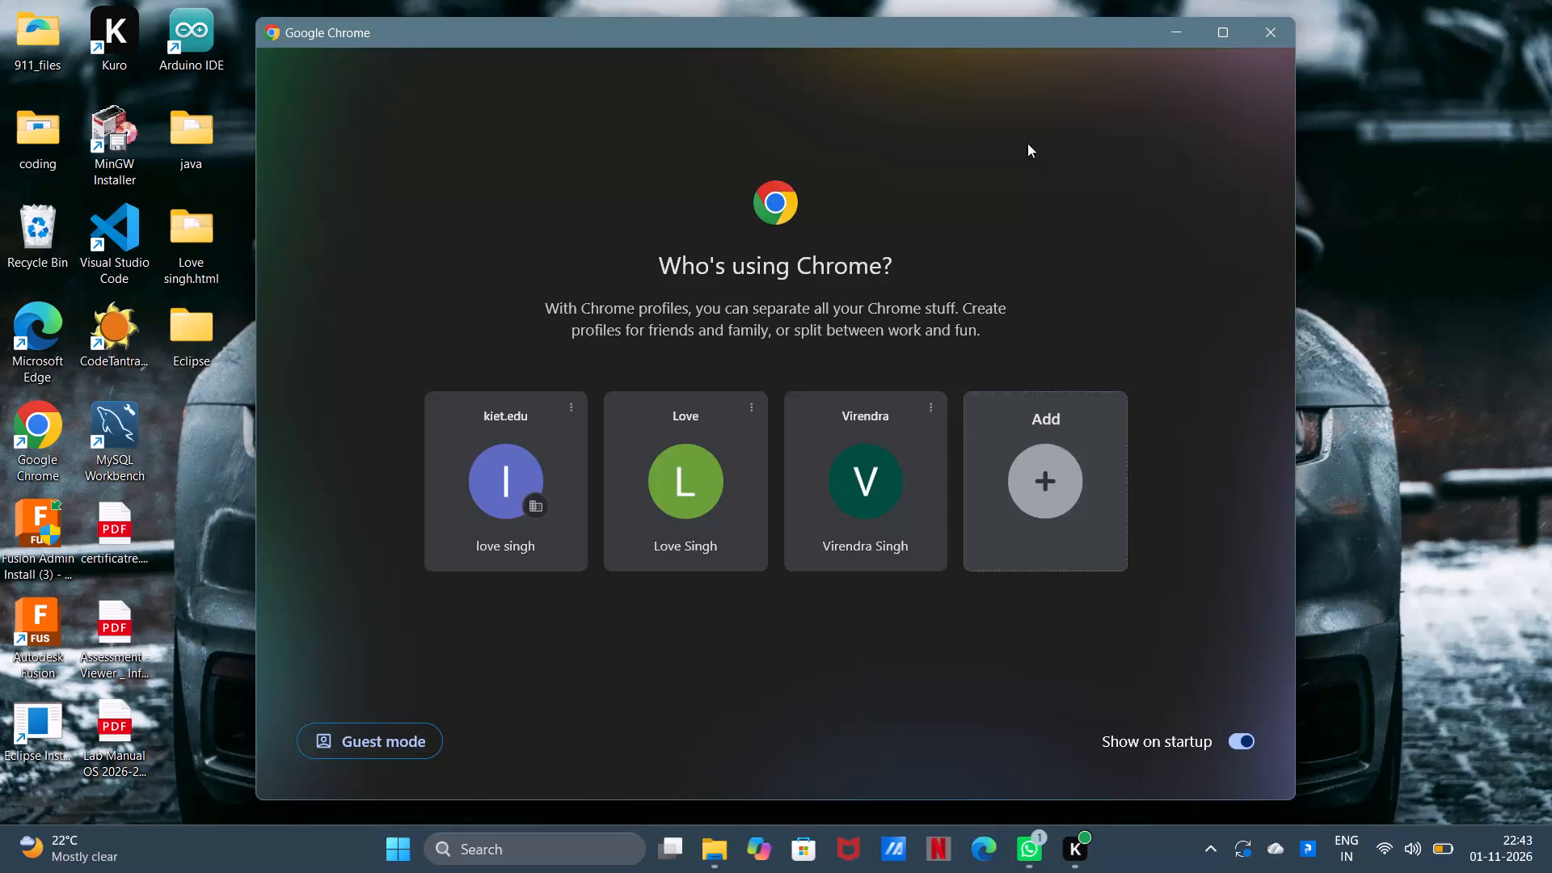
Open the browser with the Love profile and maximize its window.
{"action": "double_click", "coordinate": [708, 491]}
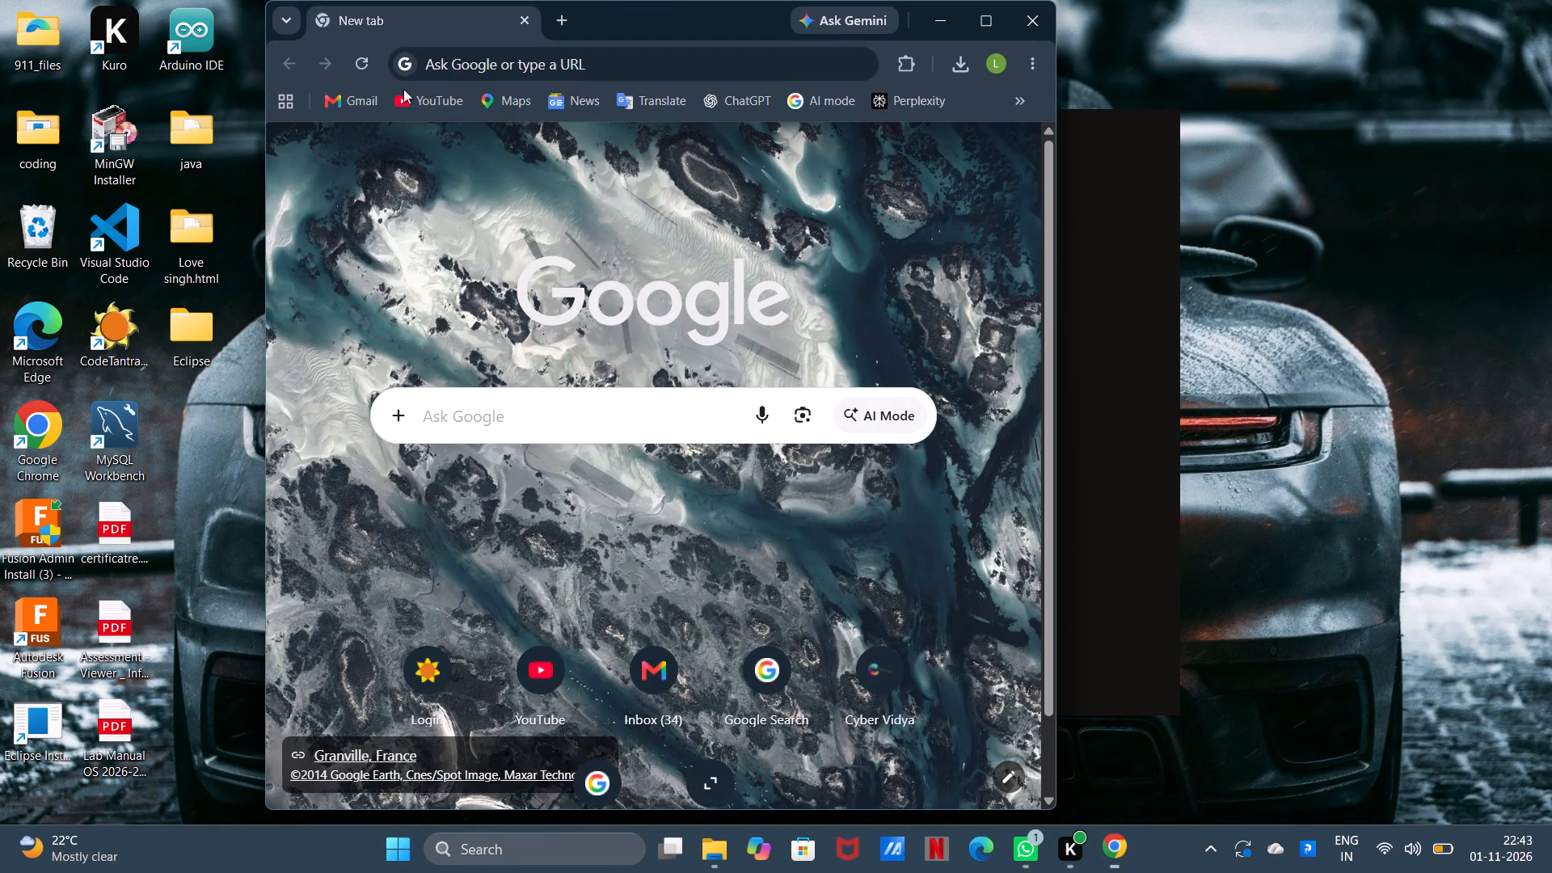
{"action": "left_click", "coordinate": [978, 16]}
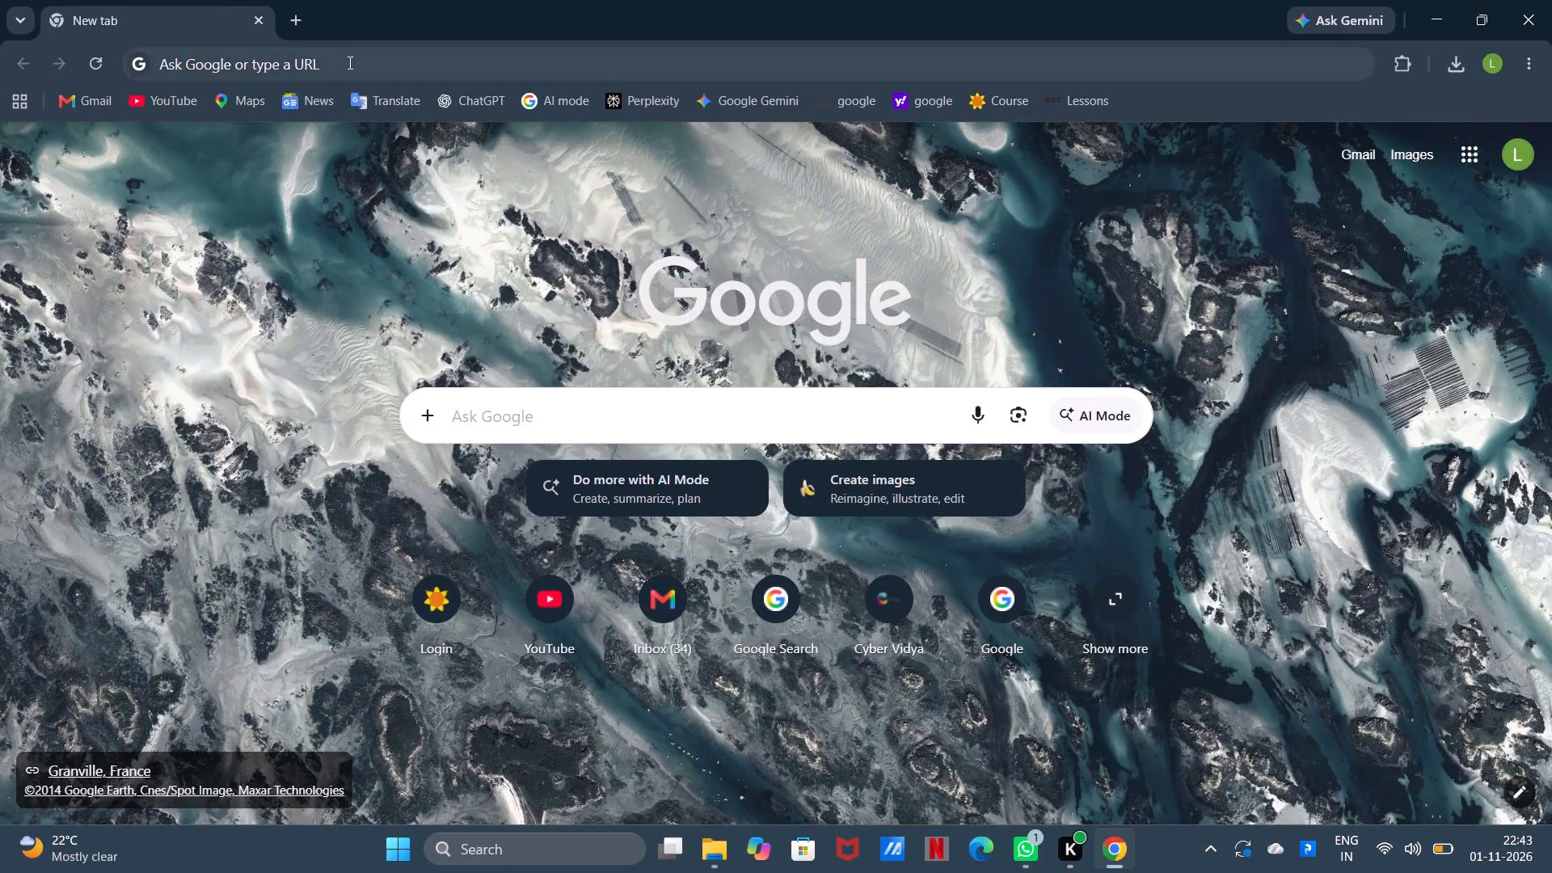
Search the web for Google Docs and create a new blank document through the Google Docs: Sign-in result.
{"action": "left_click", "coordinate": [348, 64]}
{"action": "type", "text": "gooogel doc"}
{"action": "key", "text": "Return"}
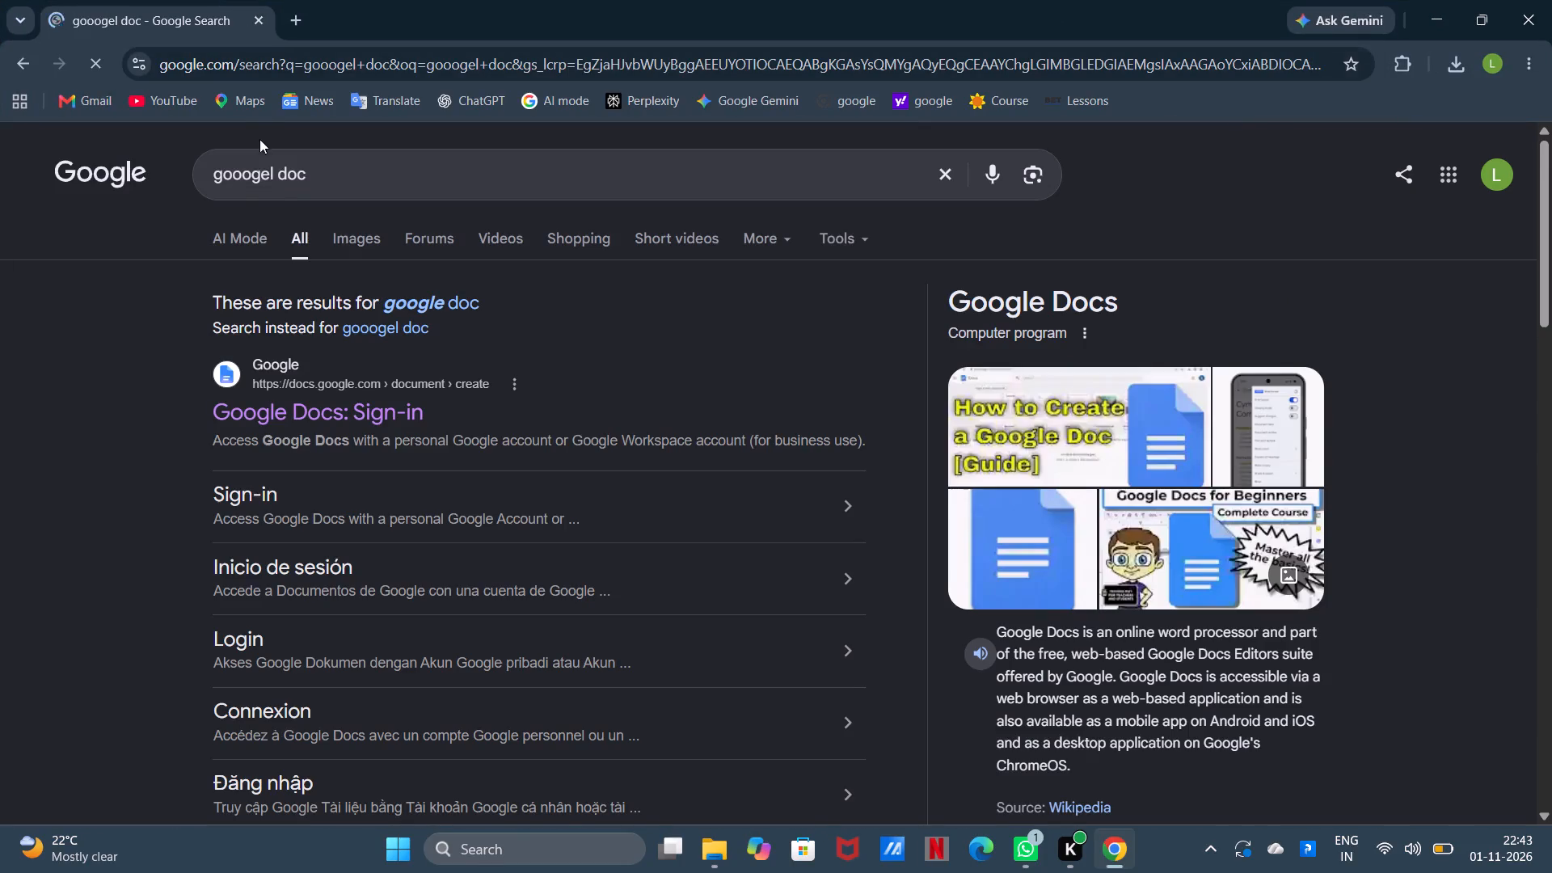
{"action": "left_click", "coordinate": [304, 398]}
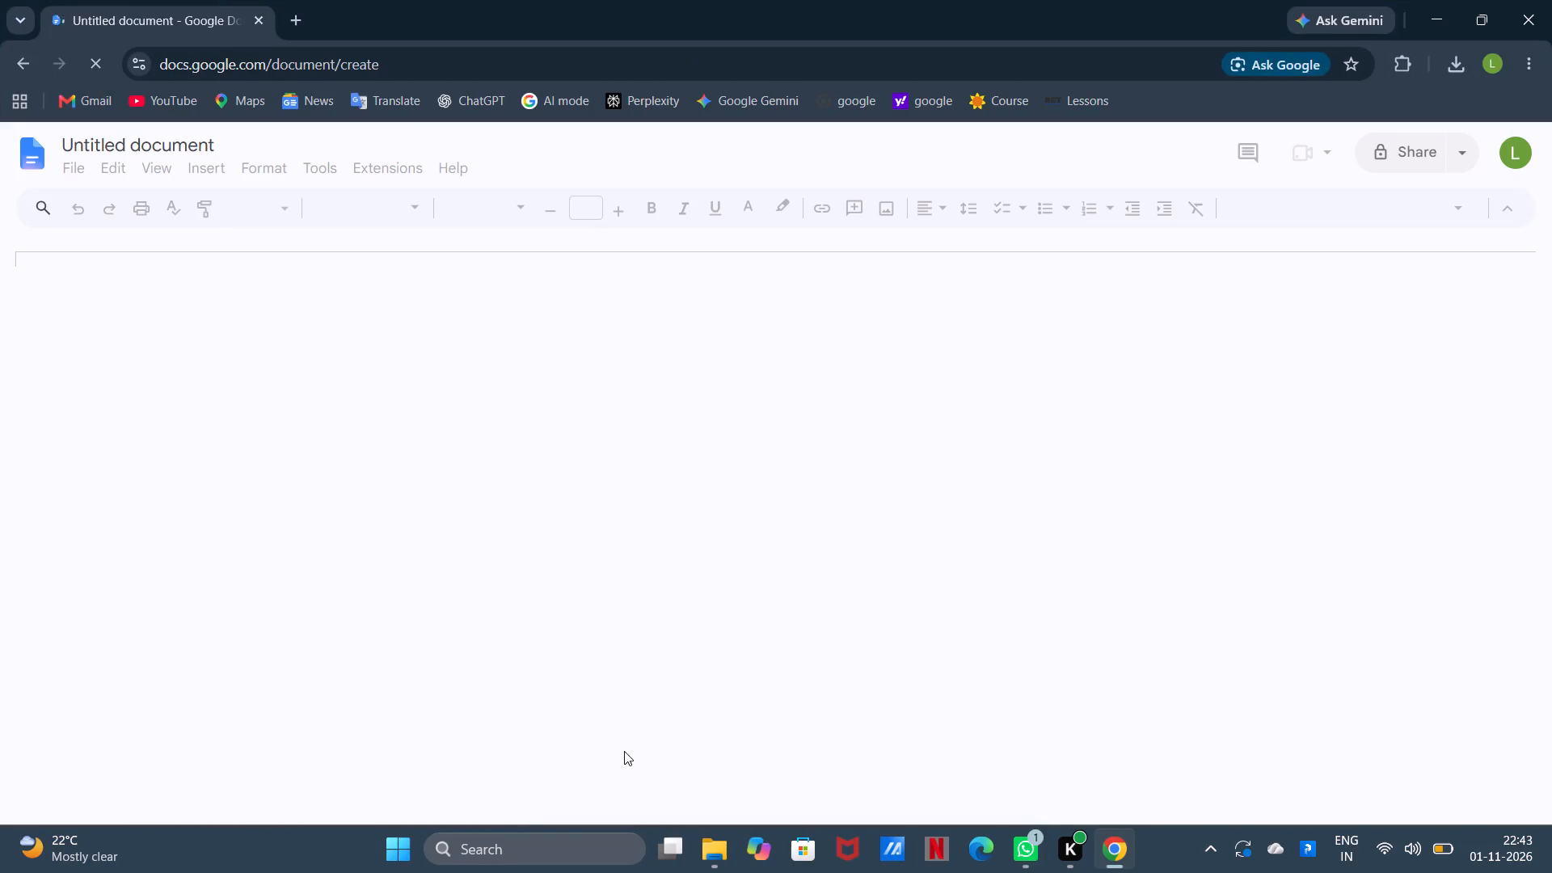
Write the heading "PRACTICAL : 6" at font size 16, indented with spaces toward the middle of the first line.
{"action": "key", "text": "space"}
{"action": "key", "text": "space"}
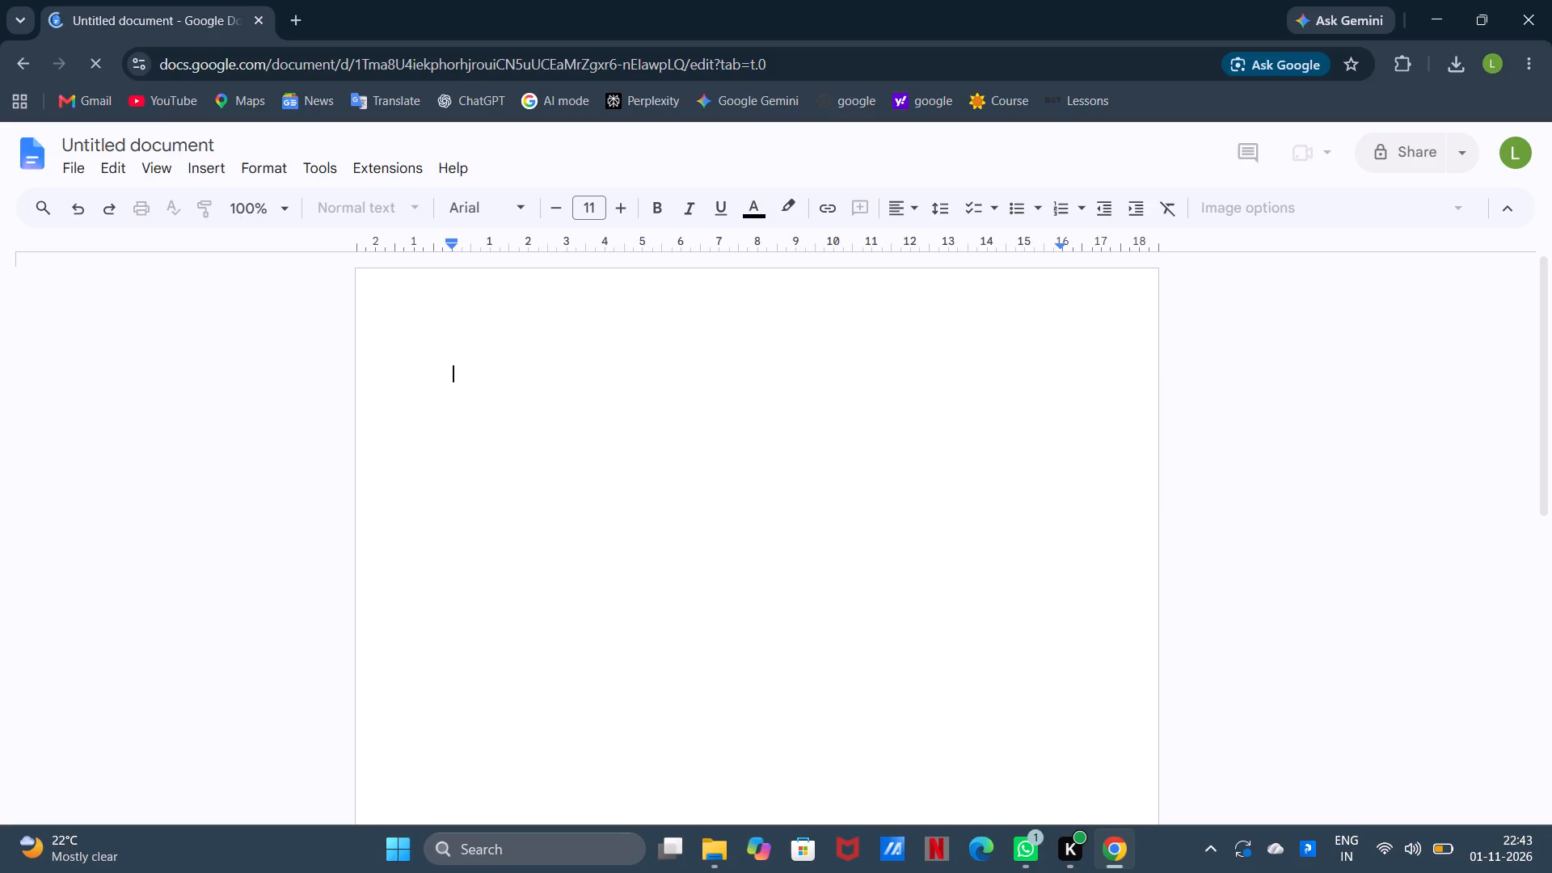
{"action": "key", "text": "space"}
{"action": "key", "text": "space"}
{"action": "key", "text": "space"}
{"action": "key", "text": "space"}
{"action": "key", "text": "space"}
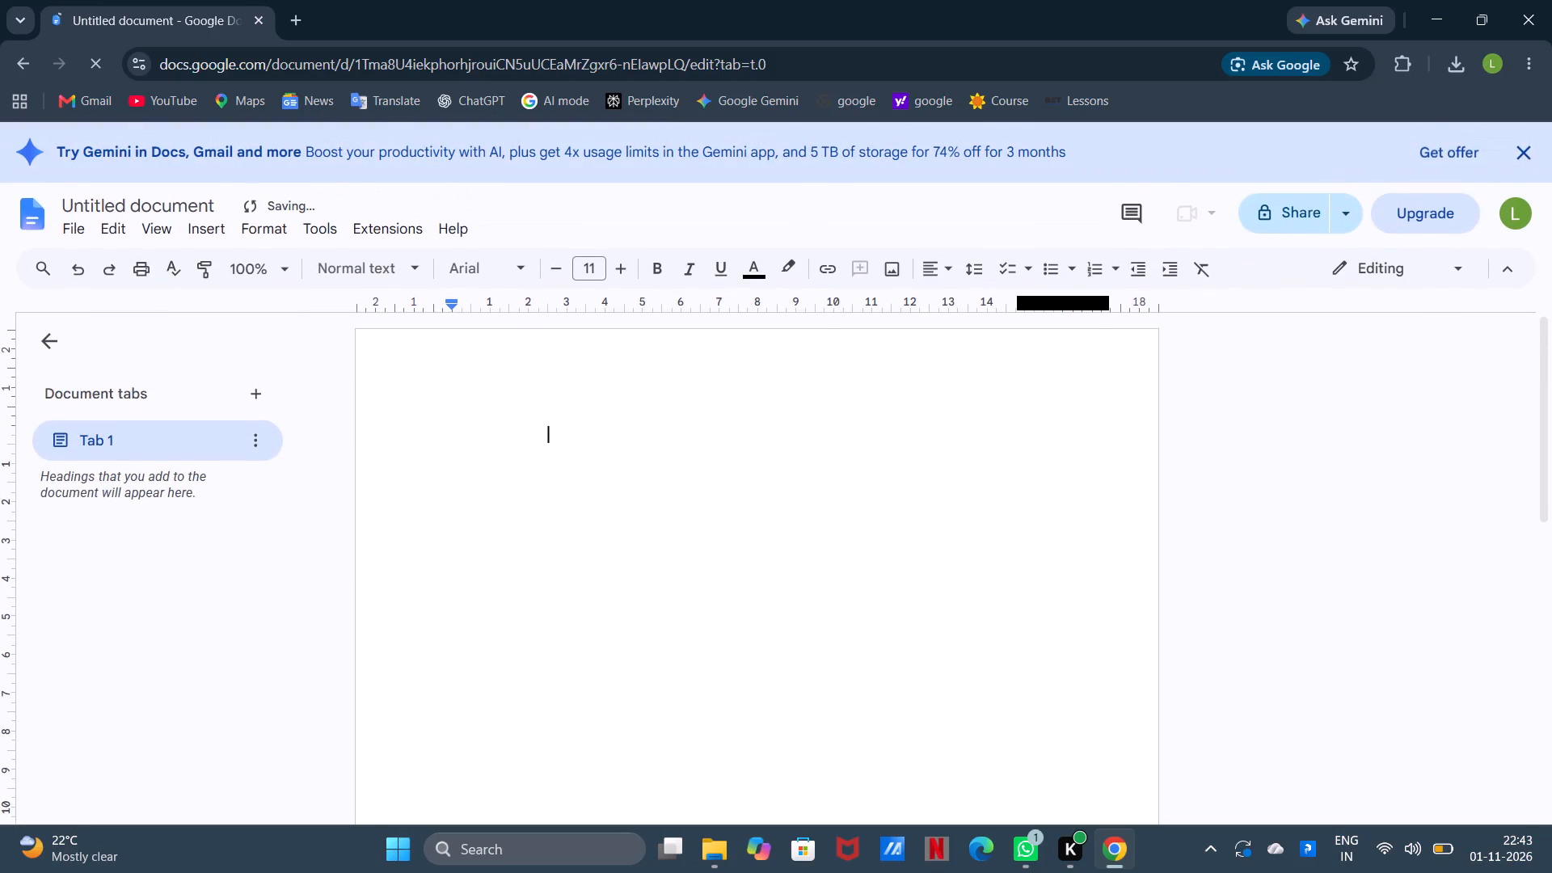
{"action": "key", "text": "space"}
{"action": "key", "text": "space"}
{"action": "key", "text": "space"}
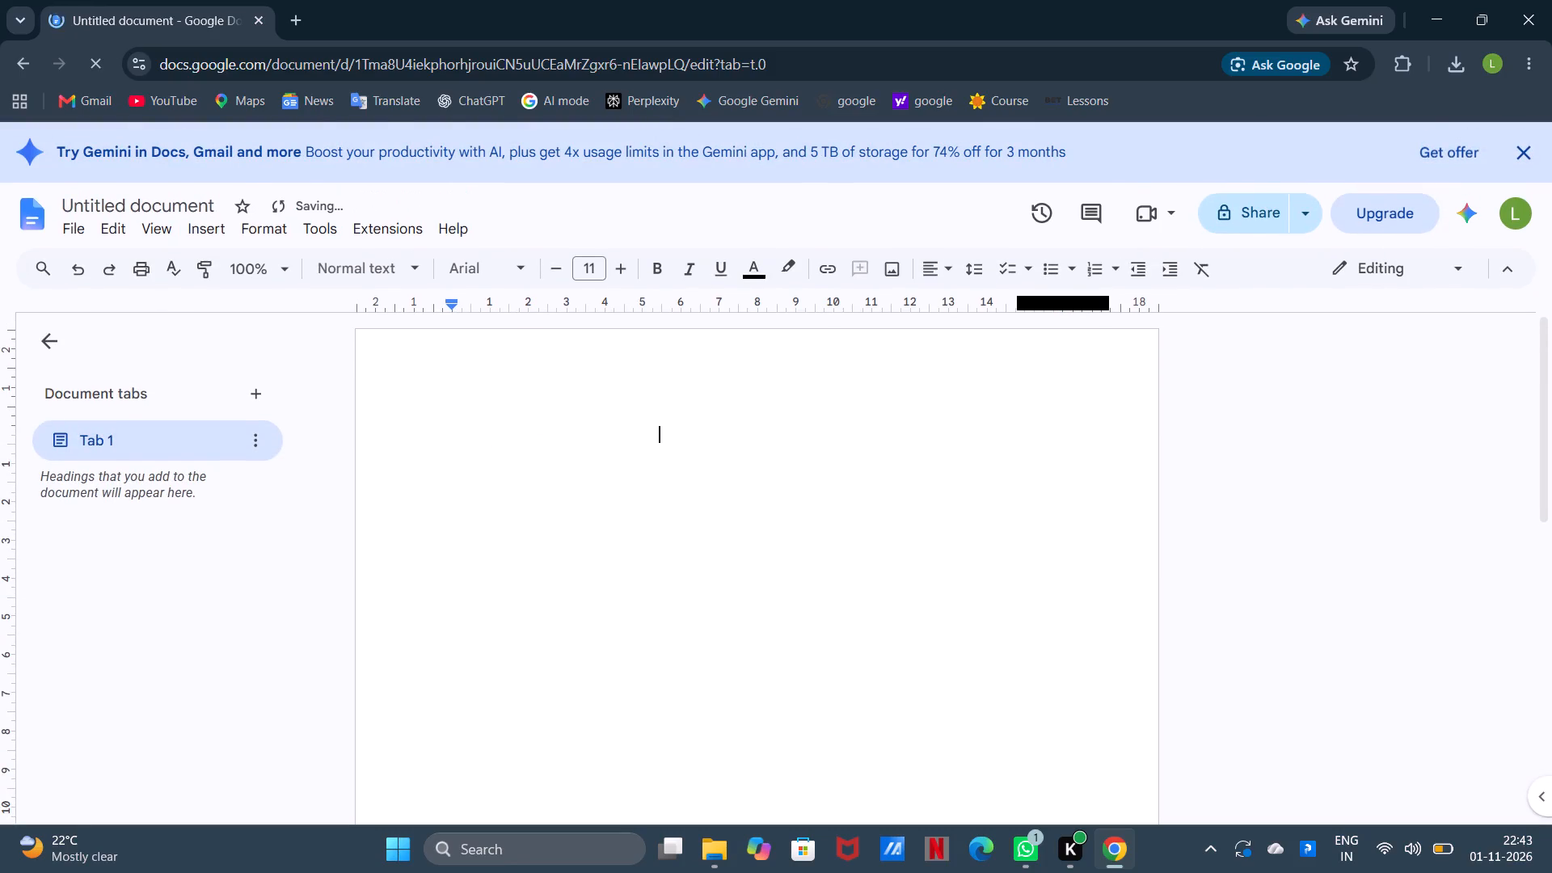
{"action": "triple_click", "coordinate": [632, 274]}
{"action": "double_click", "coordinate": [632, 274]}
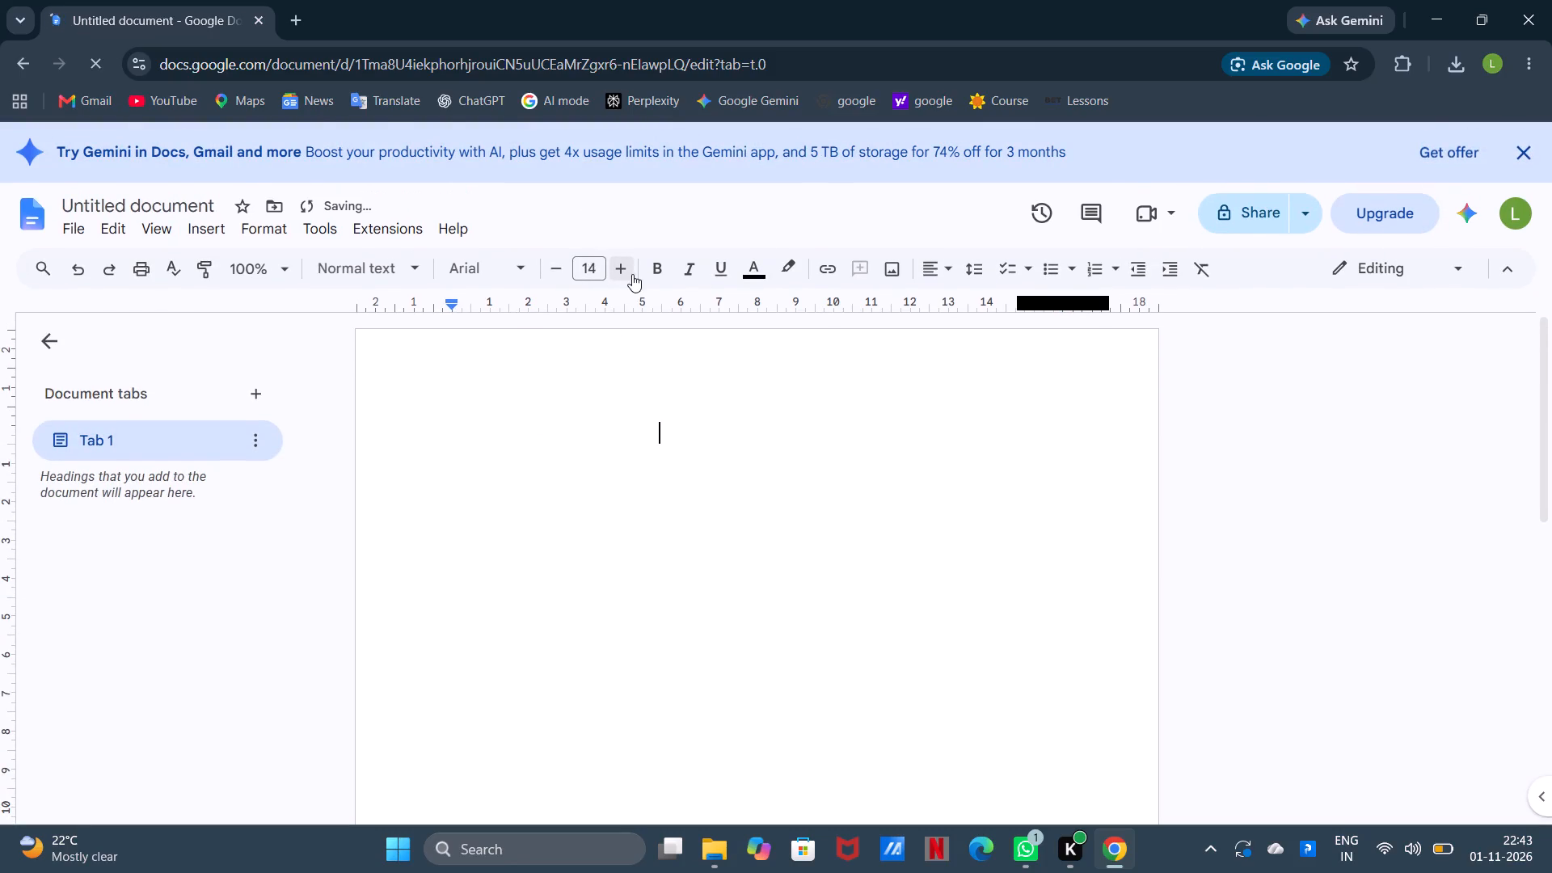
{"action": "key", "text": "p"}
{"action": "key", "text": "BackSpace"}
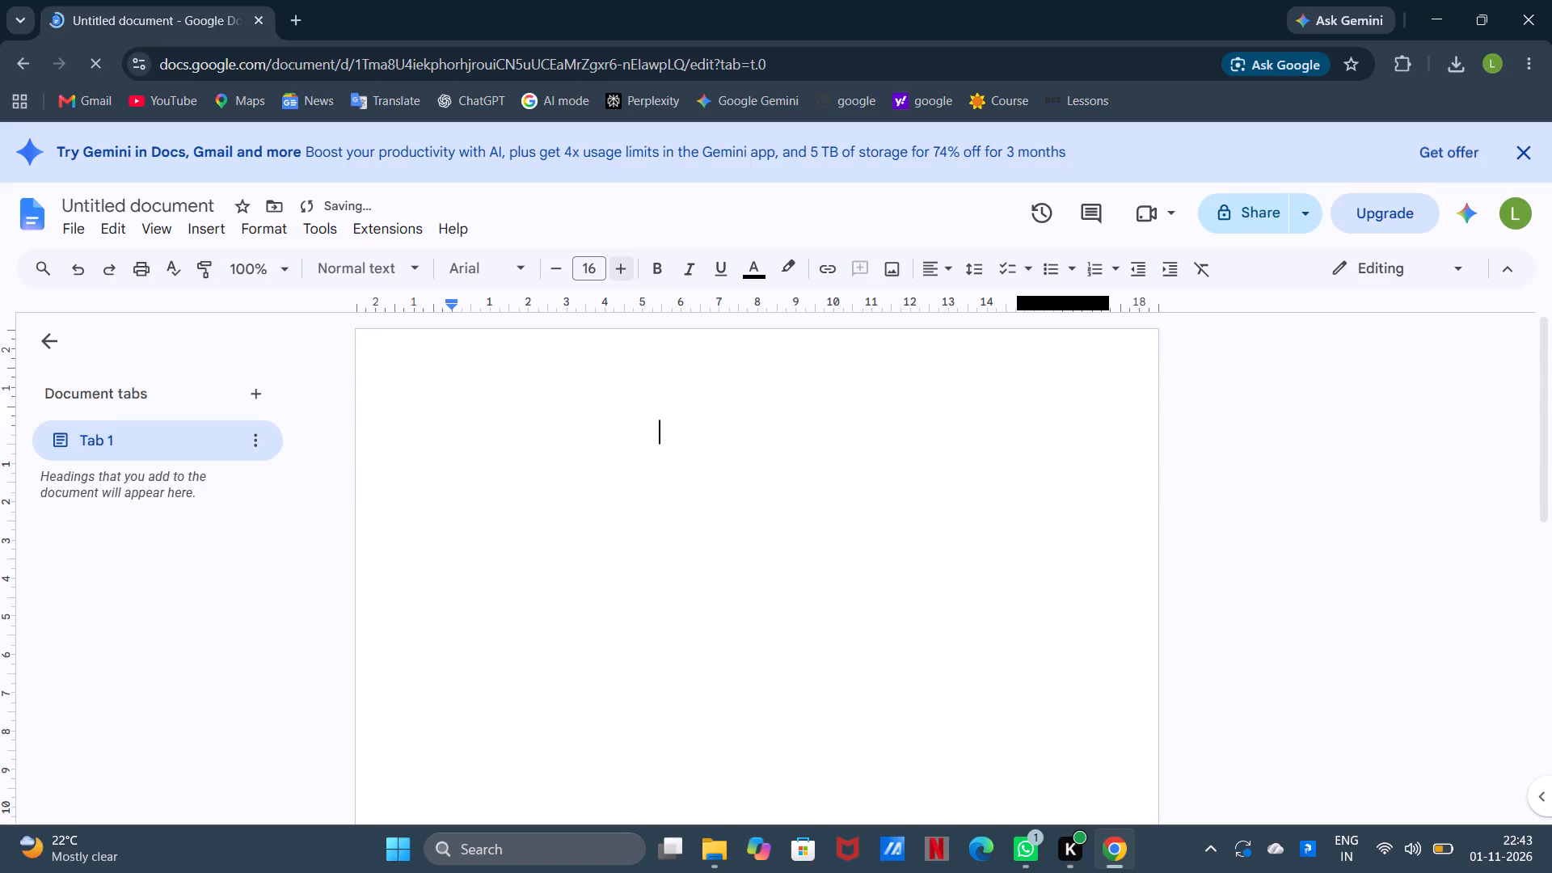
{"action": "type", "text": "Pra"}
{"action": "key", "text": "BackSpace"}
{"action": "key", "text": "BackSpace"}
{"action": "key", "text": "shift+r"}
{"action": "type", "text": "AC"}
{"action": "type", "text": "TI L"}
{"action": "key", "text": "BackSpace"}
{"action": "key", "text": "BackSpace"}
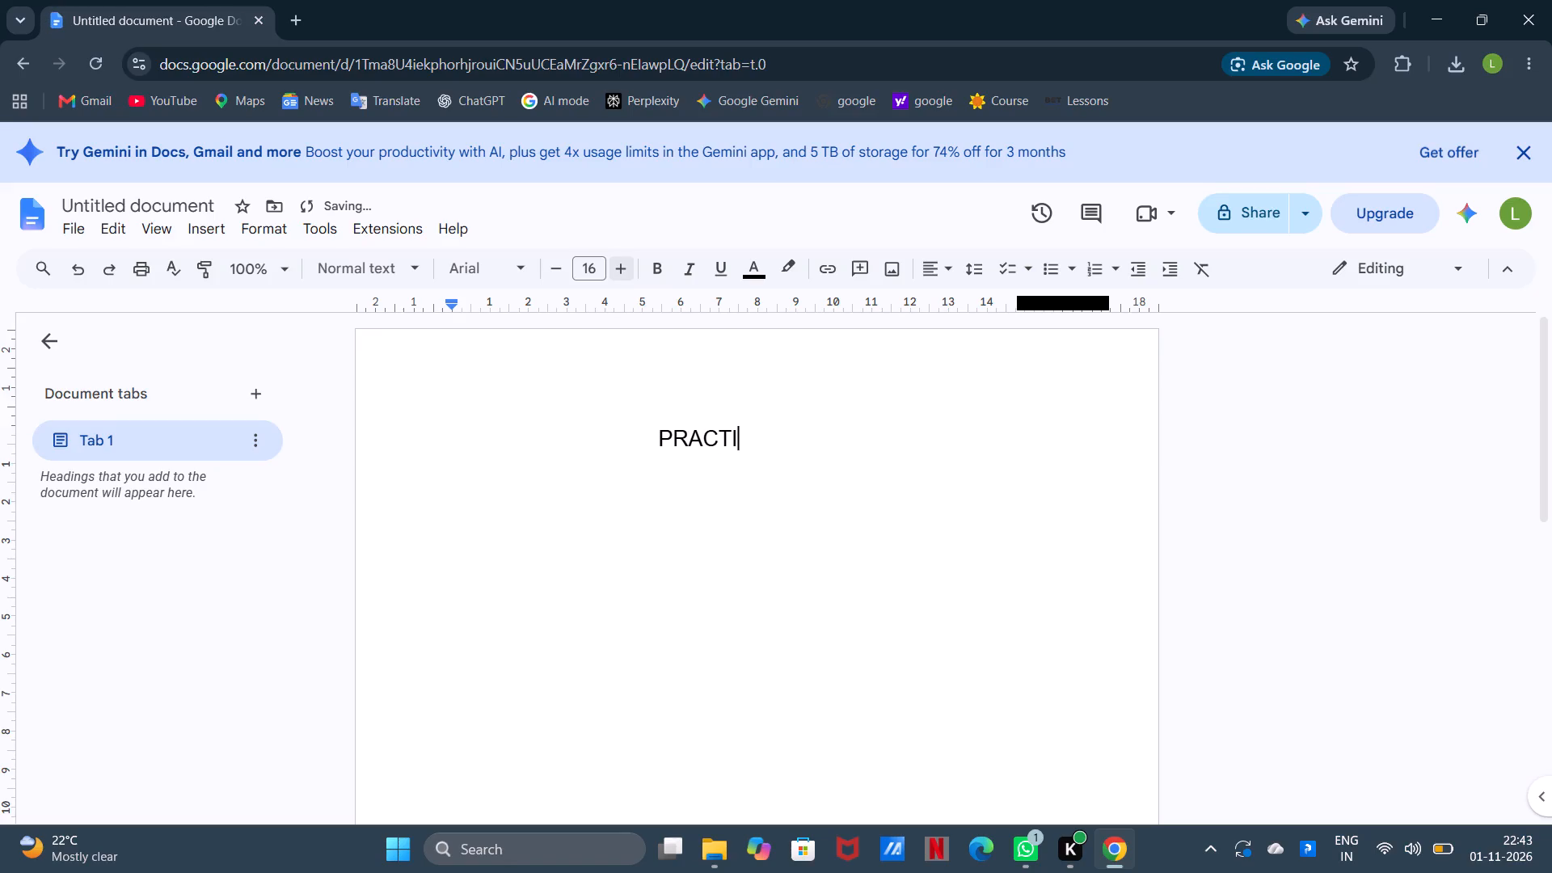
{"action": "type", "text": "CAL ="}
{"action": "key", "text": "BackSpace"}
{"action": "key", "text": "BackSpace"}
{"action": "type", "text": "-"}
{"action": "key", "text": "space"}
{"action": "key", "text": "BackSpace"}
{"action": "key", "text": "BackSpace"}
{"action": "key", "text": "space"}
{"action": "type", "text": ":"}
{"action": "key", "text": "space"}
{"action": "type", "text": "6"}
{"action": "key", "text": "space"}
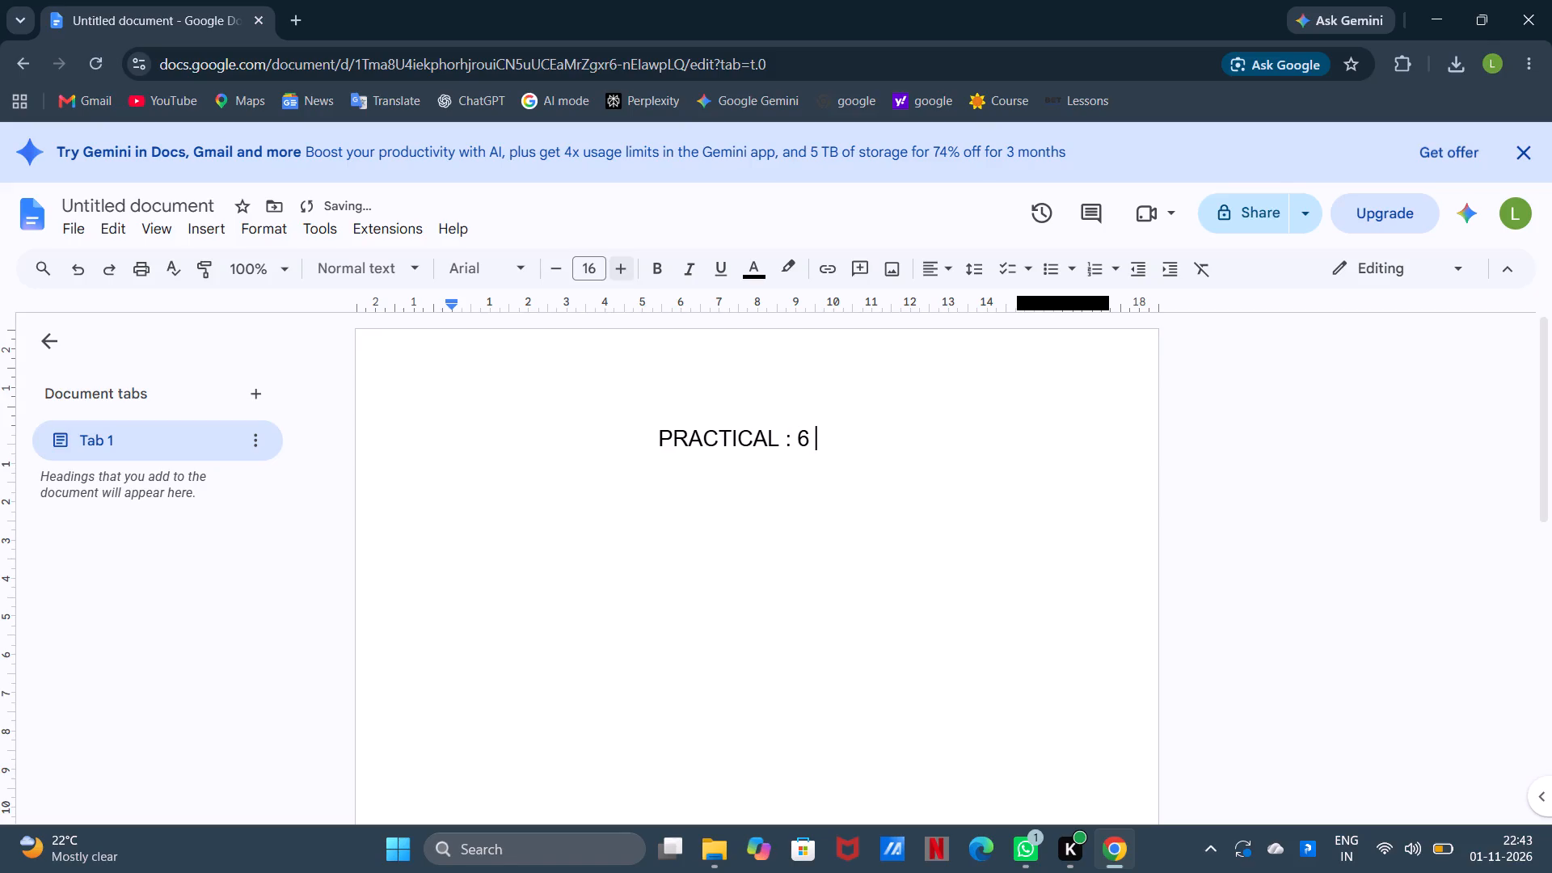
On a new line under the heading, enter "NAME :" with the student's name at font size 11, followed by a "||" separator.
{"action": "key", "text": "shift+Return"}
{"action": "triple_click", "coordinate": [556, 273]}
{"action": "triple_click", "coordinate": [556, 273]}
{"action": "left_click", "coordinate": [615, 272]}
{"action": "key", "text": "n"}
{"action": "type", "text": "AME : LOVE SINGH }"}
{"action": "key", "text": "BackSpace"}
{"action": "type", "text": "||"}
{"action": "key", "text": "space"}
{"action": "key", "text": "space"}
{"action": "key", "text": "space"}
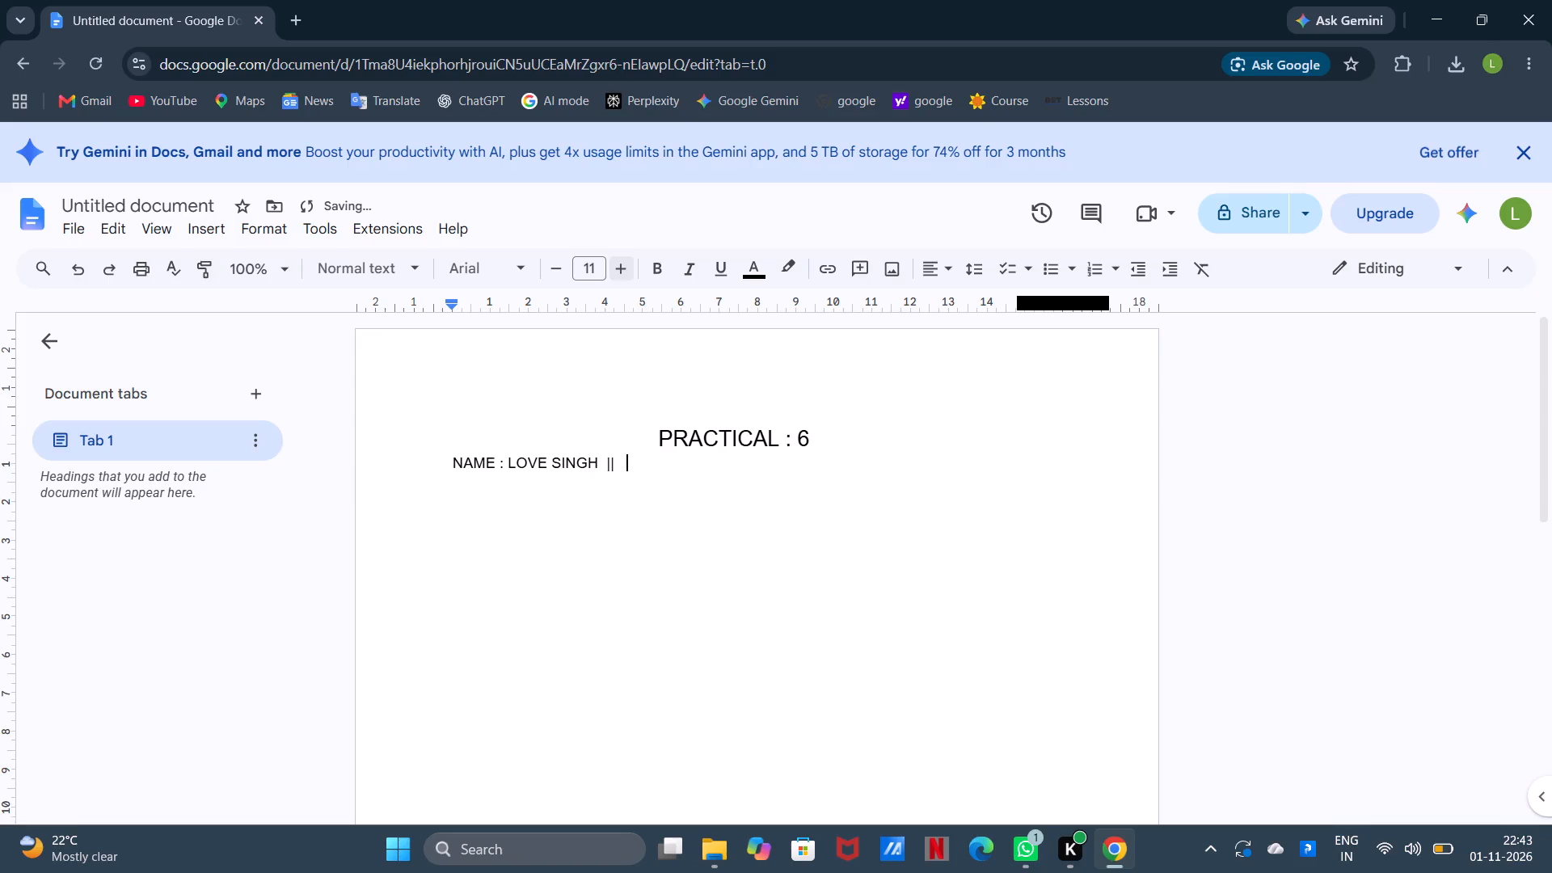
Add "BRANCH : CSE" to the student details line, followed by another "||" separator.
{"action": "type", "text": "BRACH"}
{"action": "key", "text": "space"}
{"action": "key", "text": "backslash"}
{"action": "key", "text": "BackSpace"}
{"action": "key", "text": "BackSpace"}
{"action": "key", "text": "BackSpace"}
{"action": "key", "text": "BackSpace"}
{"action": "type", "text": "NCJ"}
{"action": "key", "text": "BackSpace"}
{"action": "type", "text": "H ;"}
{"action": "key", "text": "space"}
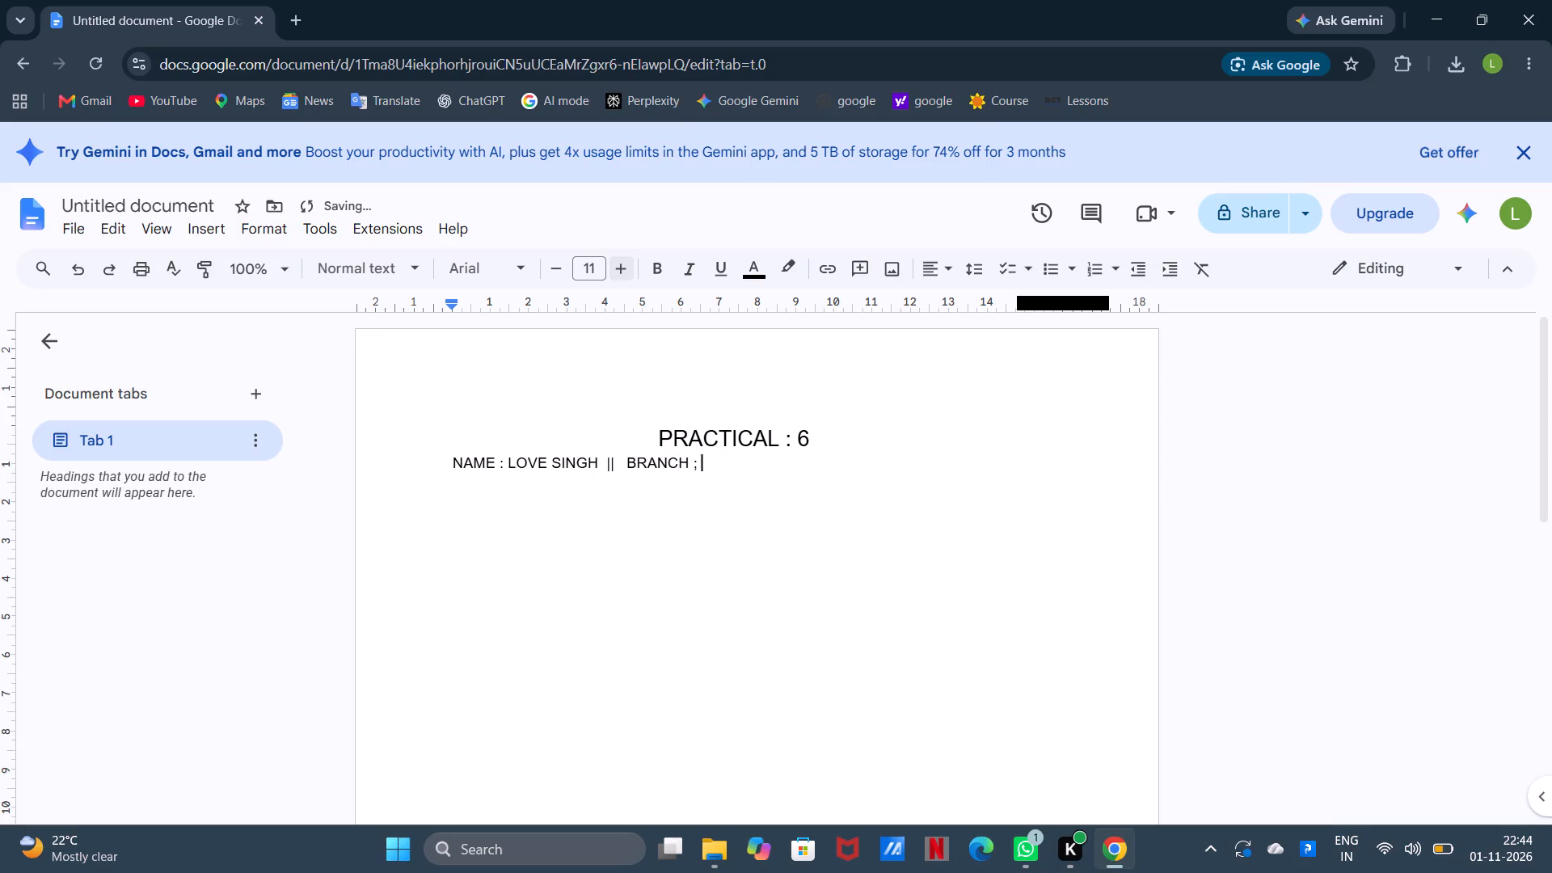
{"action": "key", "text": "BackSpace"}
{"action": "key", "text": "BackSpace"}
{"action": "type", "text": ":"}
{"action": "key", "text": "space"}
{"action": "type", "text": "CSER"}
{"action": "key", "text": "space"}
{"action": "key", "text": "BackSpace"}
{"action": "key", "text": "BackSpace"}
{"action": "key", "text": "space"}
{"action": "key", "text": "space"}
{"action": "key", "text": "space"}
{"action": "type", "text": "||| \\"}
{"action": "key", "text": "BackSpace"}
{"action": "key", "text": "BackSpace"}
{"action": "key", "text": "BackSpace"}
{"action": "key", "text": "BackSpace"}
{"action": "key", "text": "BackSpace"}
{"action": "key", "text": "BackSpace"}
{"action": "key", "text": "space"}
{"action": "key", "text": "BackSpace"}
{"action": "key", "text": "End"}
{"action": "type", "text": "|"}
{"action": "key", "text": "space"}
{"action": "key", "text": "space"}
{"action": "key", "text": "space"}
Add "UID :" and the student's ID number at the end of the details line.
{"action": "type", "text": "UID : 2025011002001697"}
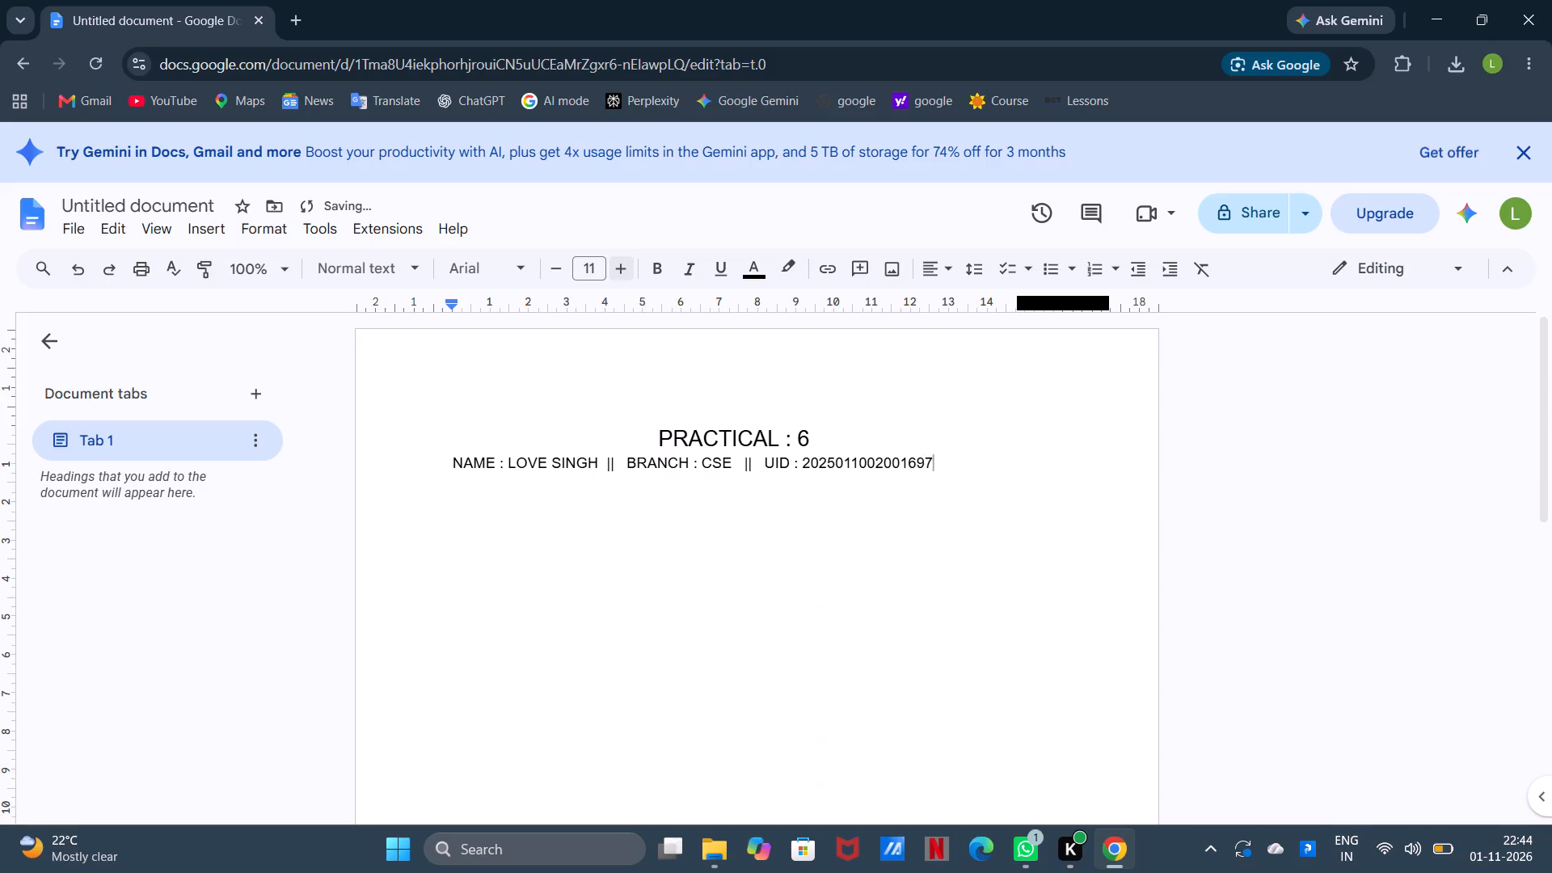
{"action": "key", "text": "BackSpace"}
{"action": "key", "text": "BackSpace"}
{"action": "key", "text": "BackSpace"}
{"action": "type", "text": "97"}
Indent the student details line with spaces so it sits roughly centred under the heading.
{"action": "left_click", "coordinate": [453, 469]}
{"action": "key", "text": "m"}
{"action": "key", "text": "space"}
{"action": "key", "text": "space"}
{"action": "key", "text": "BackSpace"}
{"action": "key", "text": "BackSpace"}
{"action": "key", "text": "BackSpace"}
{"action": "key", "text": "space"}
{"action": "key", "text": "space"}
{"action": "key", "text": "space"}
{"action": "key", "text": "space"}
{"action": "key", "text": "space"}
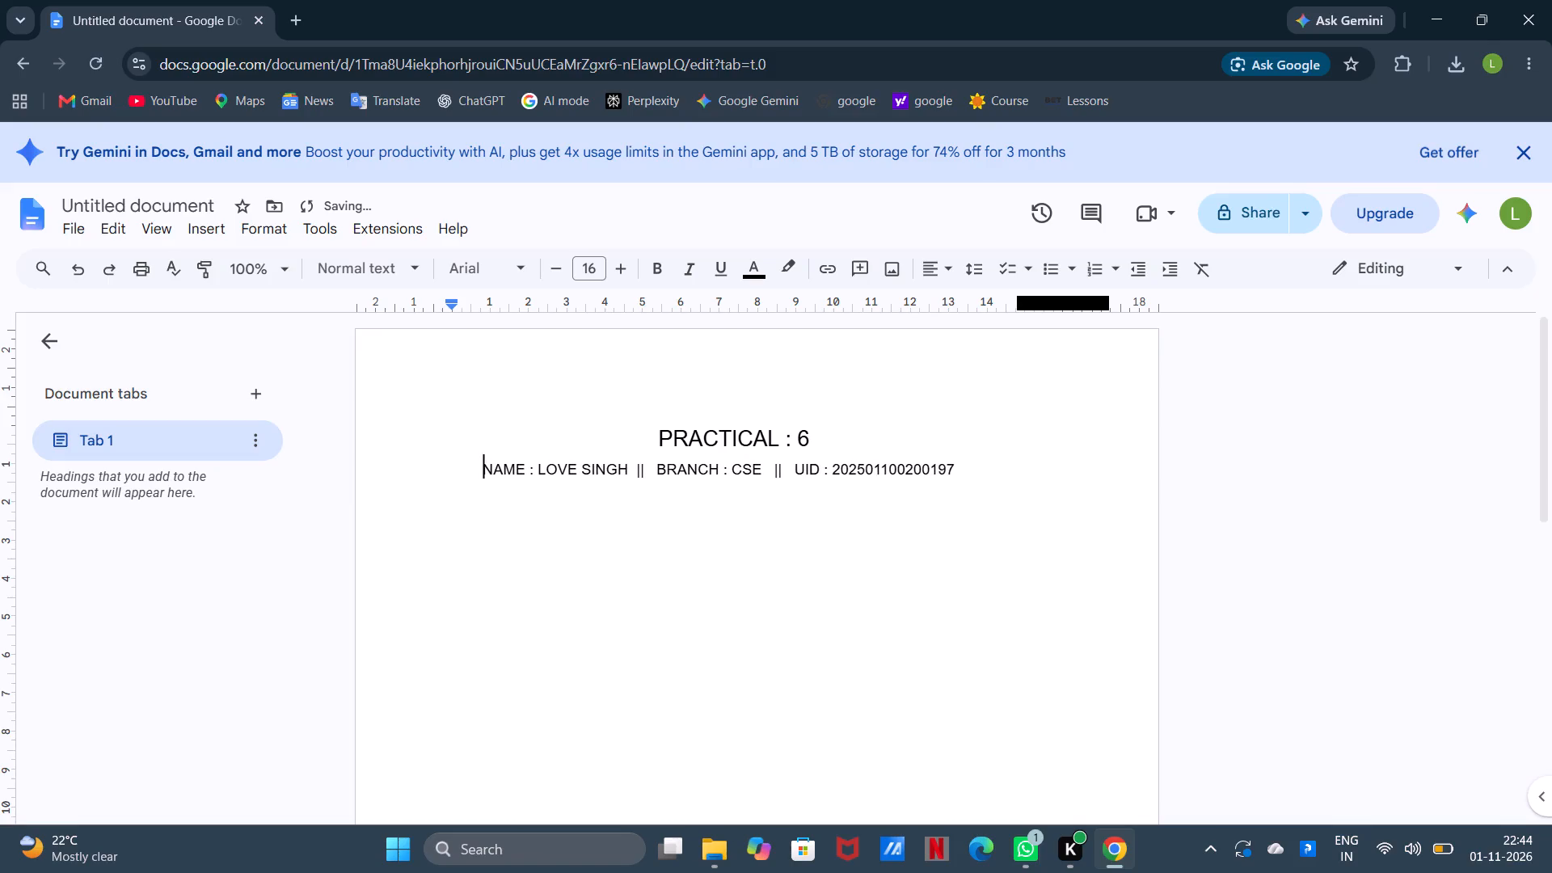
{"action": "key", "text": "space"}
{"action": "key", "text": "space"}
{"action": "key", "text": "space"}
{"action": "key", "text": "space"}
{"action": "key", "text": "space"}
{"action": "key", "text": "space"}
{"action": "scroll", "coordinate": [453, 469], "scroll_direction": "right", "scroll_amount": 4}
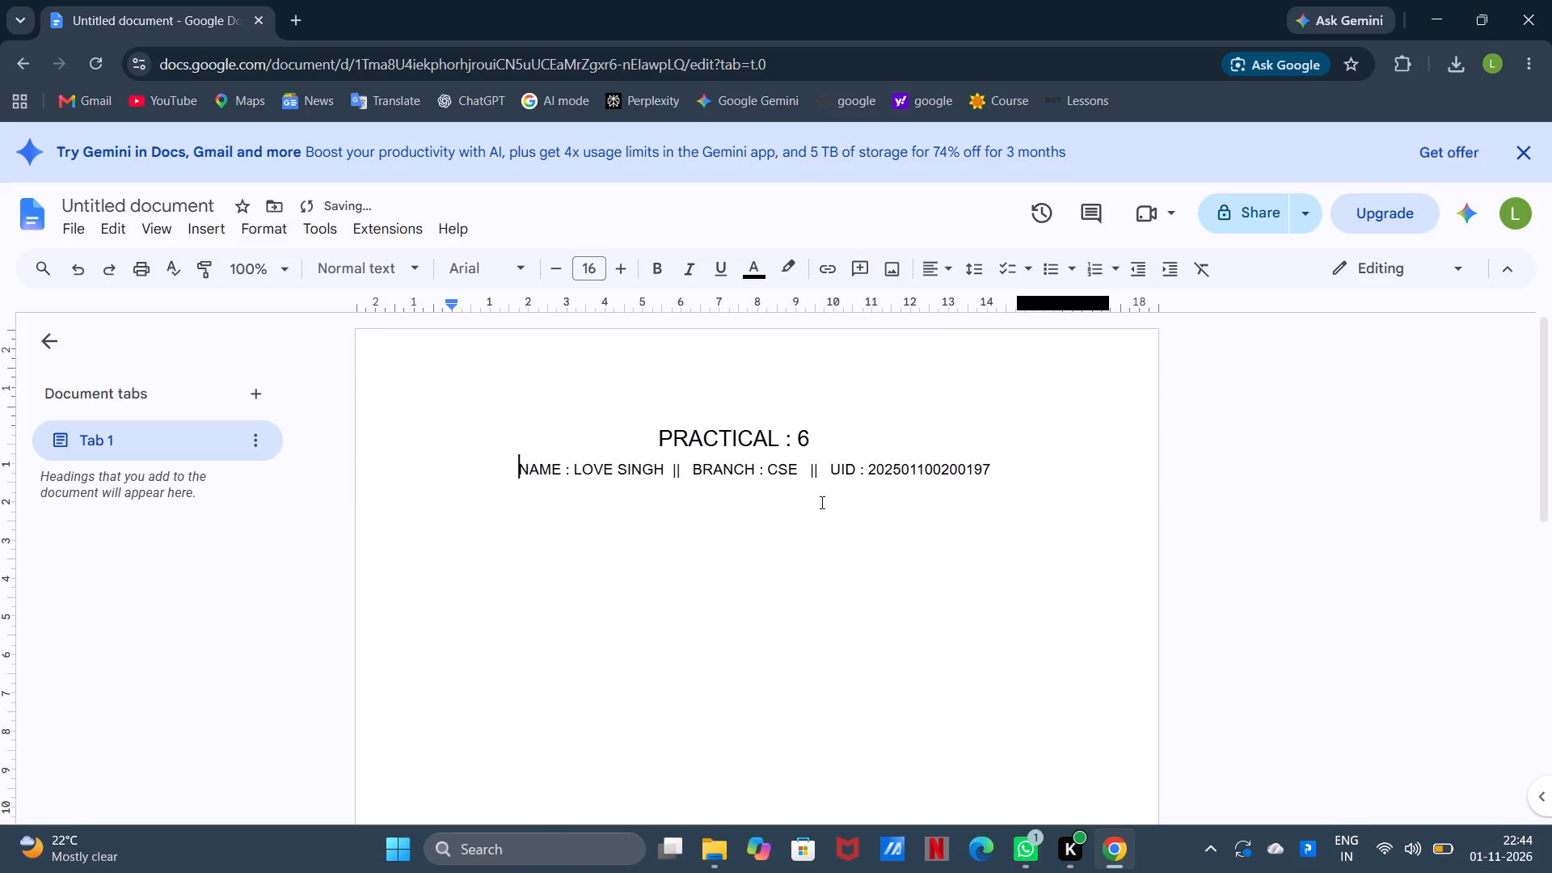
Add two line breaks after the student details line.
{"action": "left_click", "coordinate": [1034, 453]}
{"action": "left_click", "coordinate": [1026, 476]}
{"action": "key", "text": "shift+Return"}
{"action": "key", "text": "shift+Return"}
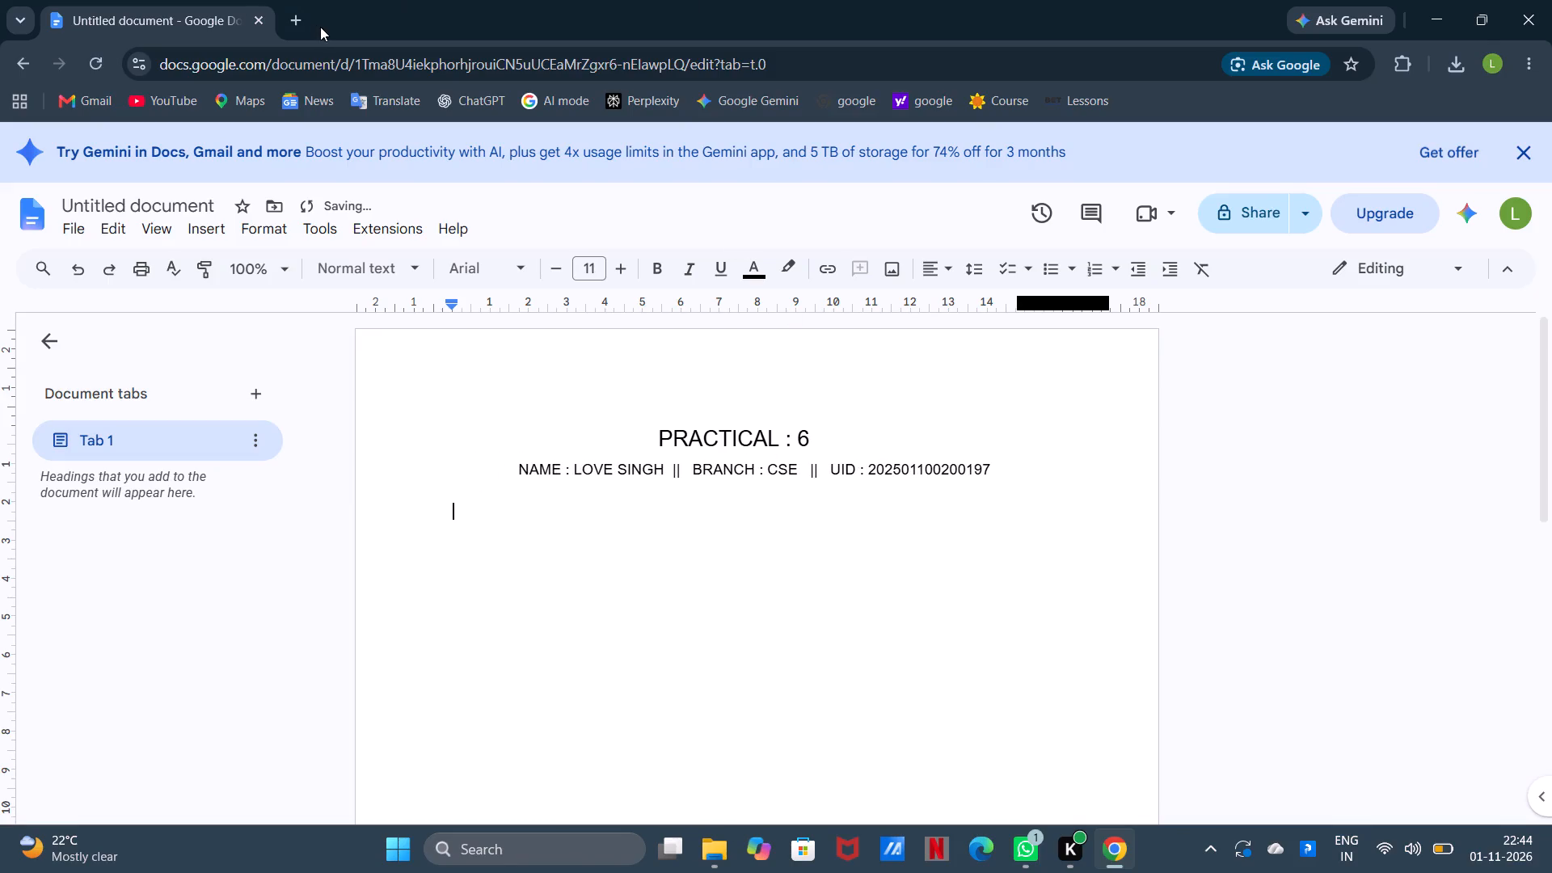
Search for "KIET LSM" in a new tab and open the KIET-LMS site from the results.
{"action": "left_click", "coordinate": [289, 9]}
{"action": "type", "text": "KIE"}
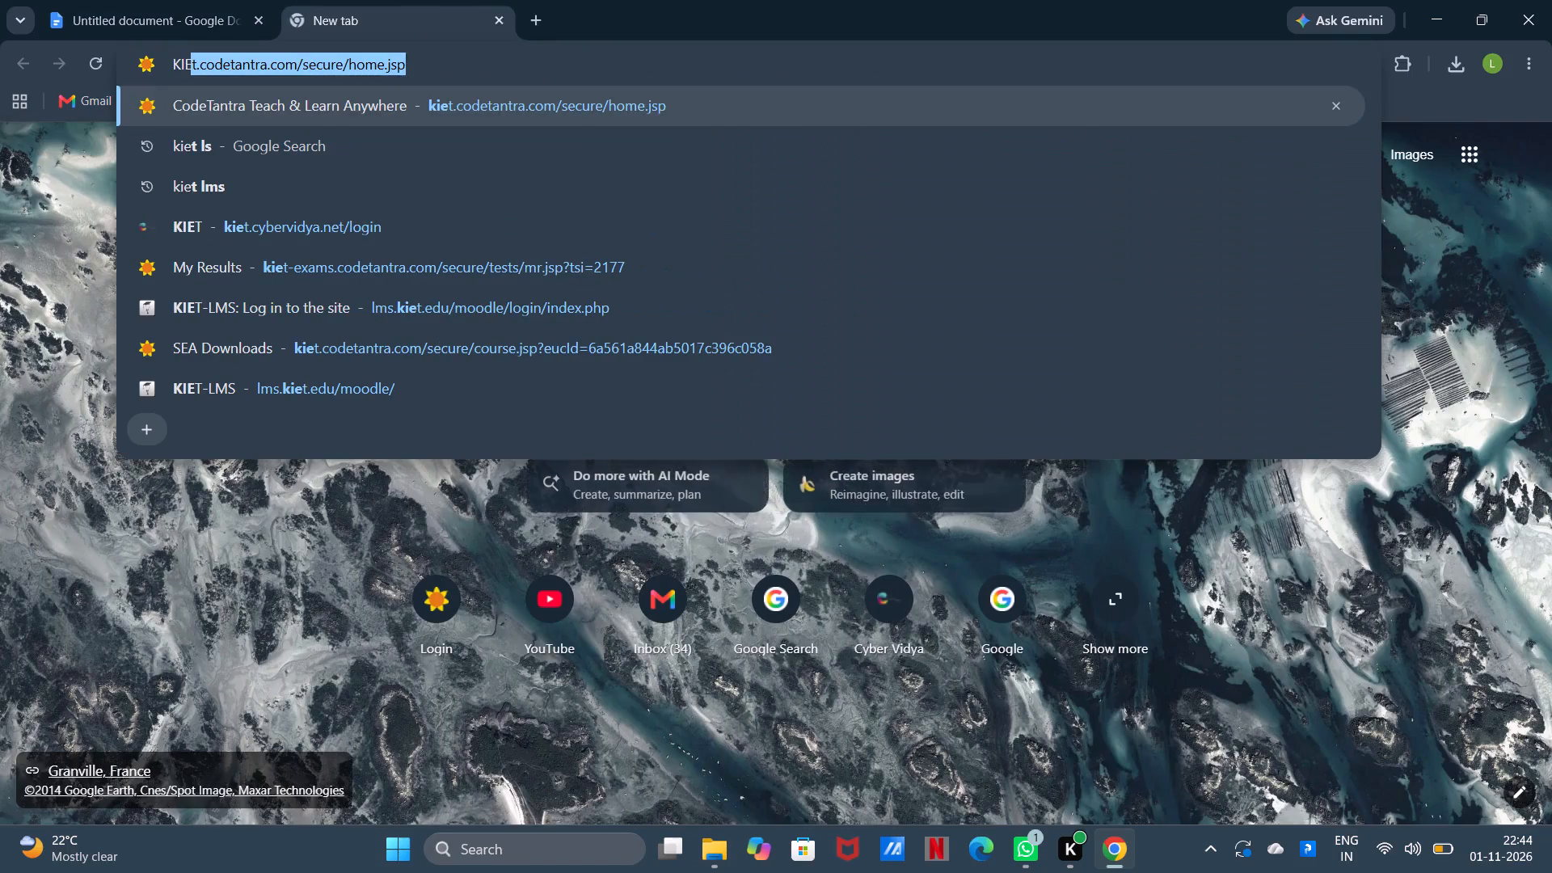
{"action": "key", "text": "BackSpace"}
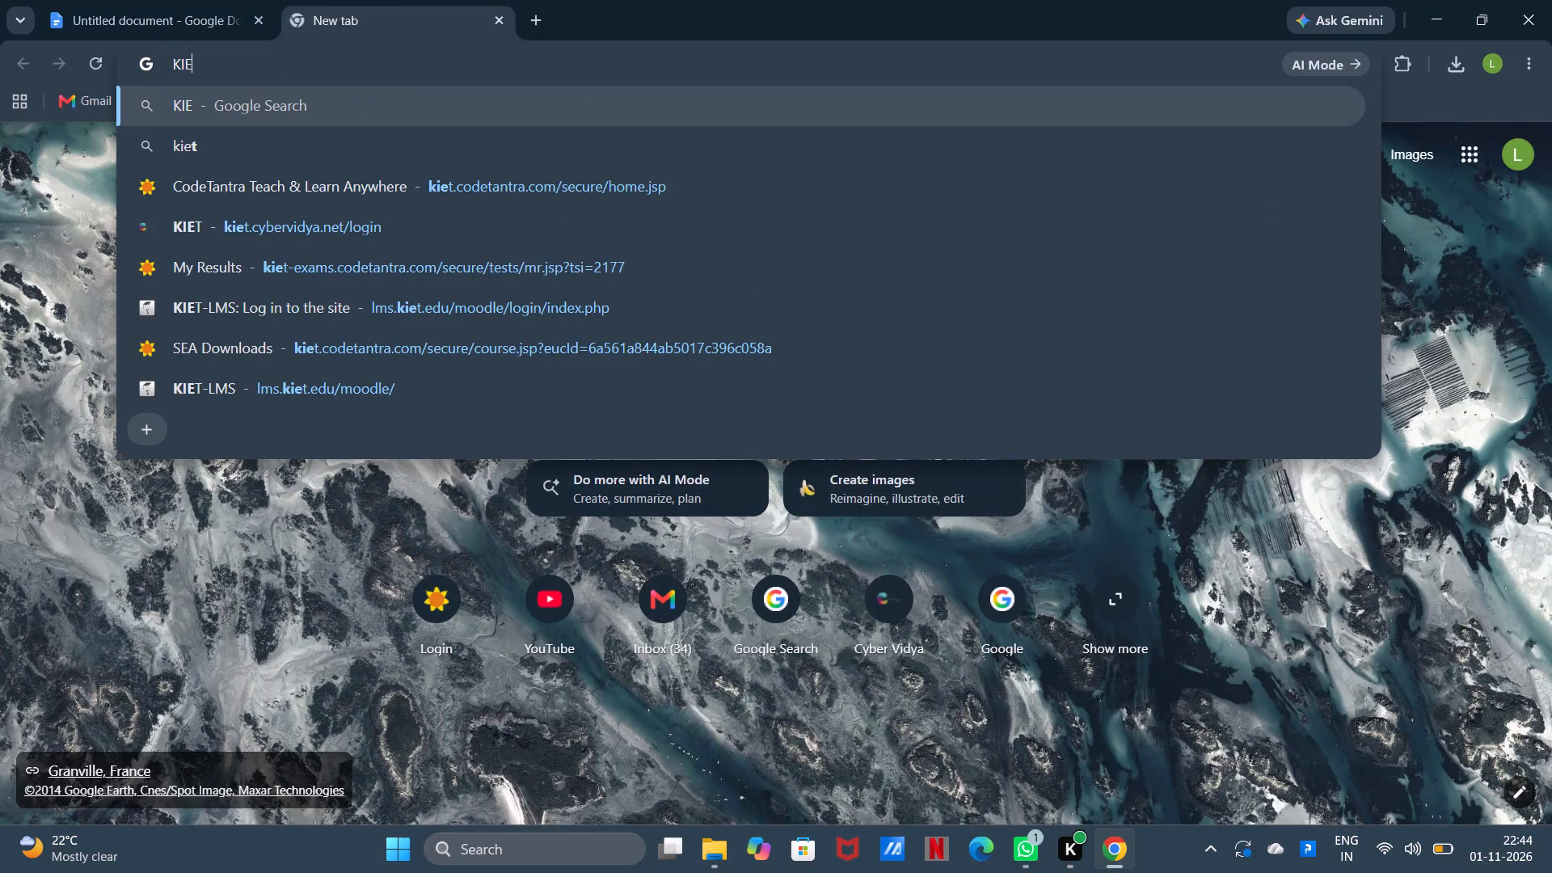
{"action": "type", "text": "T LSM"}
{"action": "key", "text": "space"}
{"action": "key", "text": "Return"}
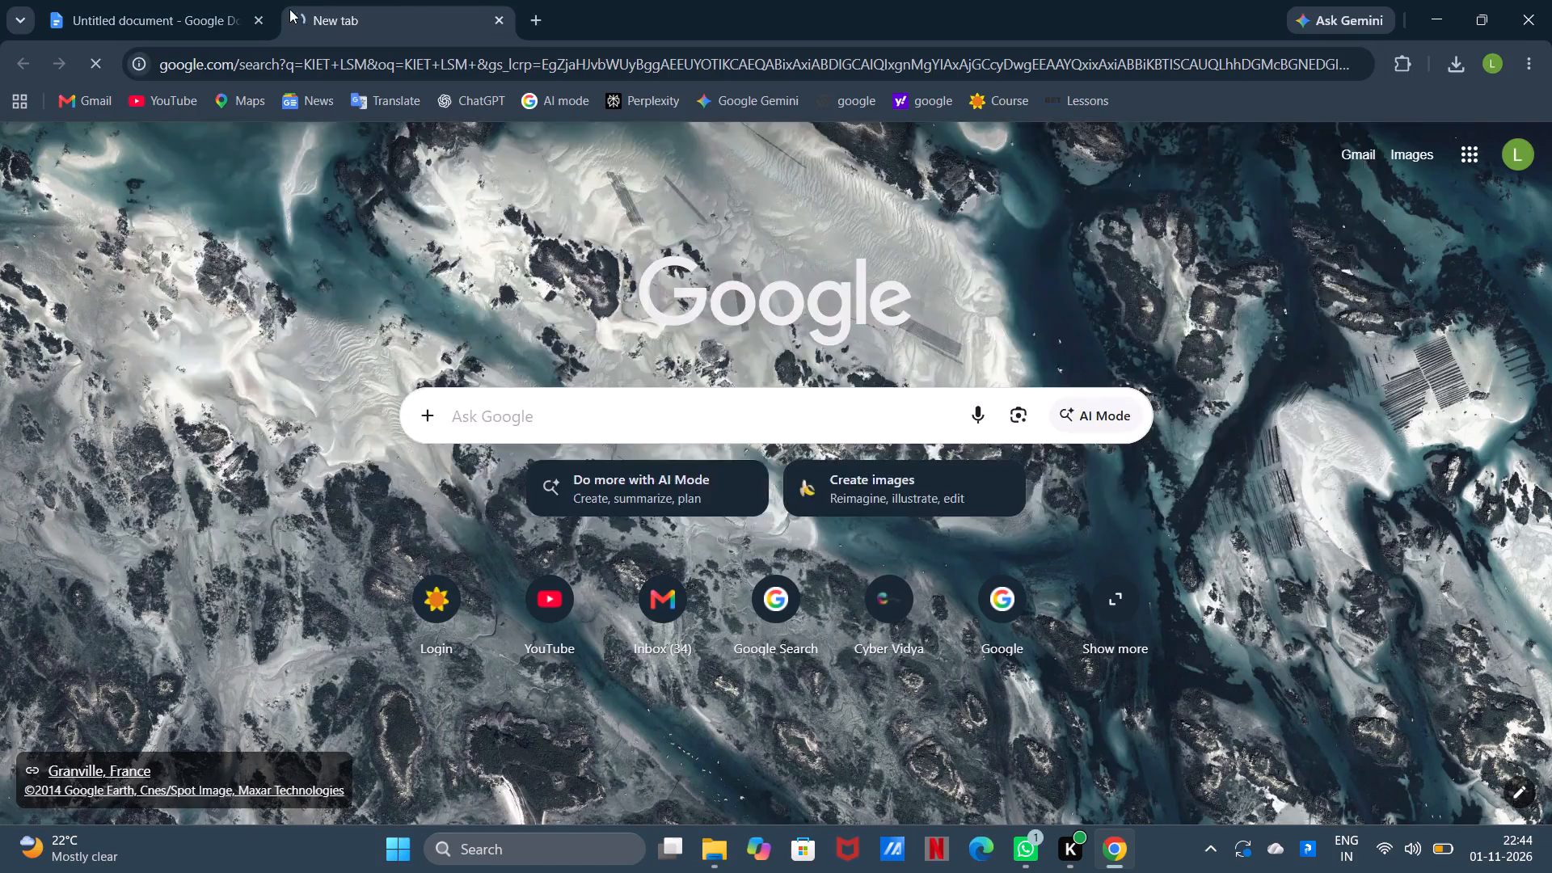
{"action": "left_click", "coordinate": [268, 493]}
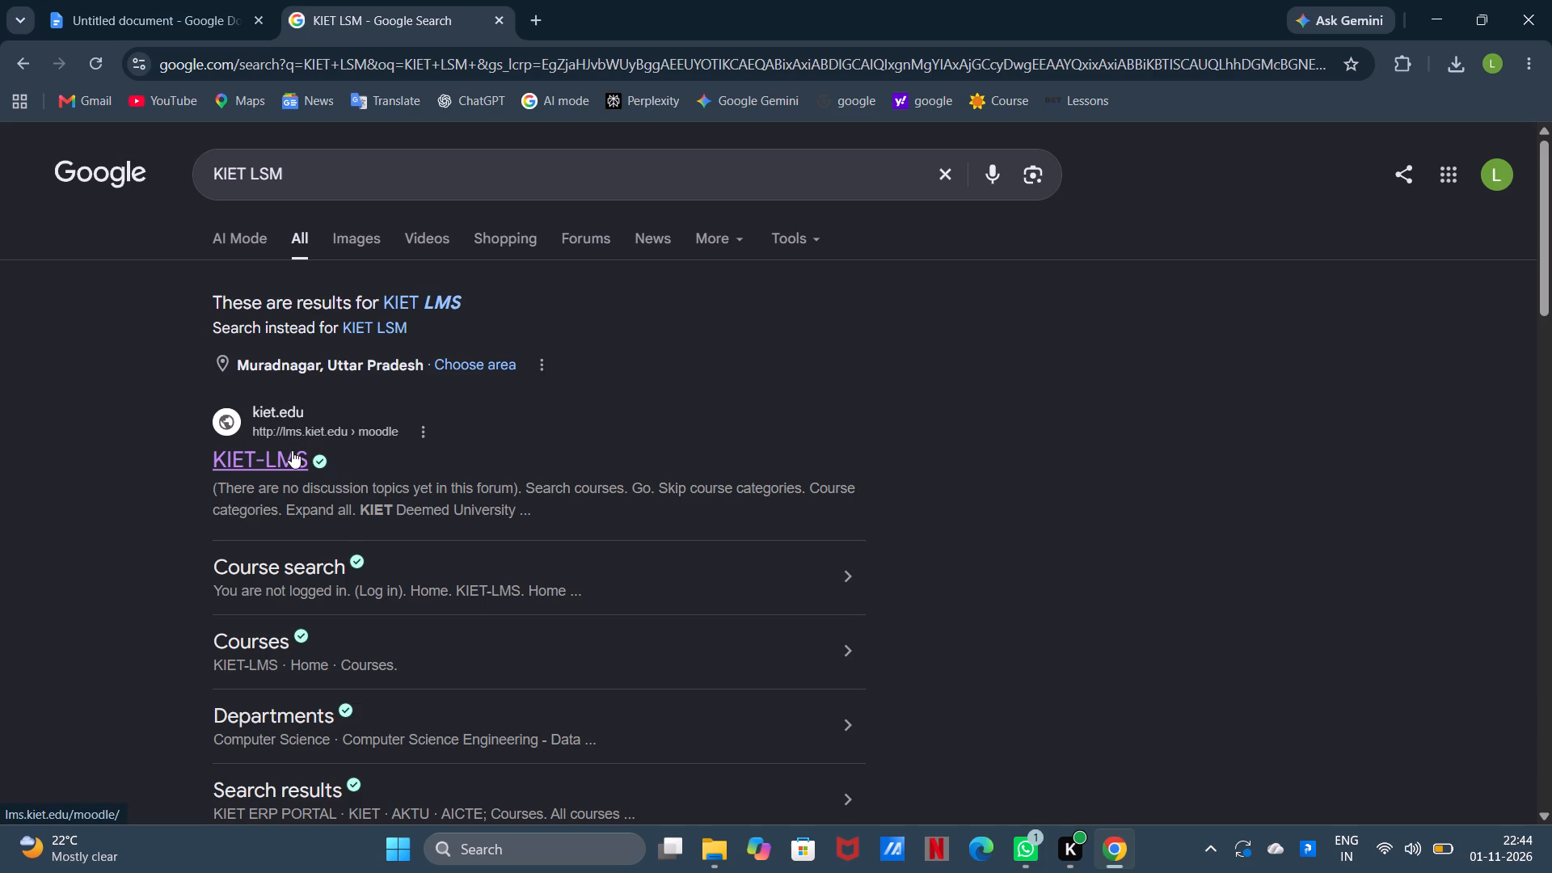
{"action": "left_click", "coordinate": [273, 466]}
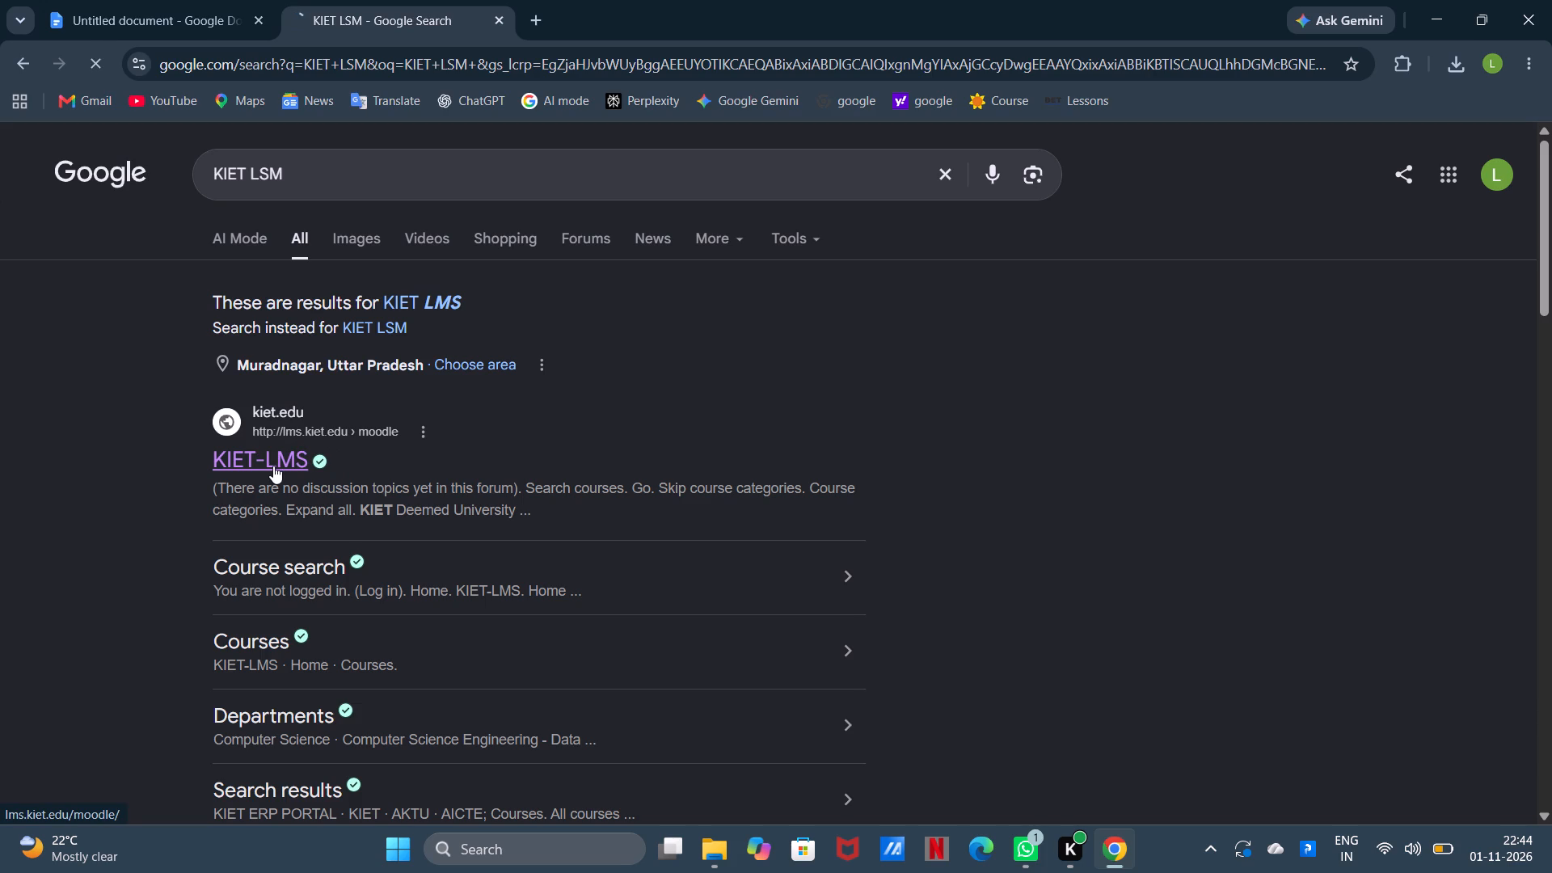
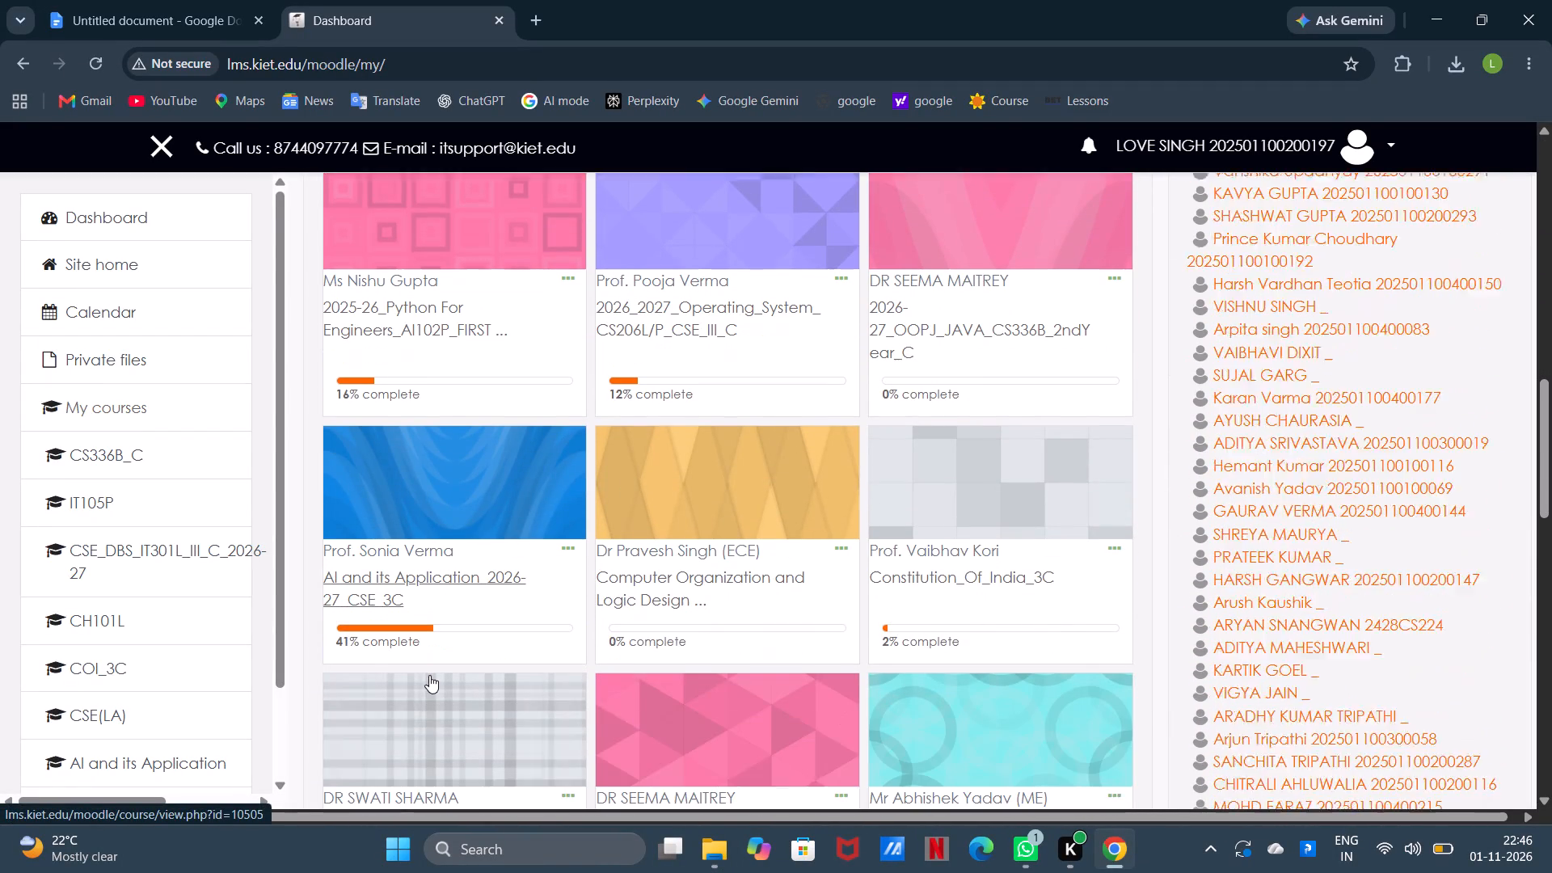
Open the Lab 6 assignment on group functions and sub-queries in the CSE_DBS_IT301L_III_C_2026-27 course, under Course File for LAB : Part D.
{"action": "scroll", "coordinate": [429, 675], "scroll_direction": "down", "scroll_amount": 2}
{"action": "left_click", "coordinate": [413, 677]}
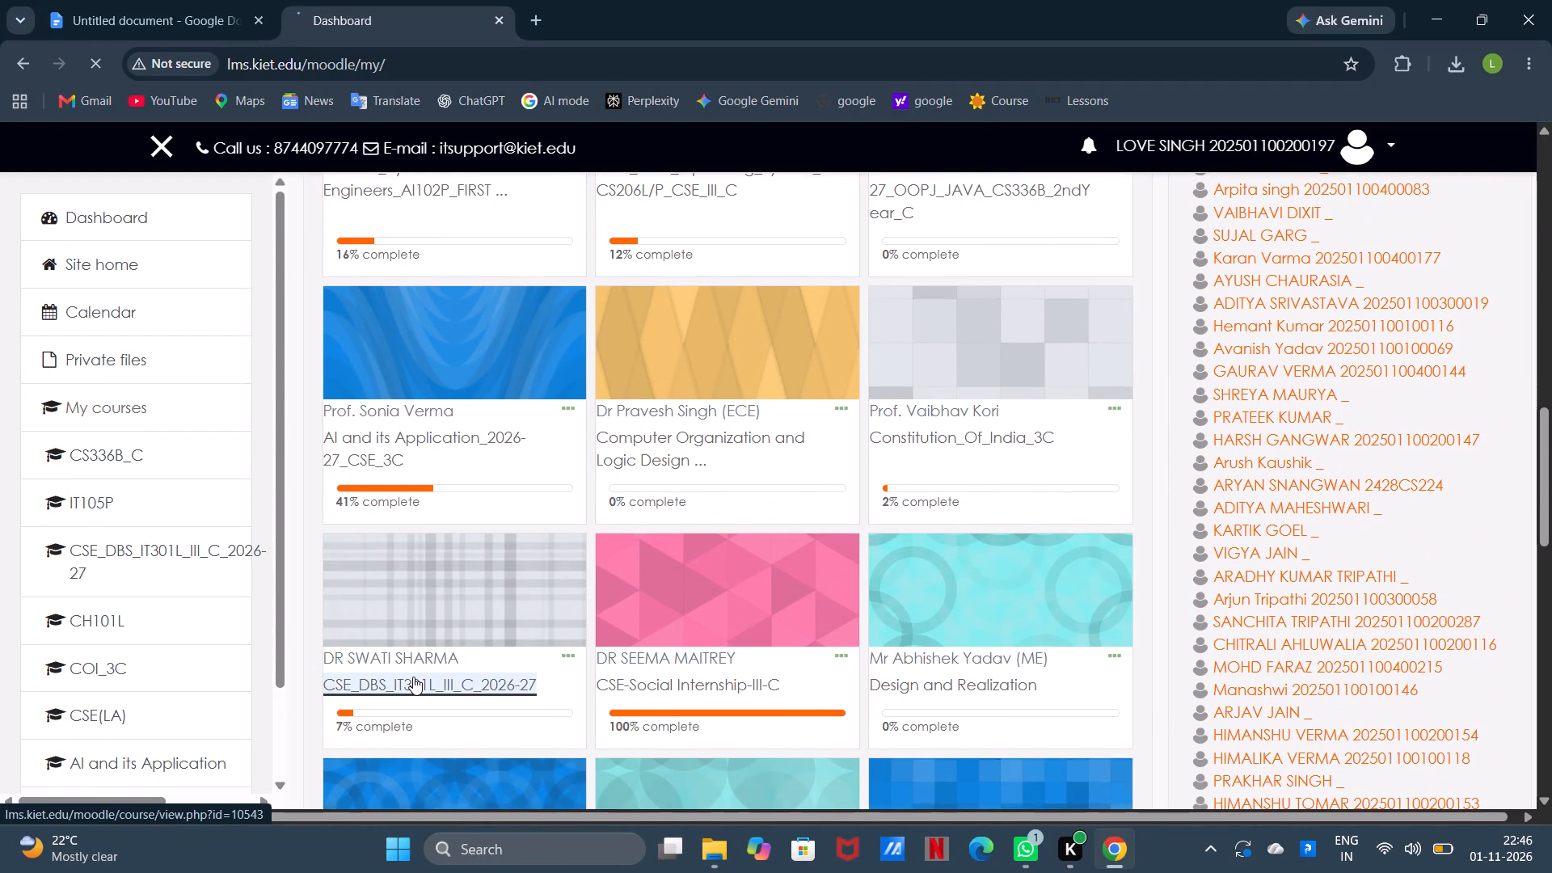
{"action": "scroll", "coordinate": [866, 497], "scroll_direction": "down", "scroll_amount": 3}
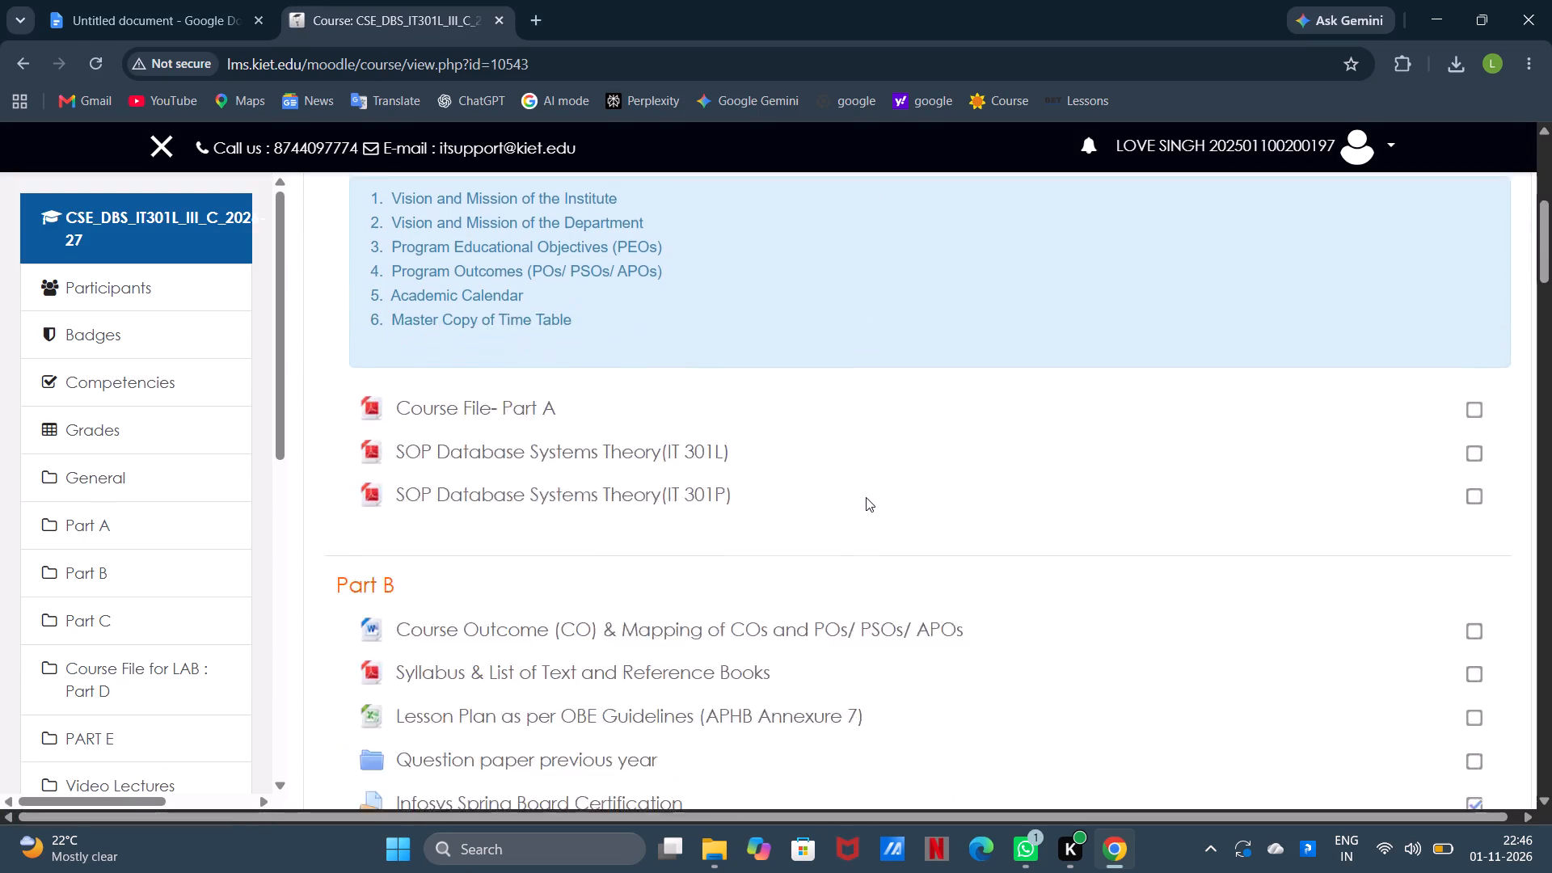
{"action": "scroll", "coordinate": [866, 497], "scroll_direction": "down", "scroll_amount": 4}
{"action": "scroll", "coordinate": [866, 497], "scroll_direction": "up", "scroll_amount": 1}
{"action": "scroll", "coordinate": [866, 497], "scroll_direction": "down", "scroll_amount": 7}
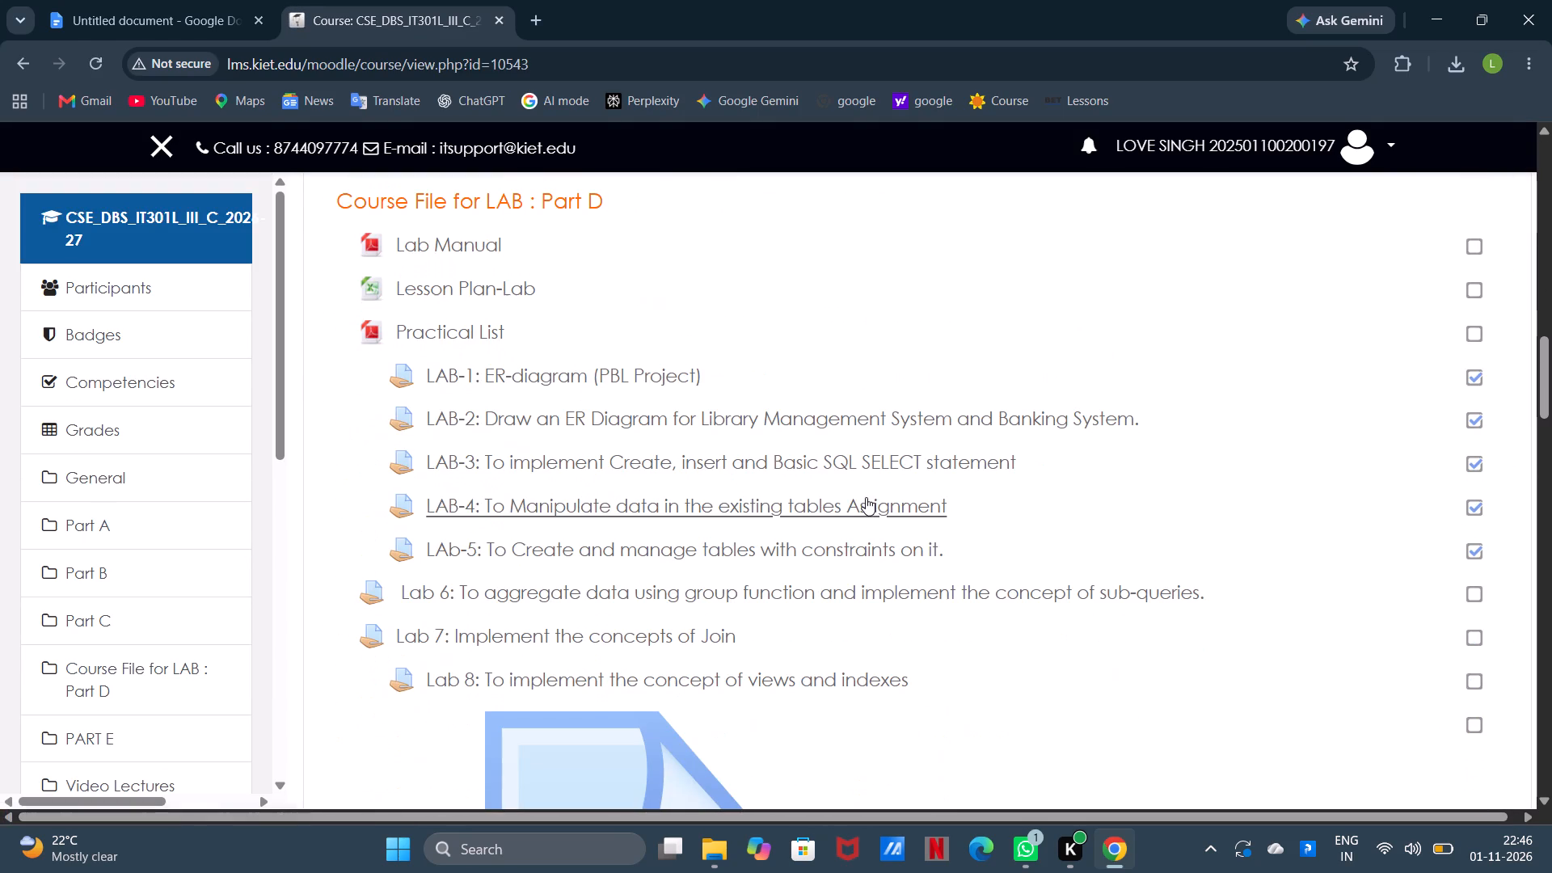
{"action": "left_click", "coordinate": [918, 597]}
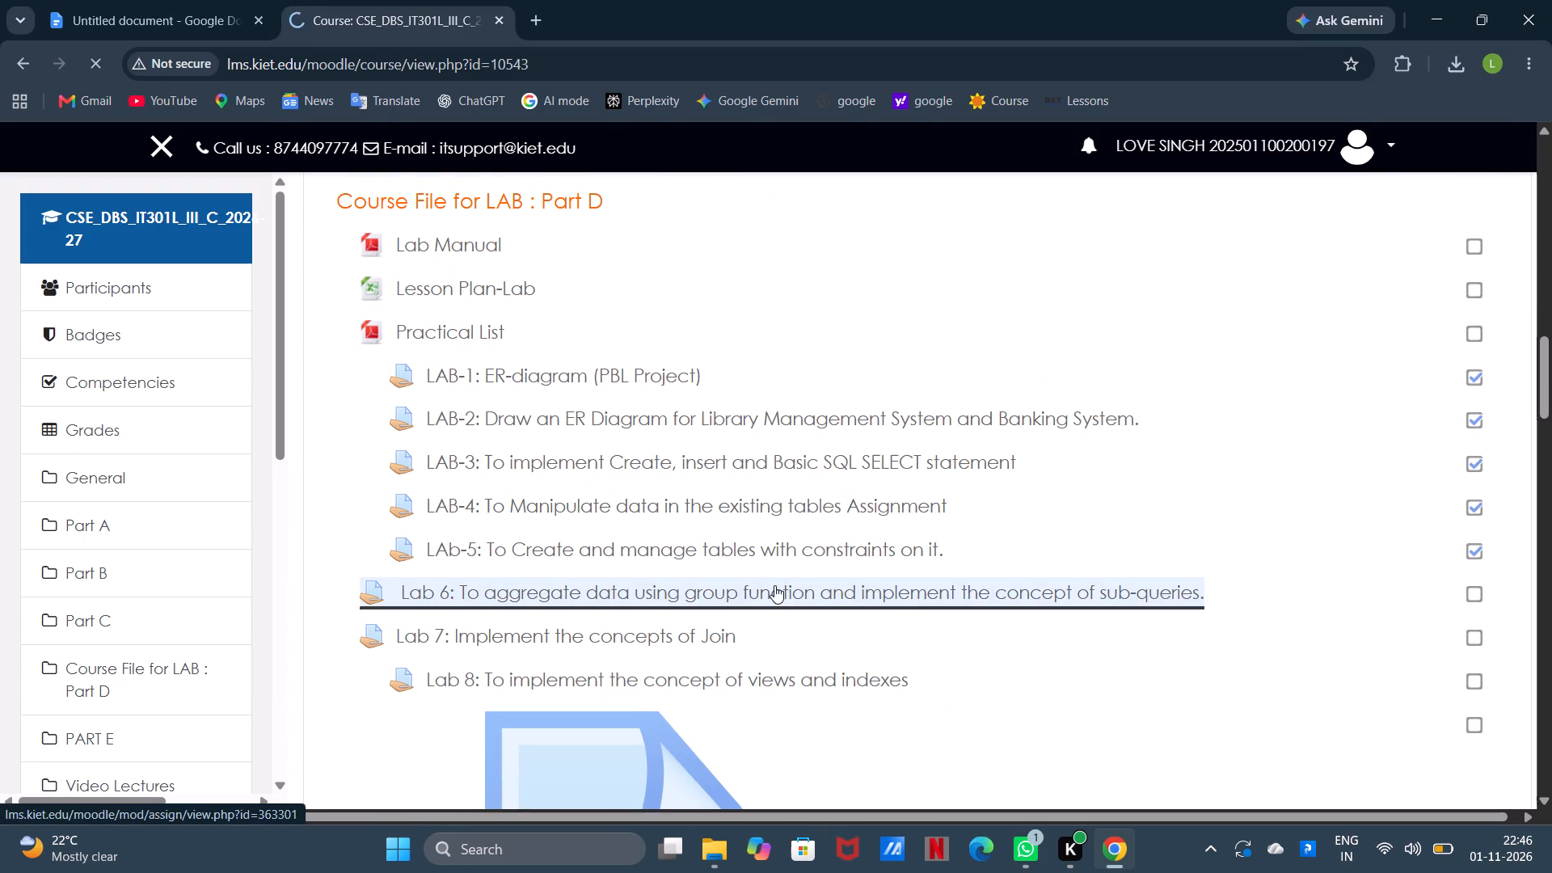
Copy the first Lab 6 question into the Google Docs write-up after a "Q1 :" label, and start a new line below it.
{"action": "scroll", "coordinate": [774, 585], "scroll_direction": "down", "scroll_amount": 2}
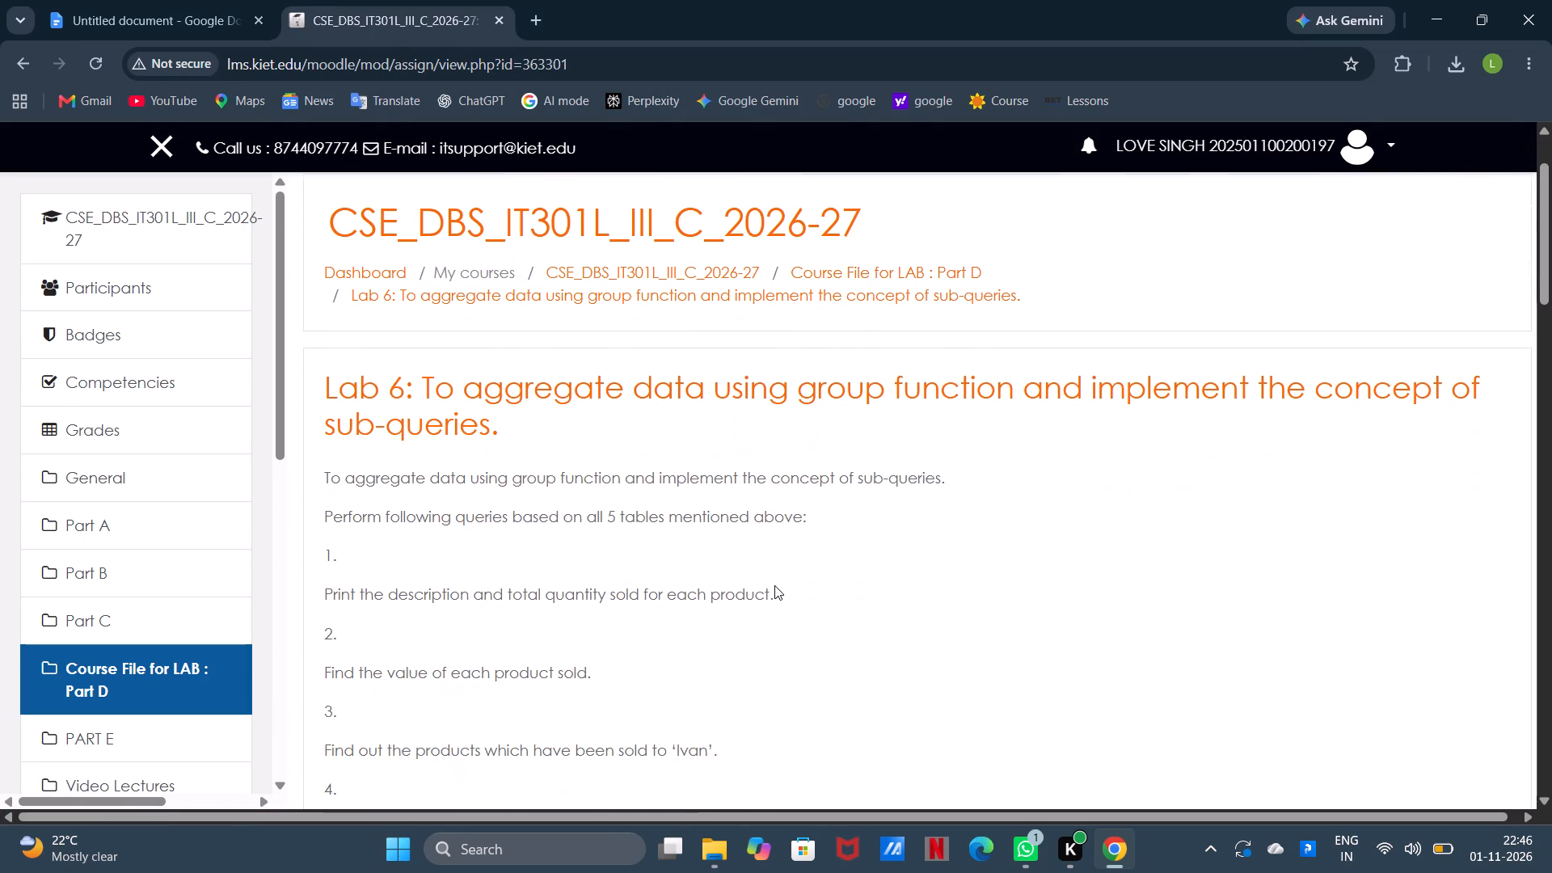
{"action": "scroll", "coordinate": [774, 585], "scroll_direction": "down", "scroll_amount": 1}
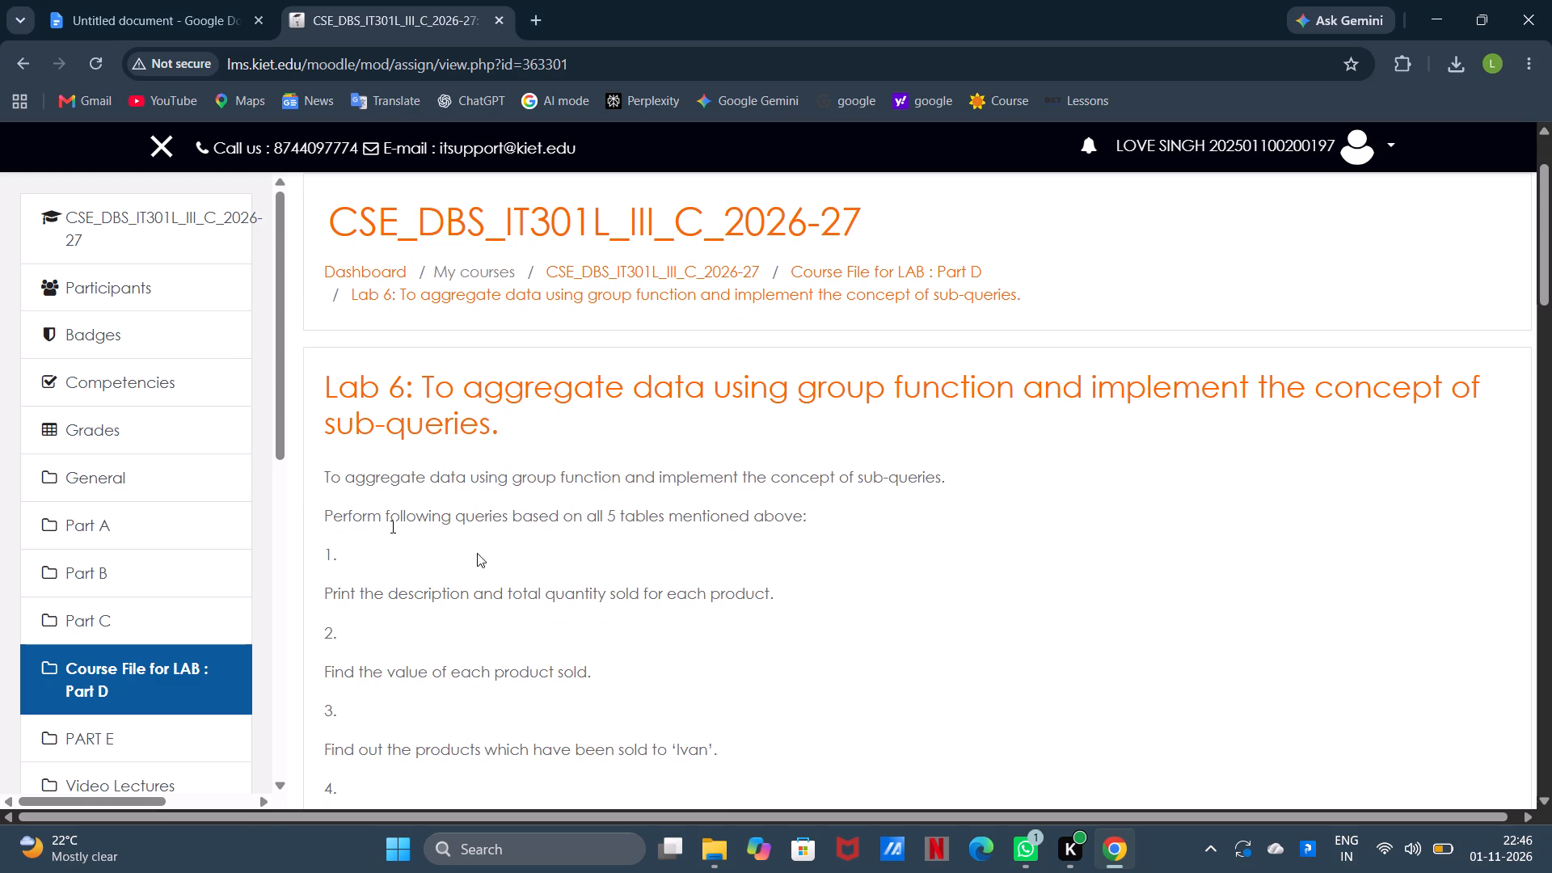
{"action": "scroll", "coordinate": [530, 563], "scroll_direction": "down", "scroll_amount": 1}
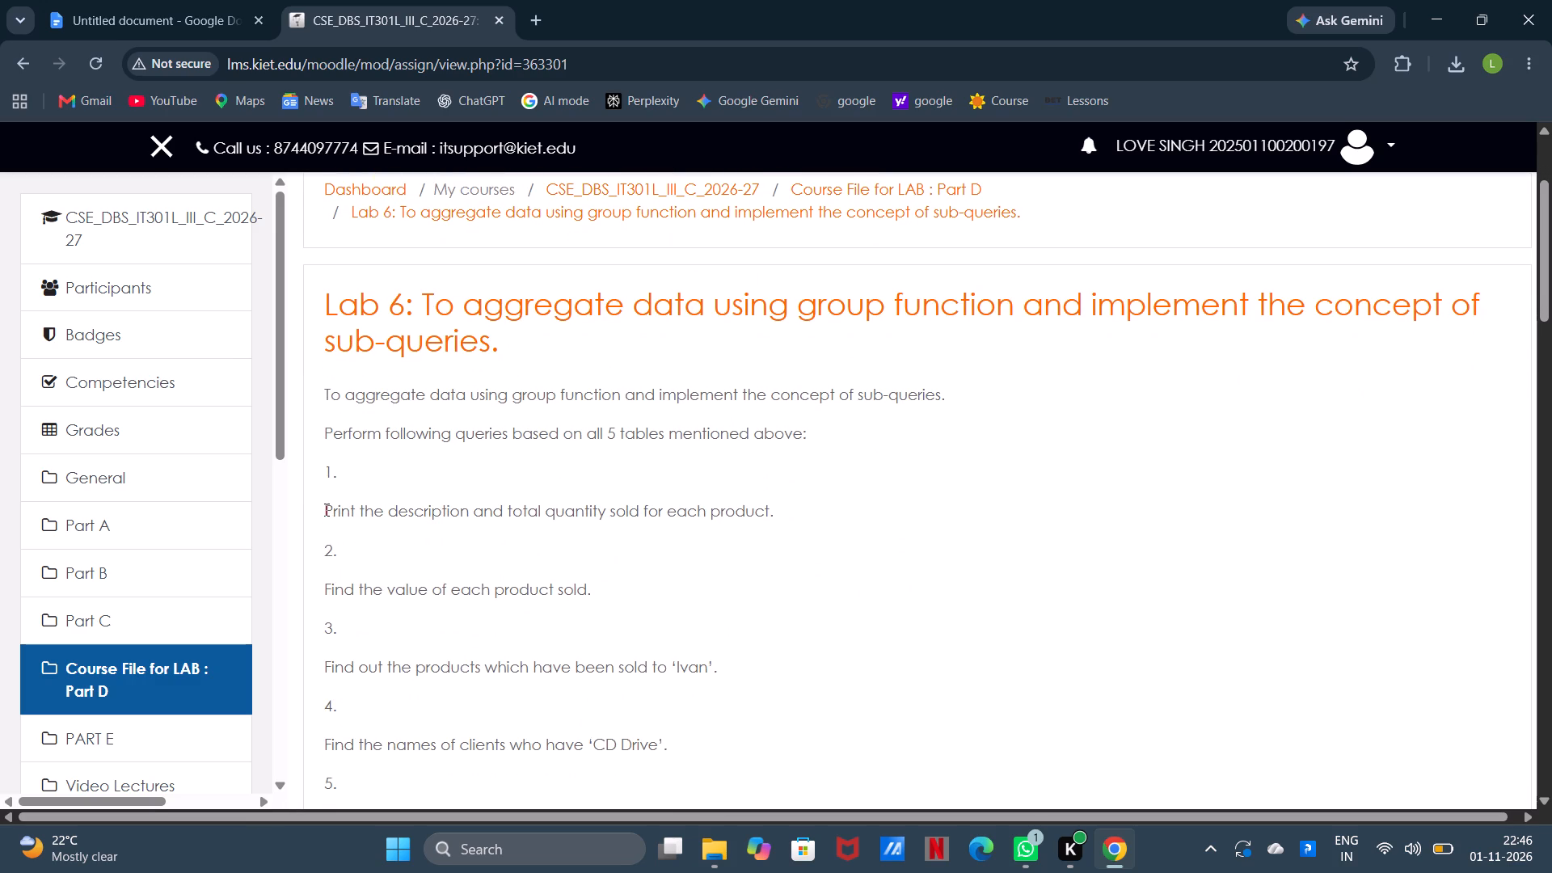
{"action": "left_click_drag", "start_coordinate": [325, 509], "coordinate": [837, 496]}
{"action": "key", "text": "ctrl+c"}
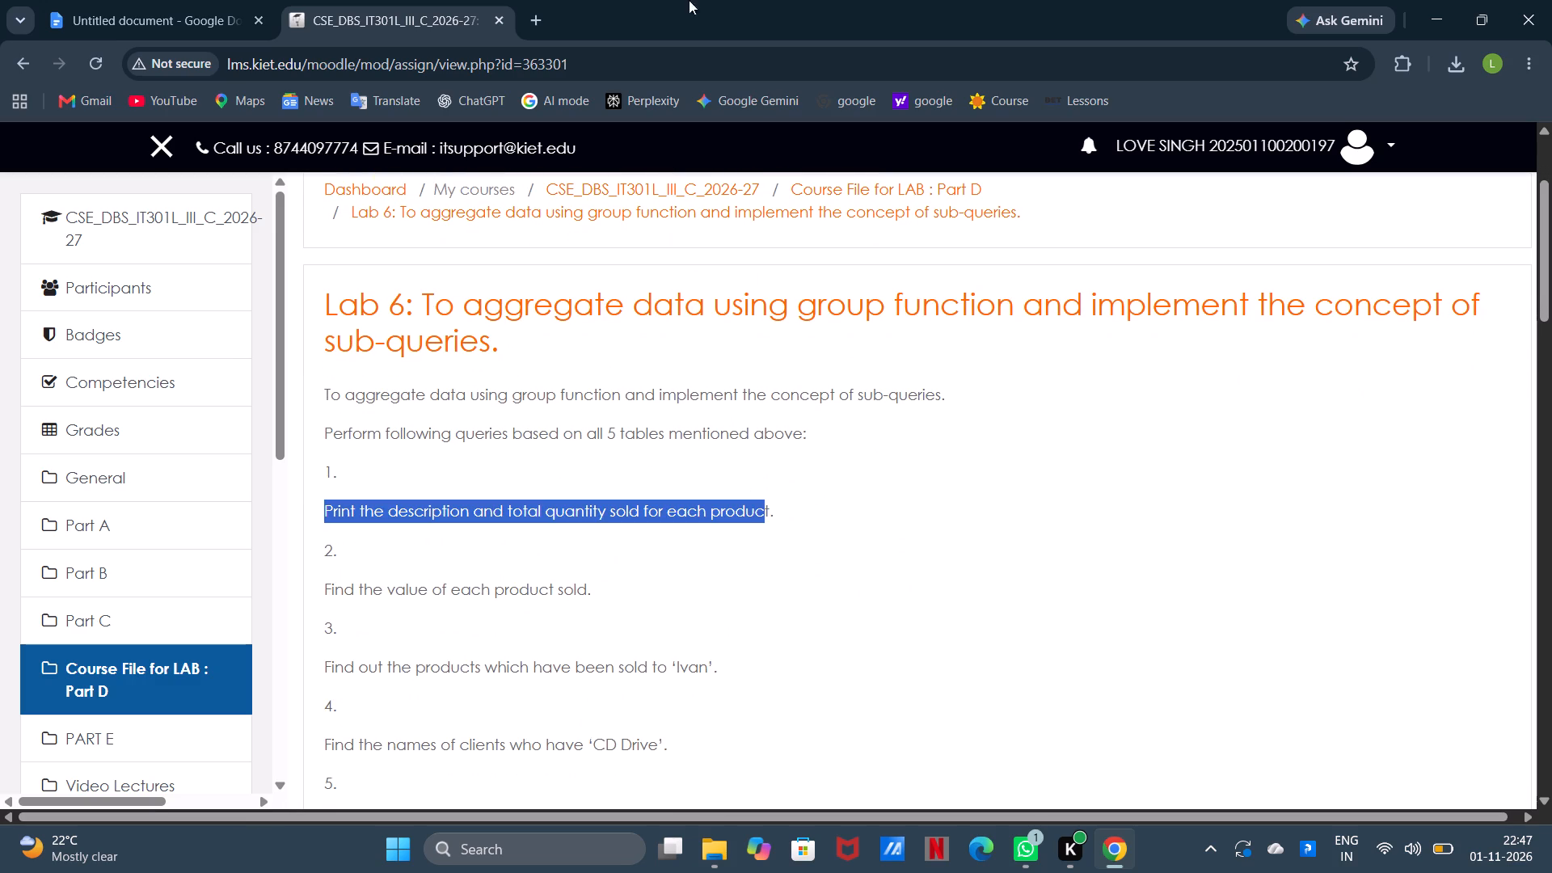
{"action": "left_click", "coordinate": [120, 0]}
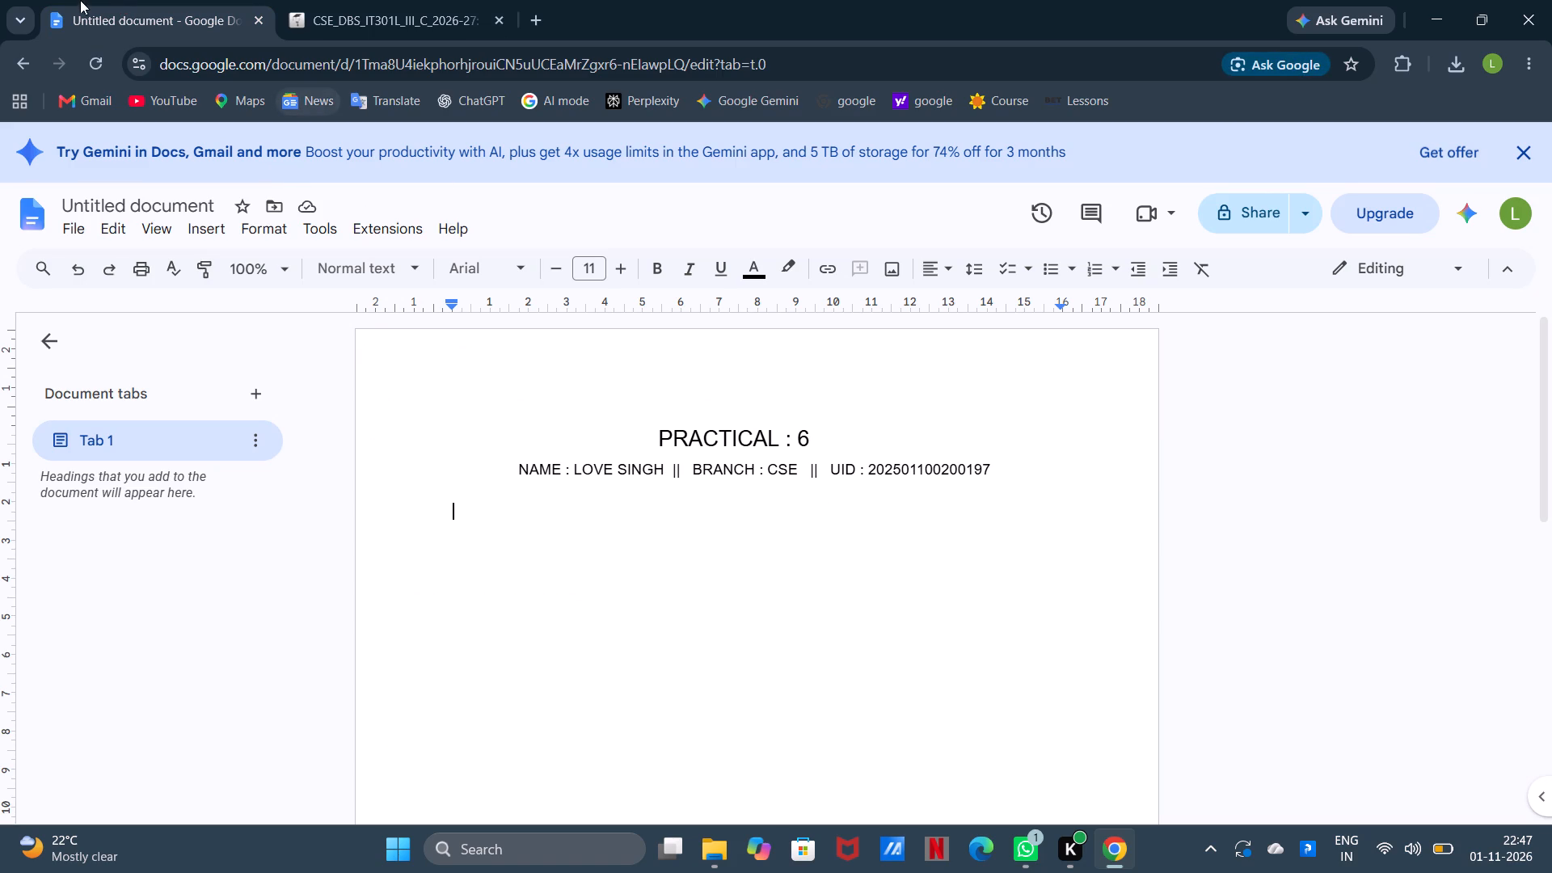
{"action": "left_click_drag", "start_coordinate": [111, 11], "coordinate": [449, 8]}
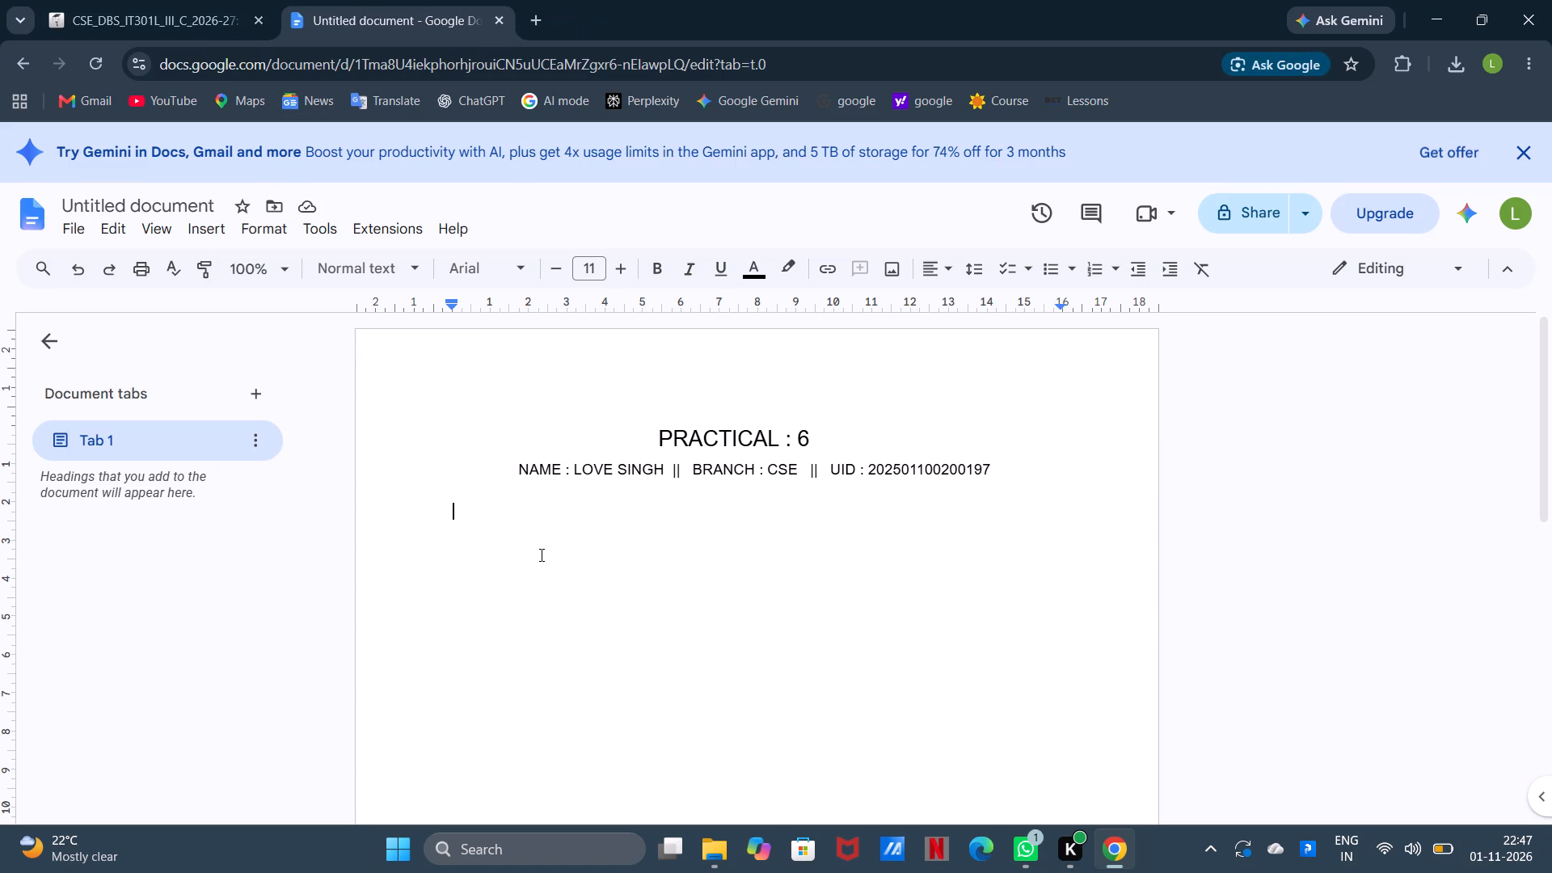
{"action": "type", "text": "Q1 :"}
{"action": "key", "text": "space"}
{"action": "key", "text": "ctrl+v"}
{"action": "key", "text": "shift+Return"}
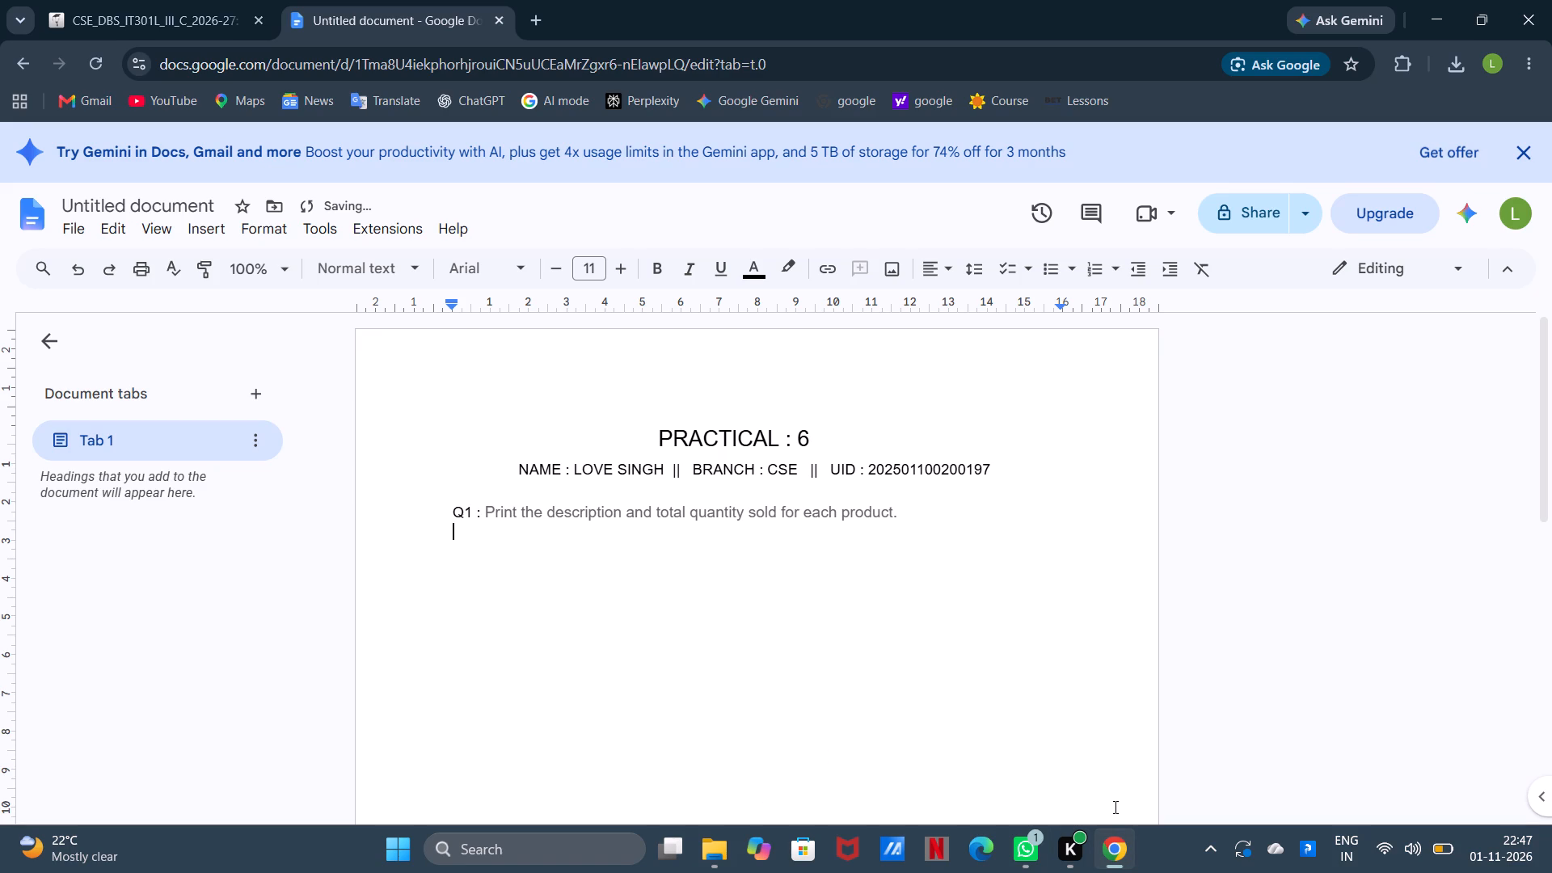
{"action": "key", "text": "Return"}
Copy the query image "Screenshot 2026-10-28 224217.png" from the Pictures Screenshots folder and paste it below question 1 in the document.
{"action": "left_click", "coordinate": [715, 852]}
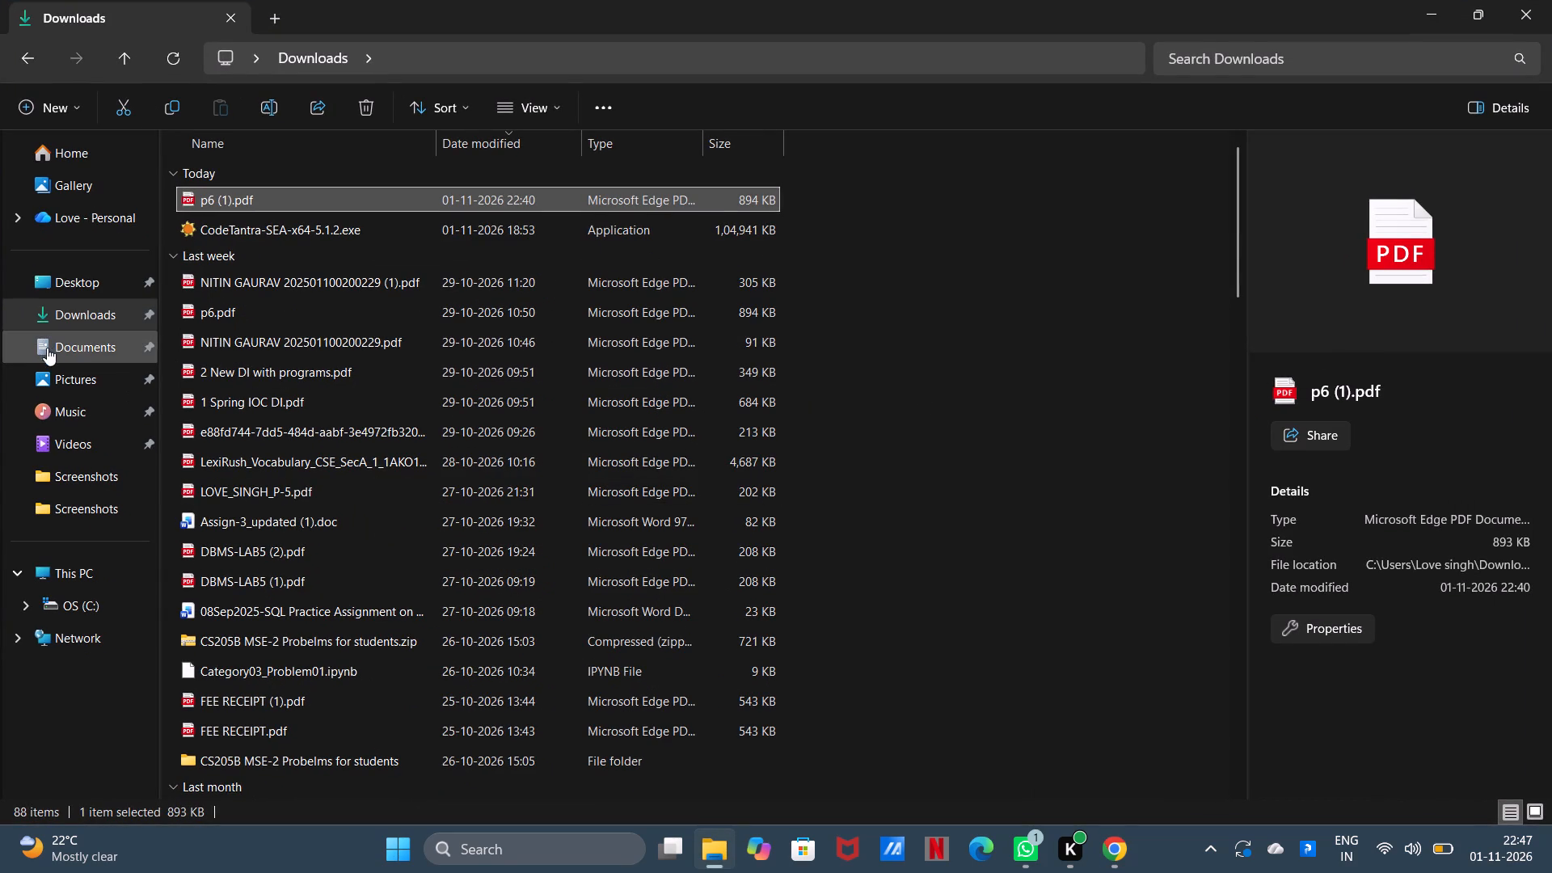
{"action": "left_click", "coordinate": [115, 388]}
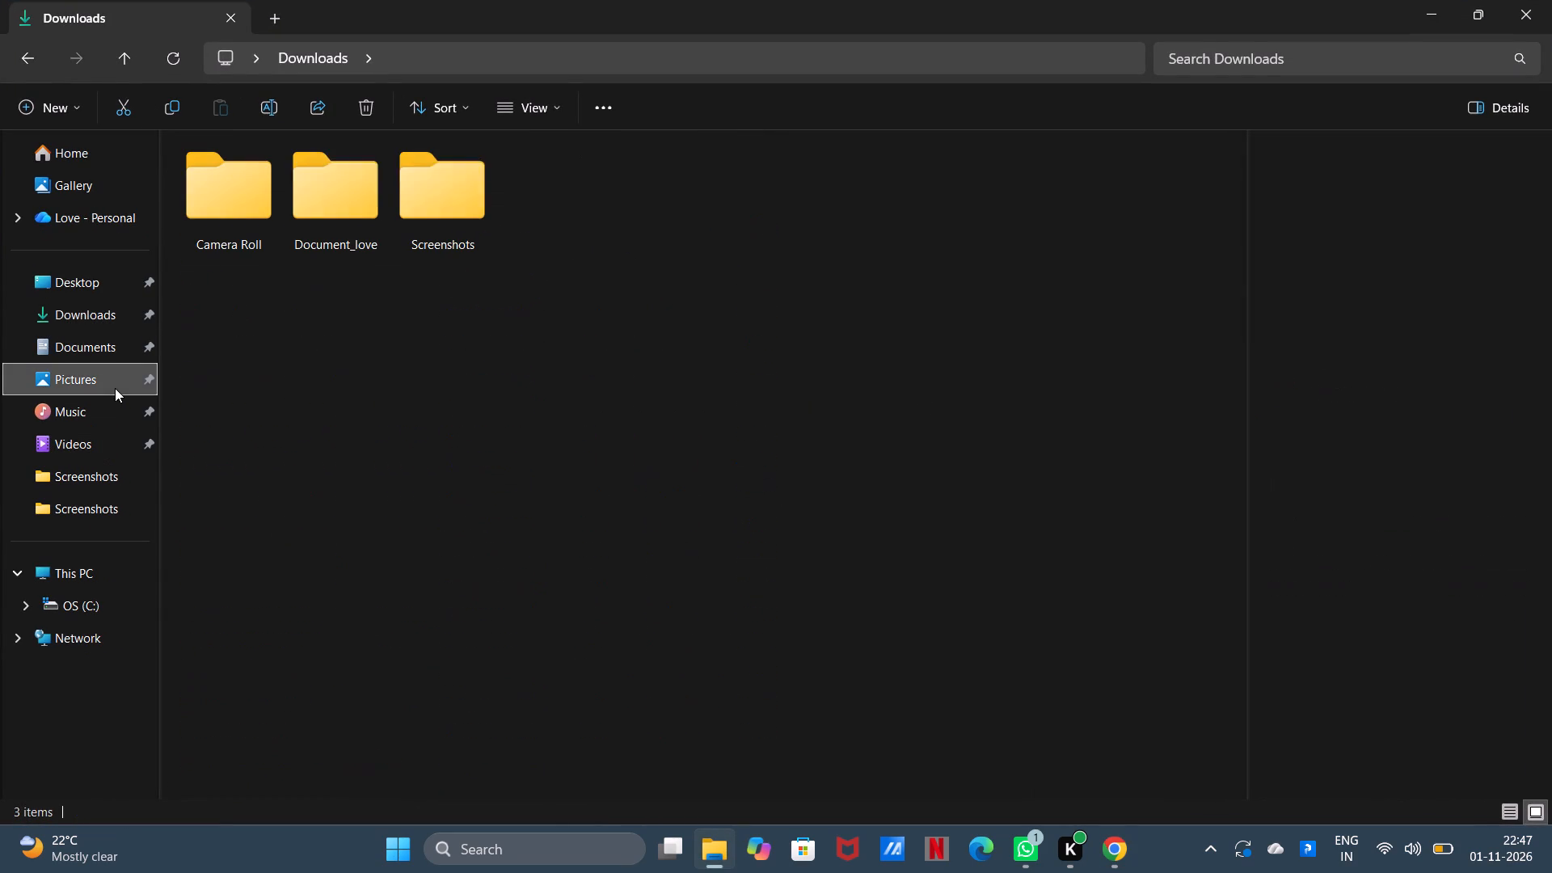
{"action": "double_click", "coordinate": [473, 223]}
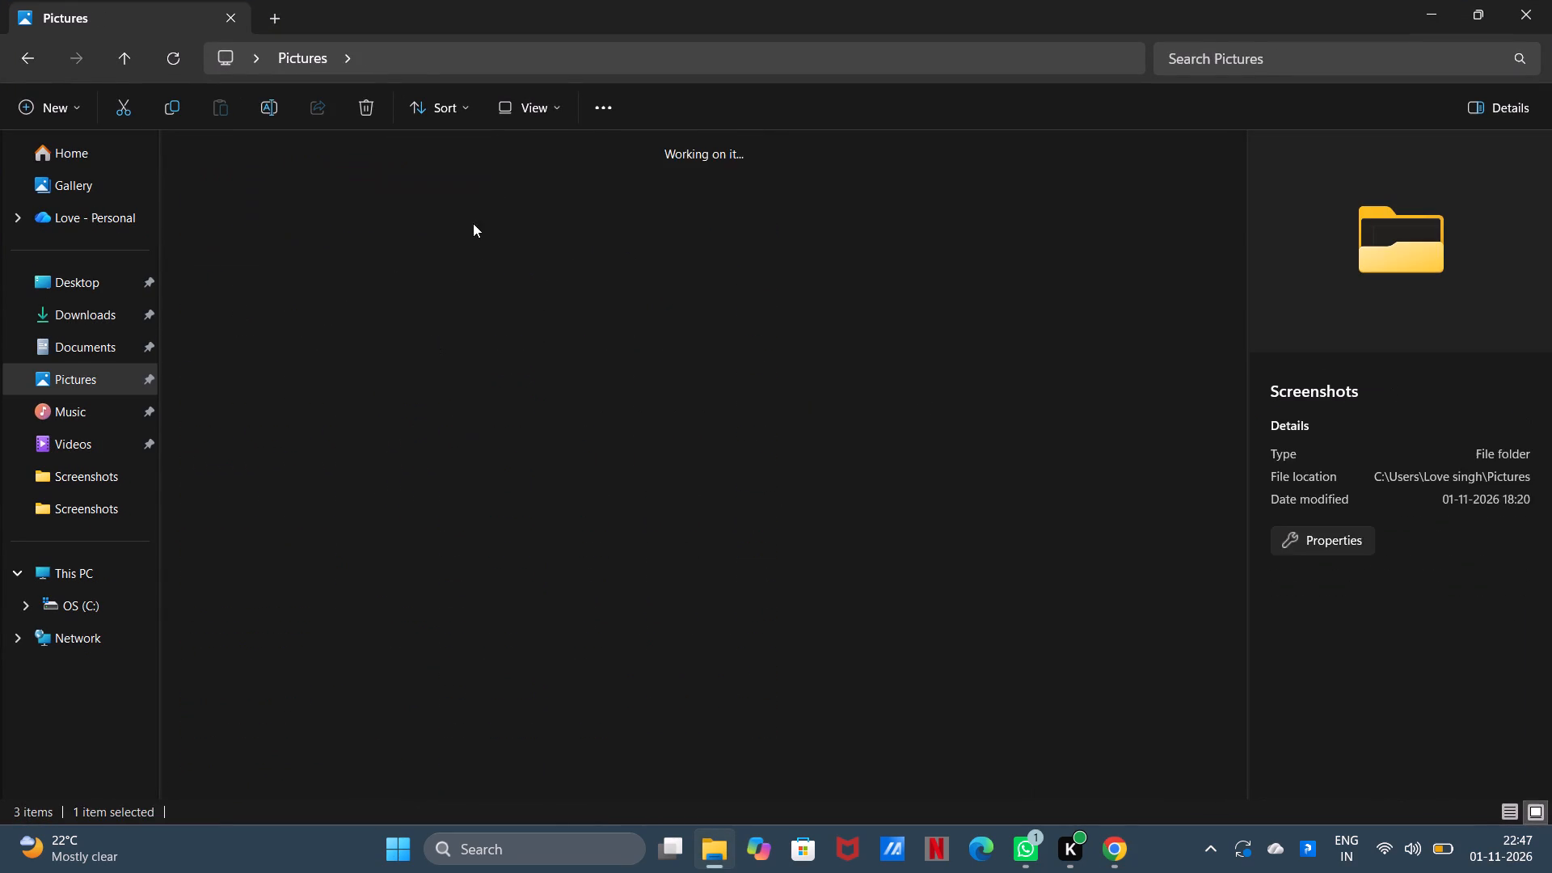
{"action": "scroll", "coordinate": [588, 476], "scroll_direction": "down", "scroll_amount": 2}
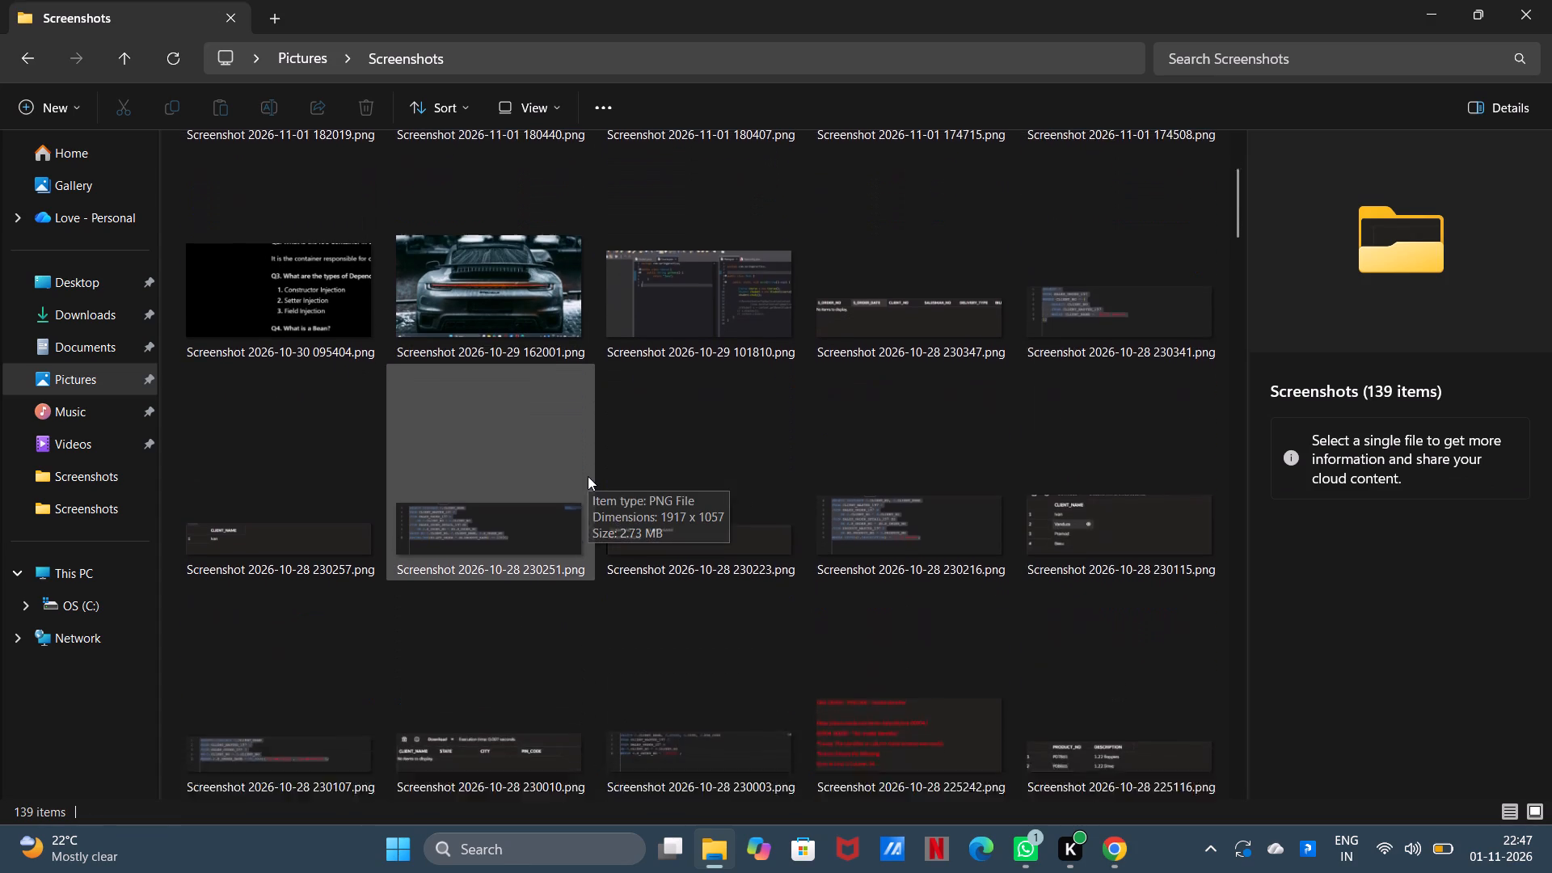
{"action": "scroll", "coordinate": [588, 476], "scroll_direction": "down", "scroll_amount": 4}
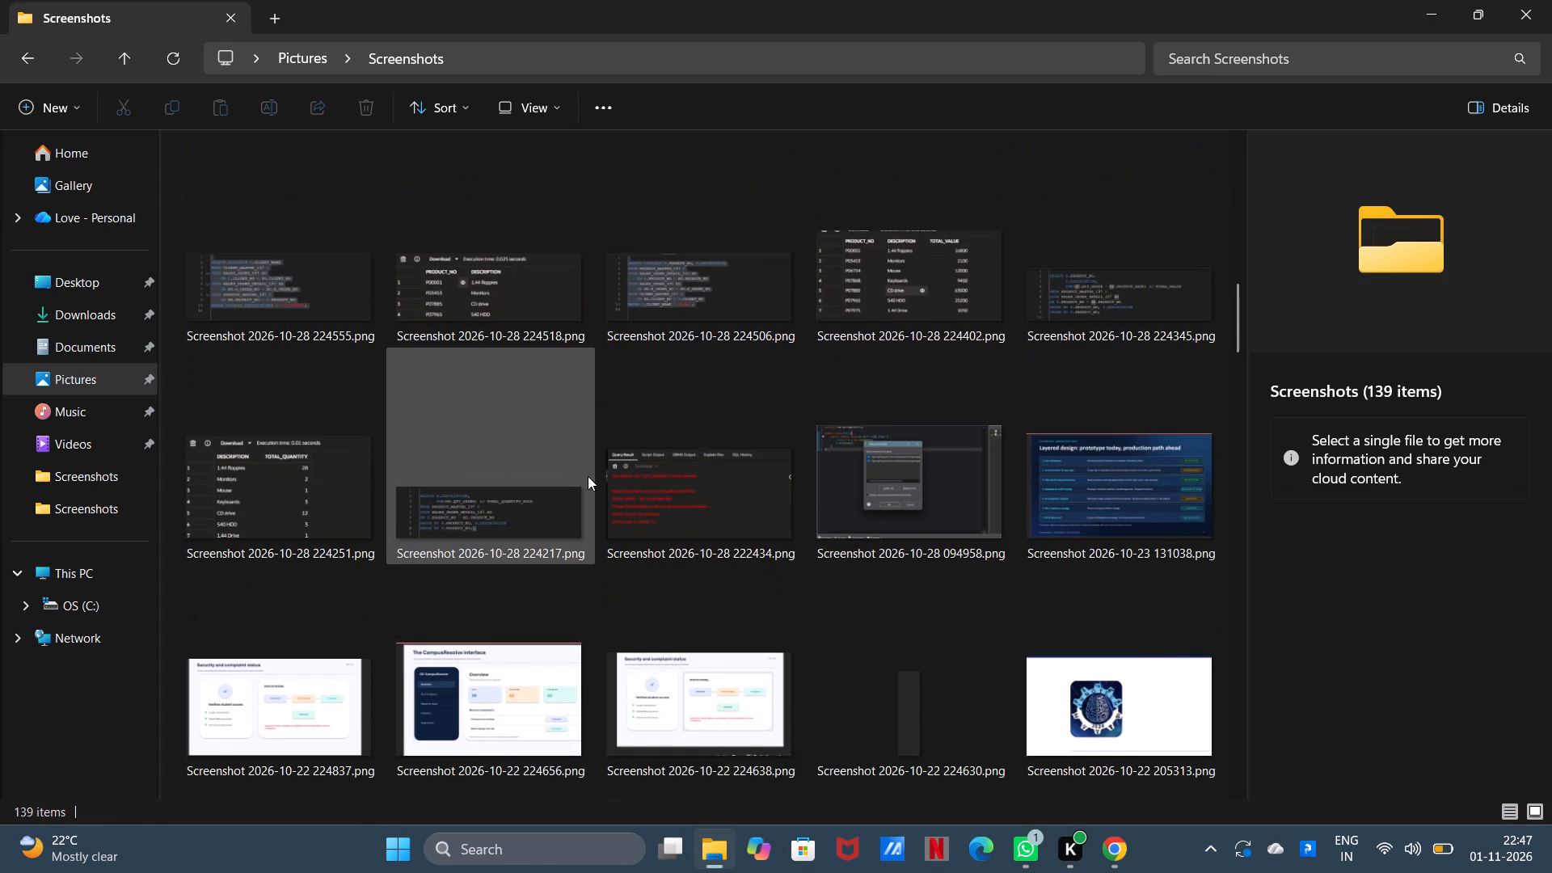
{"action": "scroll", "coordinate": [588, 476], "scroll_direction": "down", "scroll_amount": 1}
{"action": "left_click", "coordinate": [547, 493]}
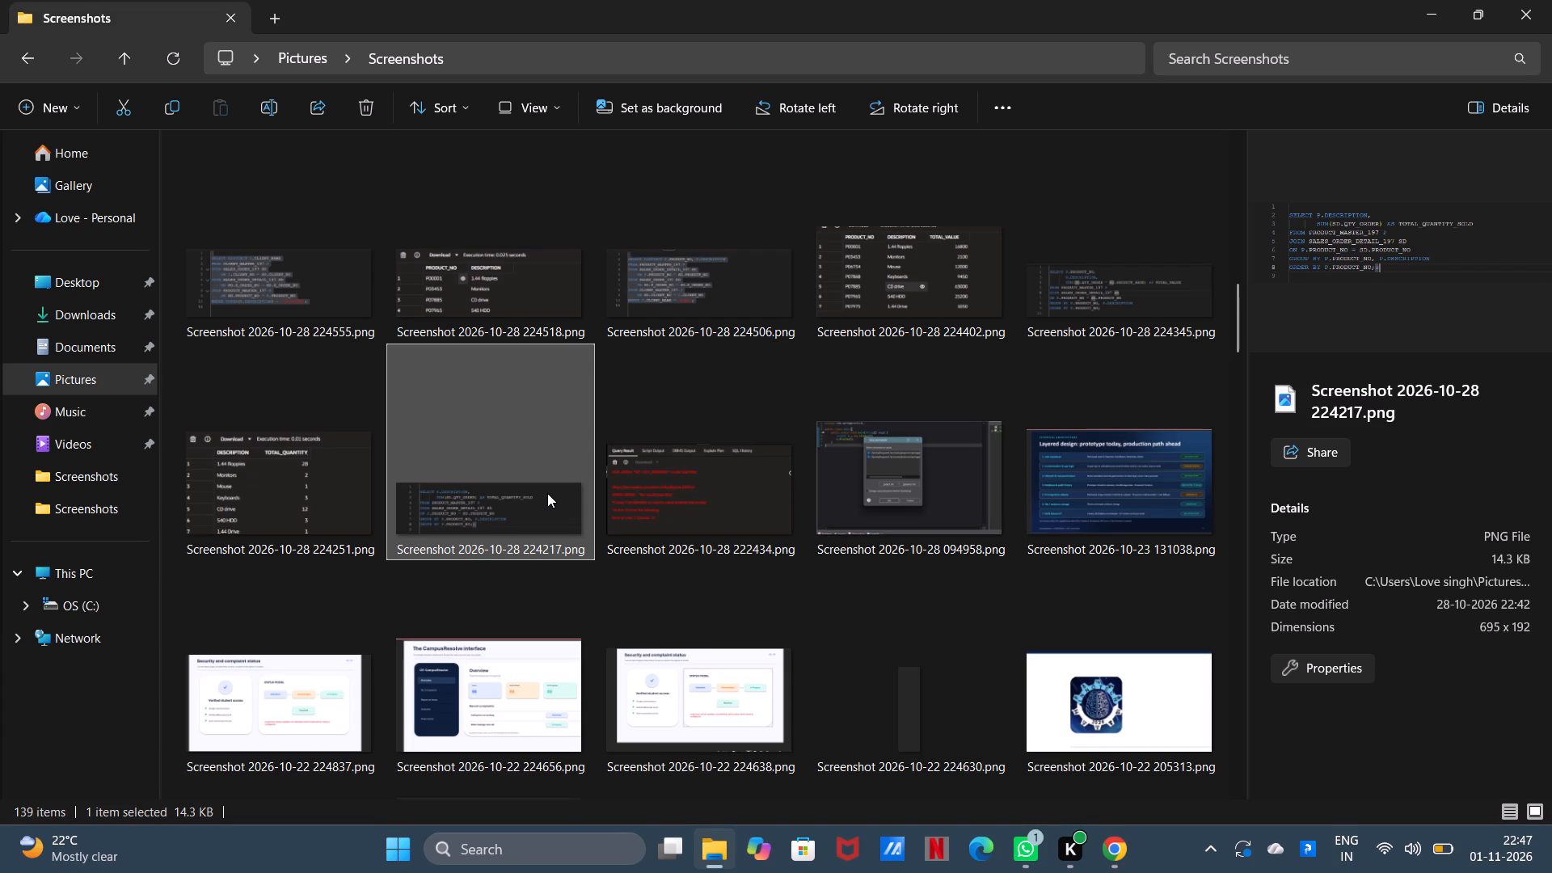
{"action": "double_click", "coordinate": [547, 493]}
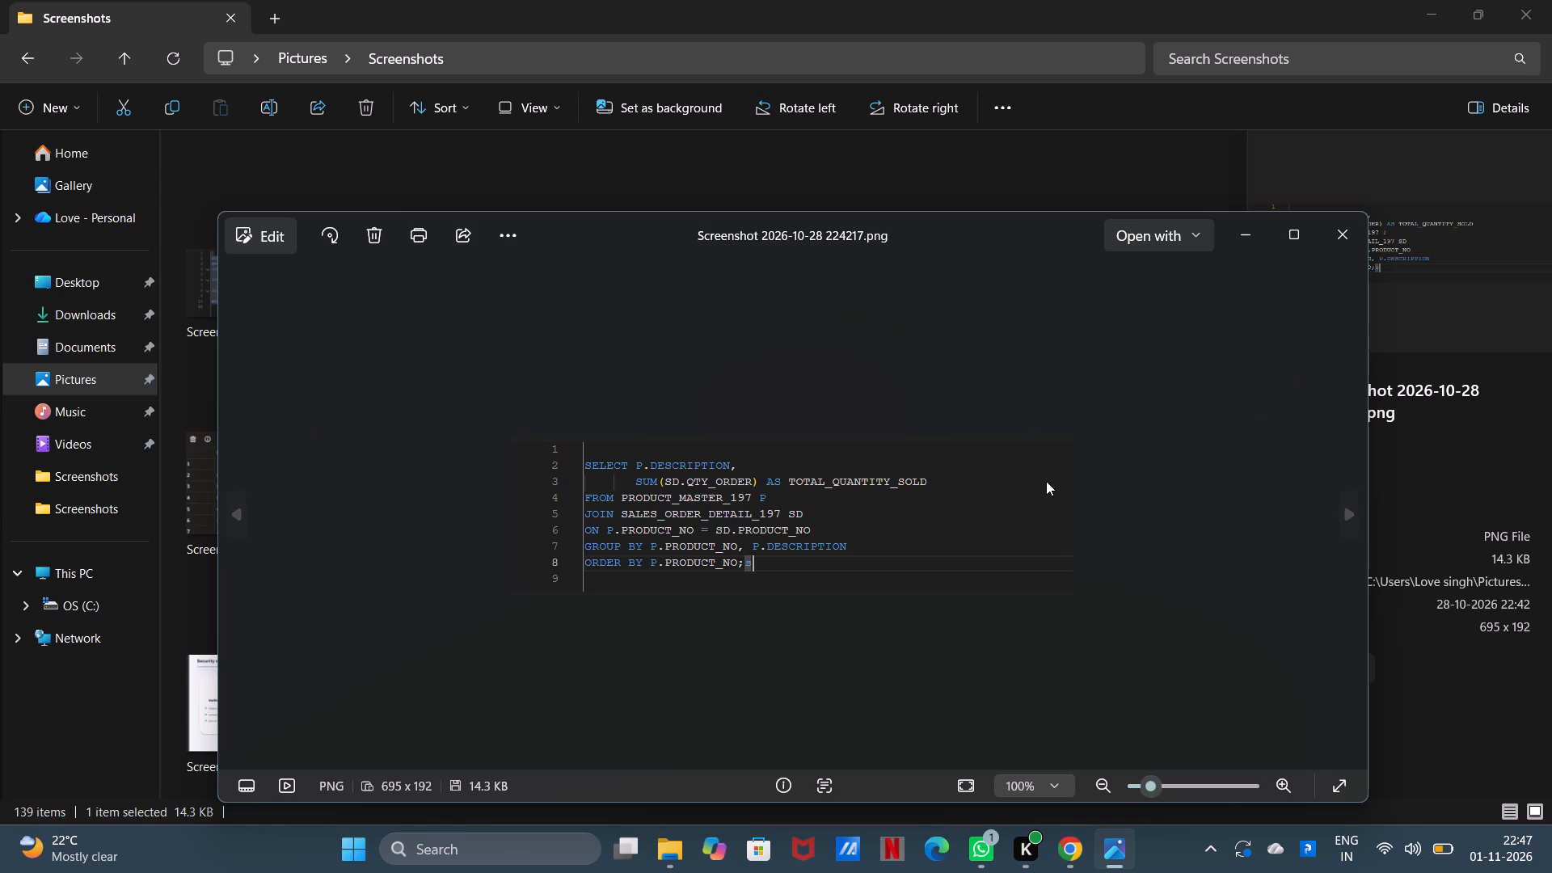
{"action": "key", "text": "ctrl+c"}
{"action": "left_click", "coordinate": [1449, 495]}
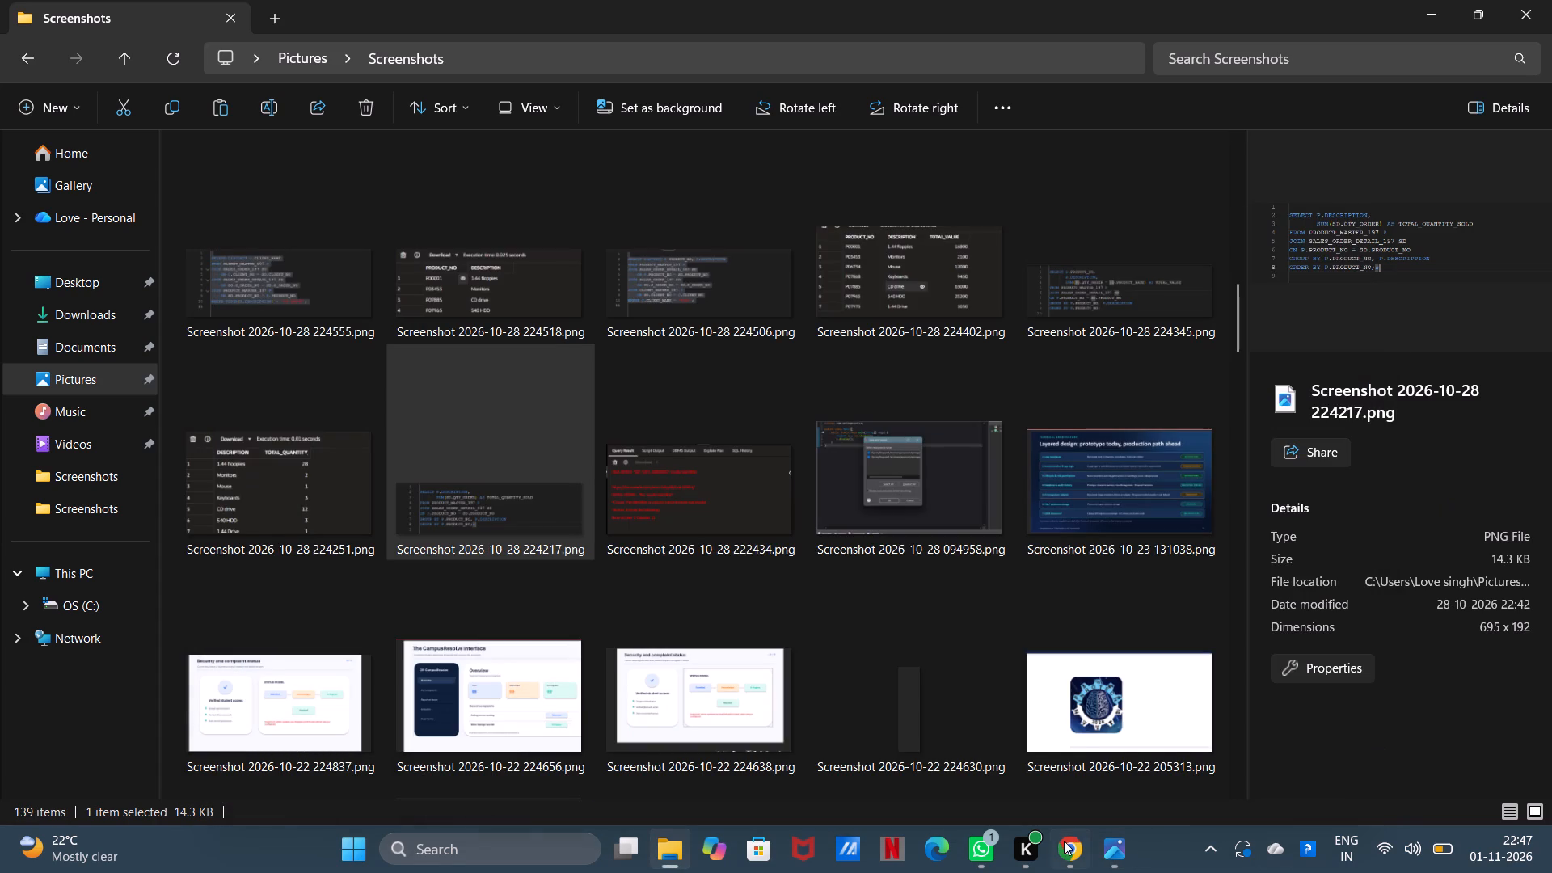
{"action": "left_click", "coordinate": [1066, 849]}
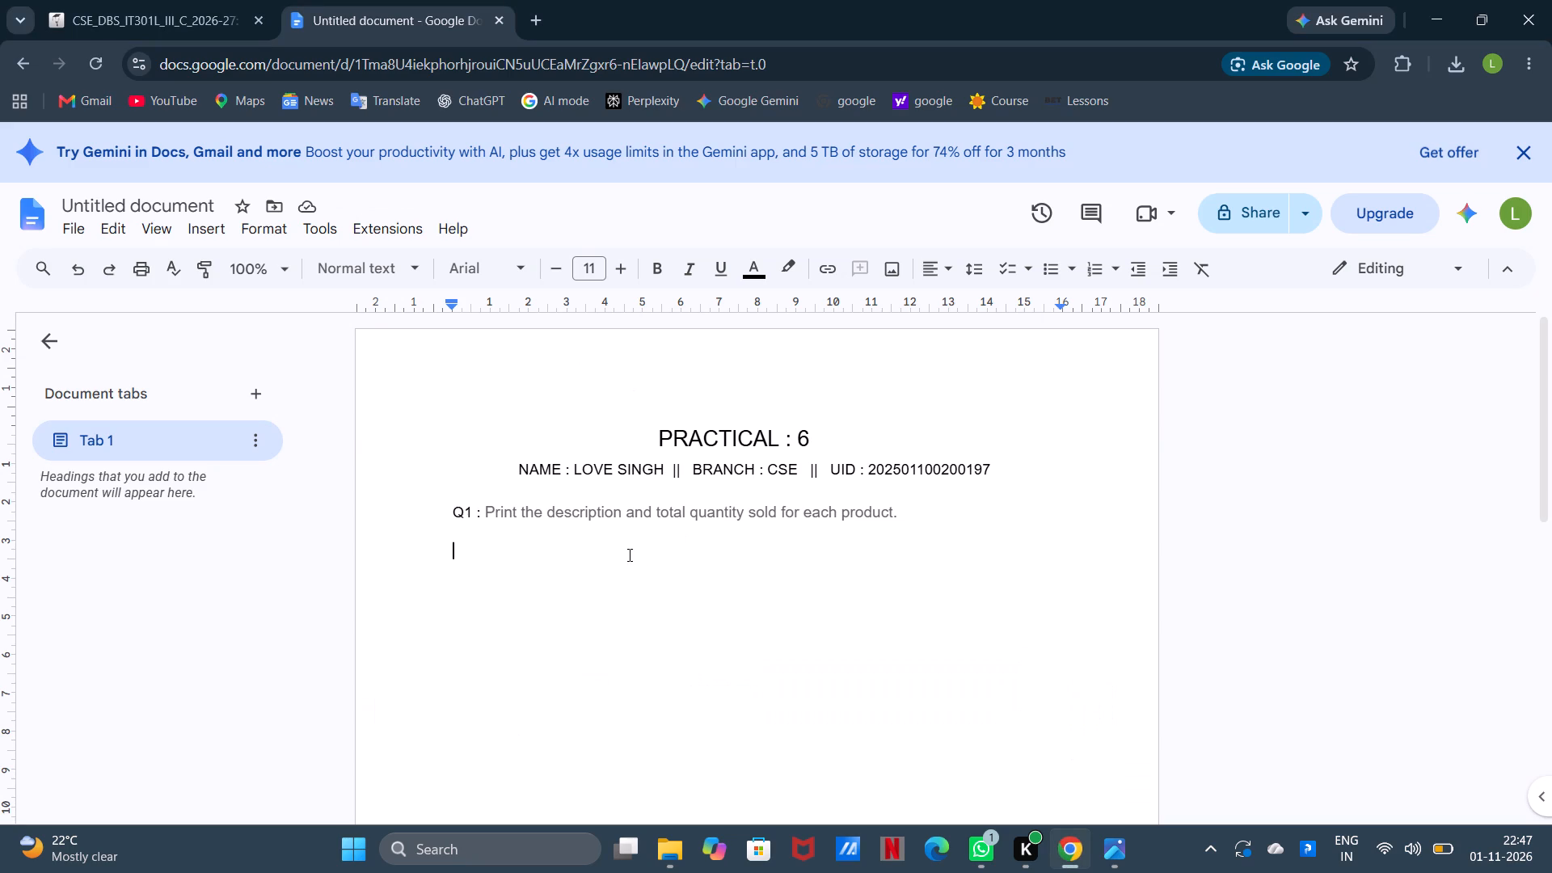
{"action": "key", "text": "ctrl+v"}
Copy the result image "Screenshot 2026-10-28 224251.png" from the Screenshots folder and paste it on a new line below the query image.
{"action": "scroll", "coordinate": [777, 631], "scroll_direction": "down", "scroll_amount": 1}
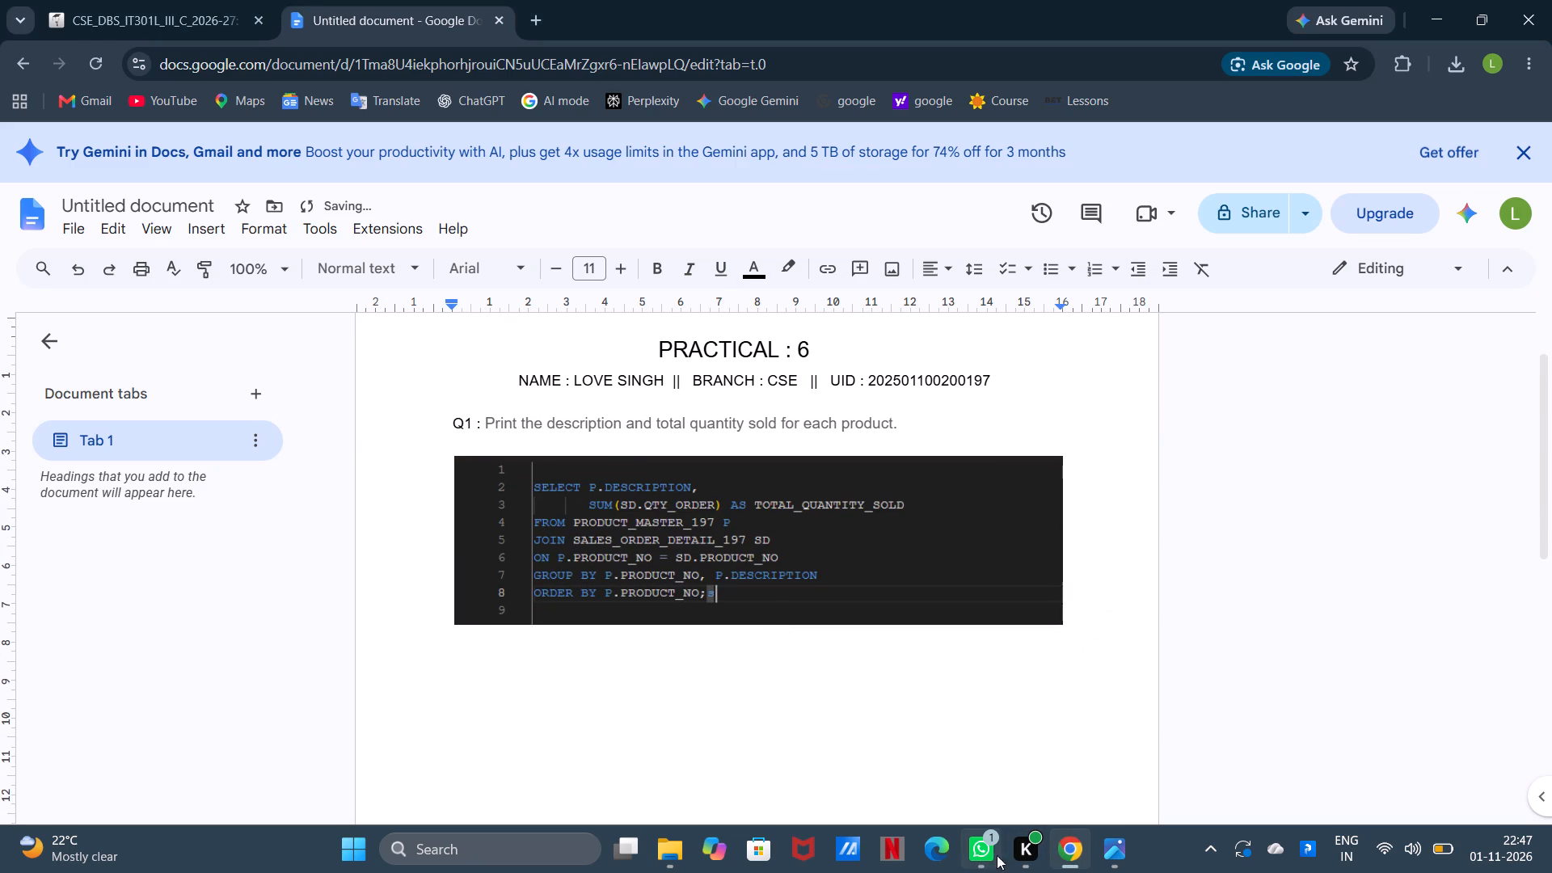
{"action": "left_click", "coordinate": [668, 841]}
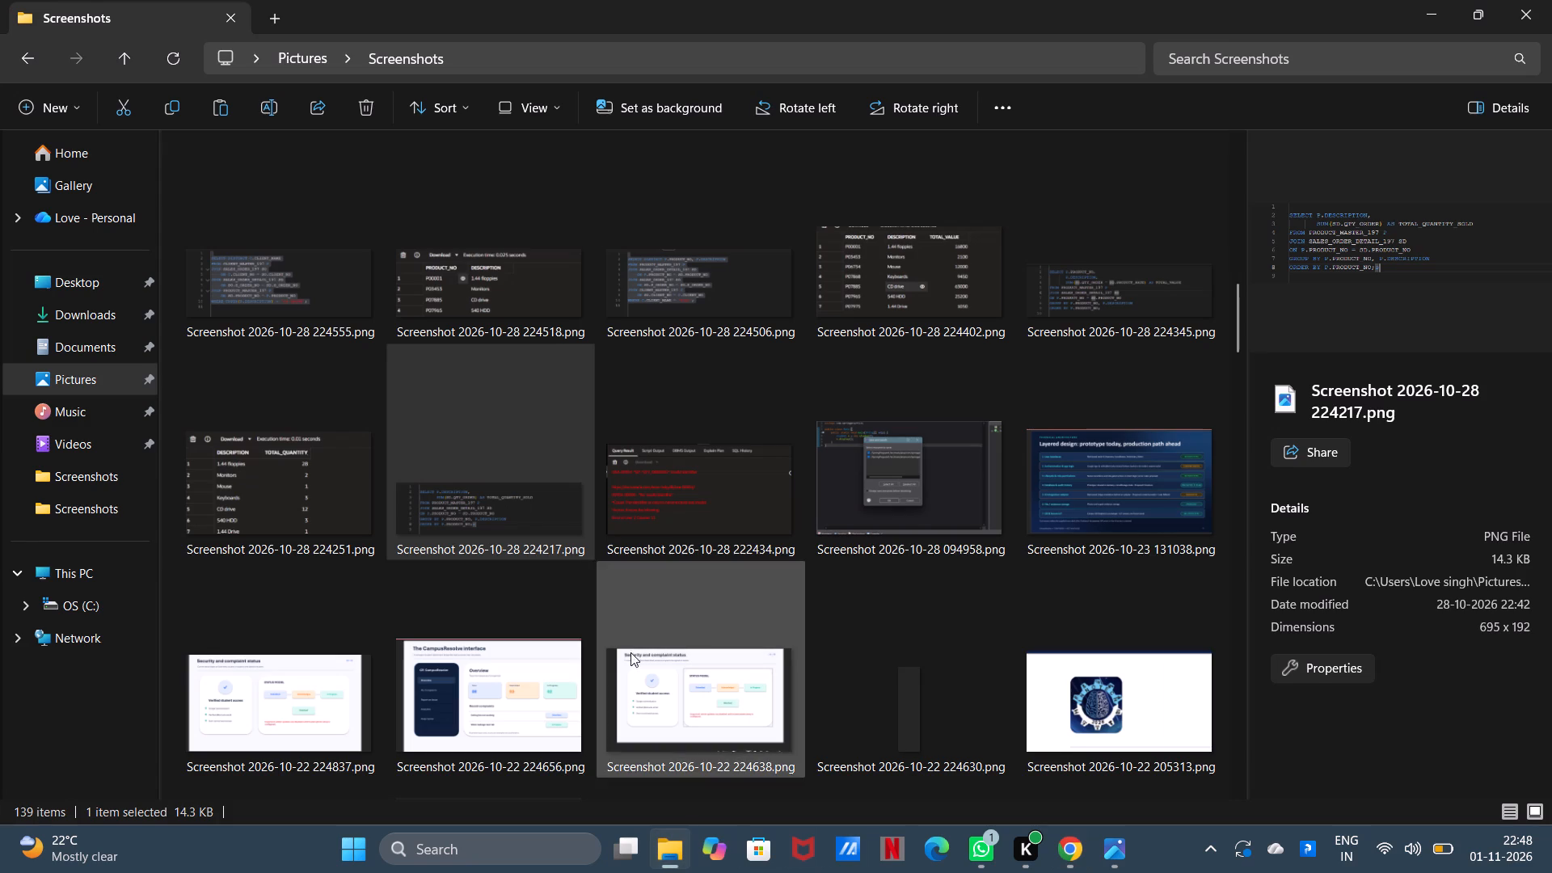
{"action": "triple_click", "coordinate": [234, 480]}
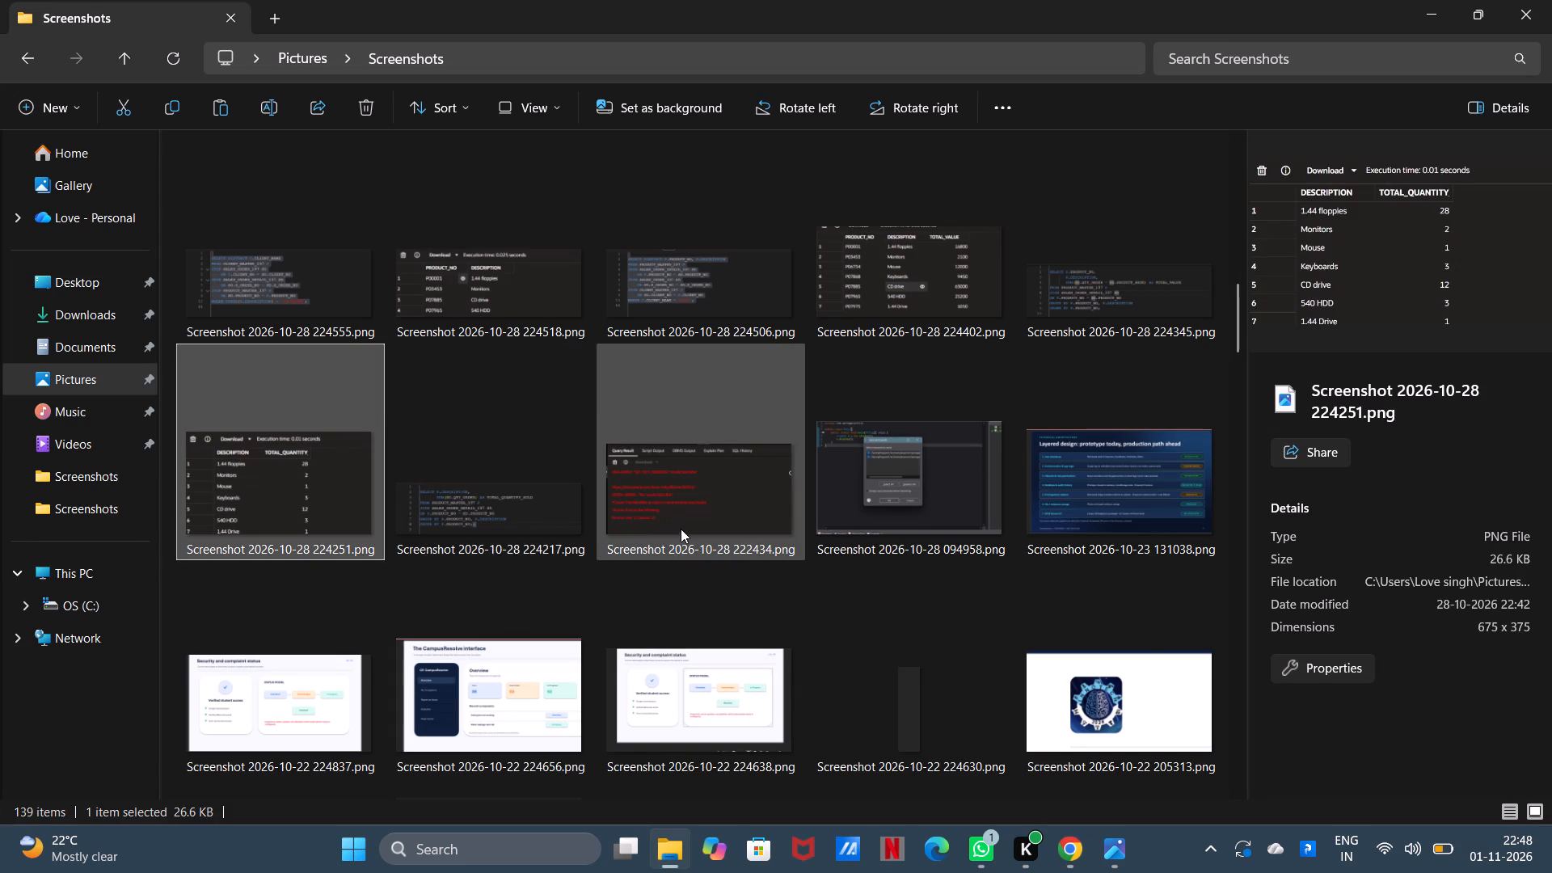
{"action": "double_click", "coordinate": [284, 504]}
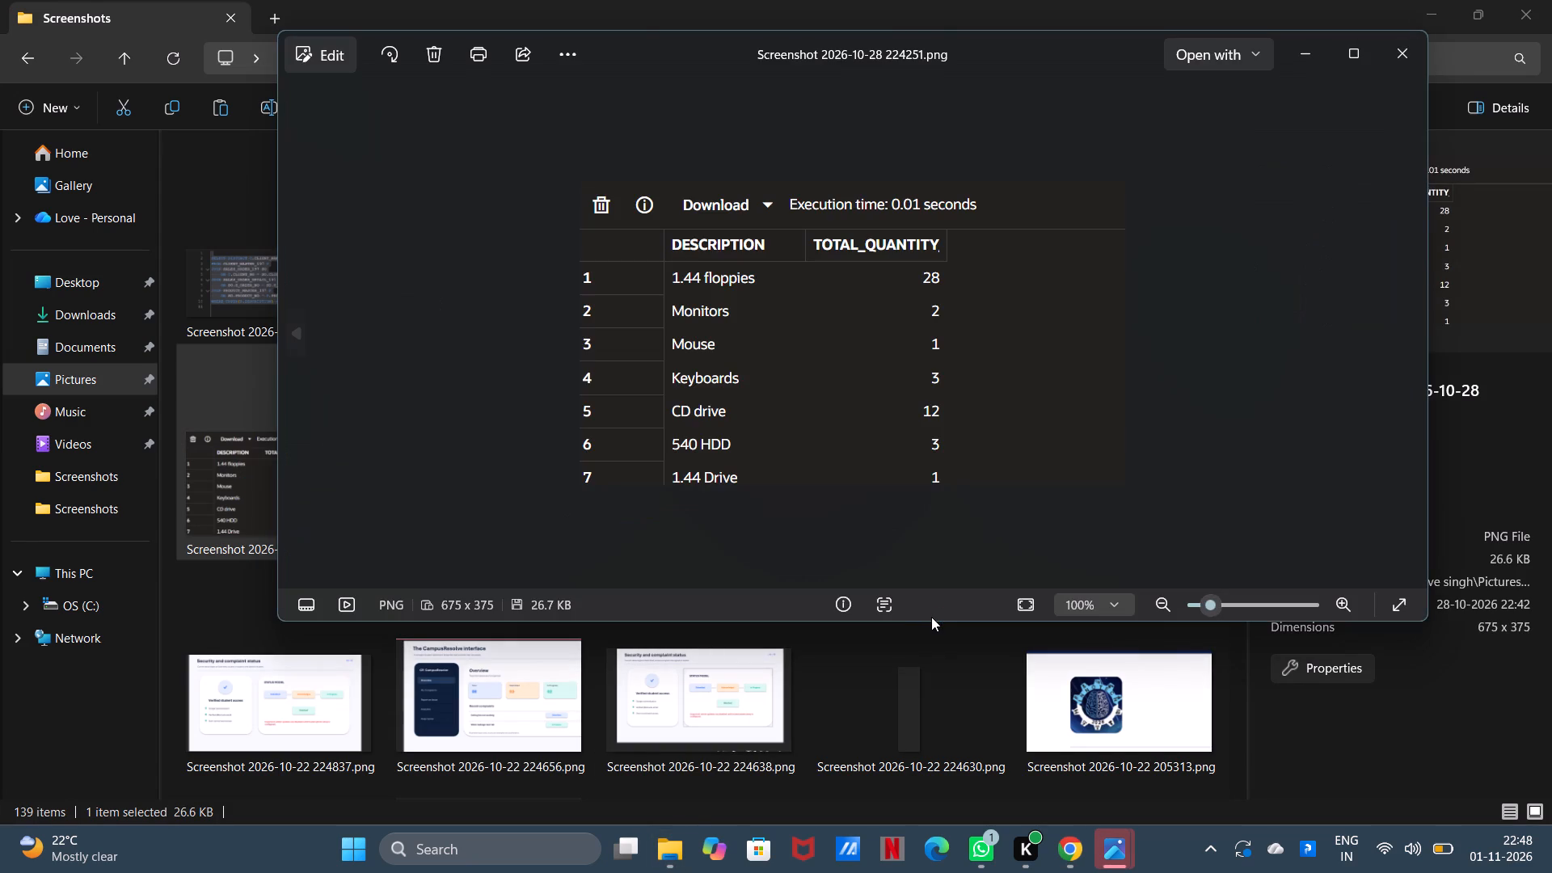
{"action": "key", "text": "ctrl+c"}
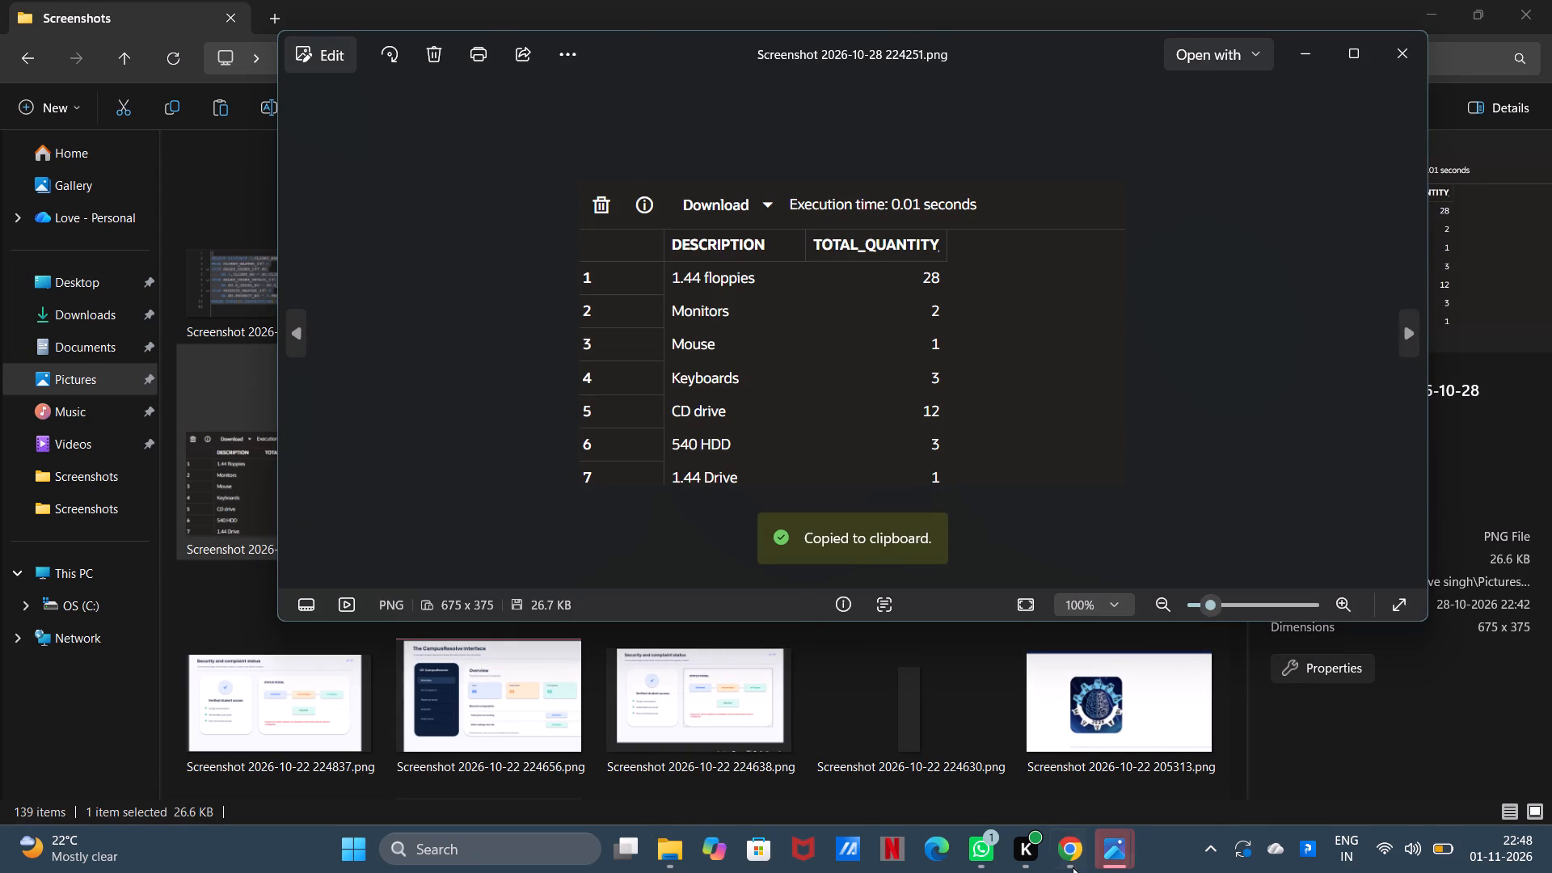
{"action": "left_click", "coordinate": [1065, 851]}
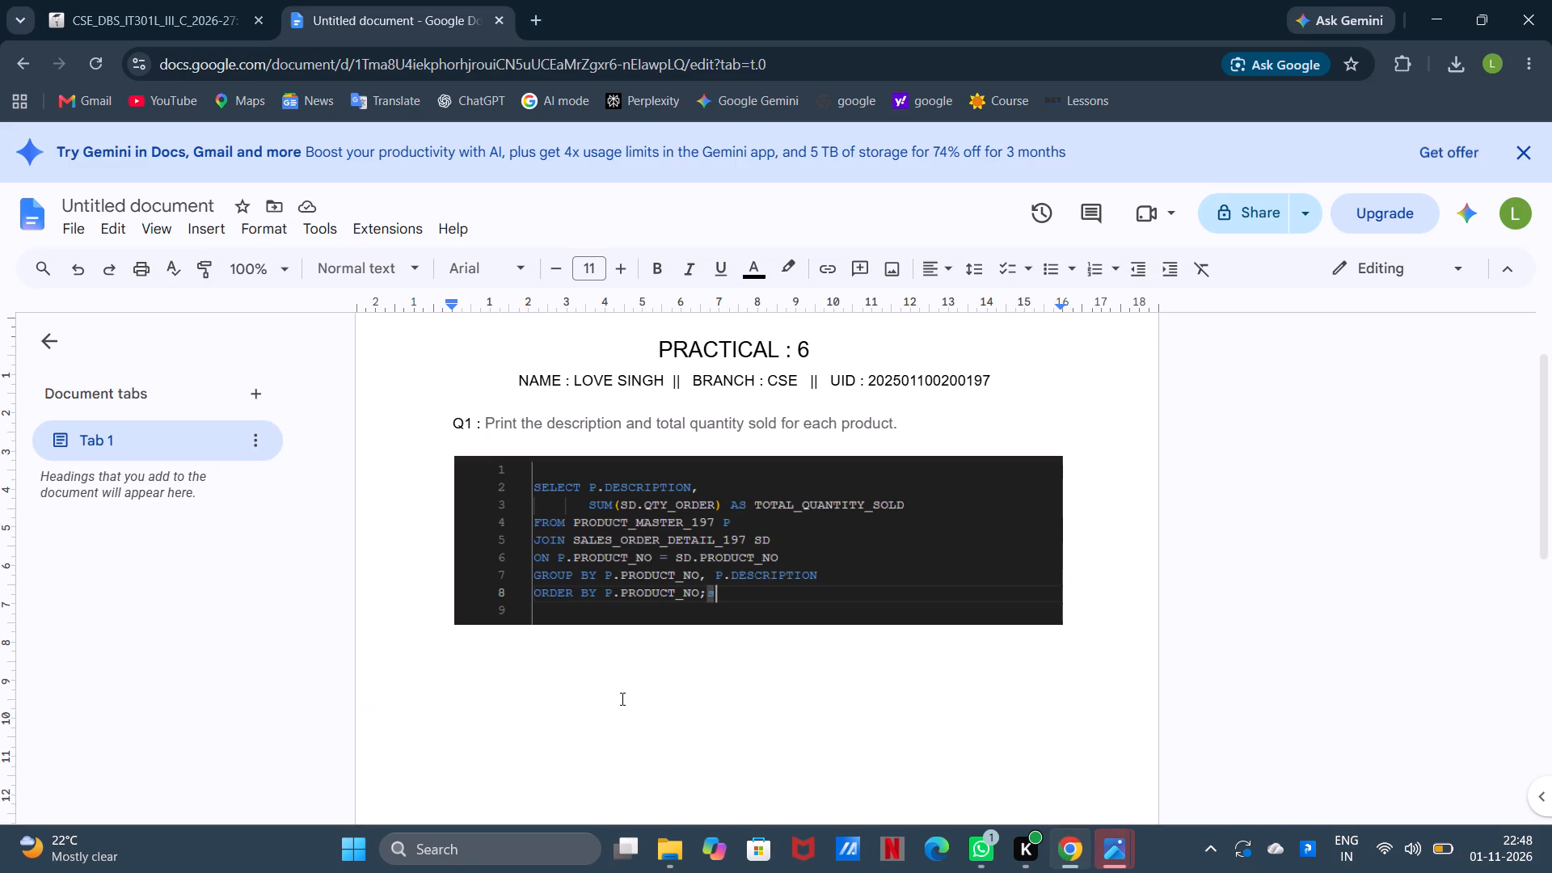
{"action": "key", "text": "Return"}
{"action": "key", "text": "ctrl+v"}
Add a "Q2 :" label two lines below the question 1 result image.
{"action": "scroll", "coordinate": [1073, 611], "scroll_direction": "down", "scroll_amount": 1}
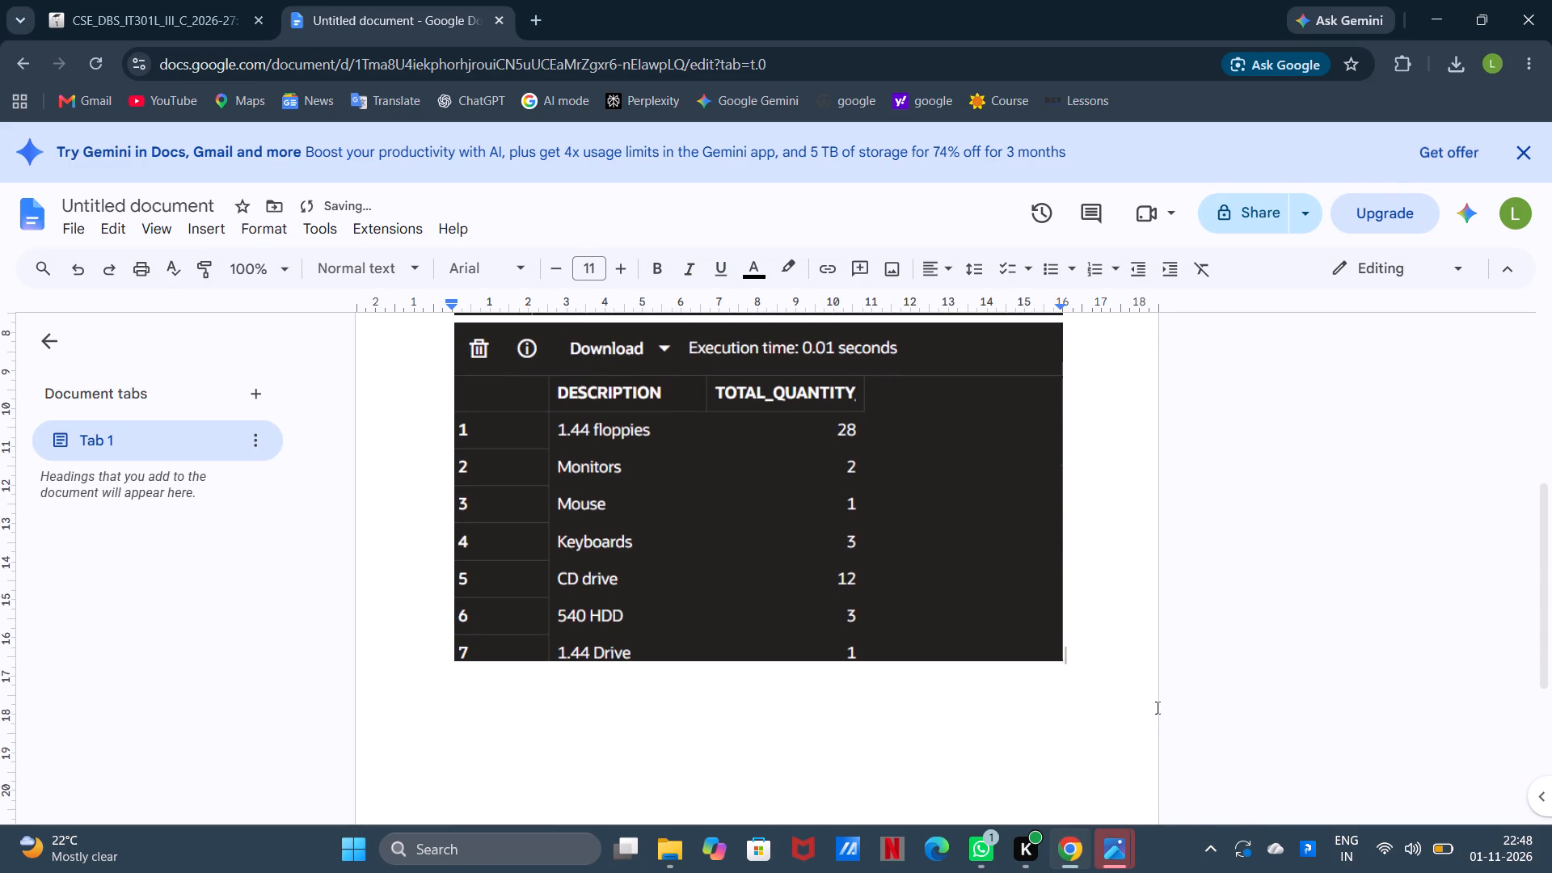
{"action": "key", "text": "Return"}
{"action": "key", "text": "Return"}
{"action": "type", "text": "Q2C"}
{"action": "key", "text": "BackSpace"}
{"action": "key", "text": "space"}
{"action": "type", "text": ":"}
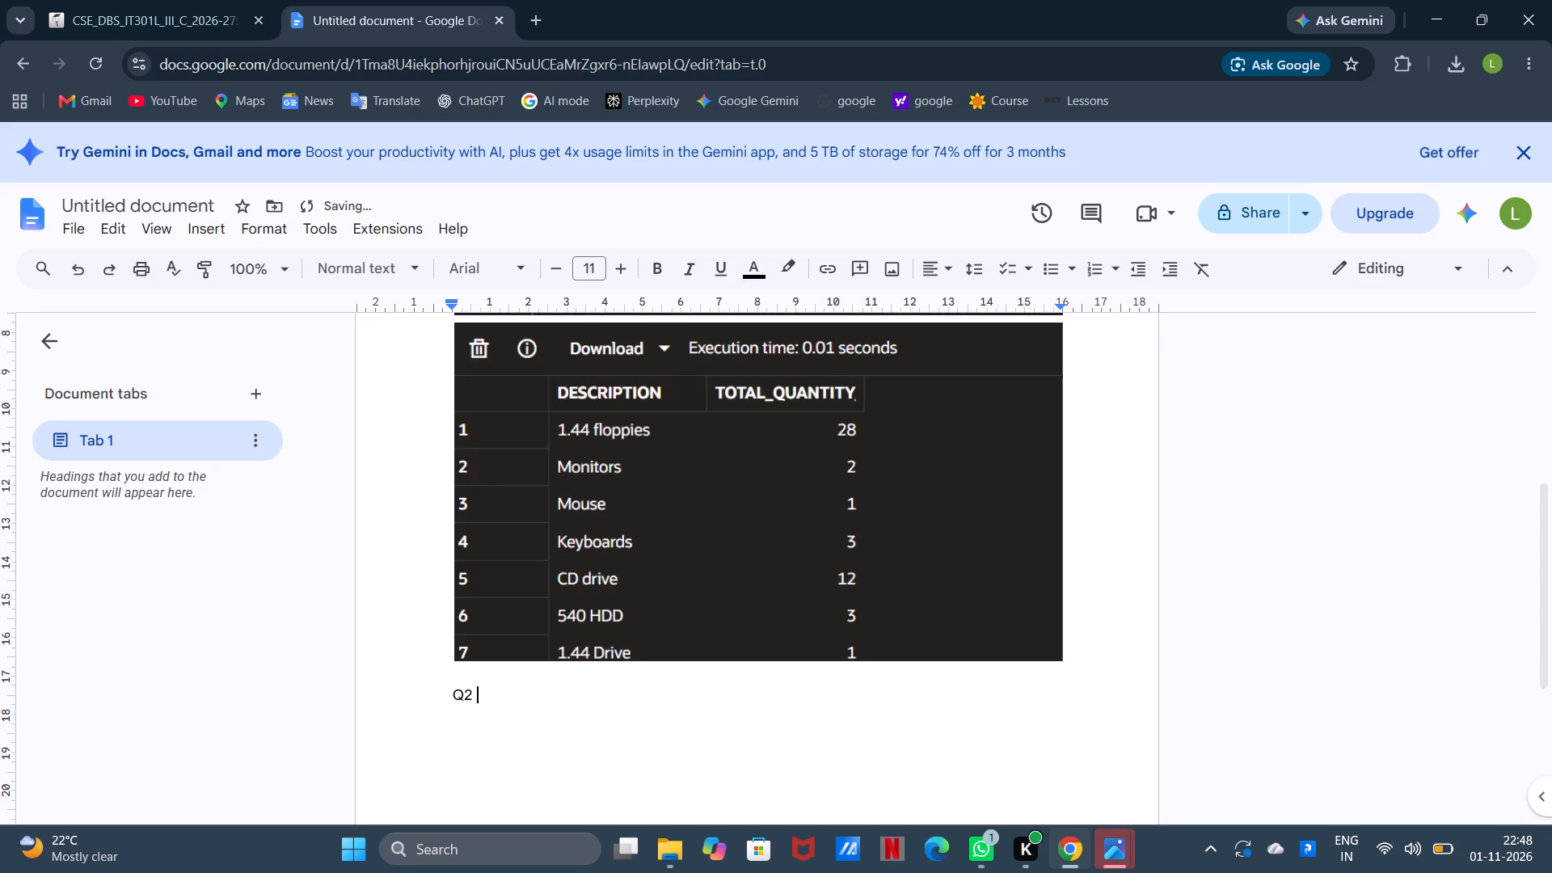
{"action": "key", "text": "space"}
Copy the second Lab 6 question, "Find the value of each product sold.", after the "Q2 :" label and start a new line below it.
{"action": "left_click", "coordinate": [247, 2]}
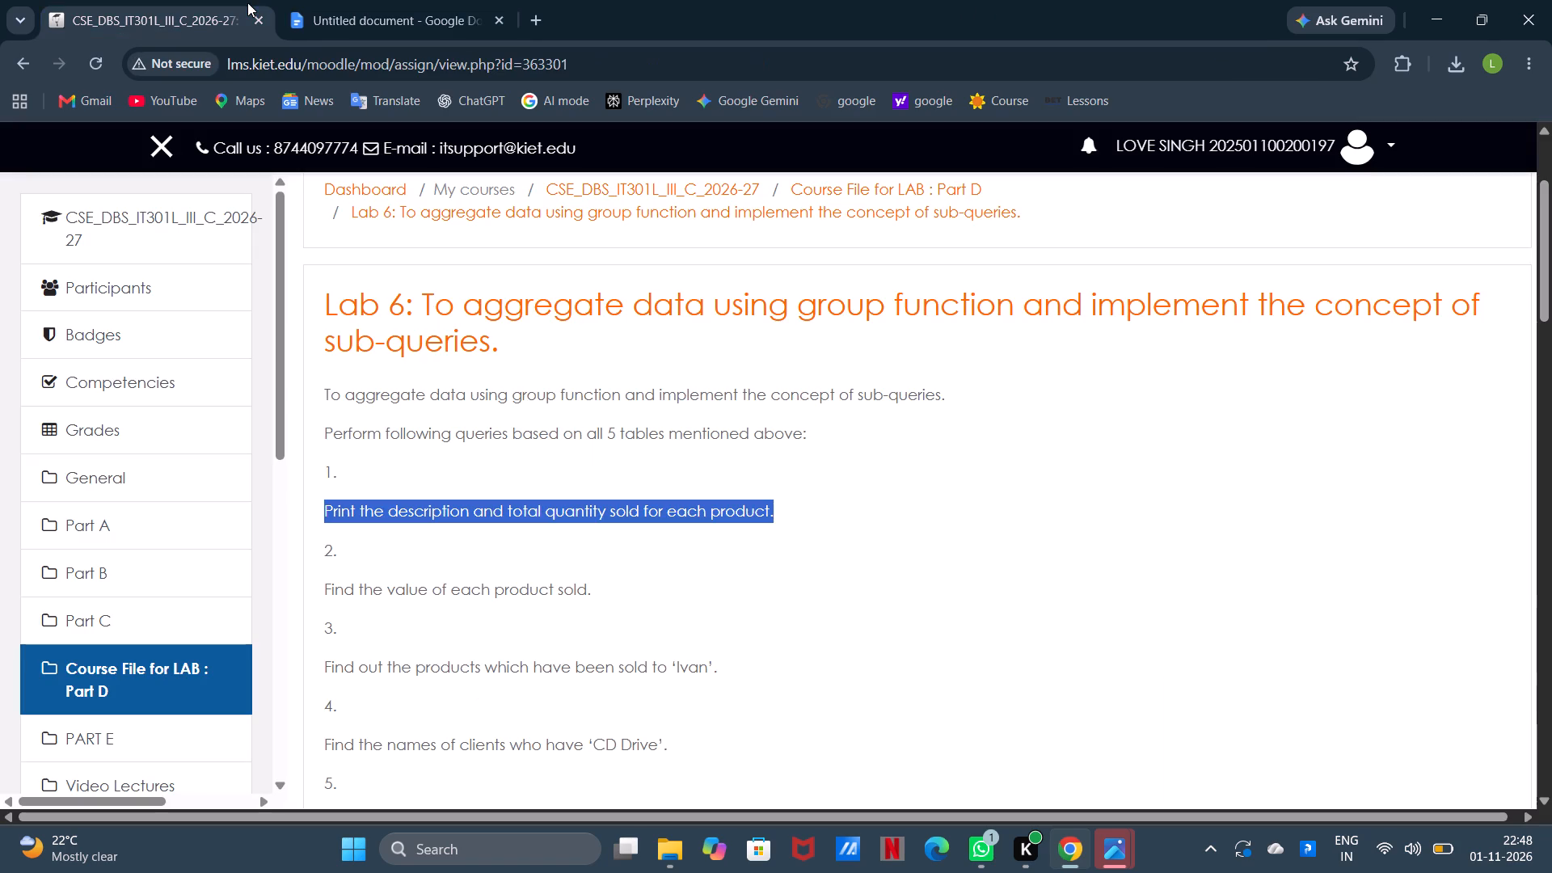
{"action": "left_click_drag", "start_coordinate": [600, 593], "coordinate": [423, 571]}
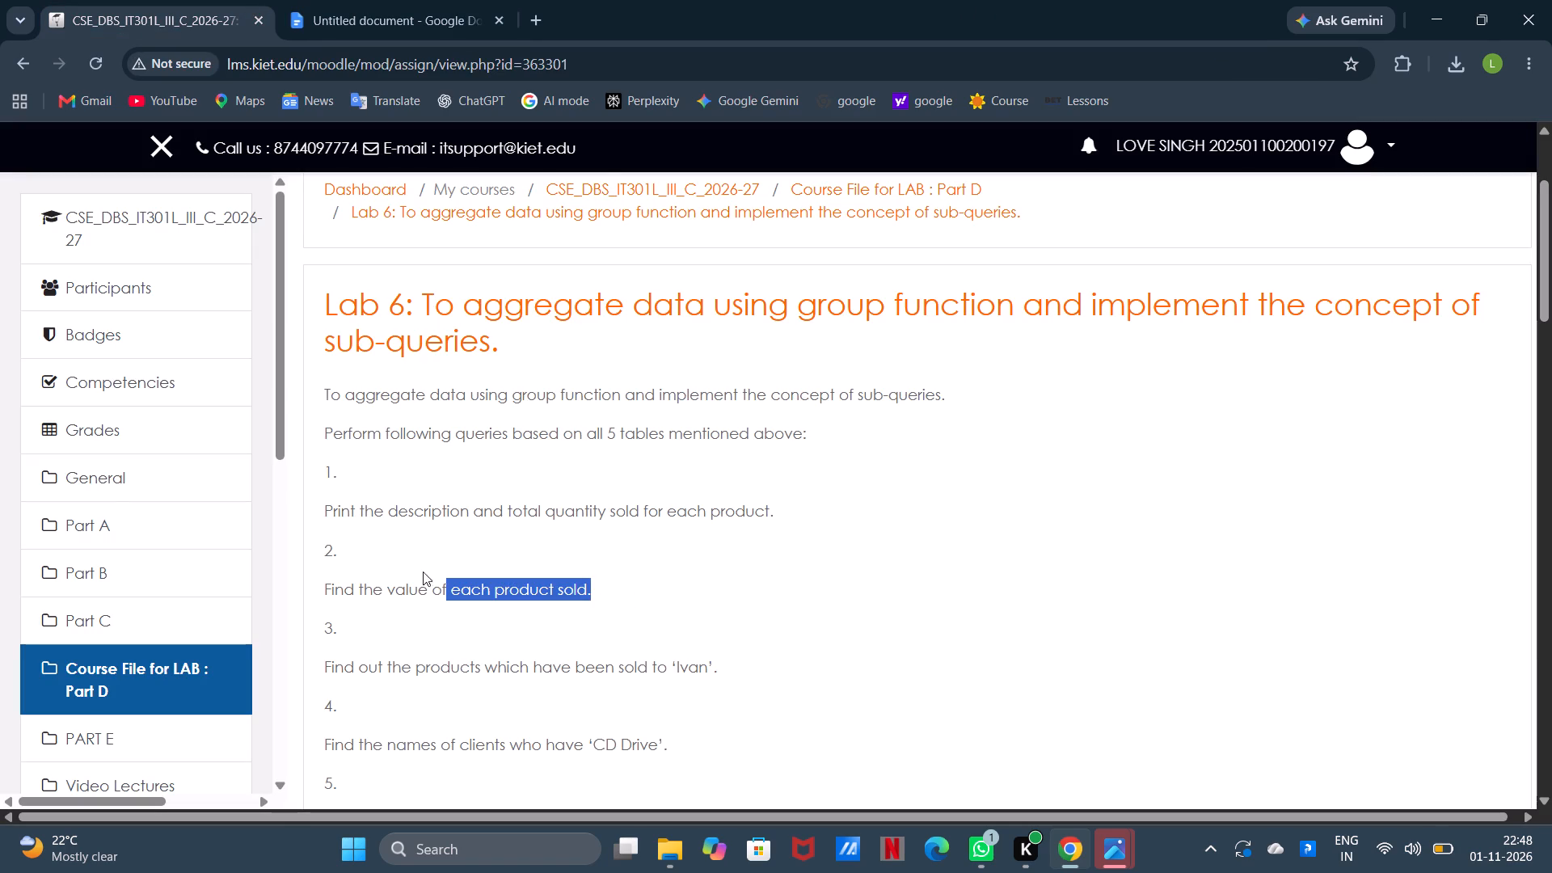
{"action": "left_click_drag", "start_coordinate": [423, 571], "coordinate": [285, 578]}
{"action": "left_click_drag", "start_coordinate": [660, 613], "coordinate": [605, 599]}
{"action": "left_click", "coordinate": [605, 599]}
{"action": "left_click_drag", "start_coordinate": [595, 589], "coordinate": [303, 580]}
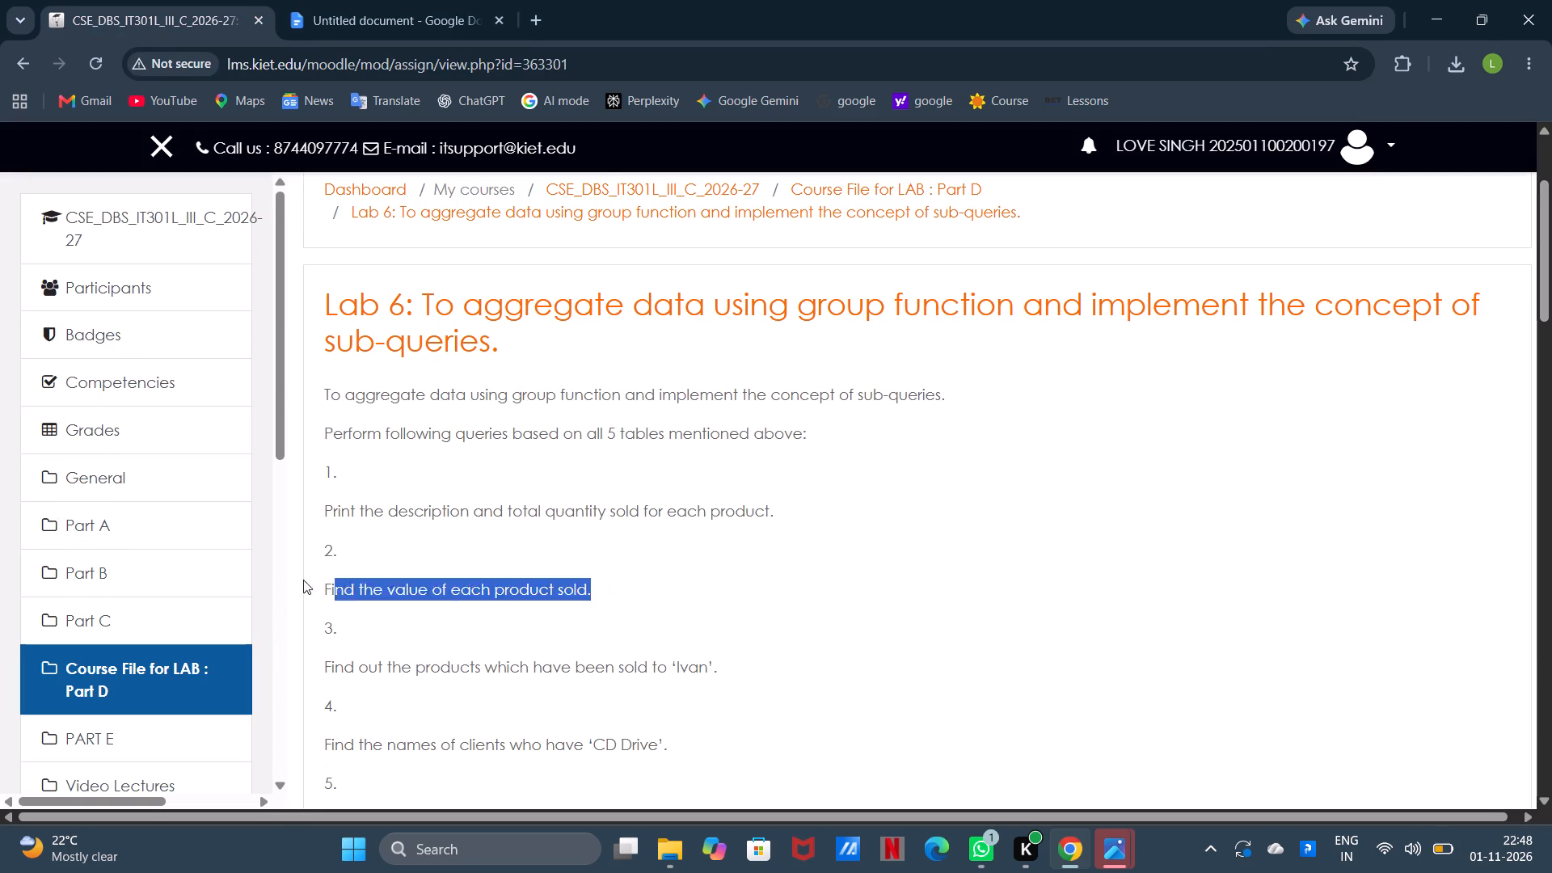
{"action": "left_click_drag", "start_coordinate": [303, 580], "coordinate": [319, 575]}
{"action": "key", "text": "ctrl+c"}
{"action": "left_click", "coordinate": [452, 23]}
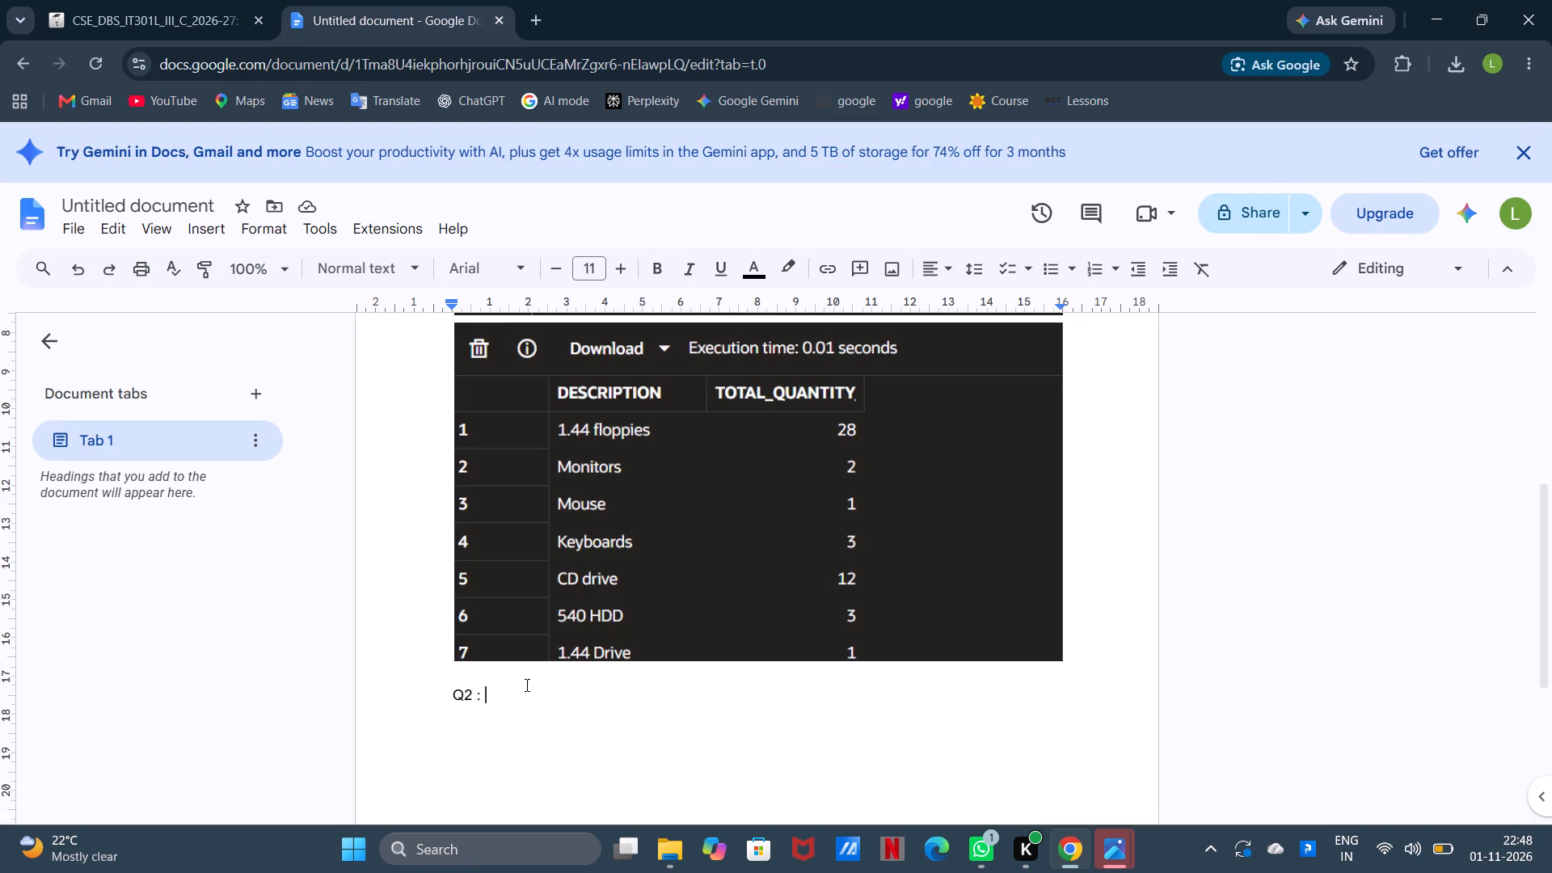
{"action": "key", "text": "ctrl+v"}
{"action": "key", "text": "shift+Return"}
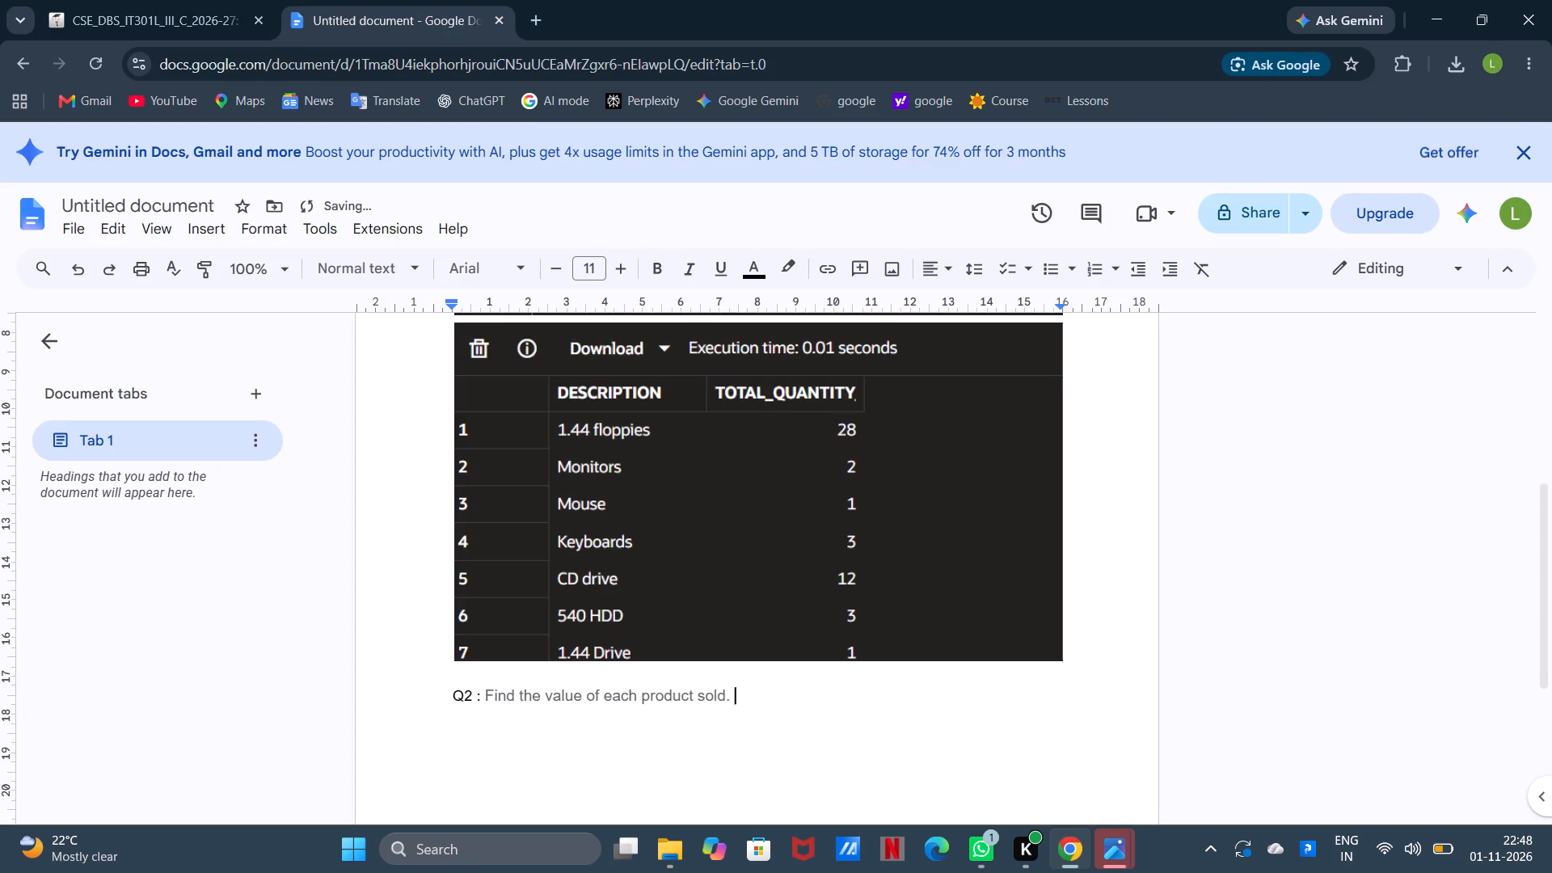
{"action": "key", "text": "Return"}
Copy the query image "Screenshot 2026-10-28 224345.png" from the Screenshots folder and paste it below question 2 in the document.
{"action": "left_click", "coordinate": [676, 837]}
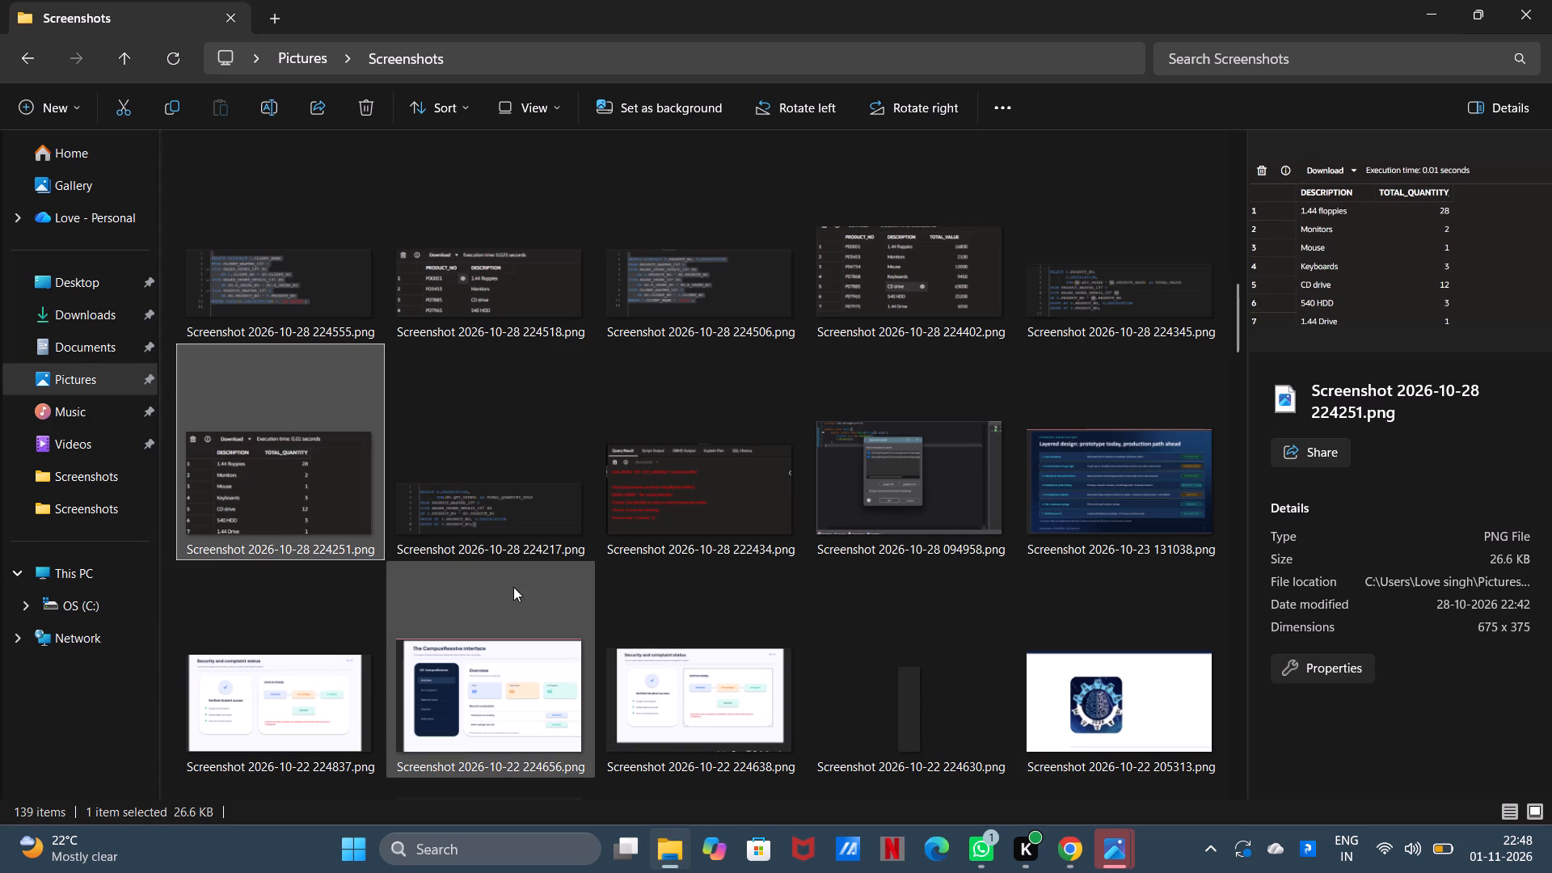
{"action": "double_click", "coordinate": [1209, 259]}
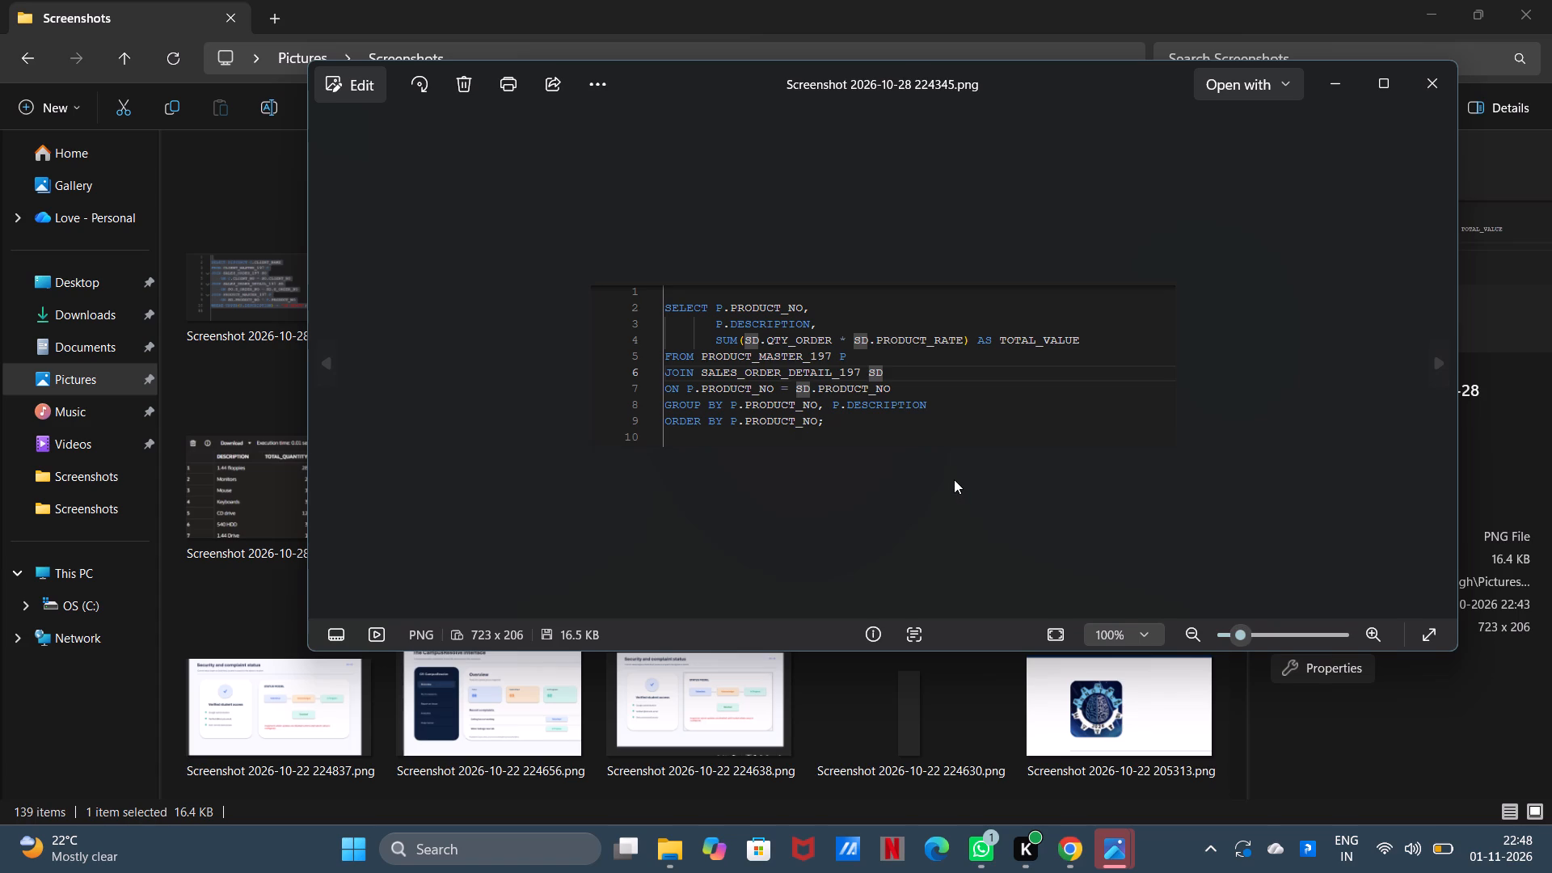
{"action": "key", "text": "ctrl+c"}
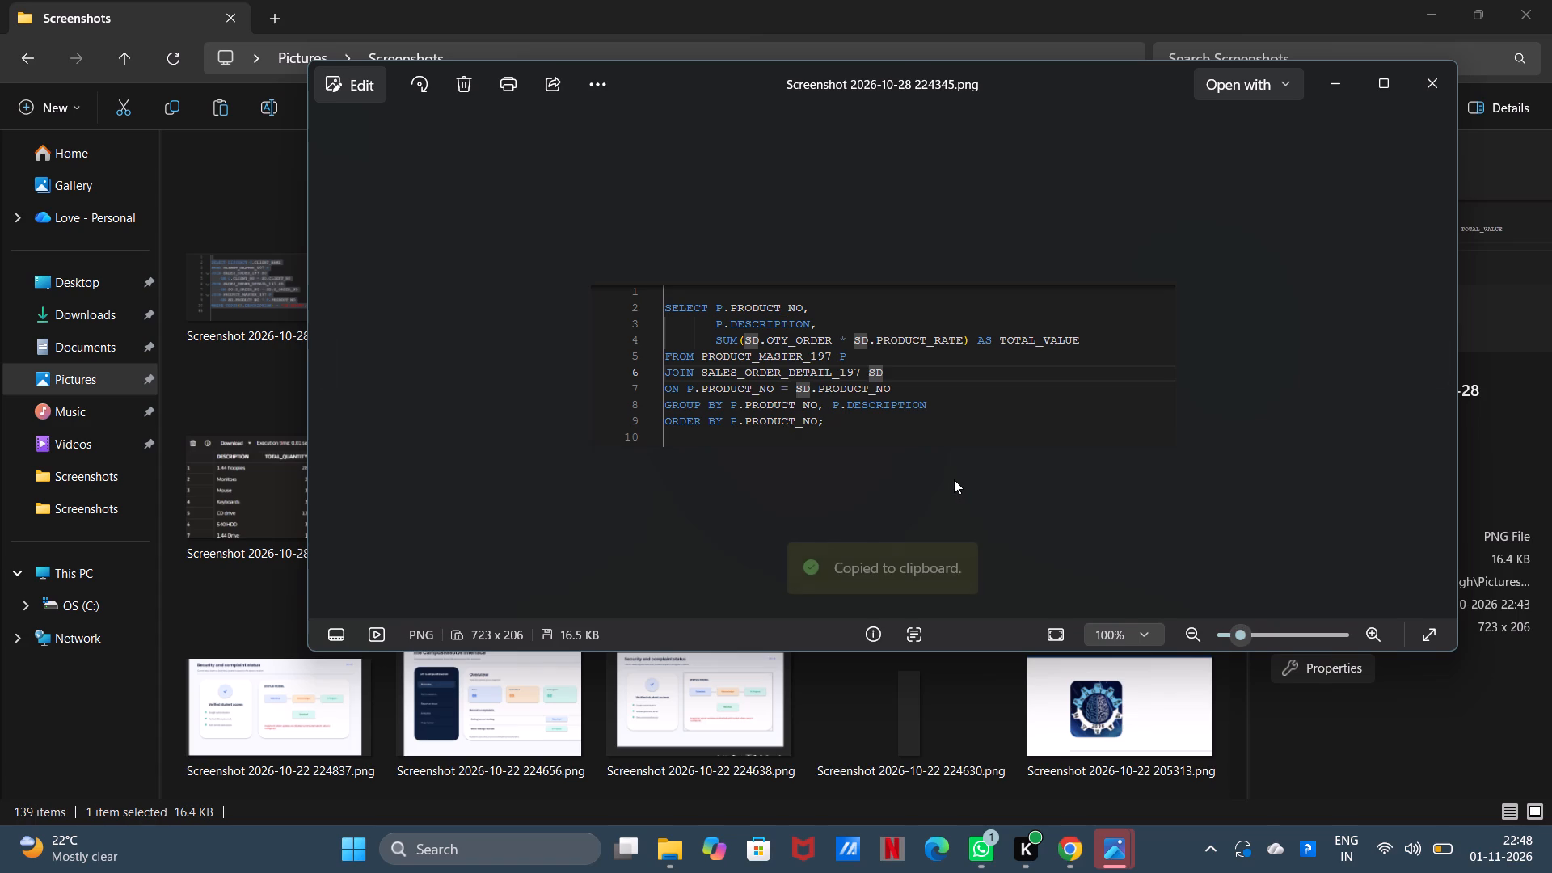
{"action": "left_click", "coordinate": [1431, 74]}
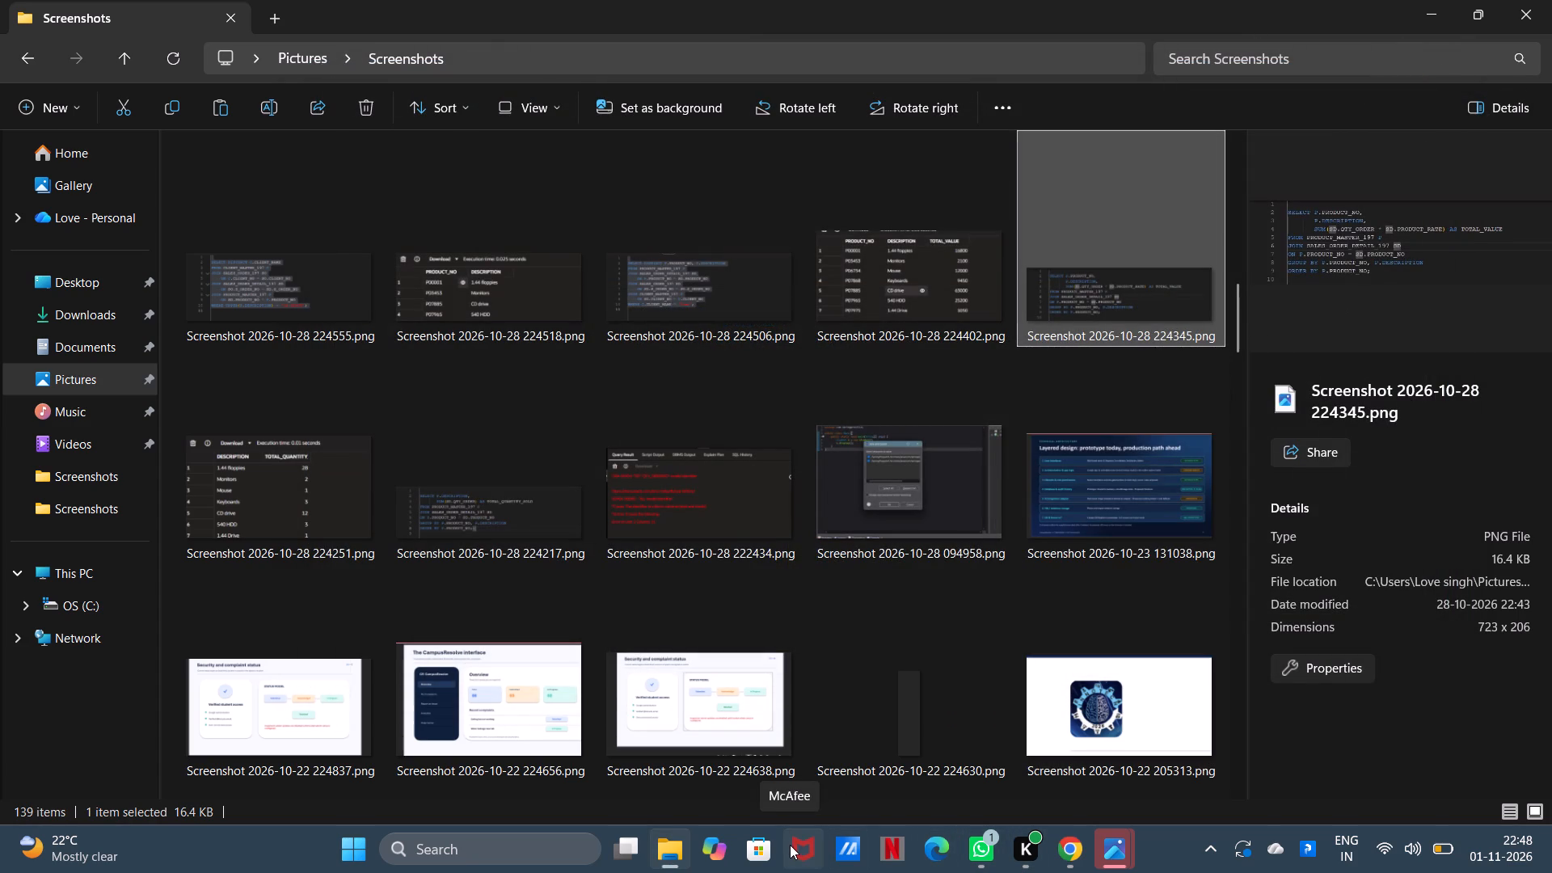
{"action": "left_click", "coordinate": [1071, 850]}
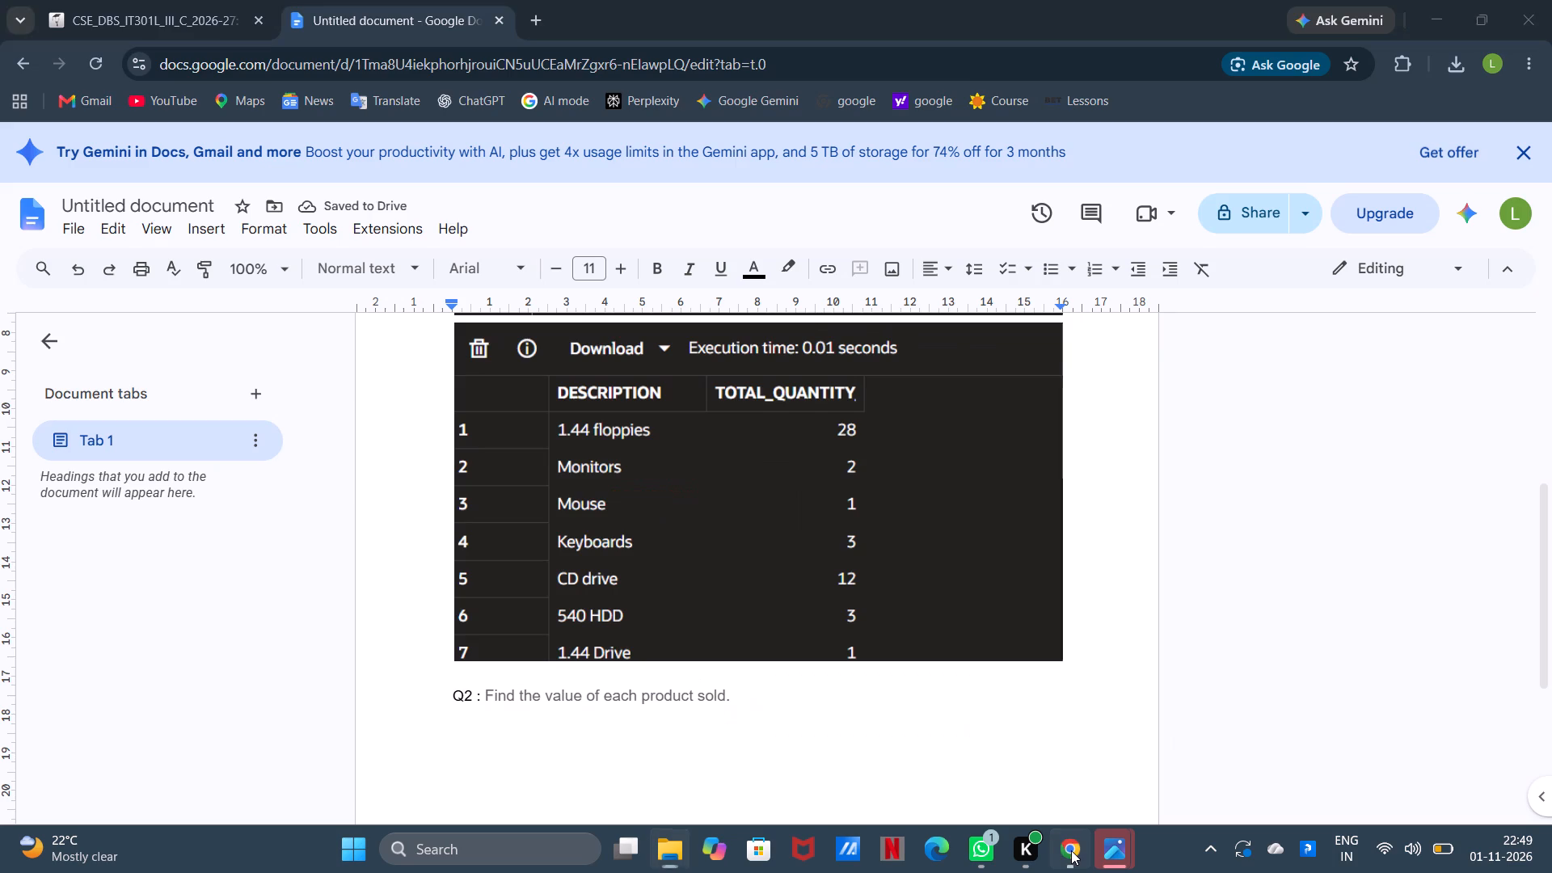
{"action": "key", "text": "ctrl+v"}
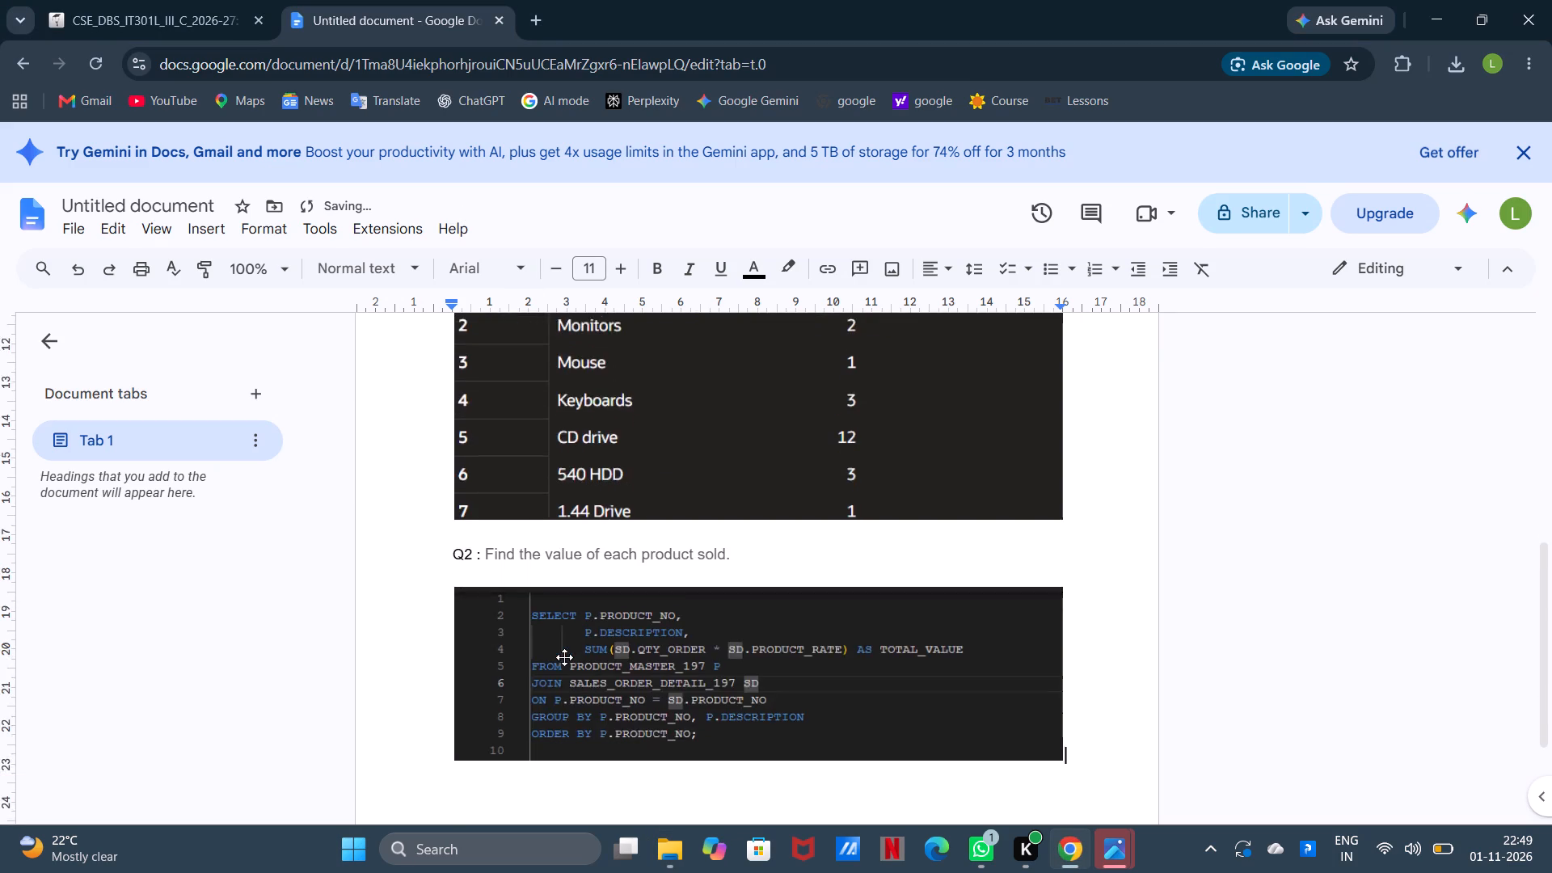
Copy the result image "Screenshot 2026-10-28 224402.png" from the Screenshots folder and paste it on a new line below question 2's query image.
{"action": "scroll", "coordinate": [564, 657], "scroll_direction": "down", "scroll_amount": 2}
{"action": "key", "text": "Return"}
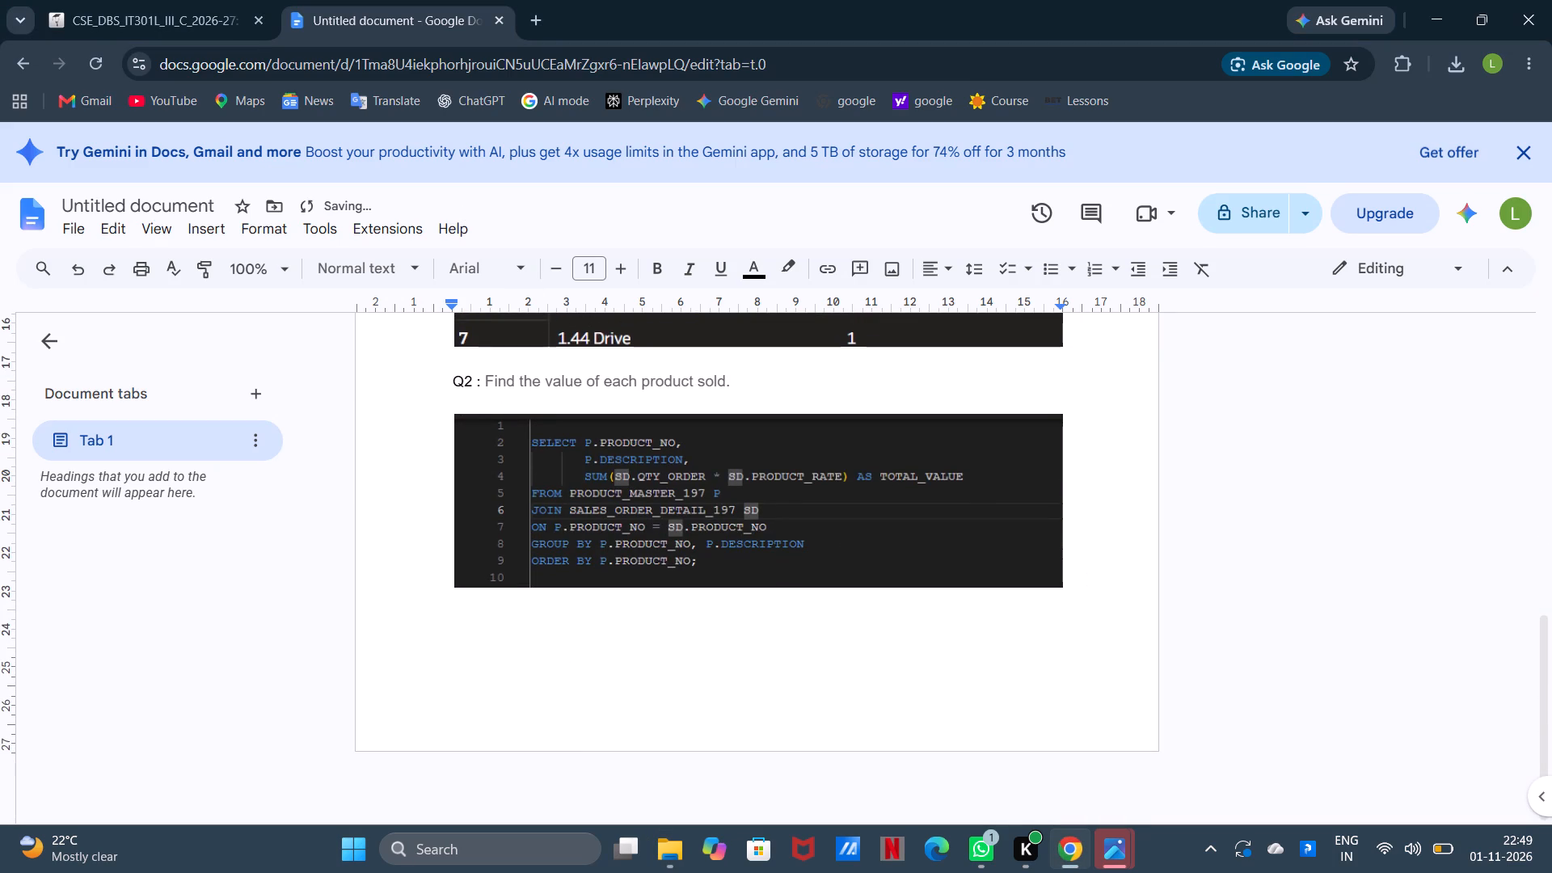
{"action": "left_click", "coordinate": [656, 865]}
{"action": "double_click", "coordinate": [977, 232]}
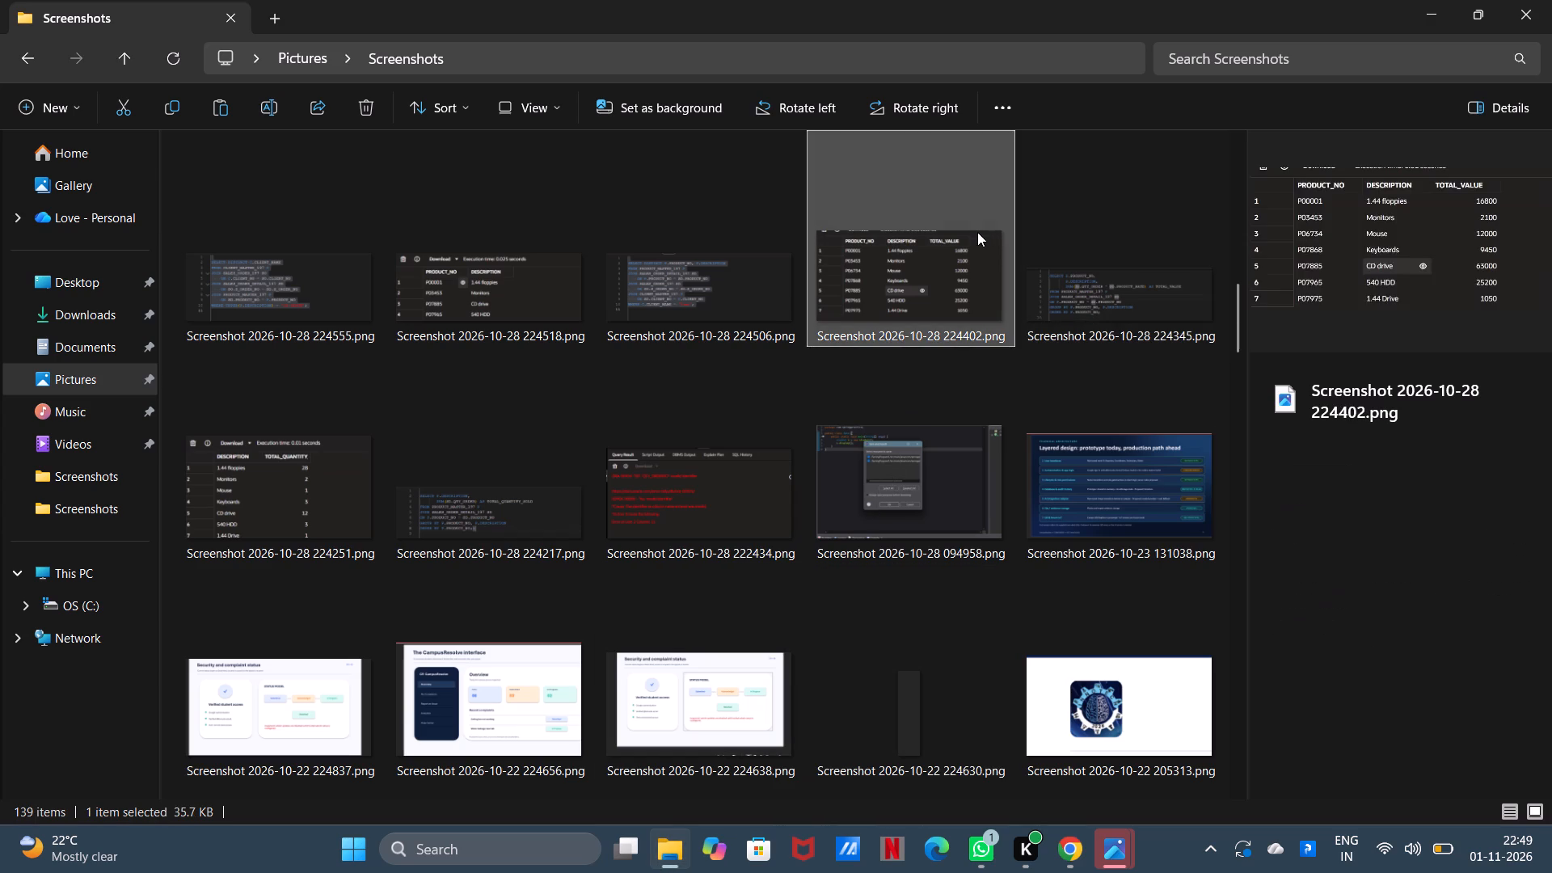
{"action": "key", "text": "ctrl+c"}
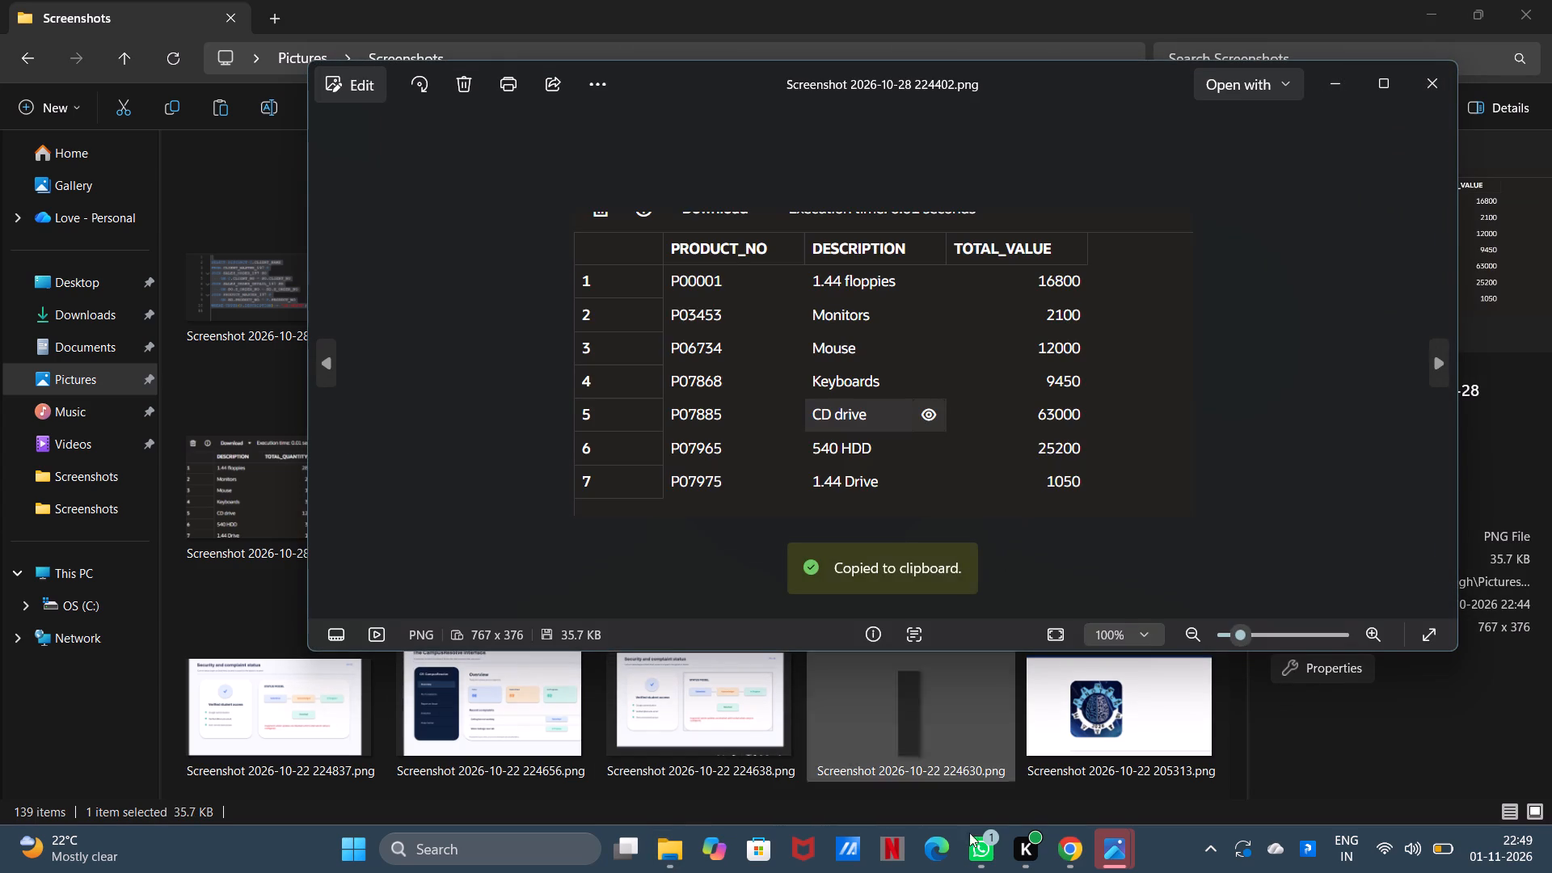
{"action": "double_click", "coordinate": [1052, 854]}
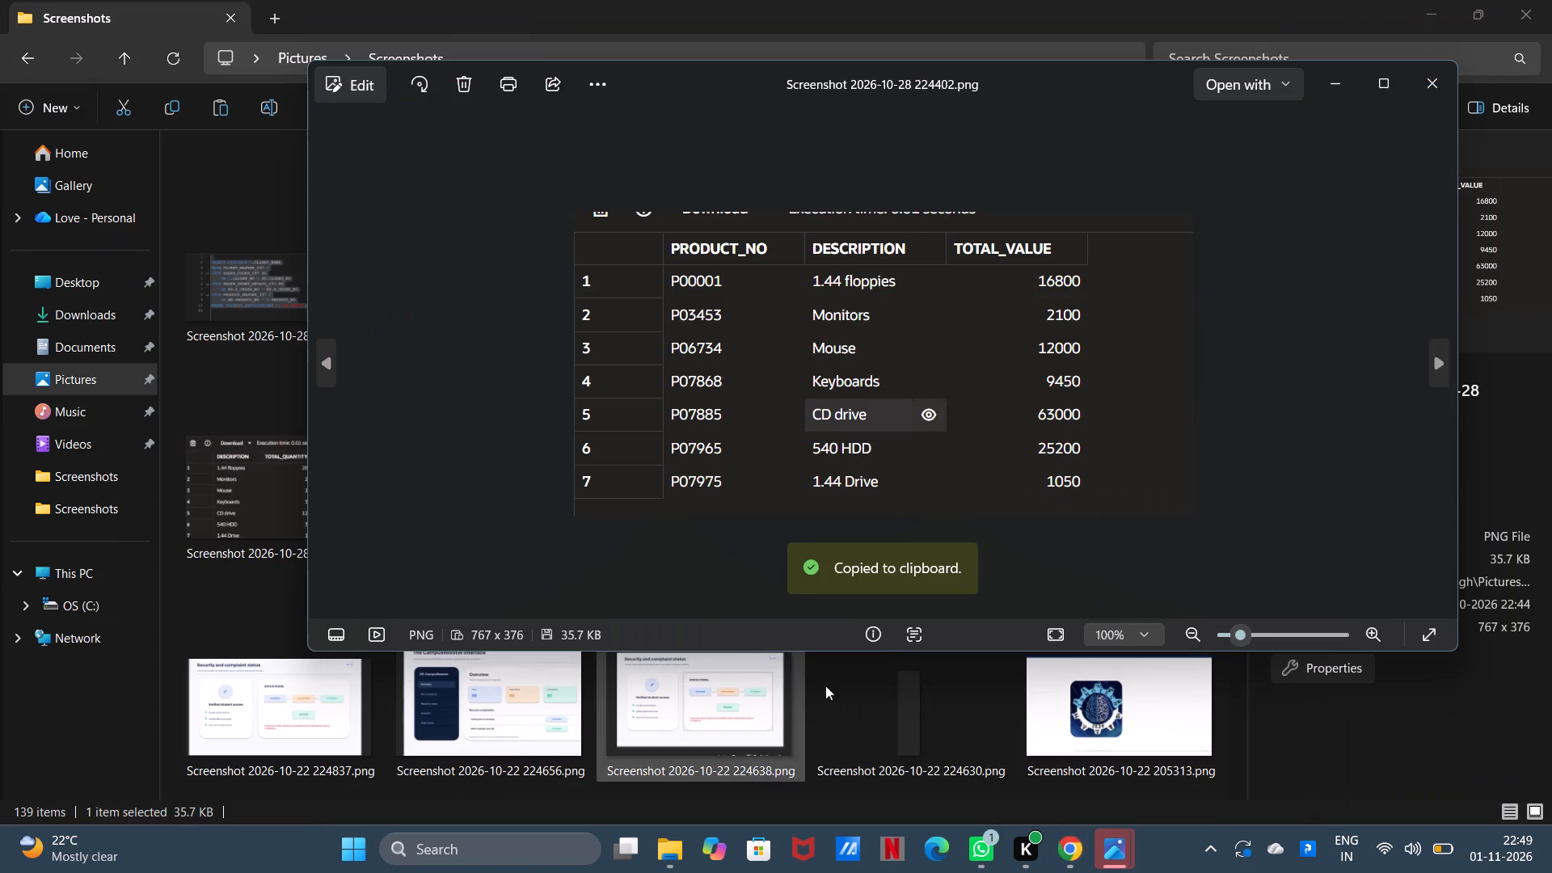
{"action": "left_click", "coordinate": [1062, 846]}
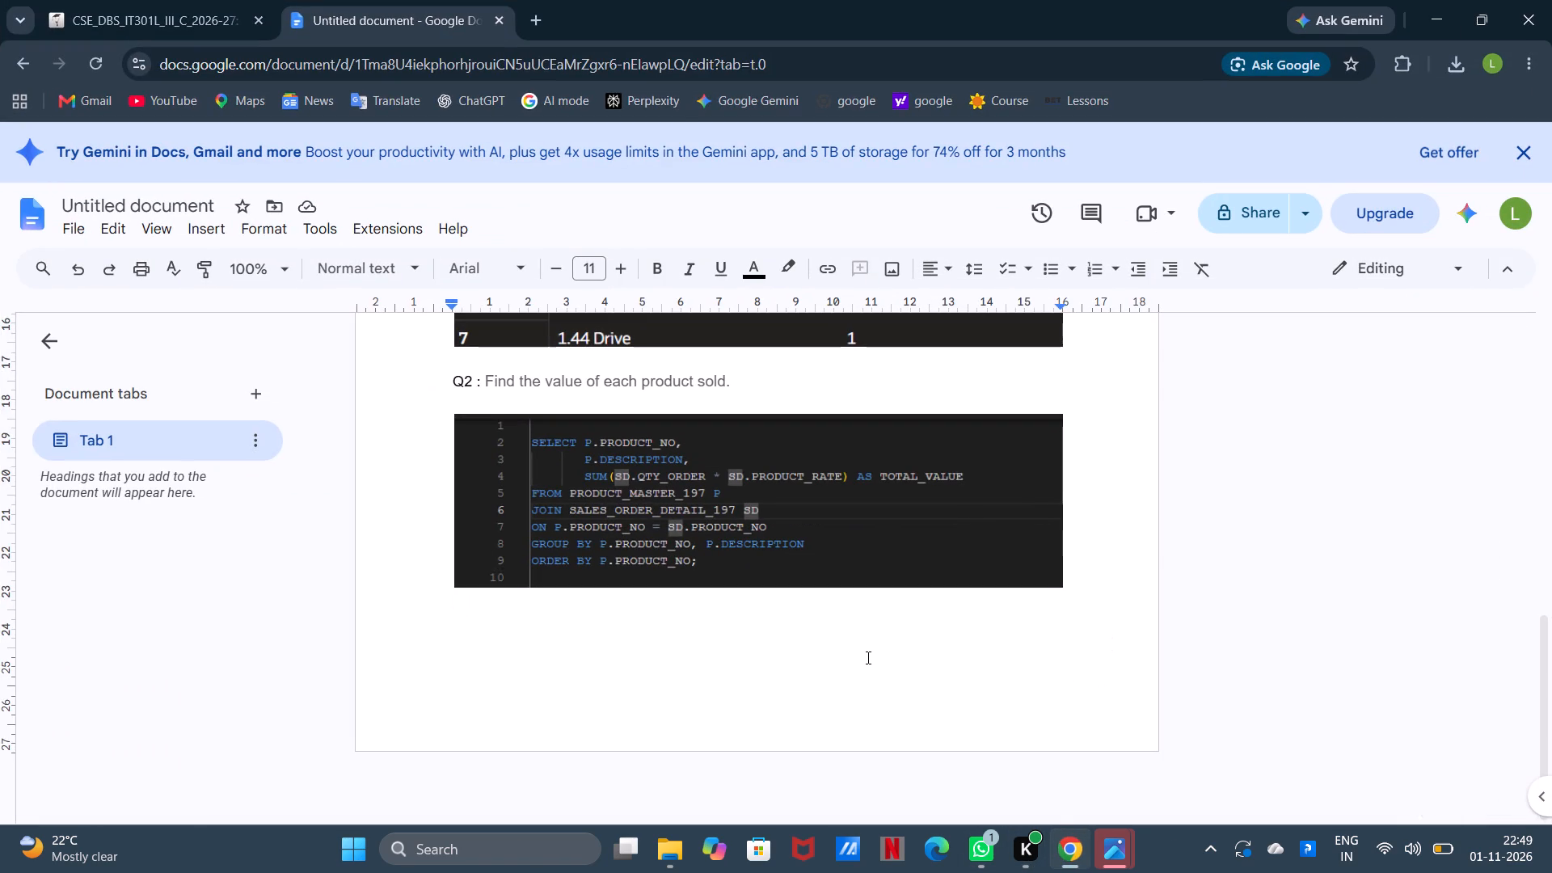
{"action": "key", "text": "ctrl+v"}
Add a "Q3 :" label two lines below the question 2 result image.
{"action": "scroll", "coordinate": [867, 657], "scroll_direction": "down", "scroll_amount": 1}
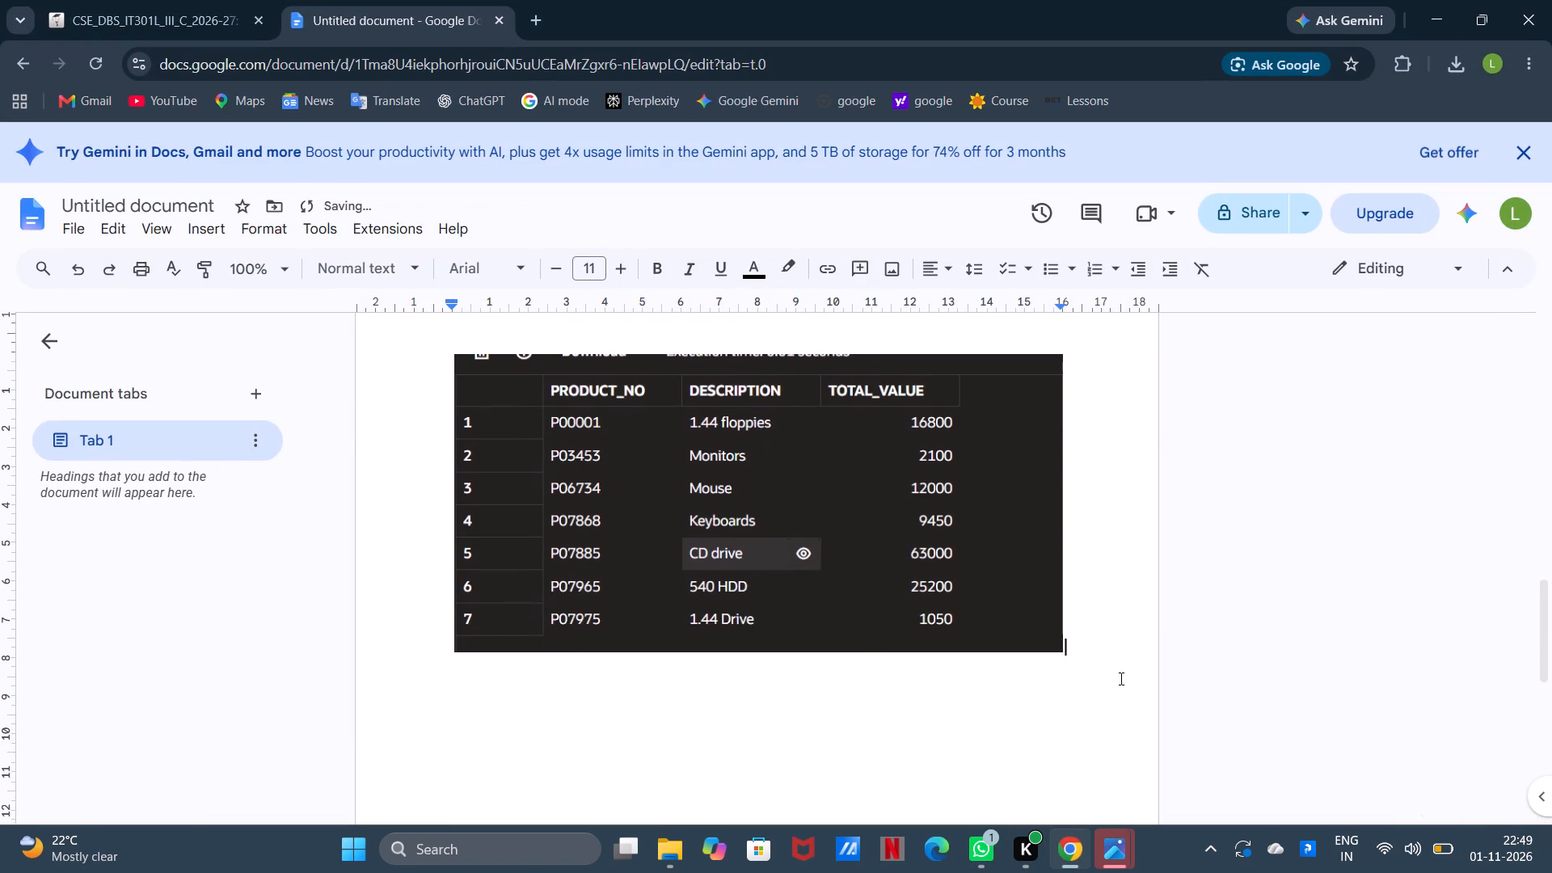
{"action": "key", "text": "Return"}
{"action": "key", "text": "Return"}
{"action": "type", "text": "QQ3++++"}
{"action": "key", "text": "BackSpace"}
{"action": "key", "text": "BackSpace"}
{"action": "key", "text": "BackSpace"}
{"action": "key", "text": "BackSpace"}
{"action": "key", "text": "BackSpace"}
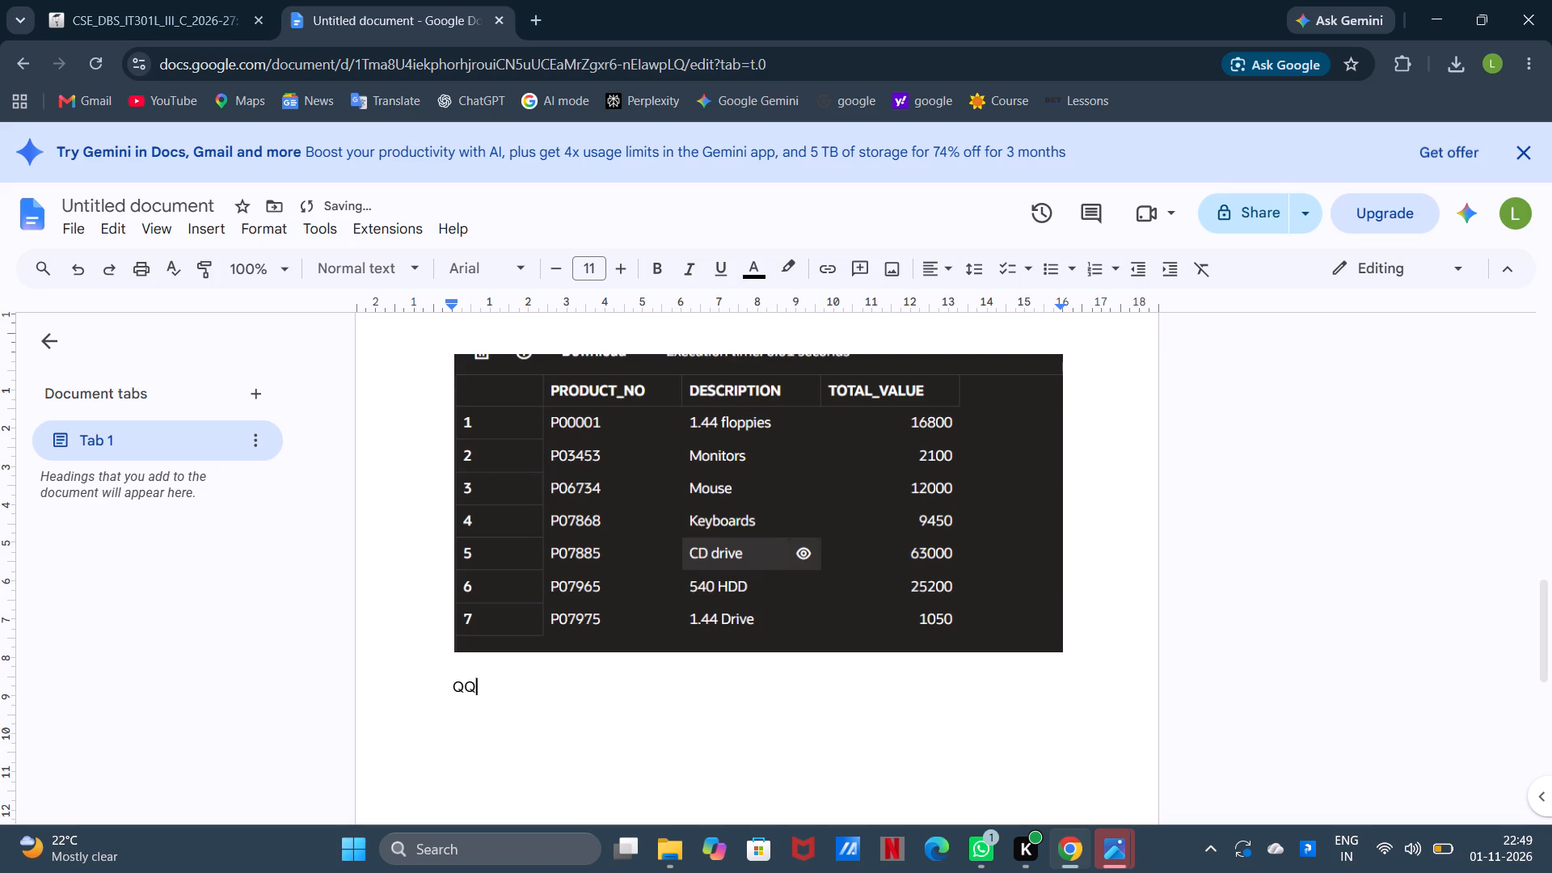
{"action": "key", "text": "BackSpace"}
{"action": "type", "text": "3 :"}
{"action": "key", "text": "space"}
Copy the third Lab 6 question, about the products sold to 'Ivan', into the document after the "Q3 :" label.
{"action": "left_click", "coordinate": [187, 2]}
{"action": "scroll", "coordinate": [554, 648], "scroll_direction": "down", "scroll_amount": 1}
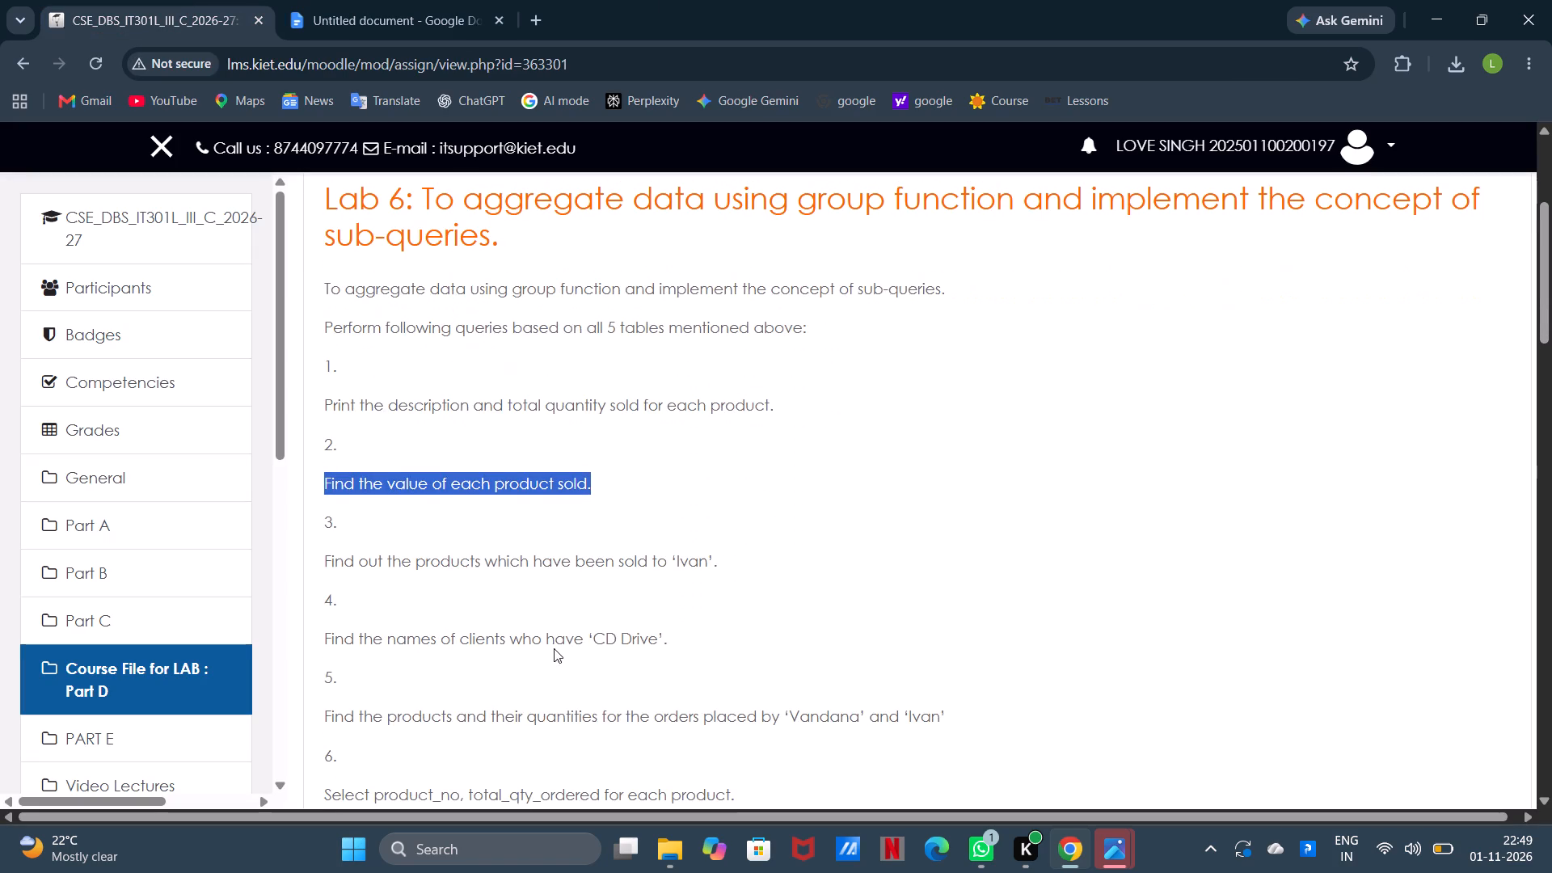
{"action": "scroll", "coordinate": [554, 648], "scroll_direction": "down", "scroll_amount": 1}
{"action": "double_click", "coordinate": [672, 555]}
{"action": "triple_click", "coordinate": [672, 555]}
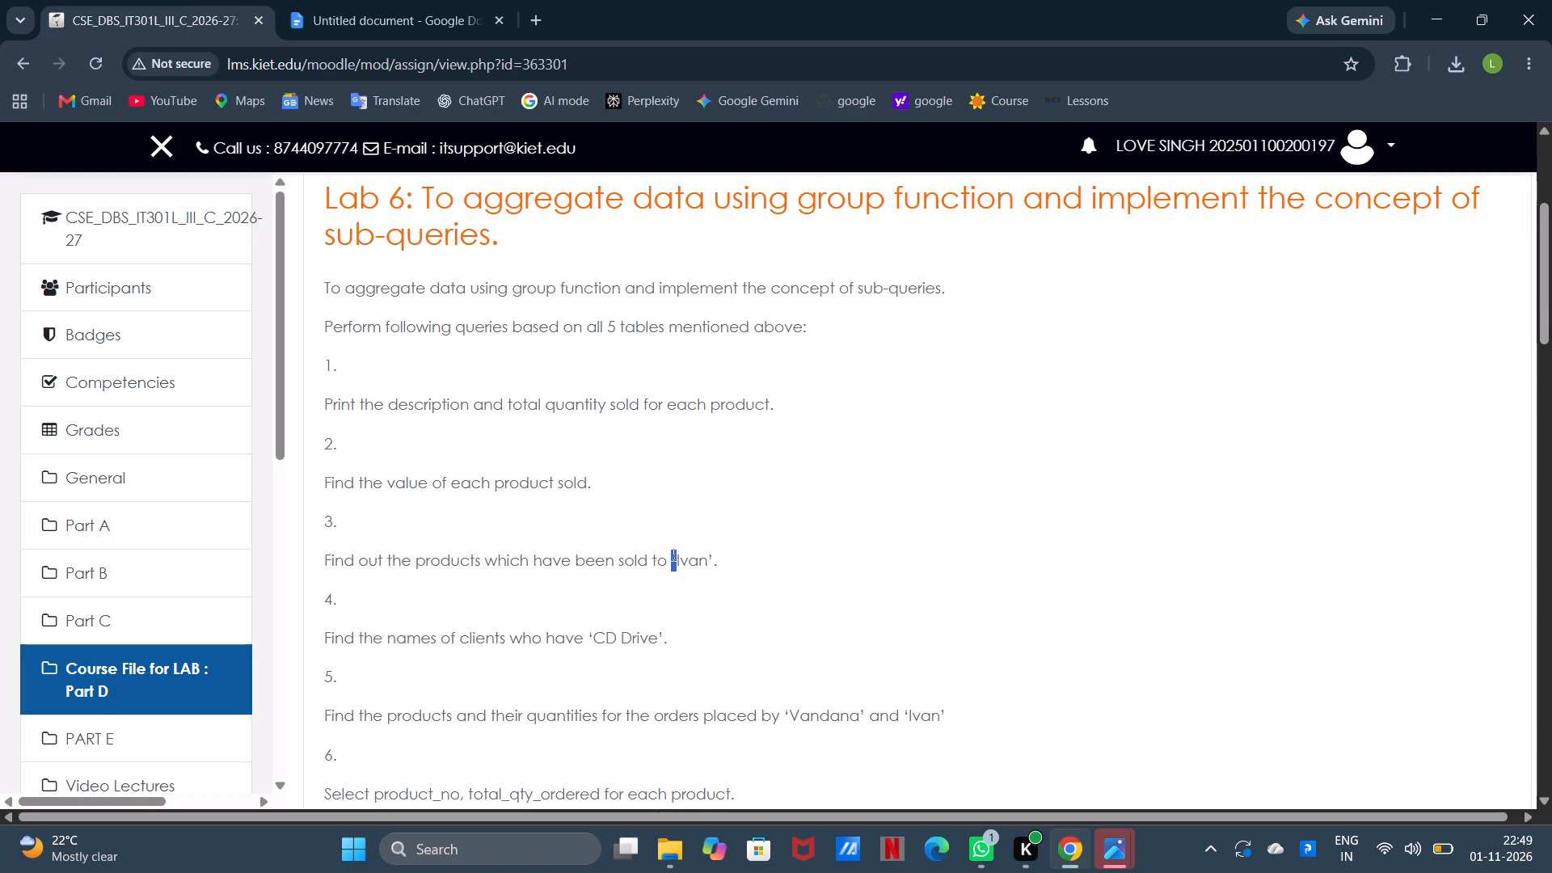
{"action": "key", "text": "ctrl+c"}
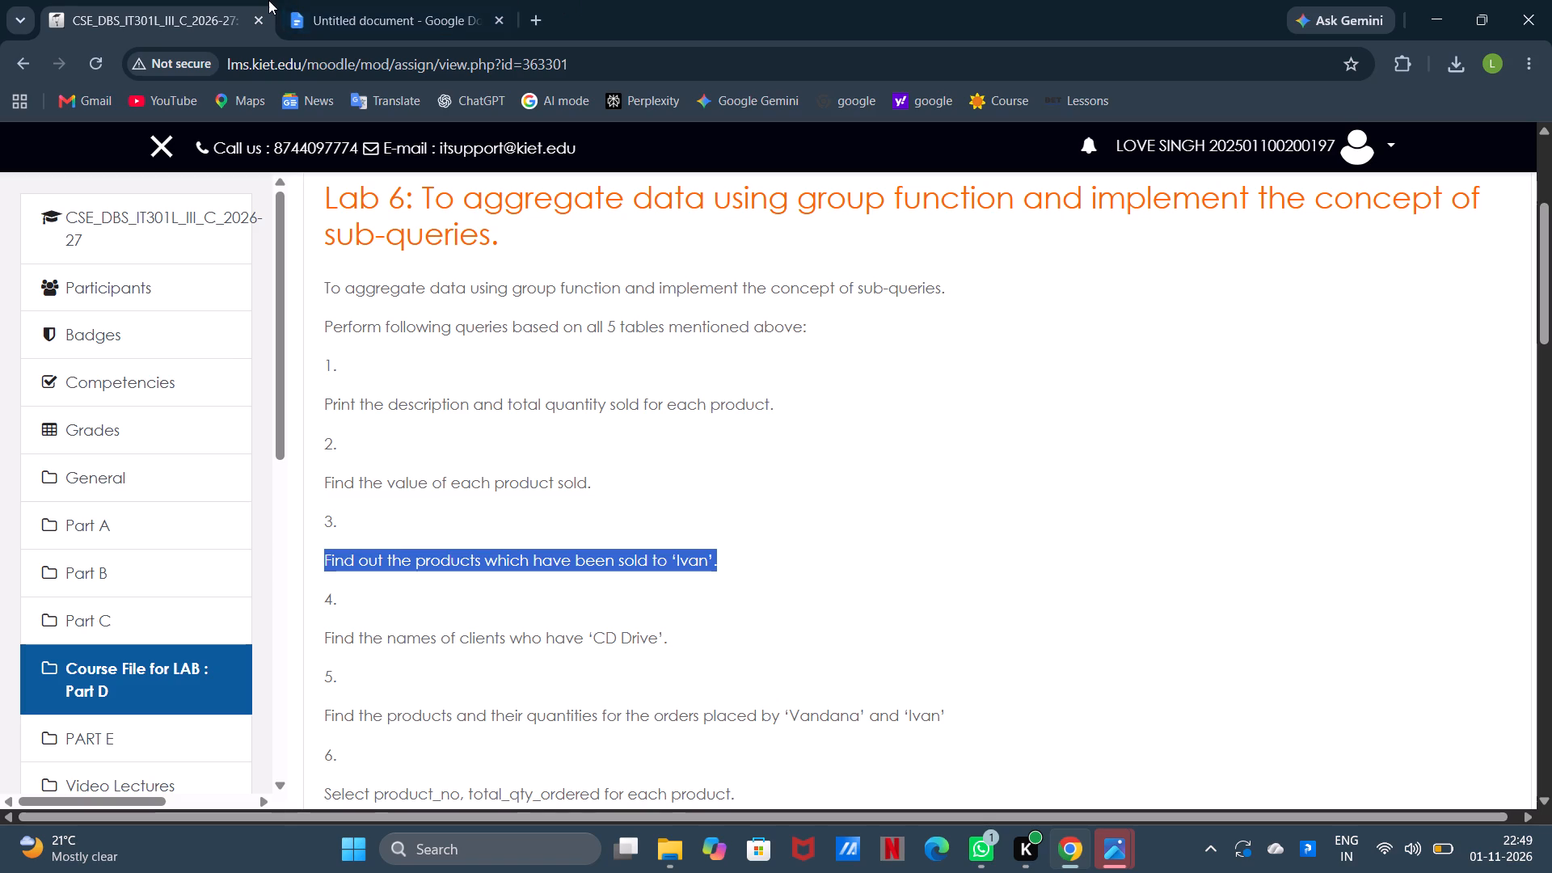
{"action": "left_click", "coordinate": [268, 0]}
{"action": "left_click", "coordinate": [391, 6]}
{"action": "key", "text": "ctrl+v"}
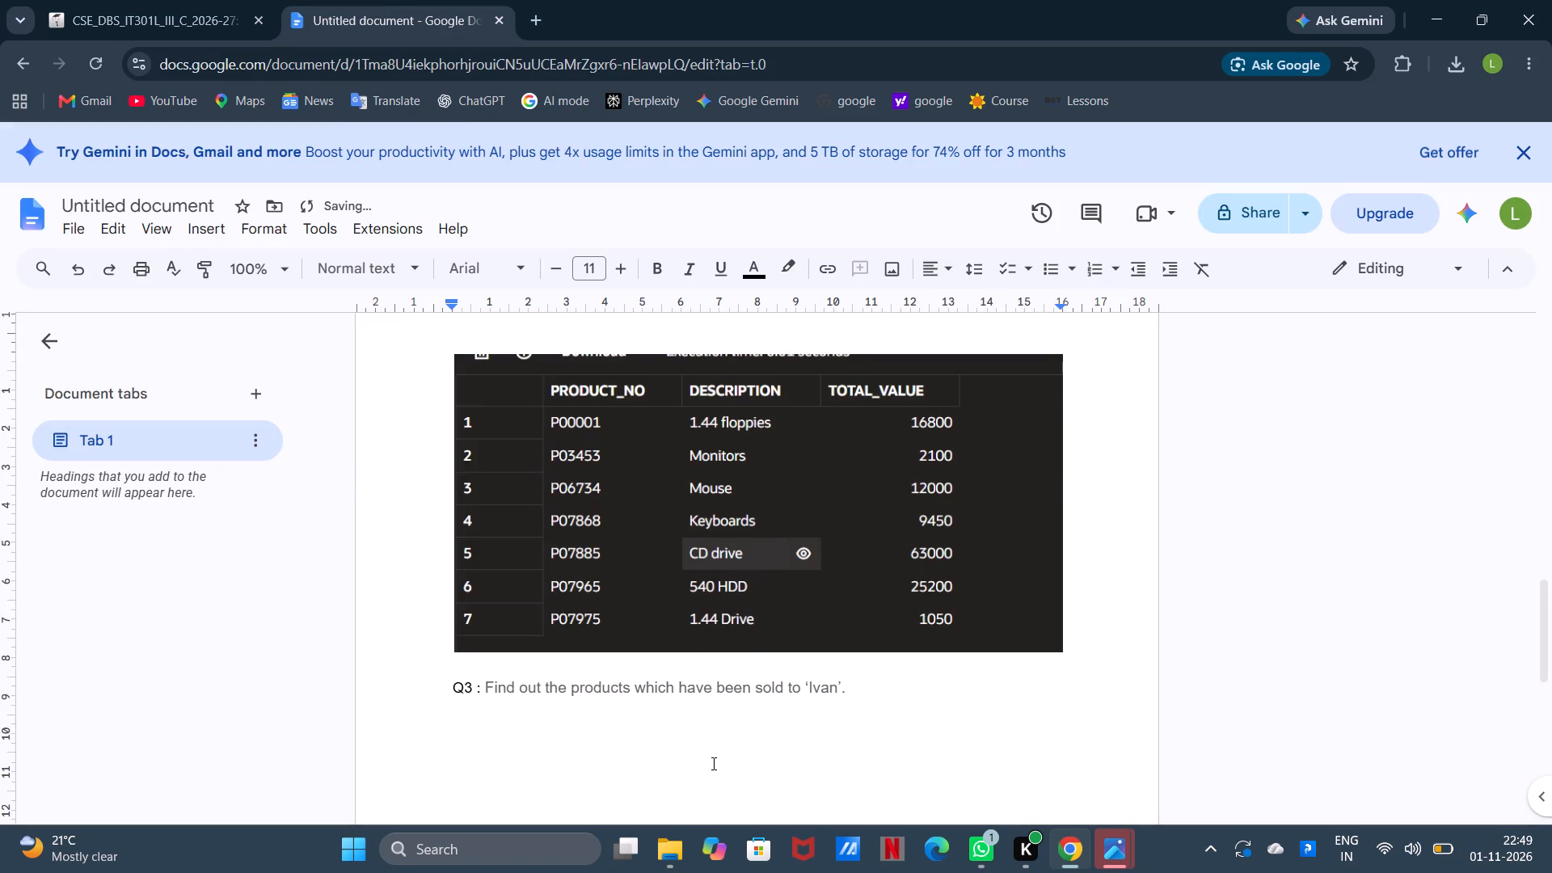
Copy the query image "Screenshot 2026-10-28 224506.png" from the Screenshots folder and paste it below question 3 in the document.
{"action": "scroll", "coordinate": [750, 659], "scroll_direction": "up", "scroll_amount": 1}
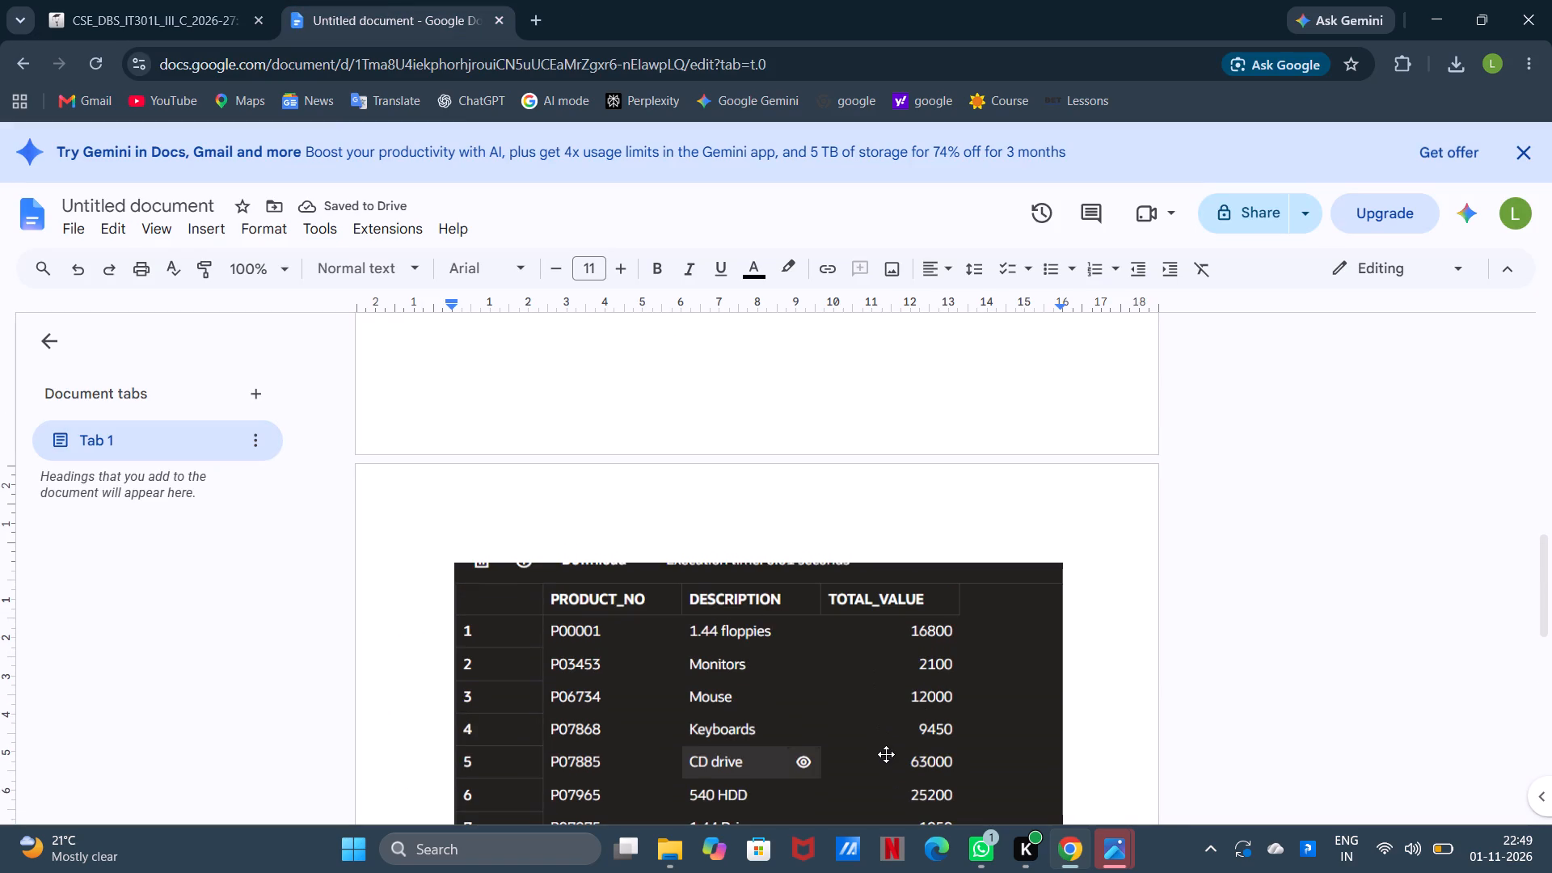
{"action": "left_click", "coordinate": [681, 842]}
{"action": "double_click", "coordinate": [717, 337]}
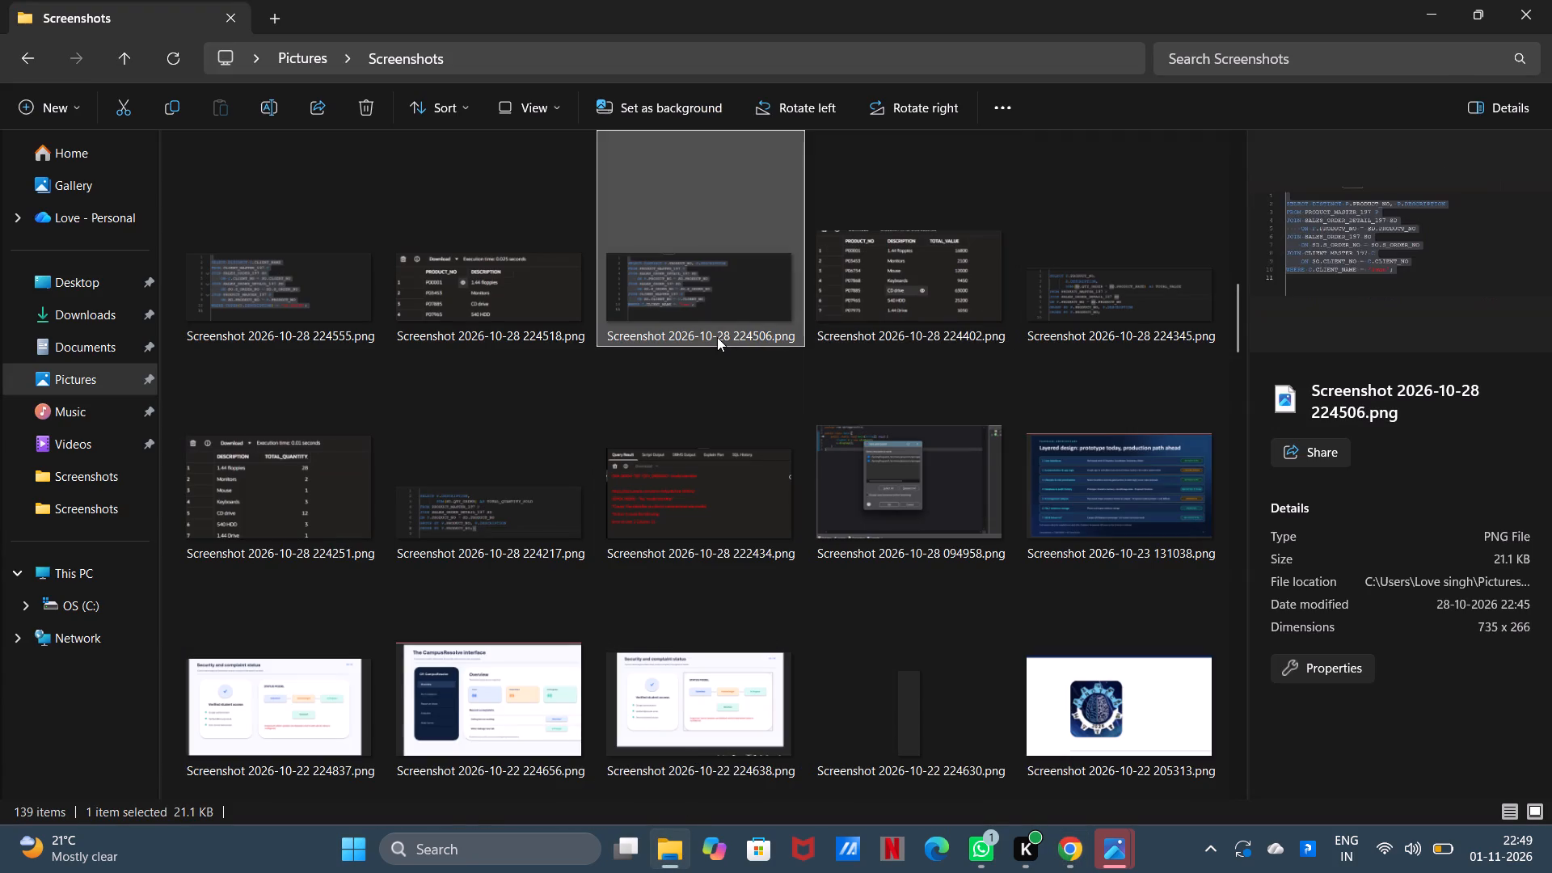
{"action": "key", "text": "ctrl+c"}
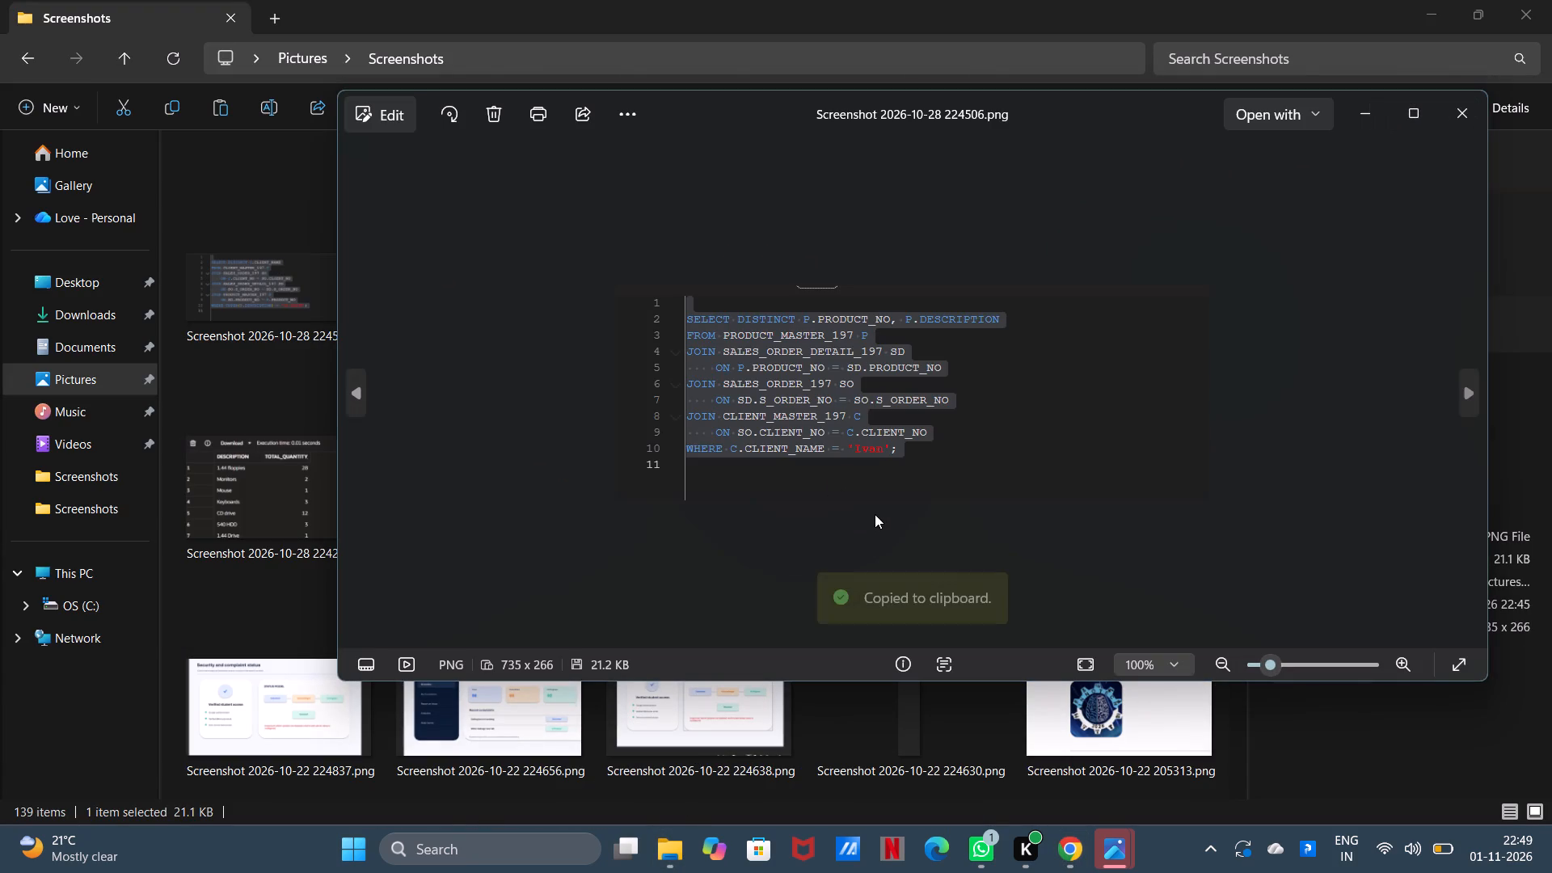
{"action": "left_click", "coordinate": [841, 730]}
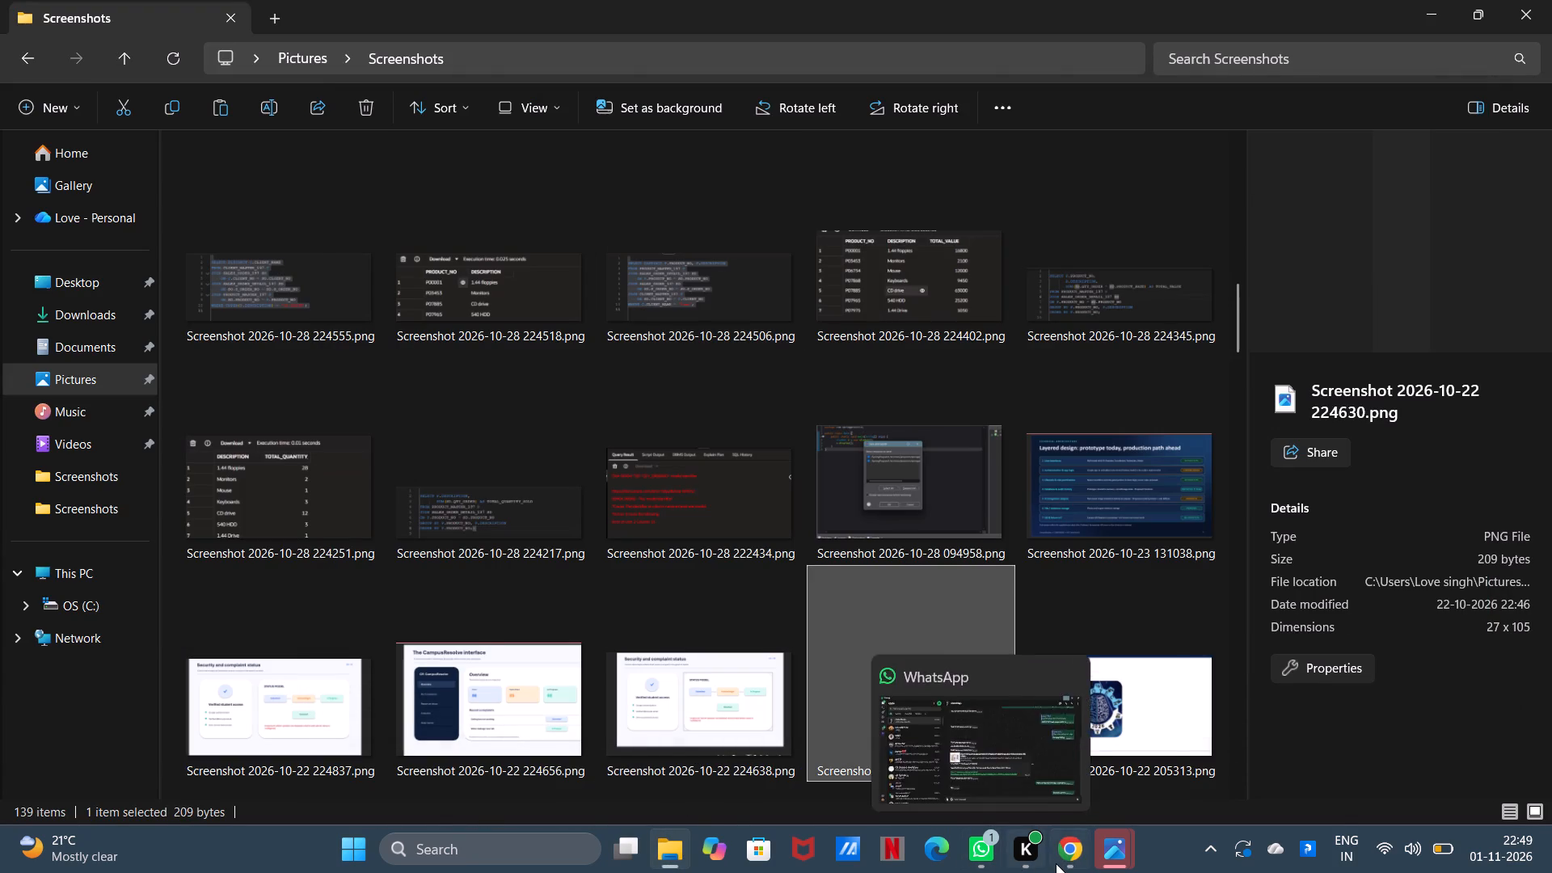
{"action": "left_click", "coordinate": [1056, 863]}
{"action": "scroll", "coordinate": [716, 618], "scroll_direction": "down", "scroll_amount": 3}
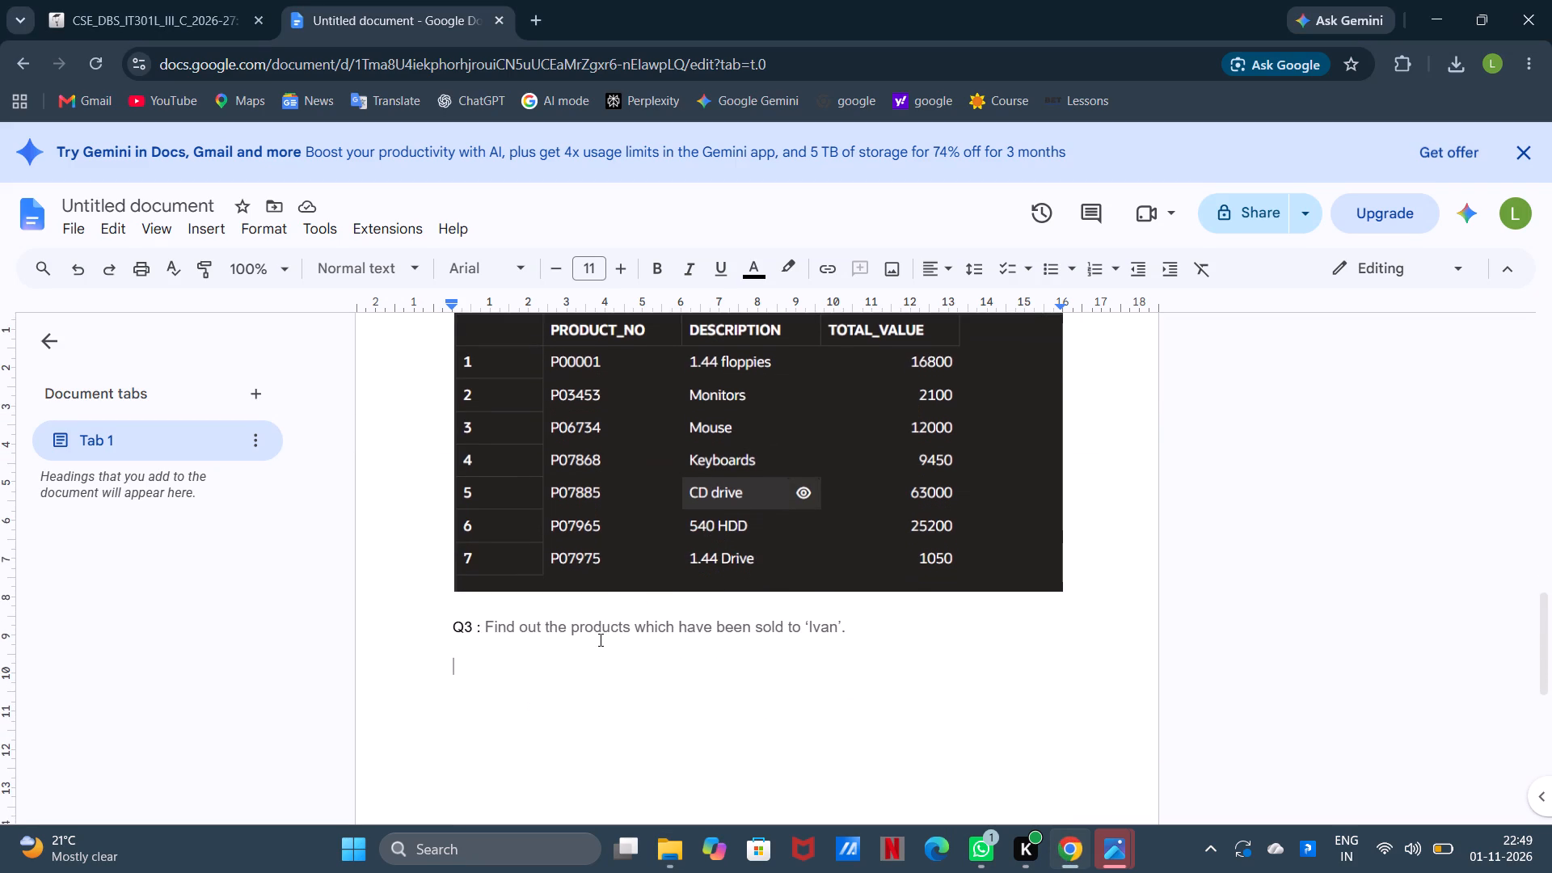
{"action": "key", "text": "ctrl+v"}
Copy the result image "Screenshot 2026-10-28 224518.png" from the Screenshots folder and paste it on a new line below question 3's query image.
{"action": "scroll", "coordinate": [717, 694], "scroll_direction": "down", "scroll_amount": 1}
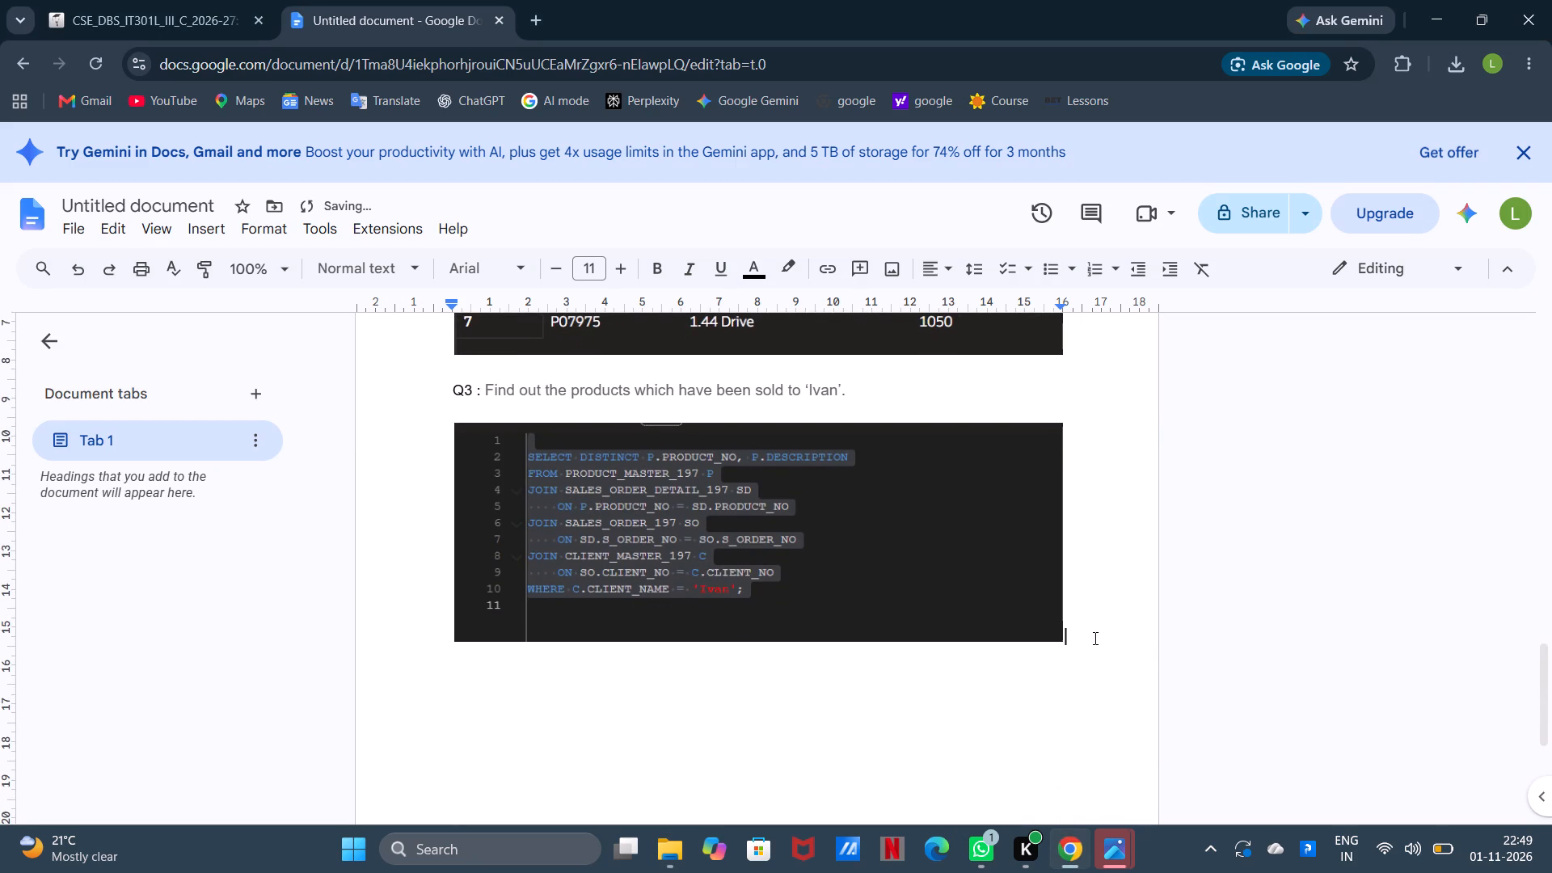
{"action": "key", "text": "Return"}
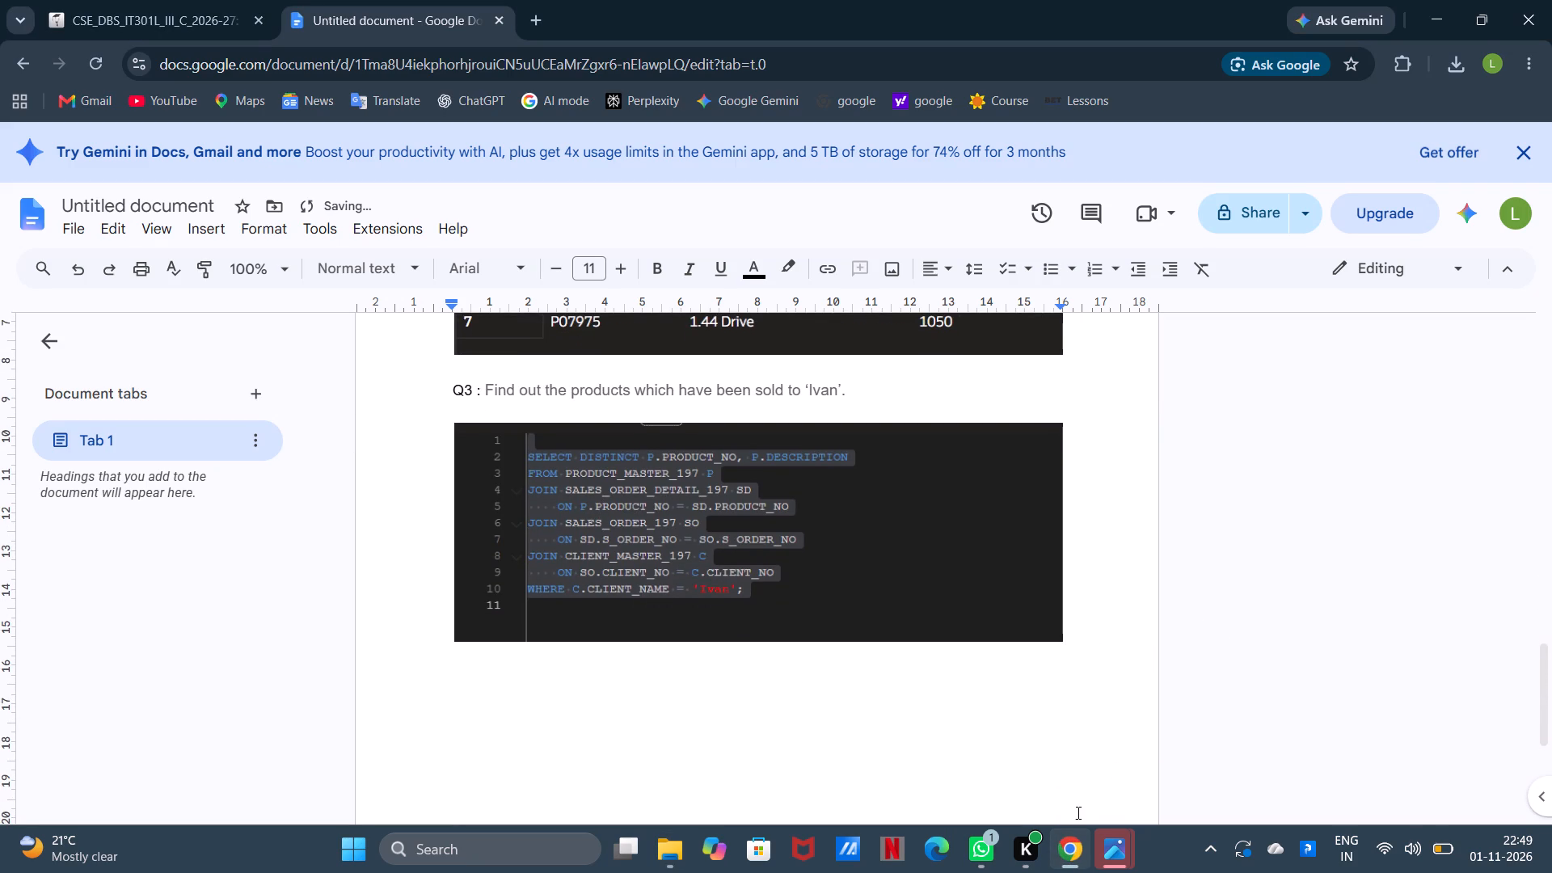
{"action": "left_click", "coordinate": [1075, 813]}
{"action": "left_click", "coordinate": [1082, 872]}
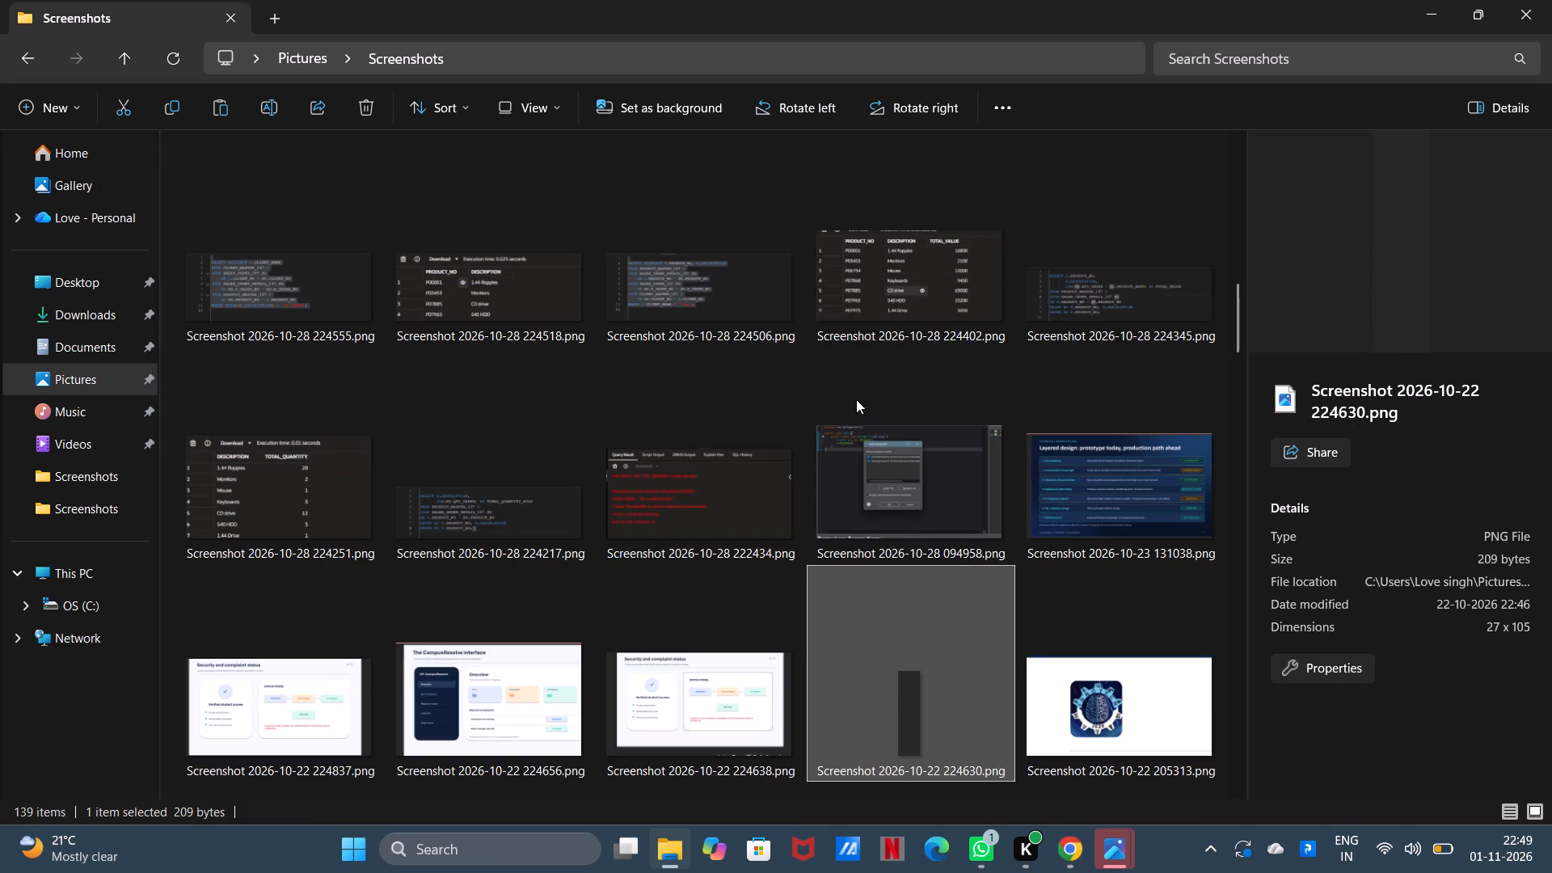
{"action": "double_click", "coordinate": [458, 279]}
{"action": "key", "text": "ctrl+c"}
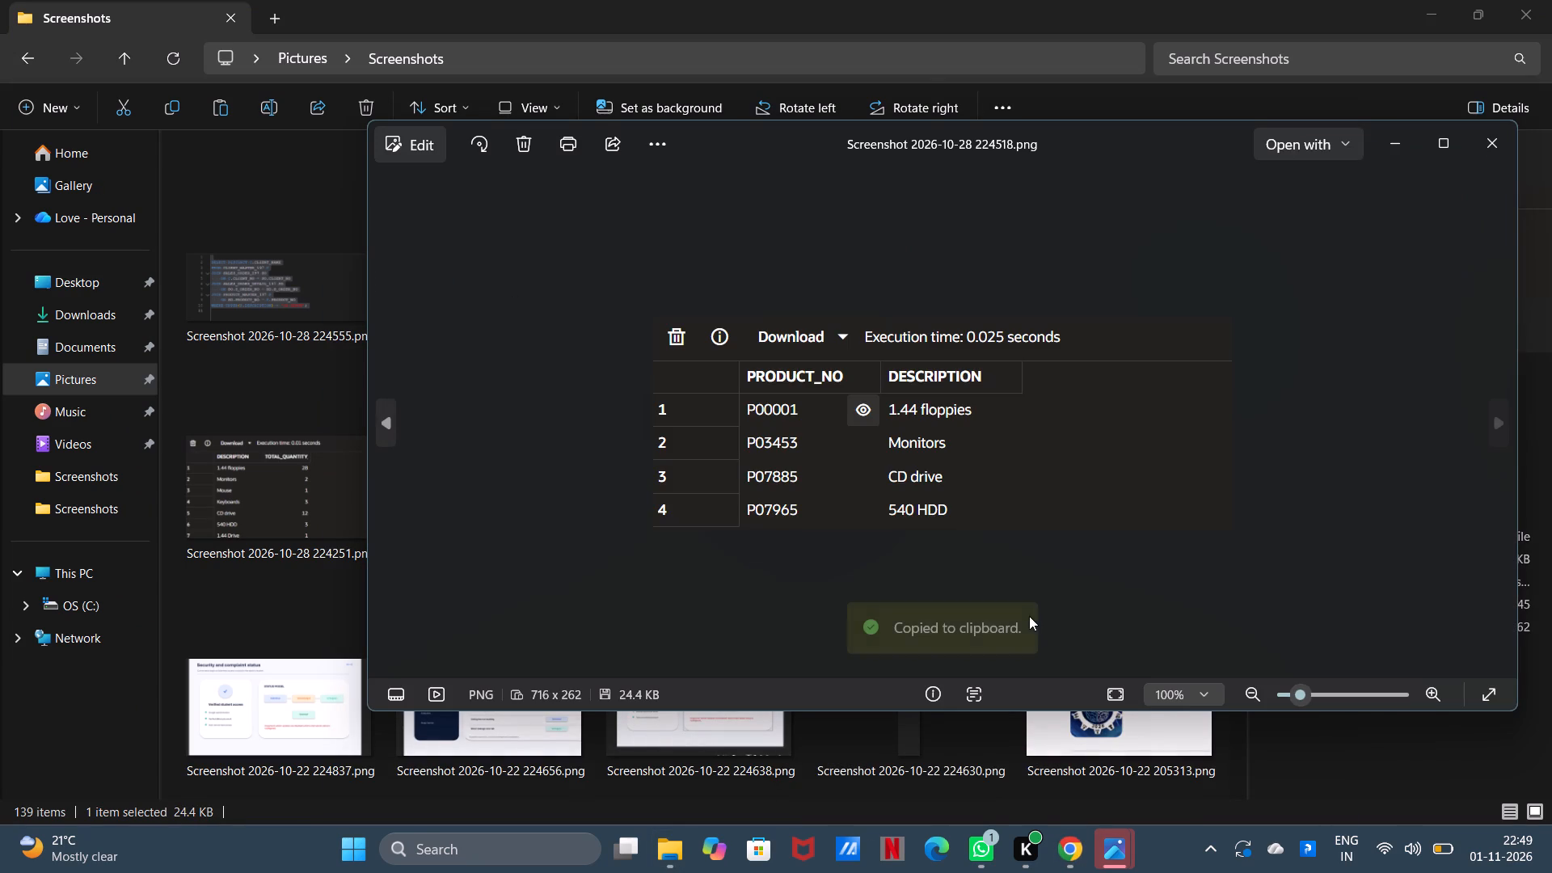
{"action": "left_click", "coordinate": [1068, 834]}
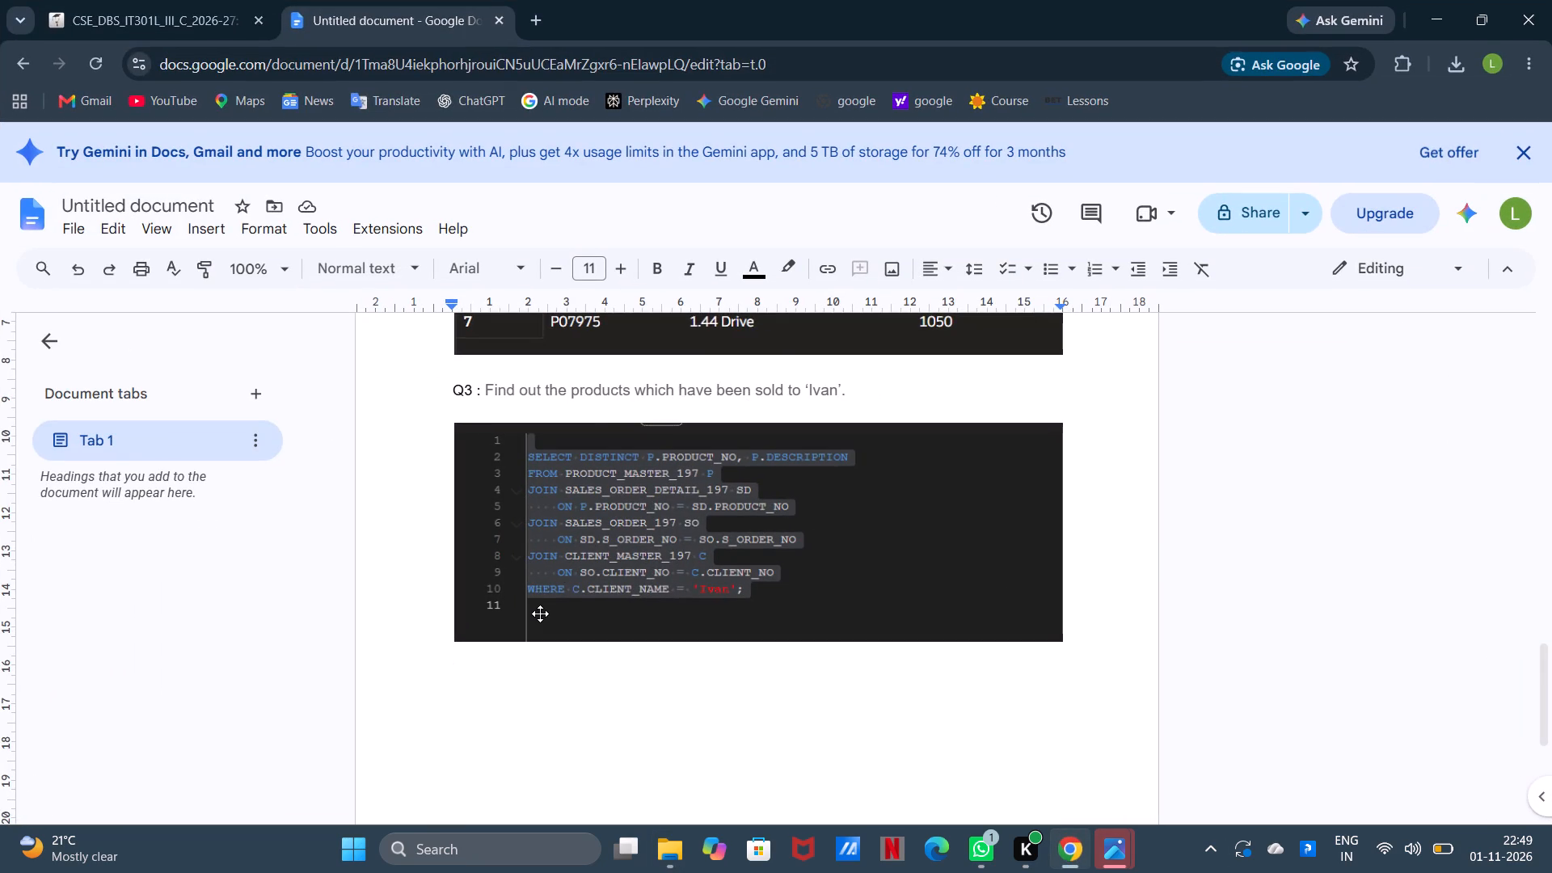
{"action": "key", "text": "ctrl+v"}
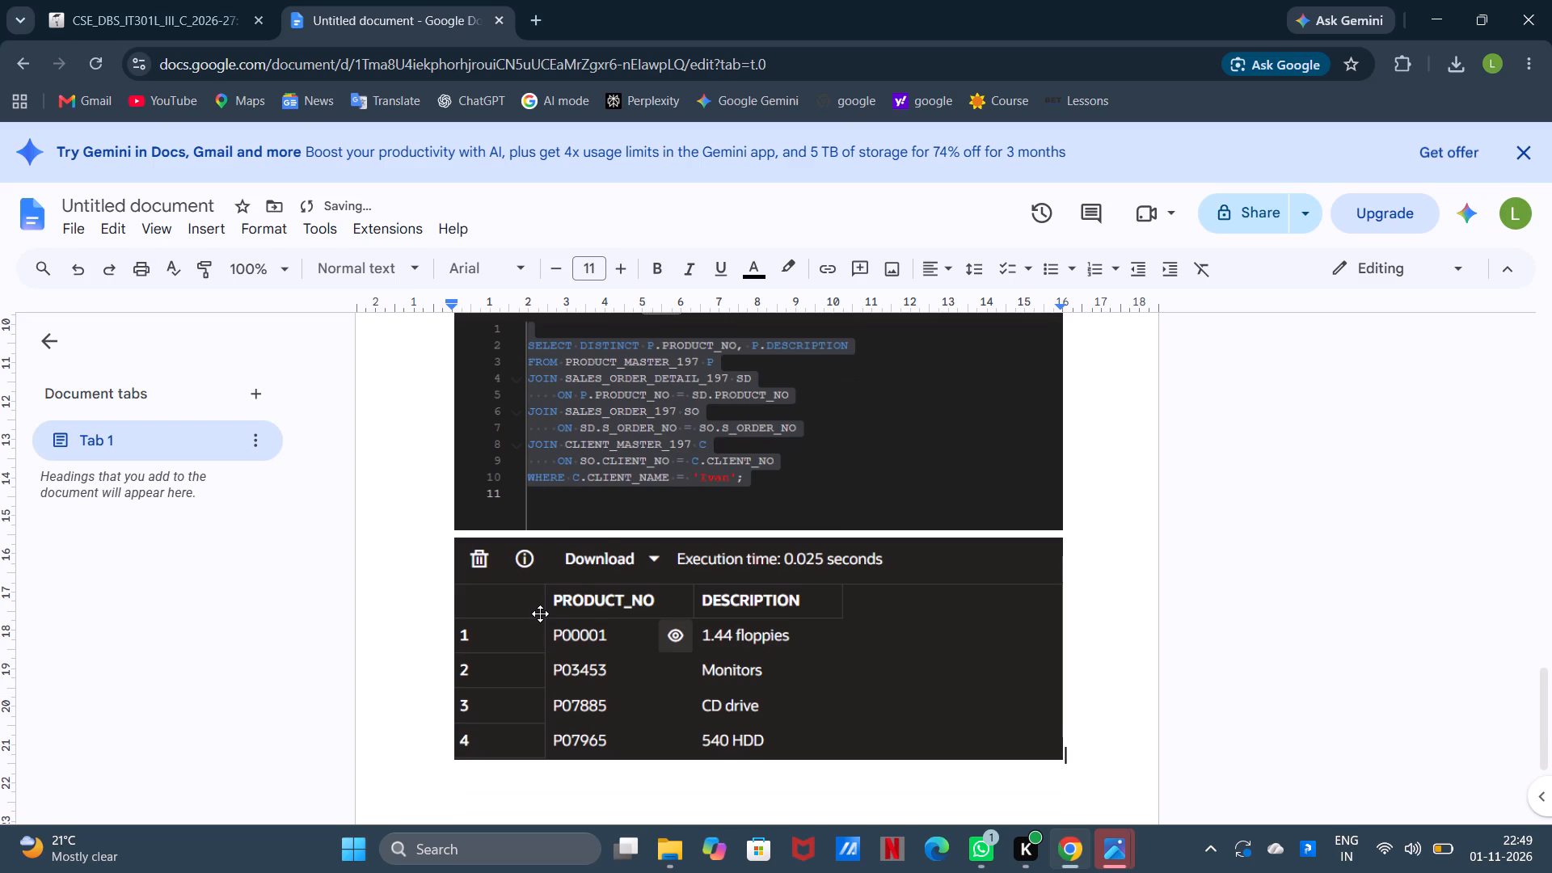
Add a "Q4 :" label two lines below the question 3 result image.
{"action": "scroll", "coordinate": [869, 589], "scroll_direction": "down", "scroll_amount": 1}
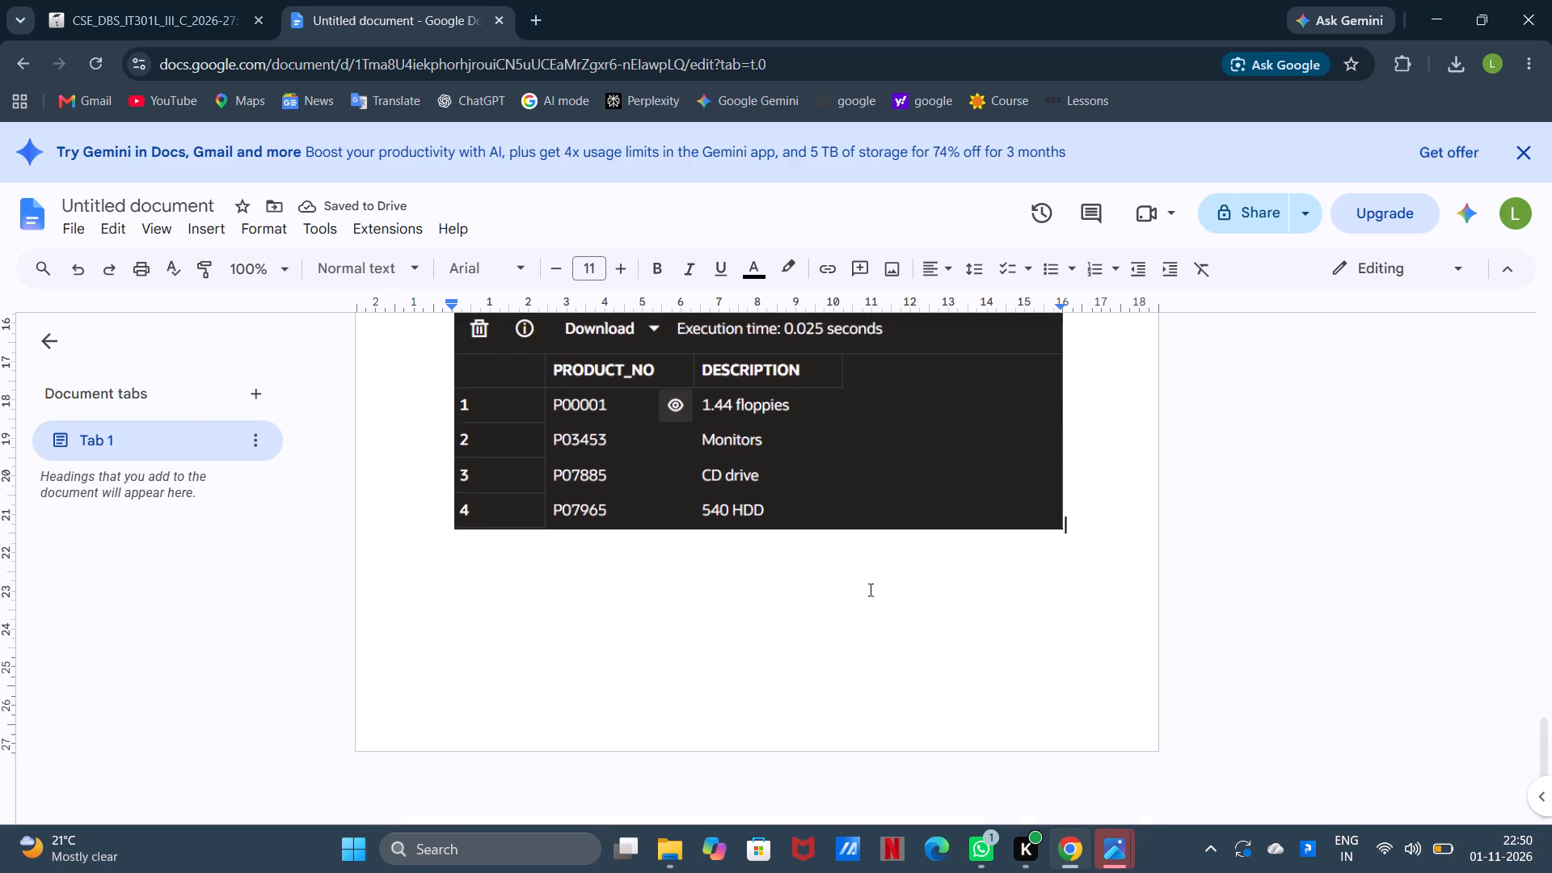
{"action": "scroll", "coordinate": [869, 589], "scroll_direction": "down", "scroll_amount": 1}
{"action": "key", "text": "Return"}
{"action": "key", "text": "Return"}
{"action": "type", "text": "Q4"}
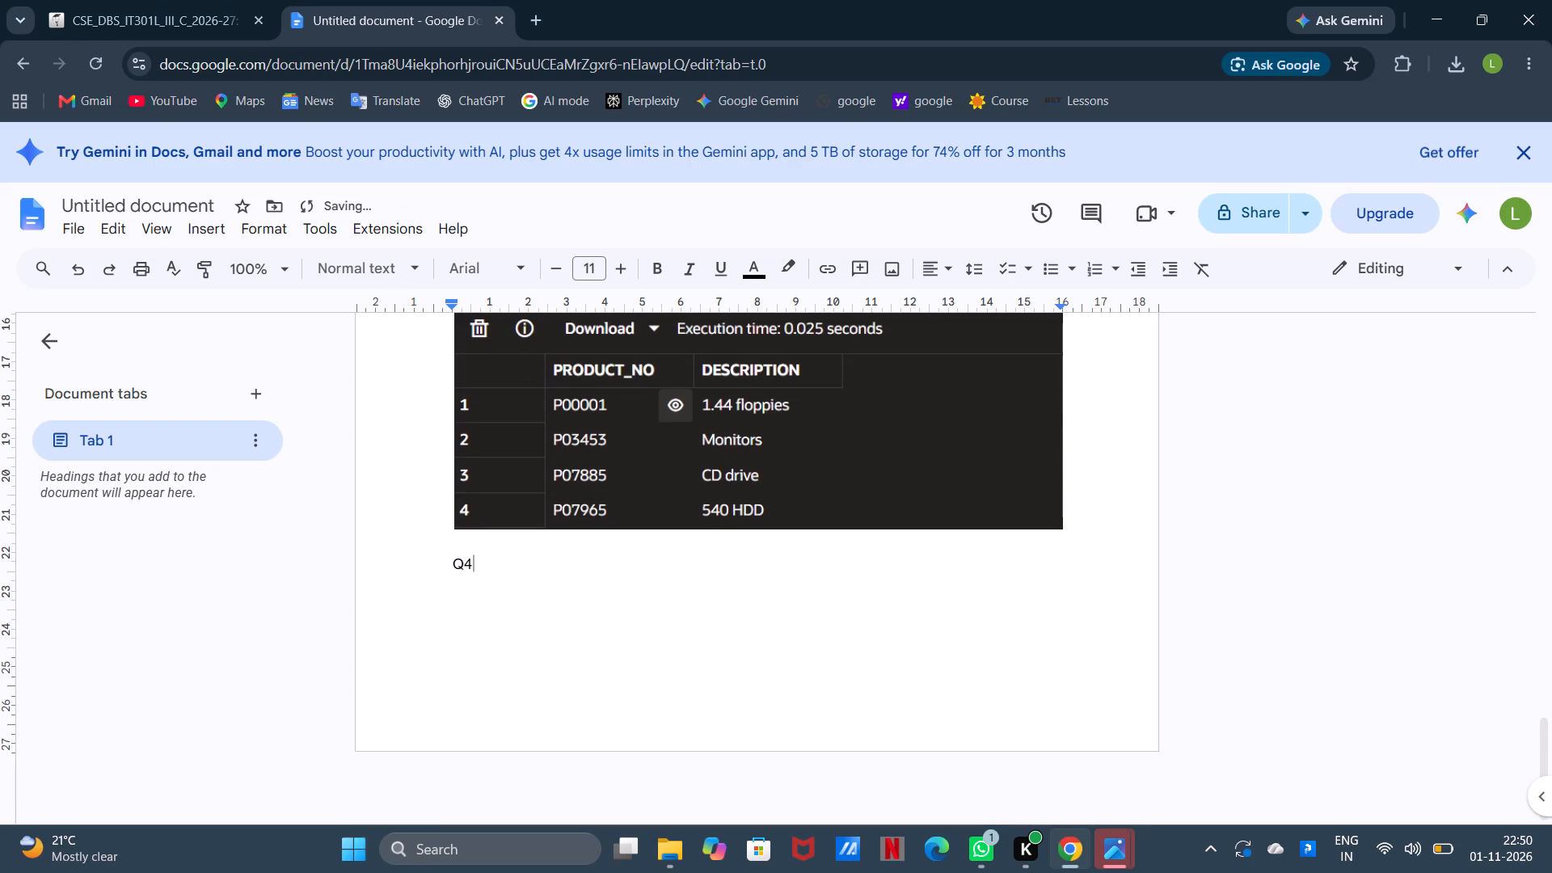
{"action": "scroll", "coordinate": [1170, 593], "scroll_direction": "up", "scroll_amount": 11}
{"action": "scroll", "coordinate": [1170, 593], "scroll_direction": "down", "scroll_amount": 3}
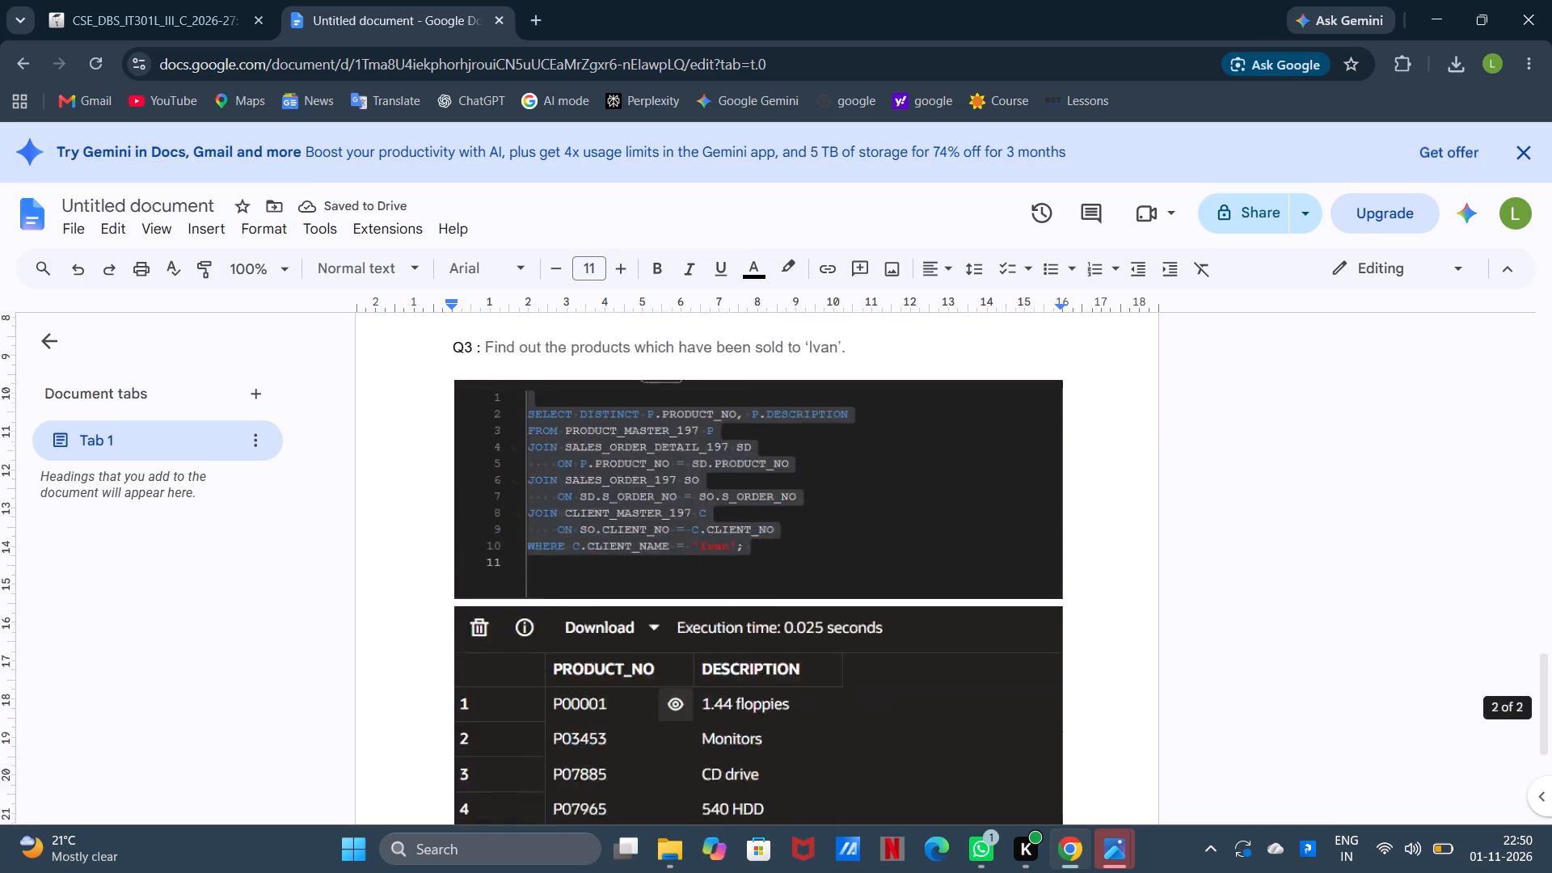
{"action": "scroll", "coordinate": [1170, 593], "scroll_direction": "down", "scroll_amount": 1}
{"action": "scroll", "coordinate": [1170, 593], "scroll_direction": "up", "scroll_amount": 2}
{"action": "scroll", "coordinate": [1170, 593], "scroll_direction": "down", "scroll_amount": 2}
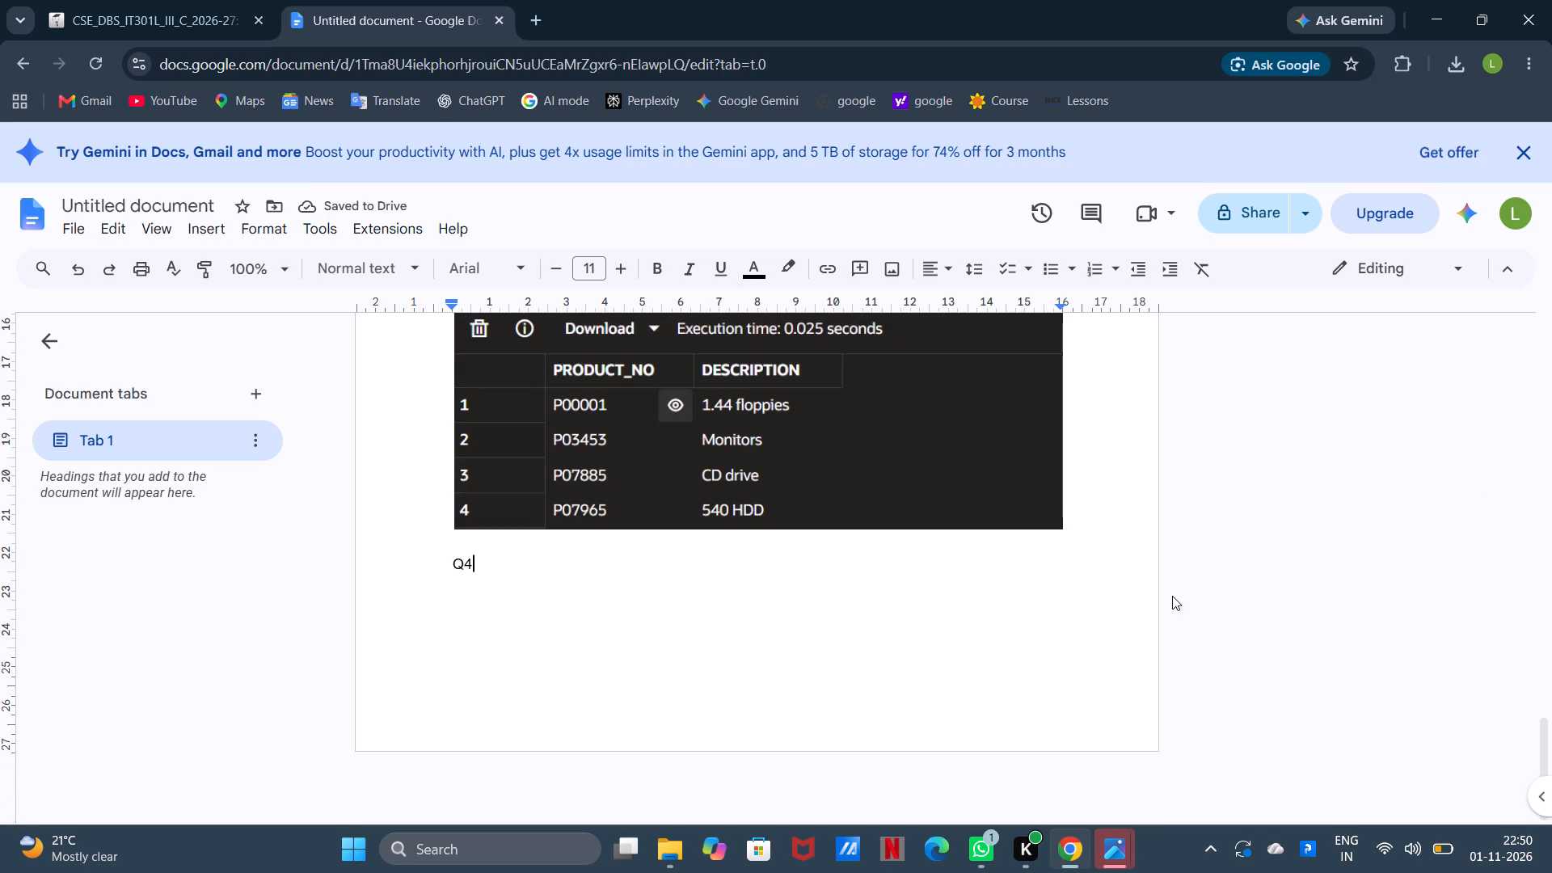
{"action": "key", "text": "space"}
{"action": "type", "text": ":"}
{"action": "key", "text": "space"}
Copy the fourth Lab 6 question, about the clients who have 'CD Drive', into the document after the "Q4 :" label.
{"action": "left_click", "coordinate": [180, 0]}
{"action": "triple_click", "coordinate": [465, 631]}
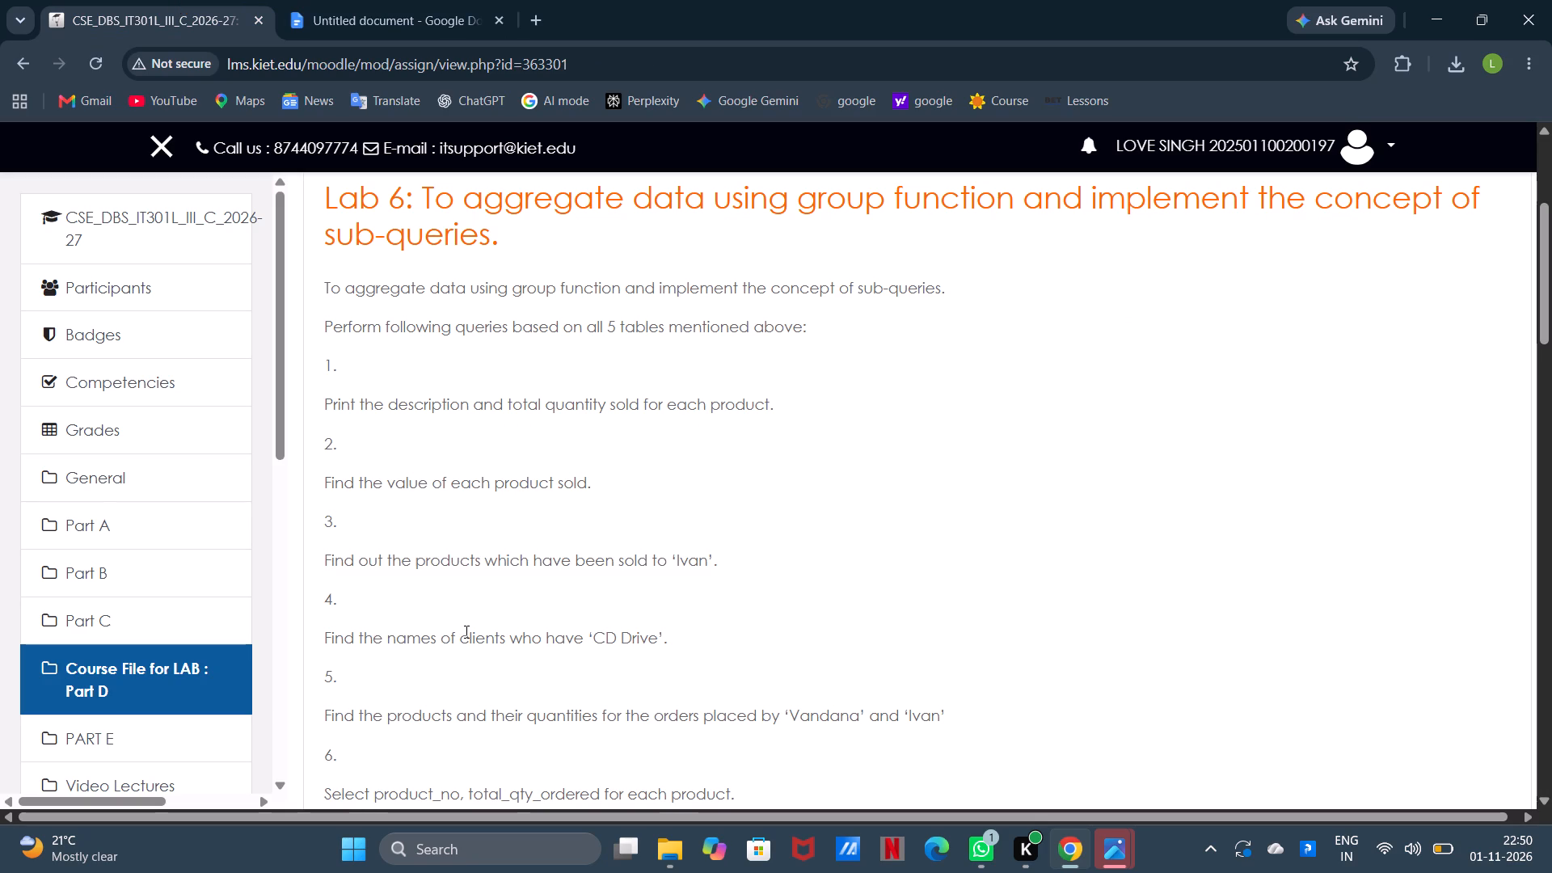
{"action": "key", "text": "ctrl+c"}
{"action": "left_click", "coordinate": [420, 0]}
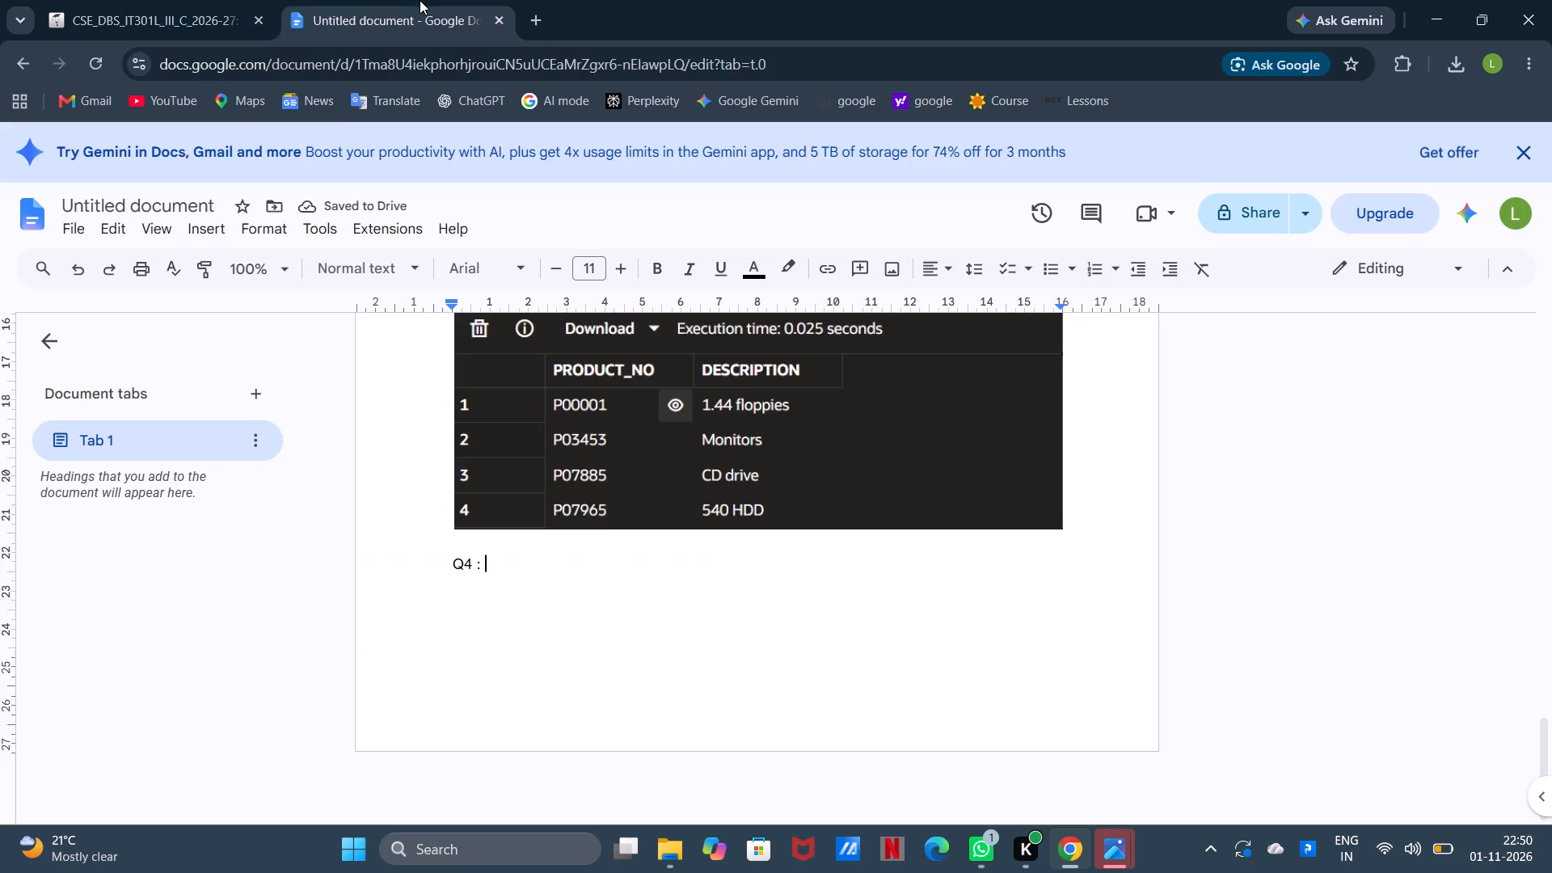
{"action": "key", "text": "ctrl+v"}
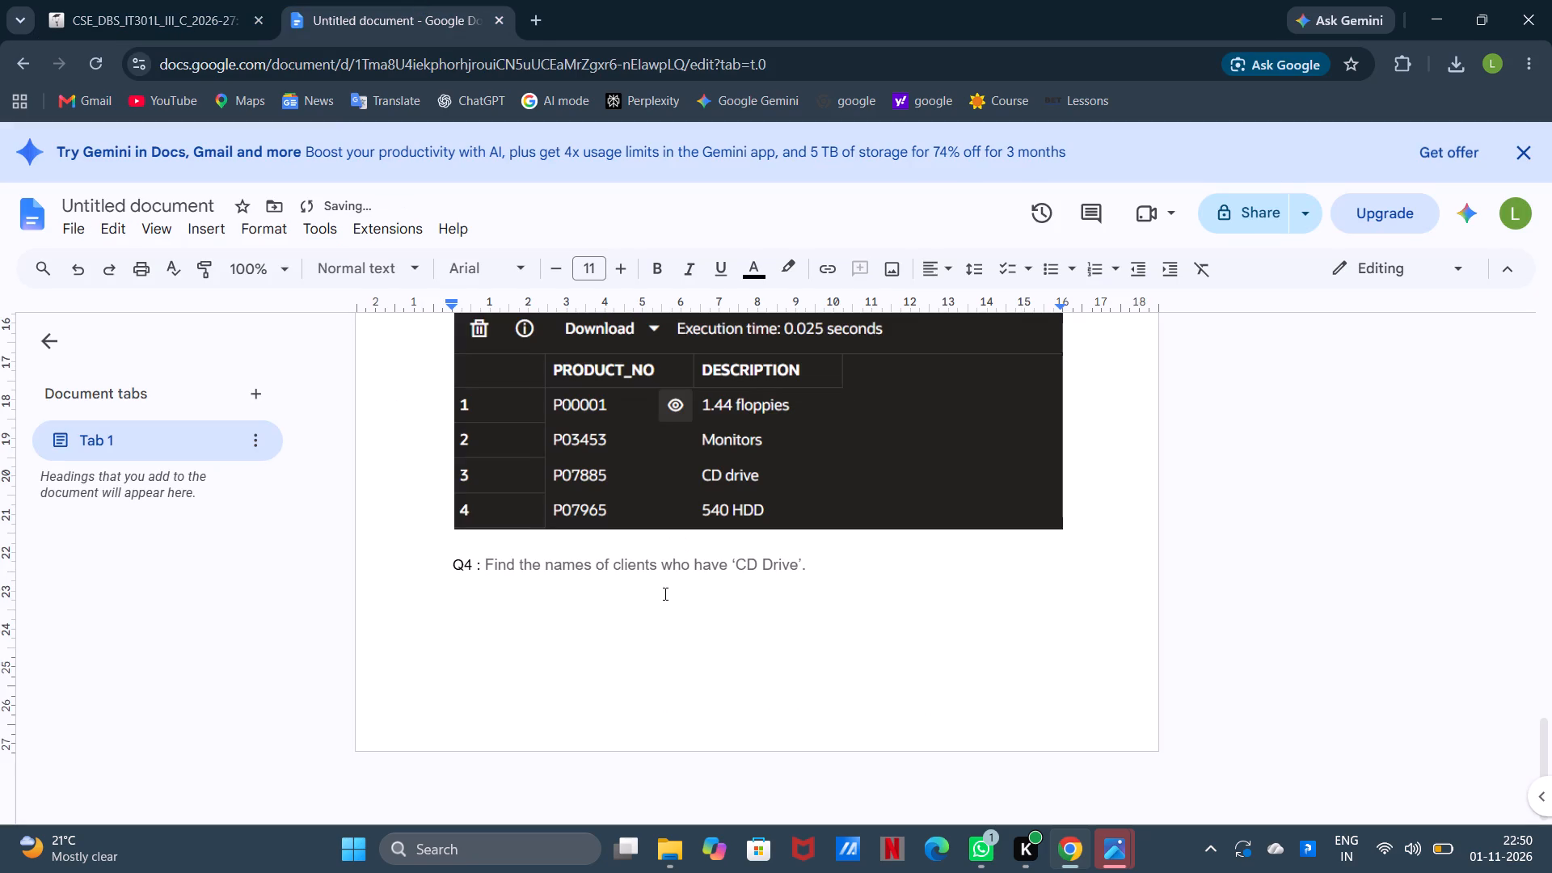
Copy the query image "Screenshot 2026-10-28 224555.png" from the Screenshots folder and paste it below question 4 in the document.
{"action": "left_click", "coordinate": [662, 856]}
{"action": "double_click", "coordinate": [281, 285]}
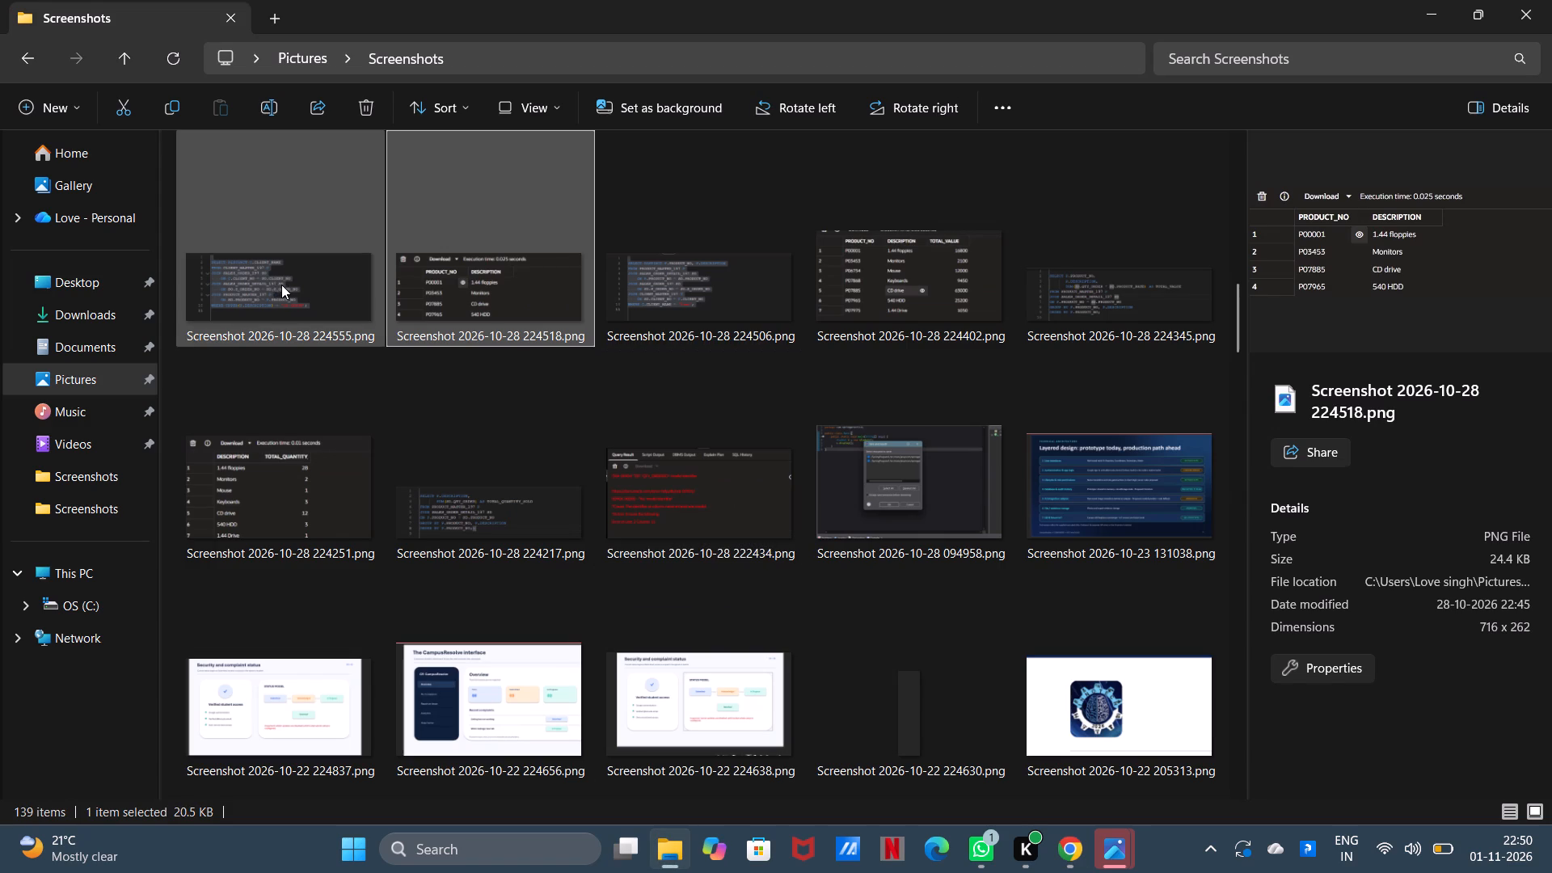
{"action": "left_click", "coordinate": [723, 460]}
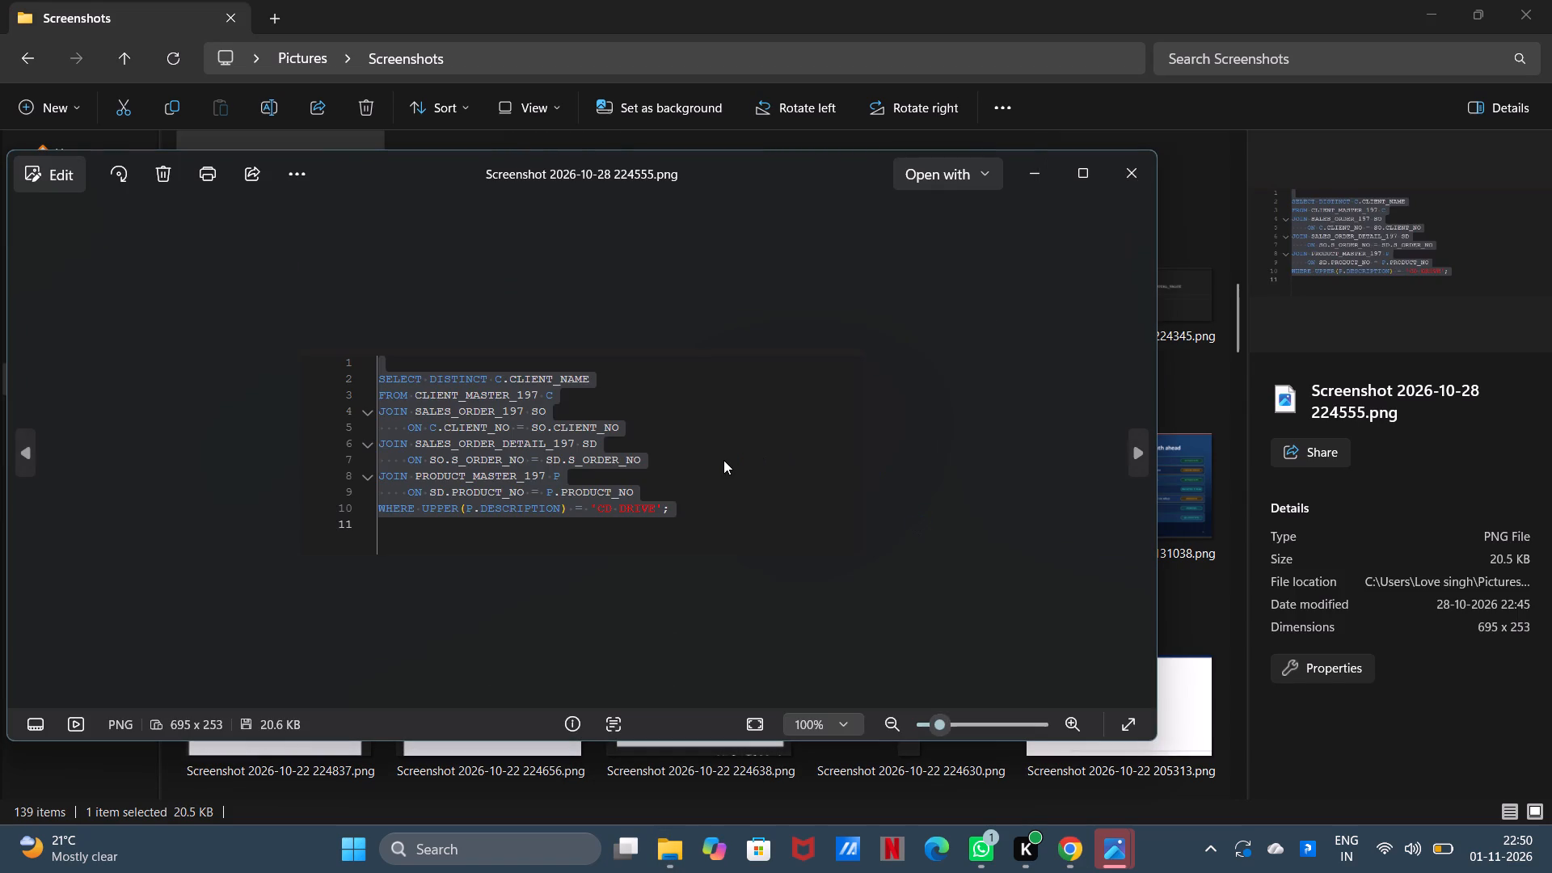
{"action": "key", "text": "ctrl+c"}
{"action": "left_click", "coordinate": [1109, 871]}
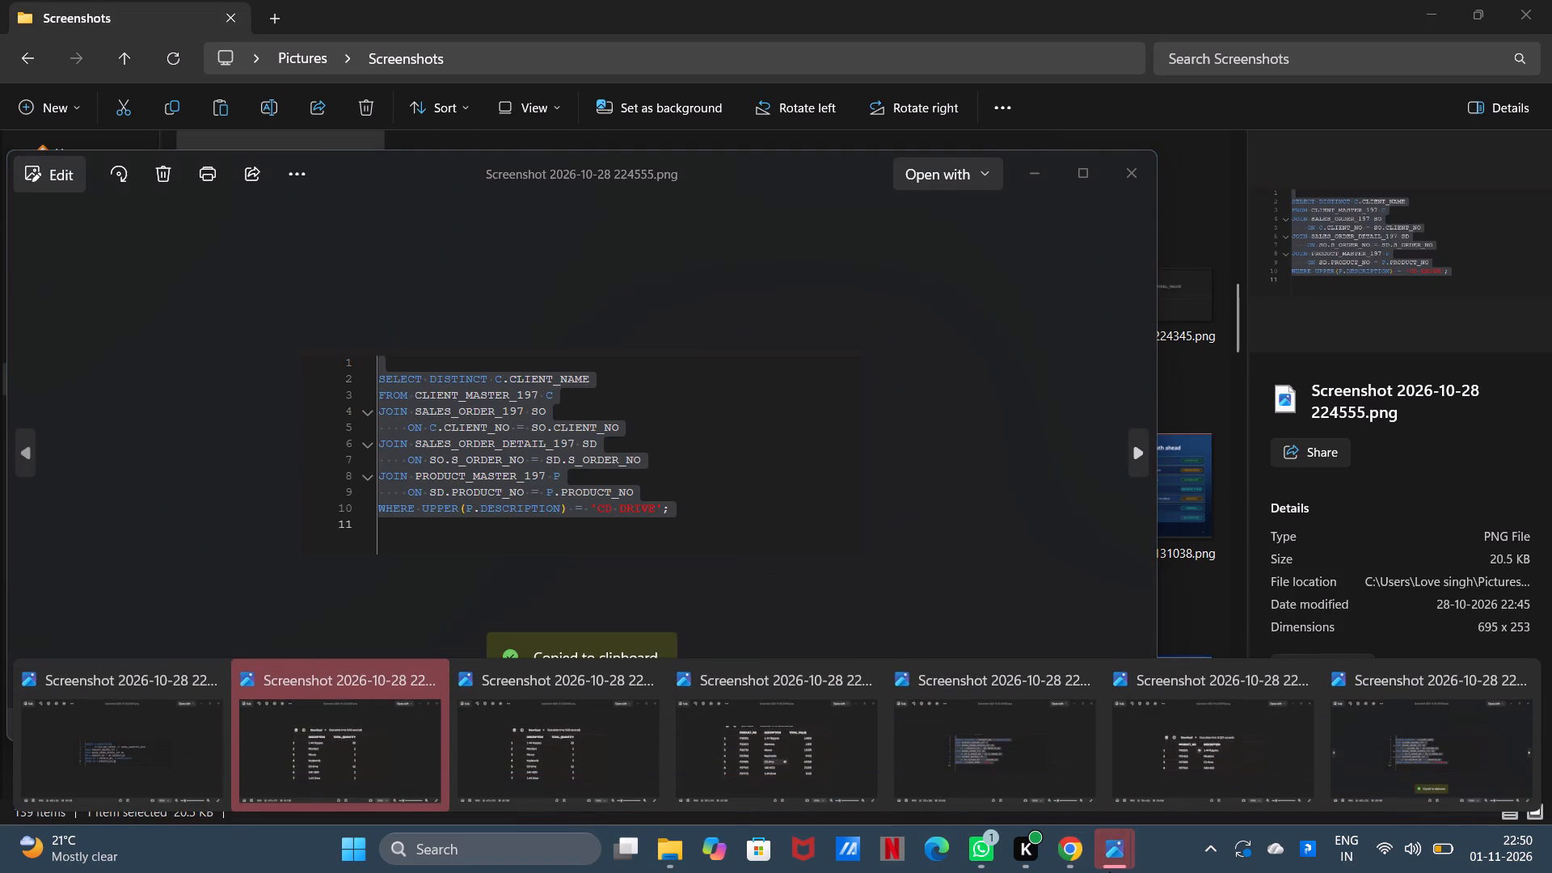
{"action": "left_click", "coordinate": [1078, 861]}
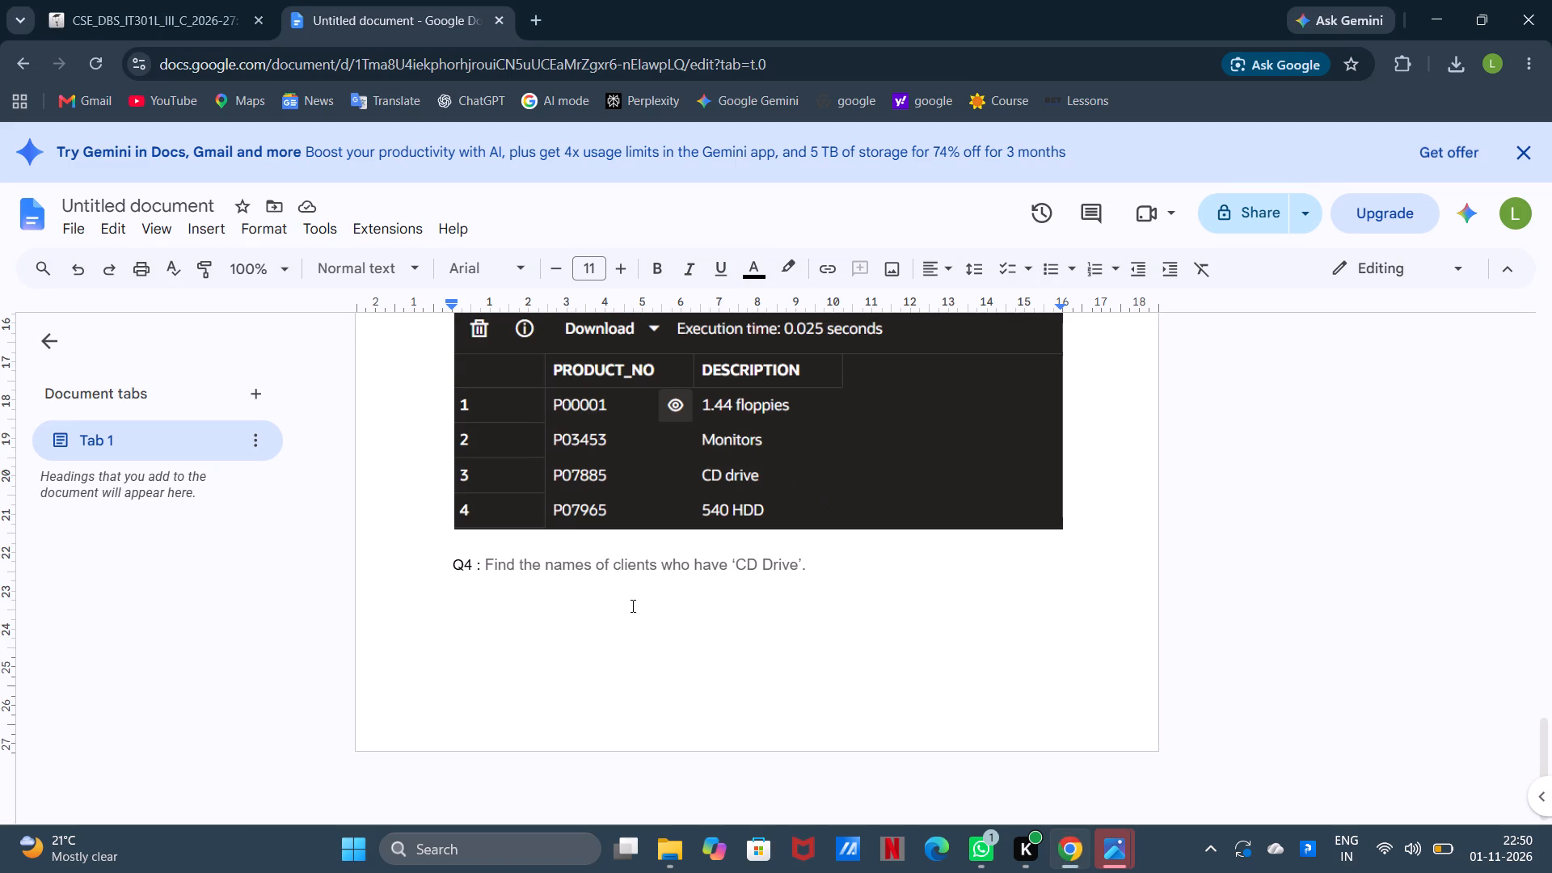
{"action": "key", "text": "ctrl+c"}
{"action": "key", "text": "ctrl+v"}
{"action": "scroll", "coordinate": [660, 592], "scroll_direction": "up", "scroll_amount": 3}
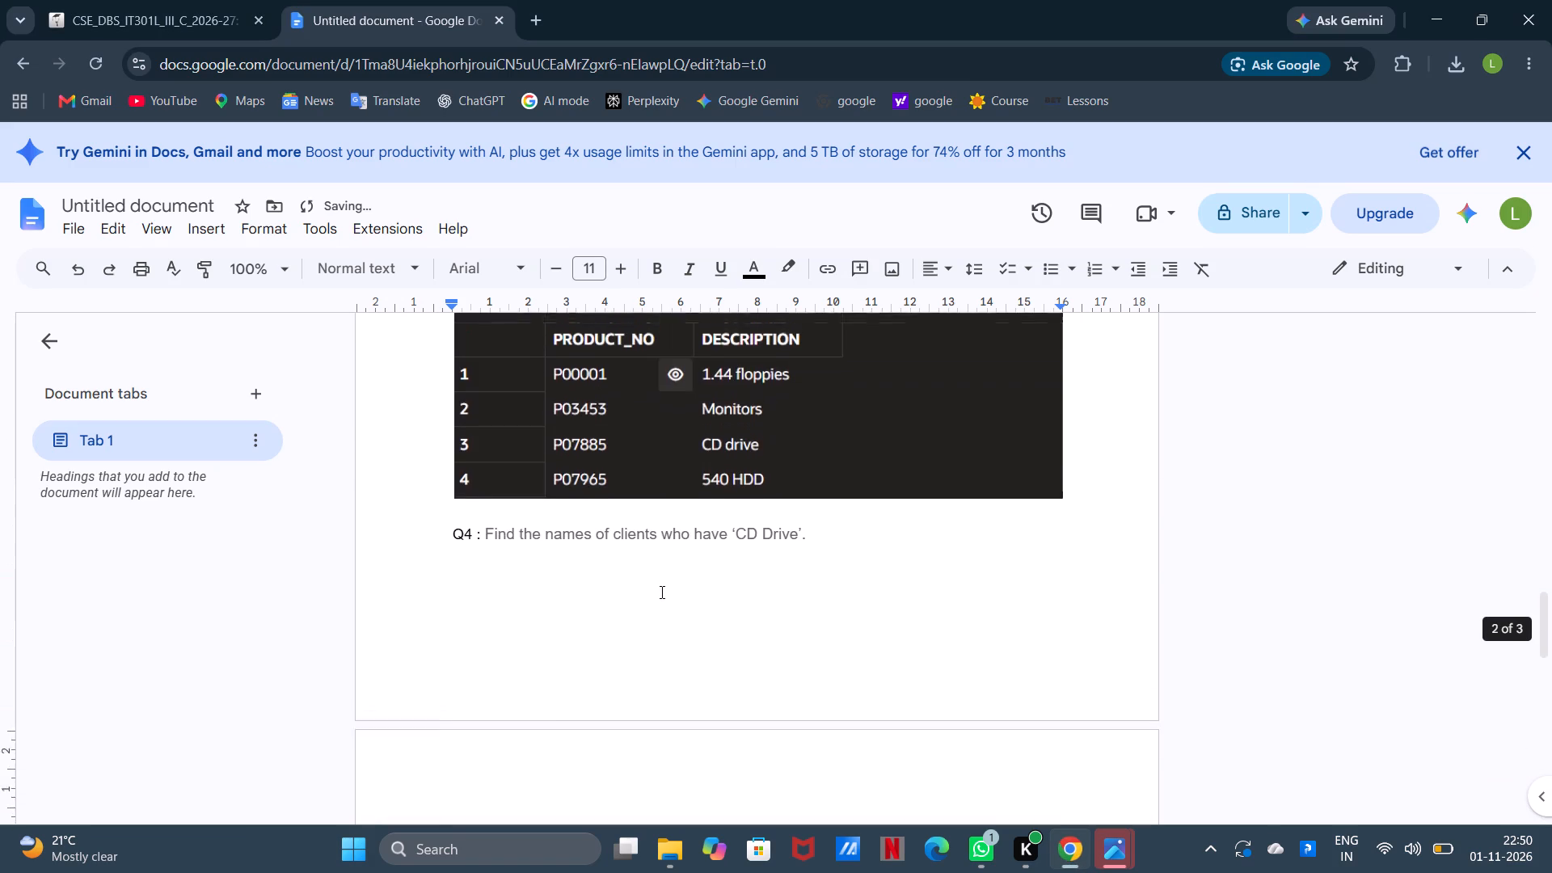
{"action": "scroll", "coordinate": [660, 592], "scroll_direction": "up", "scroll_amount": 1}
{"action": "scroll", "coordinate": [660, 592], "scroll_direction": "down", "scroll_amount": 3}
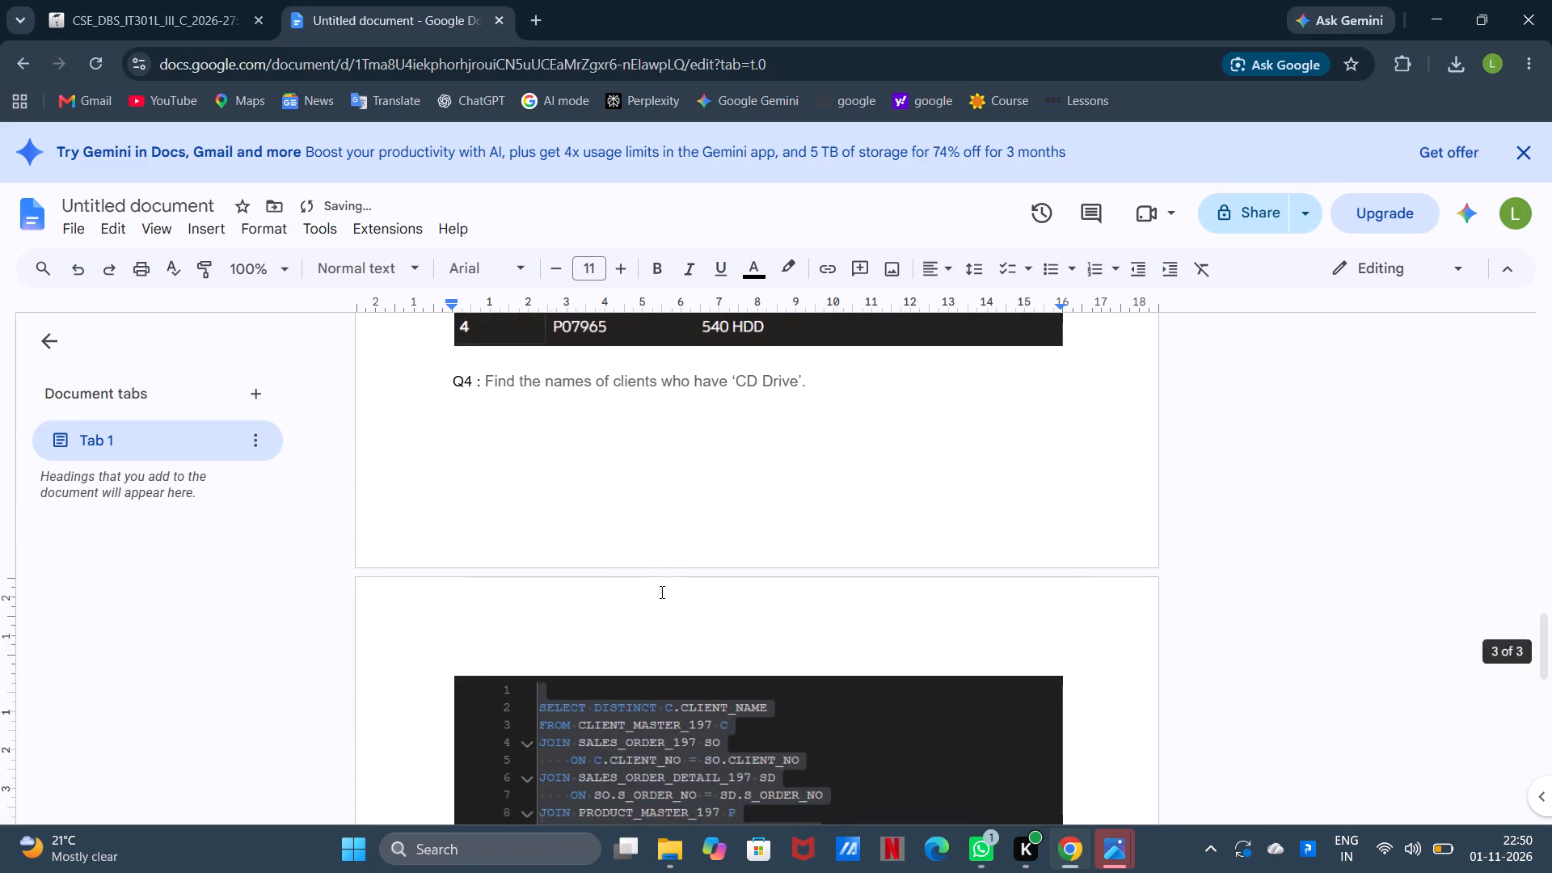
{"action": "scroll", "coordinate": [660, 592], "scroll_direction": "down", "scroll_amount": 3}
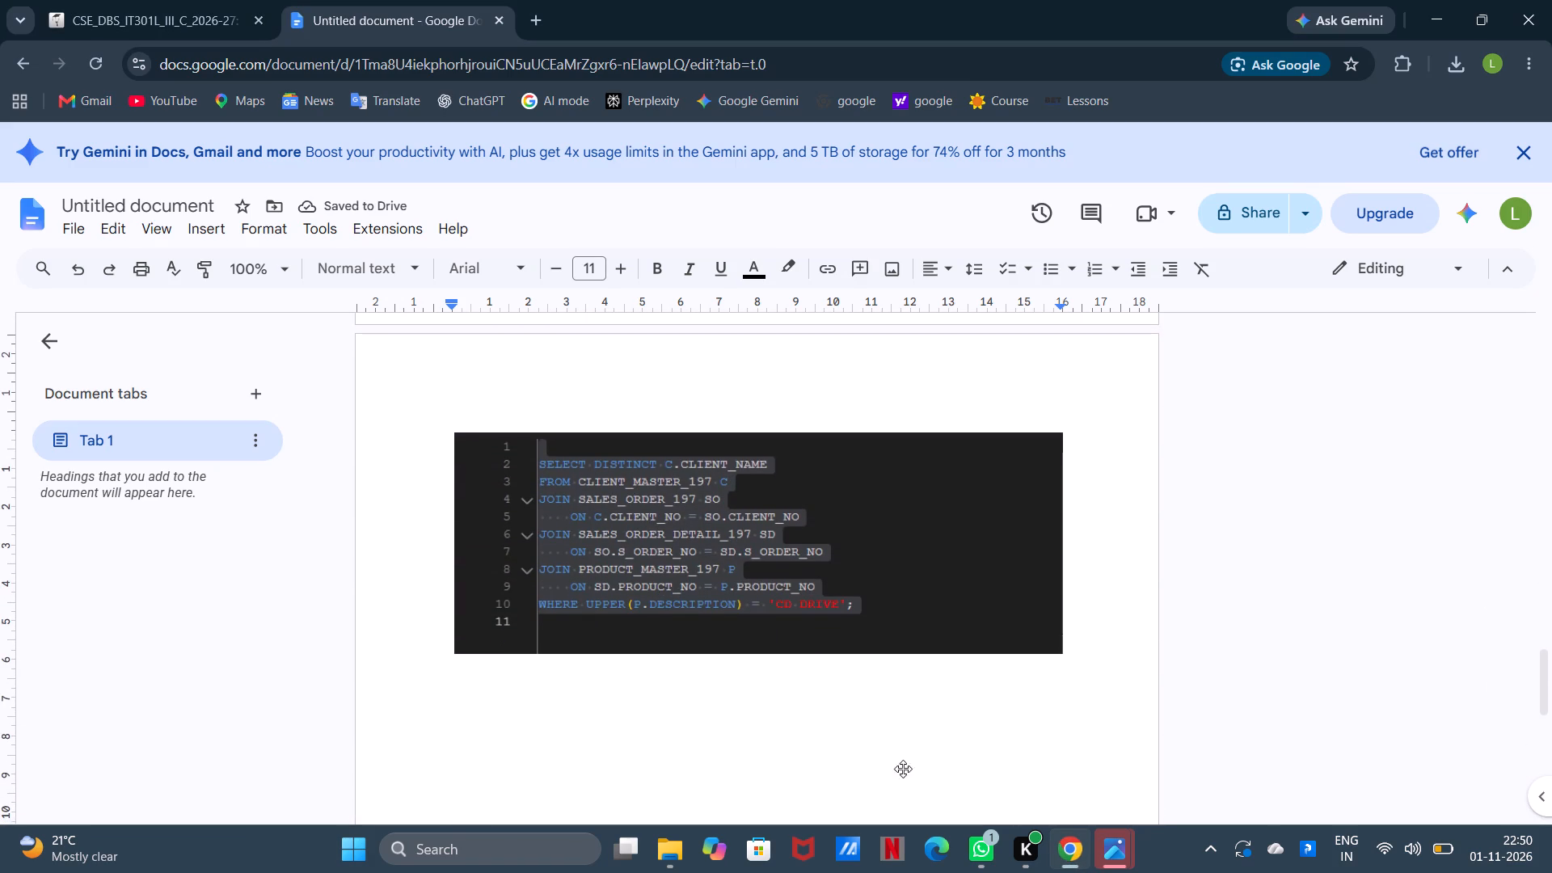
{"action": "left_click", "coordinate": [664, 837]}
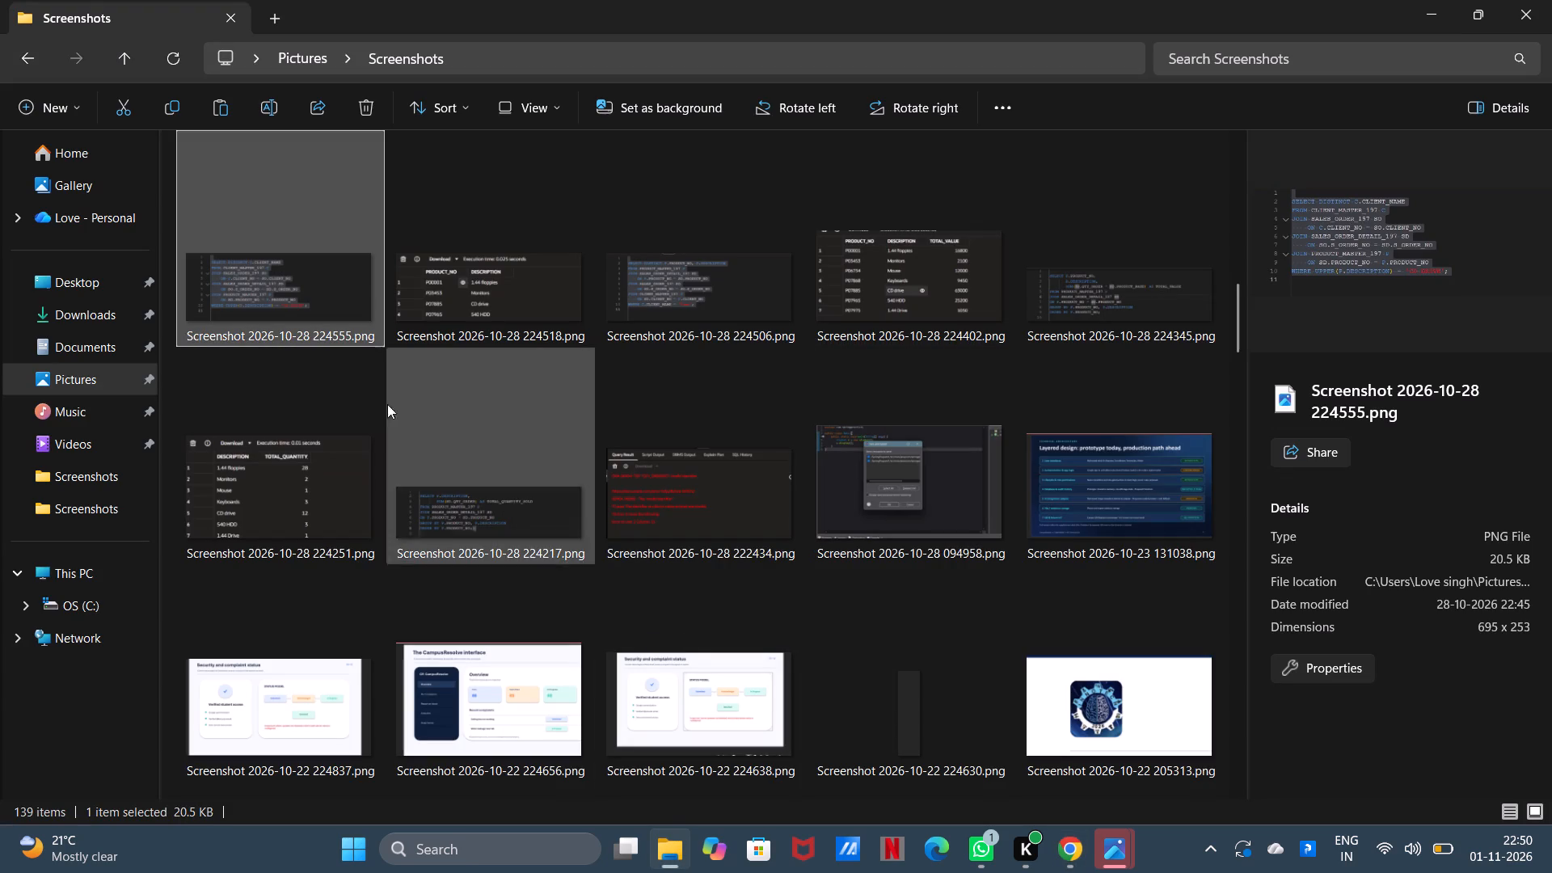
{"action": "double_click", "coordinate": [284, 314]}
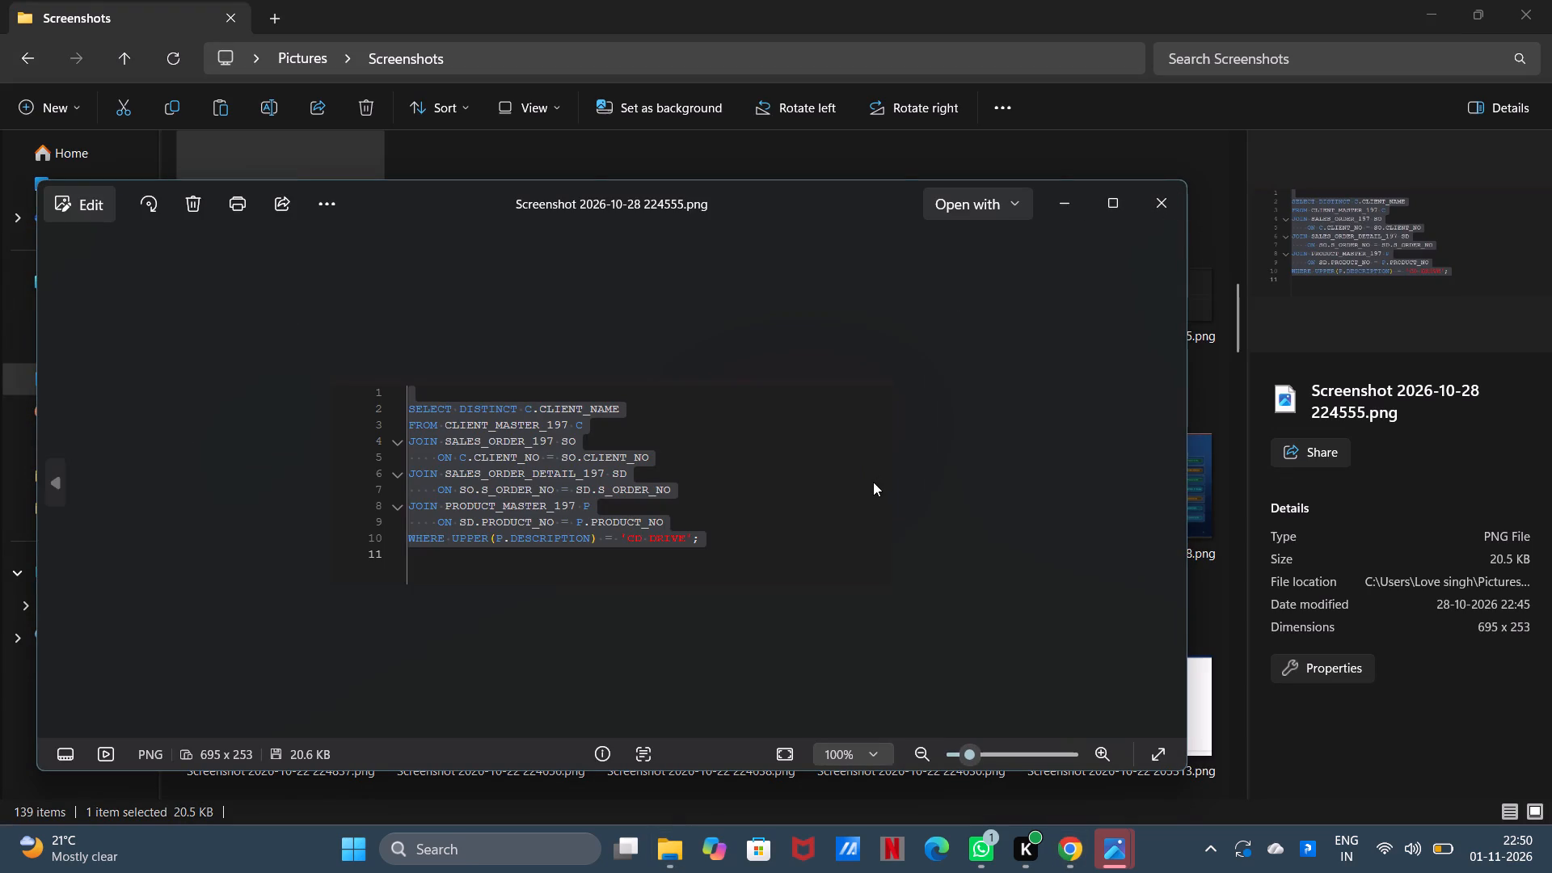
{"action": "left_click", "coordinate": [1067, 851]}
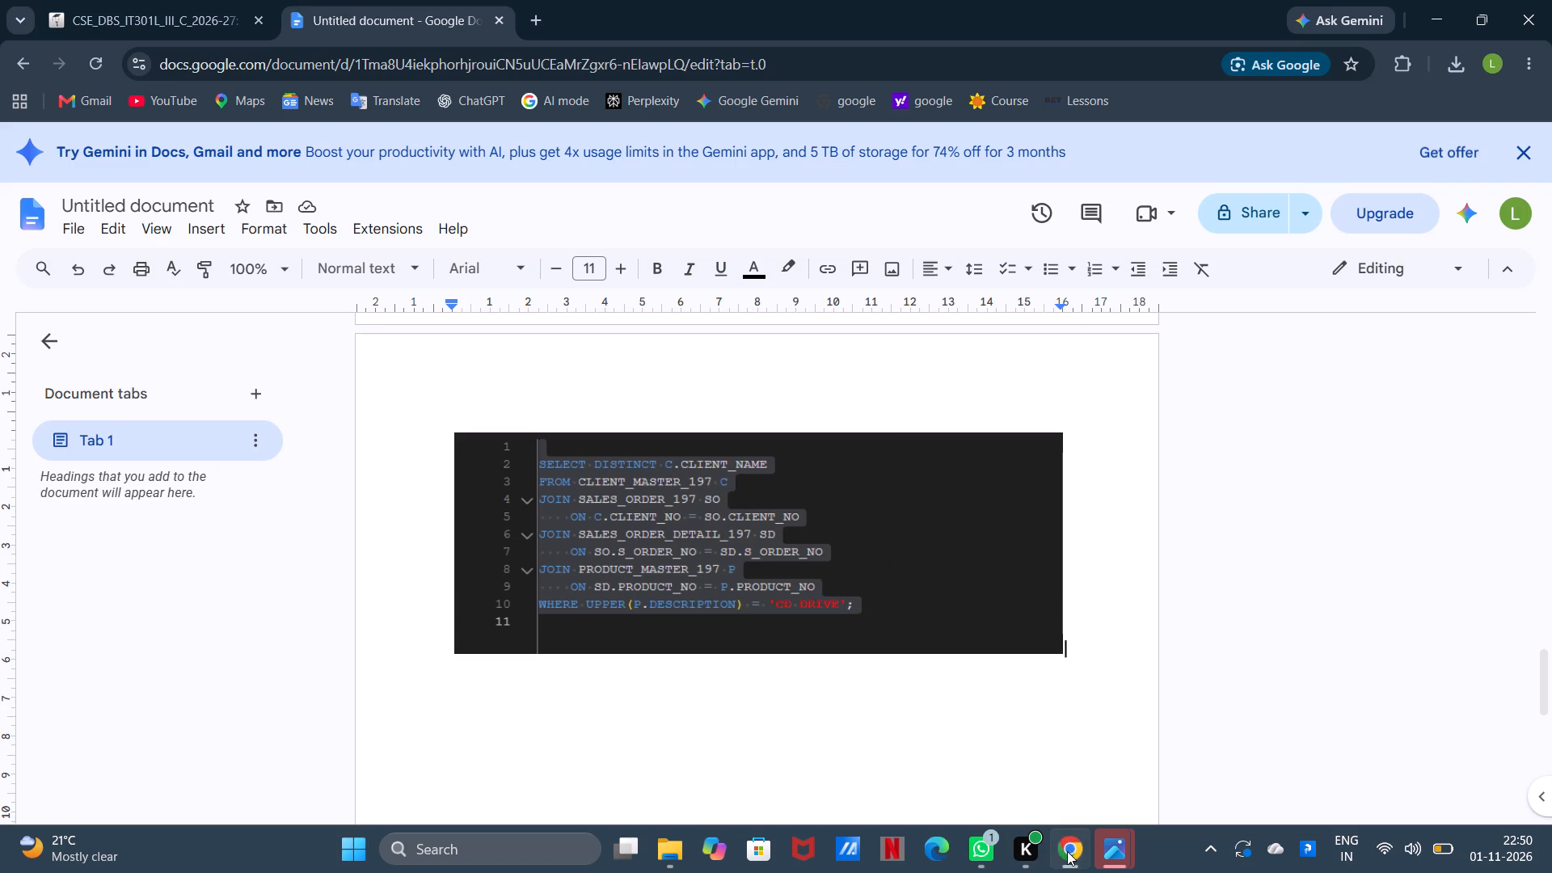
Copy the result image "Screenshot 2026-10-28 224604.png" from the Screenshots folder and paste it on a new line below question 4's query image.
{"action": "key", "text": "Return"}
{"action": "left_click", "coordinate": [672, 847]}
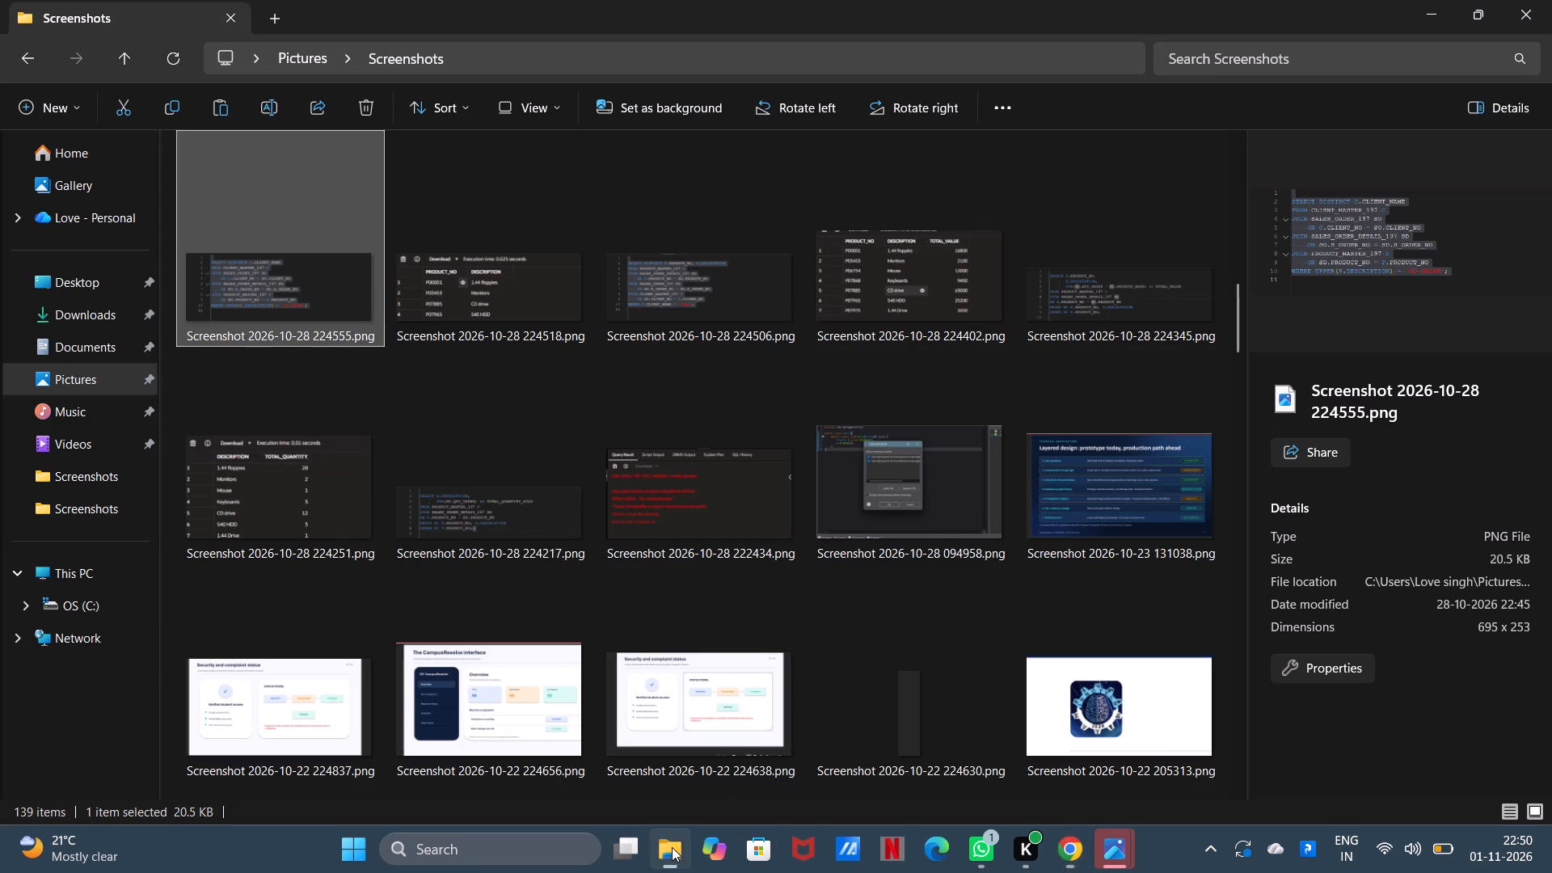
{"action": "scroll", "coordinate": [749, 512], "scroll_direction": "up", "scroll_amount": 3}
{"action": "double_click", "coordinate": [1100, 271]}
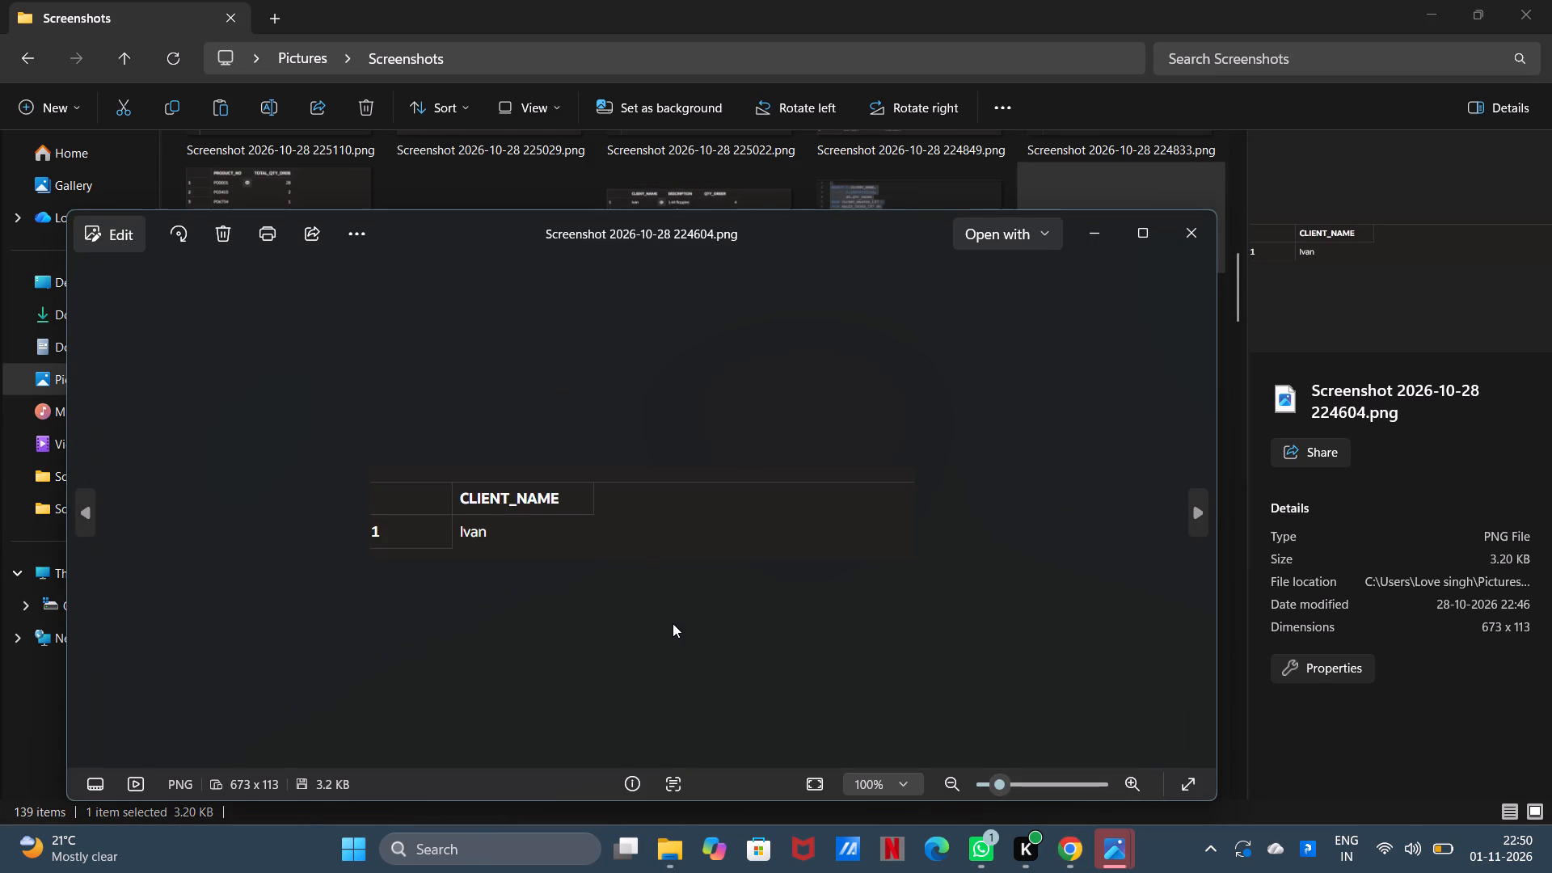
{"action": "key", "text": "ctrl+c"}
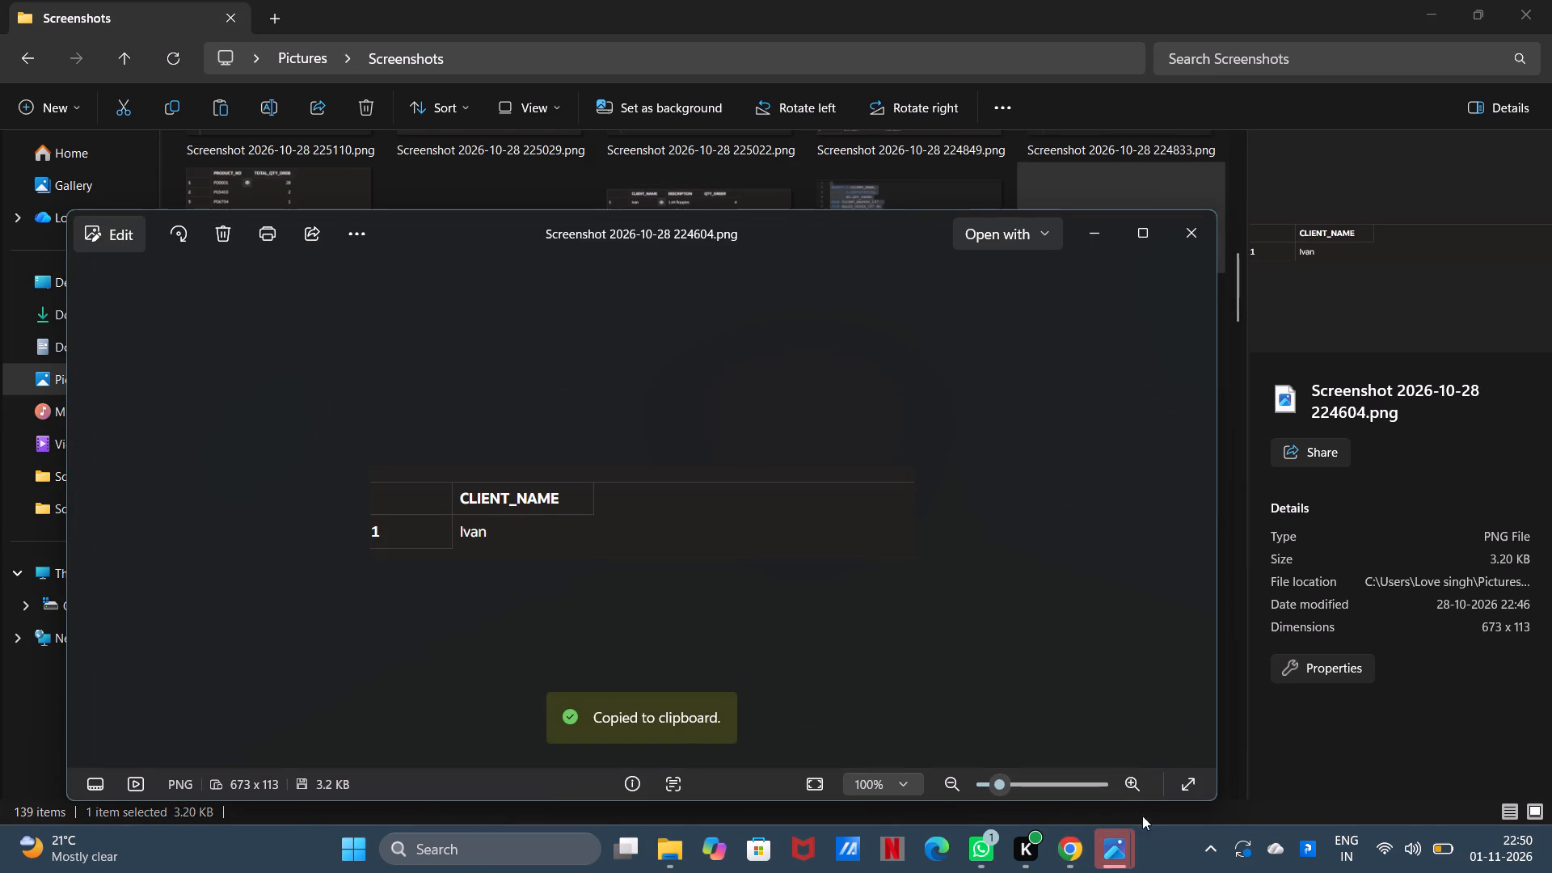
{"action": "left_click", "coordinate": [1075, 852]}
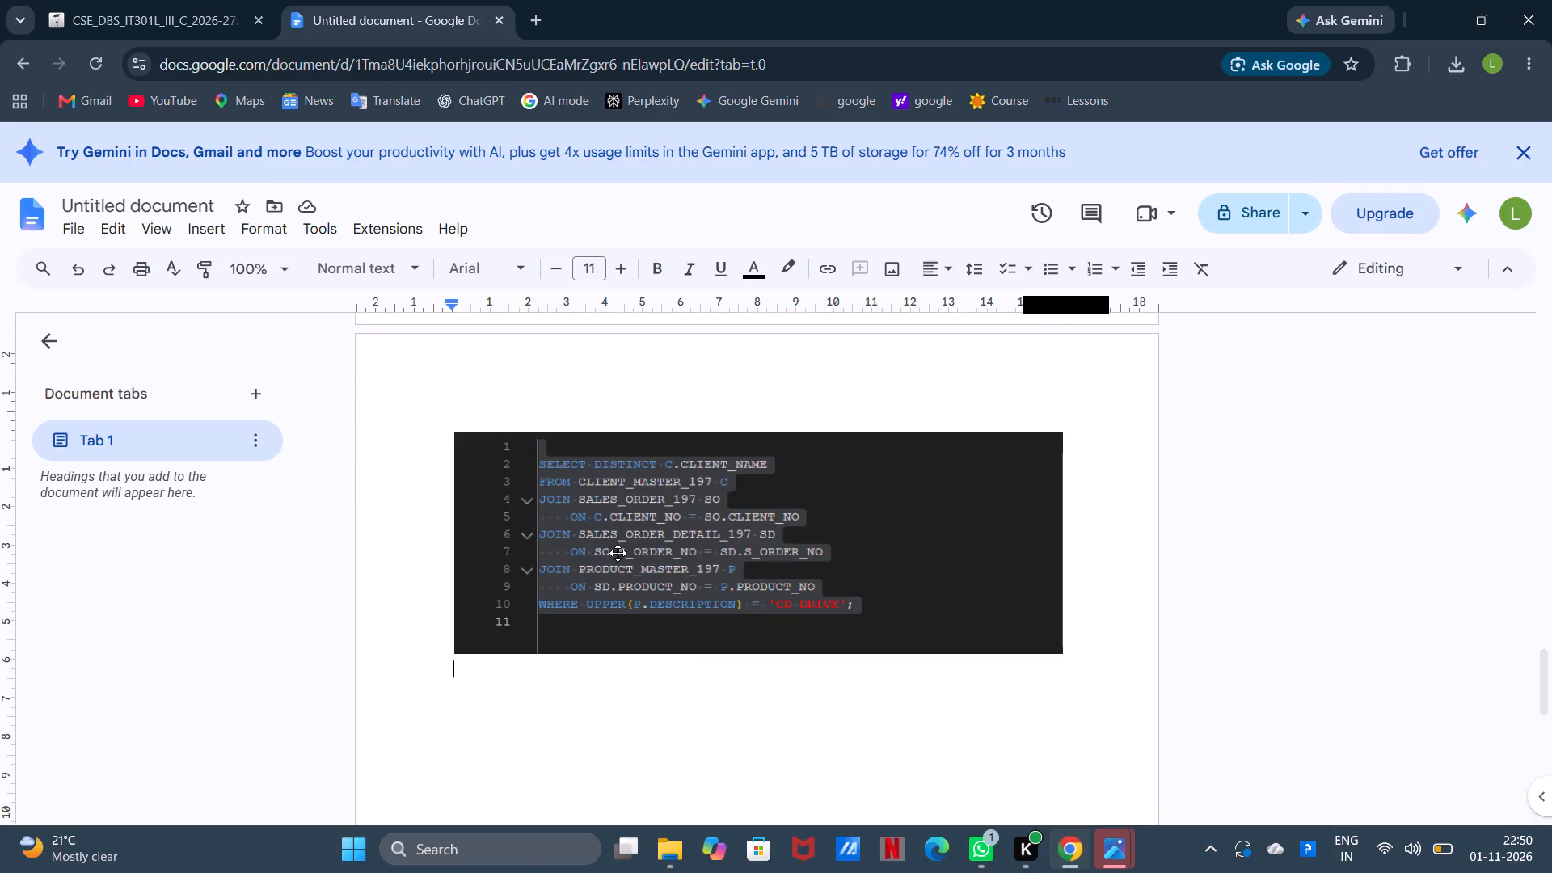
{"action": "key", "text": "ctrl+v"}
Add a "Q5 :" label two lines below the question 4 result image.
{"action": "scroll", "coordinate": [761, 606], "scroll_direction": "down", "scroll_amount": 2}
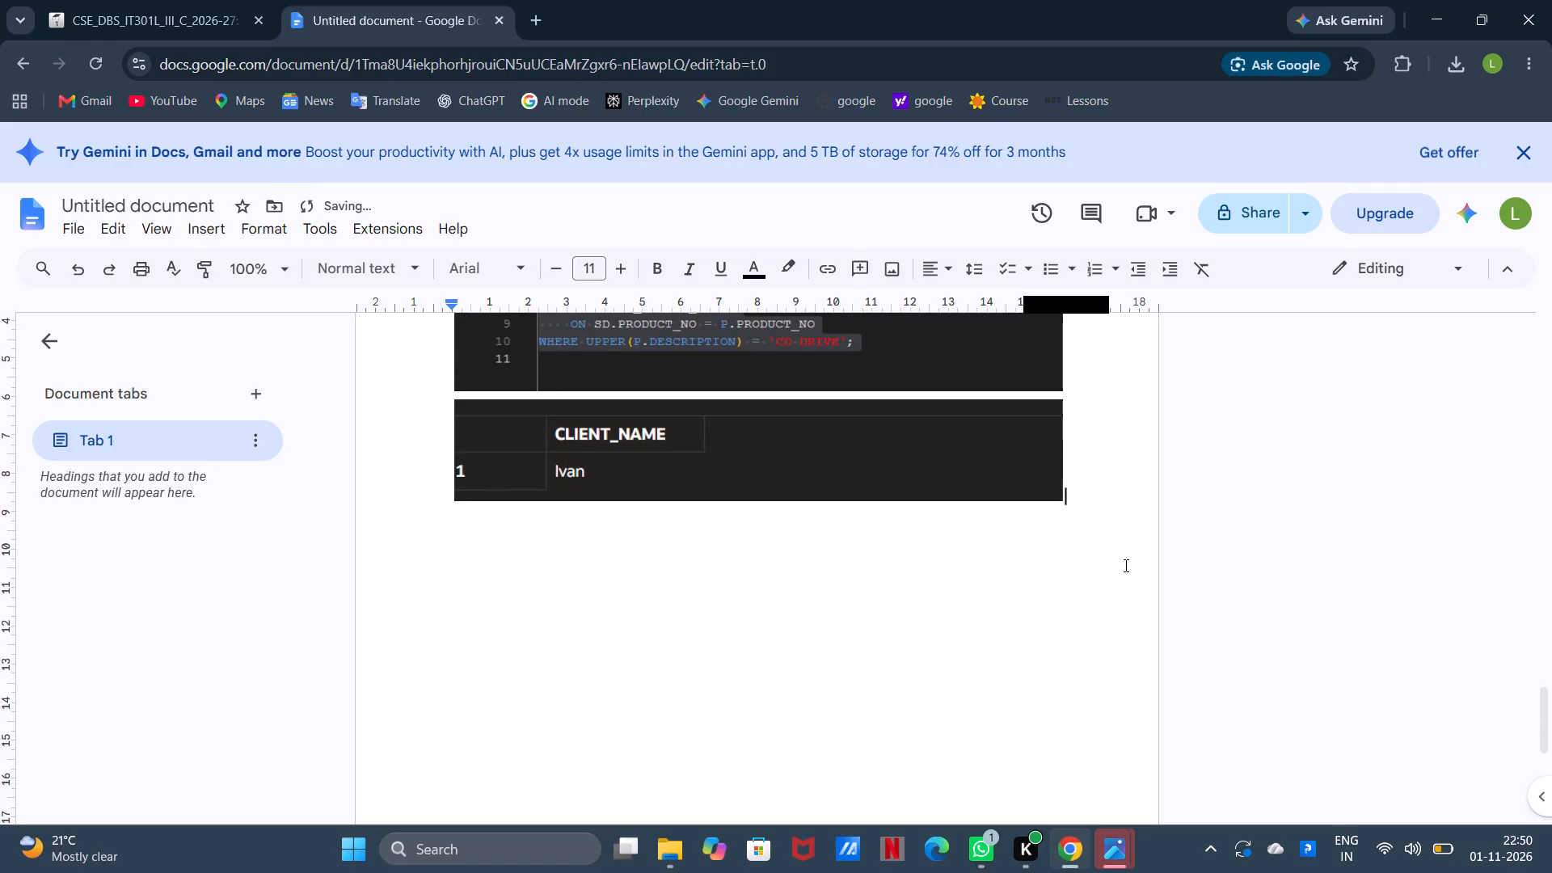
{"action": "left_click", "coordinate": [1173, 563]}
{"action": "key", "text": "Return"}
{"action": "key", "text": "Return"}
{"action": "type", "text": "Q5 :"}
{"action": "key", "text": "space"}
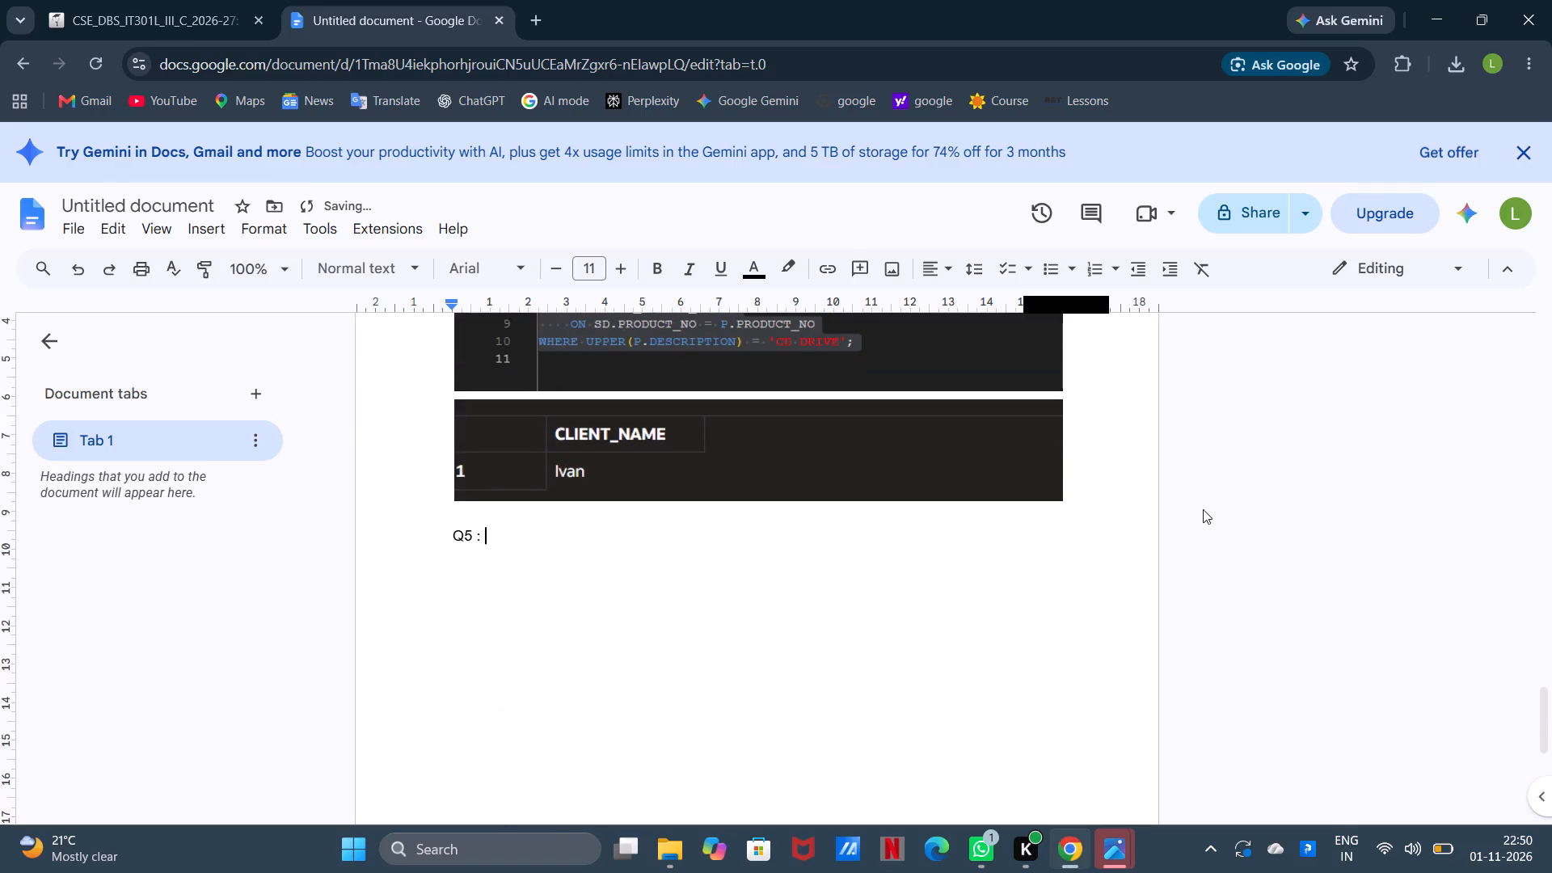
Copy the fifth Lab 6 question, about orders placed by 'Vandana' and 'Ivan', into the document after the "Q5 :" label.
{"action": "left_click", "coordinate": [218, 3]}
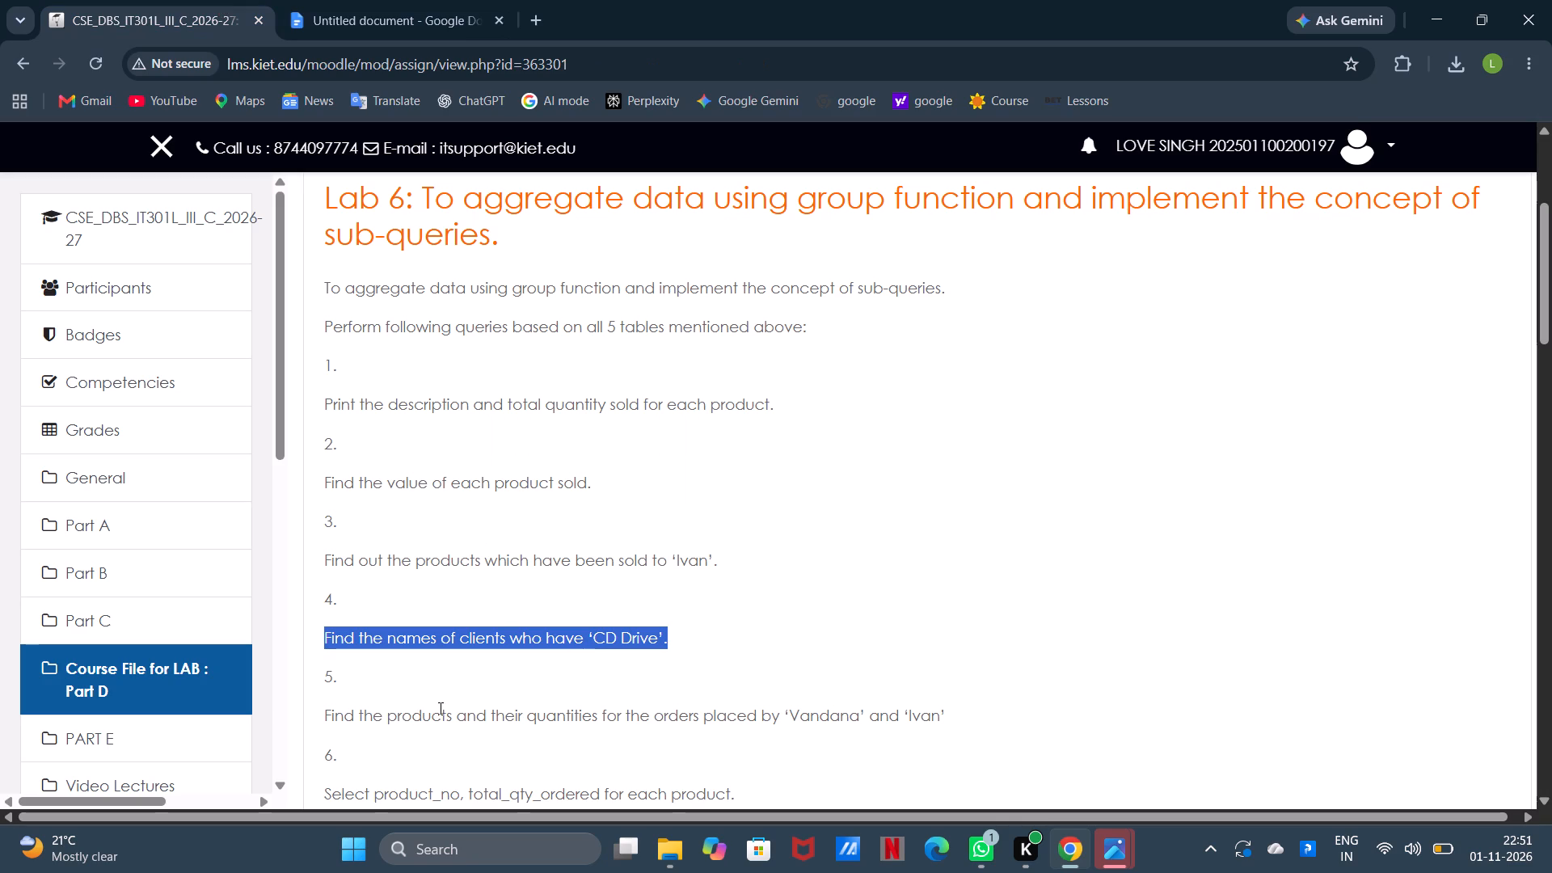
{"action": "double_click", "coordinate": [439, 708]}
{"action": "triple_click", "coordinate": [439, 708]}
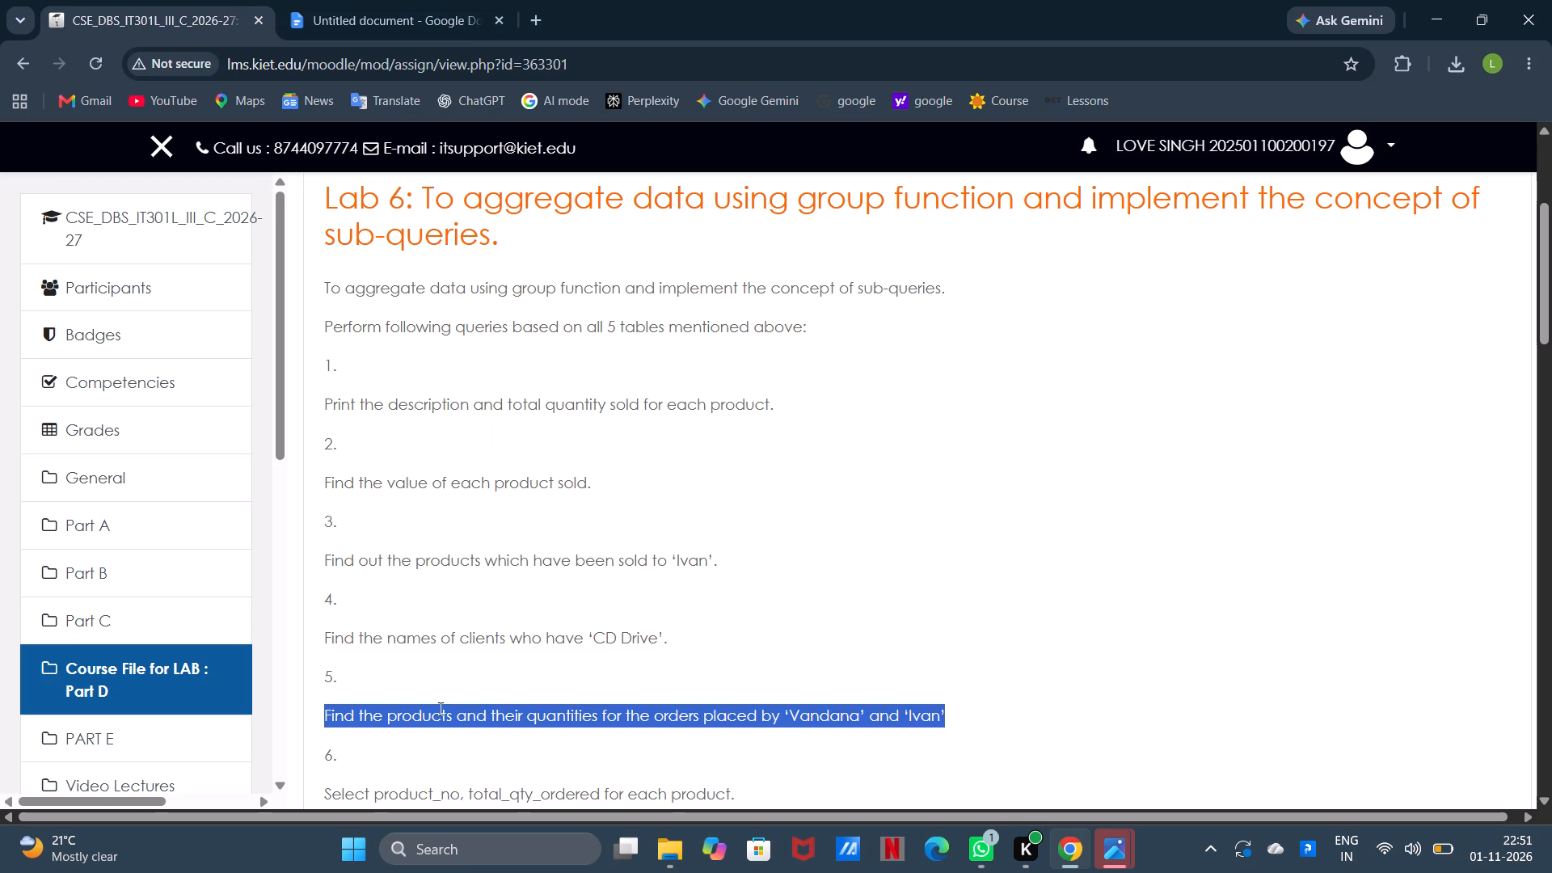
{"action": "key", "text": "ctrl+c"}
{"action": "left_click", "coordinate": [302, 0]}
{"action": "key", "text": "ctrl+v"}
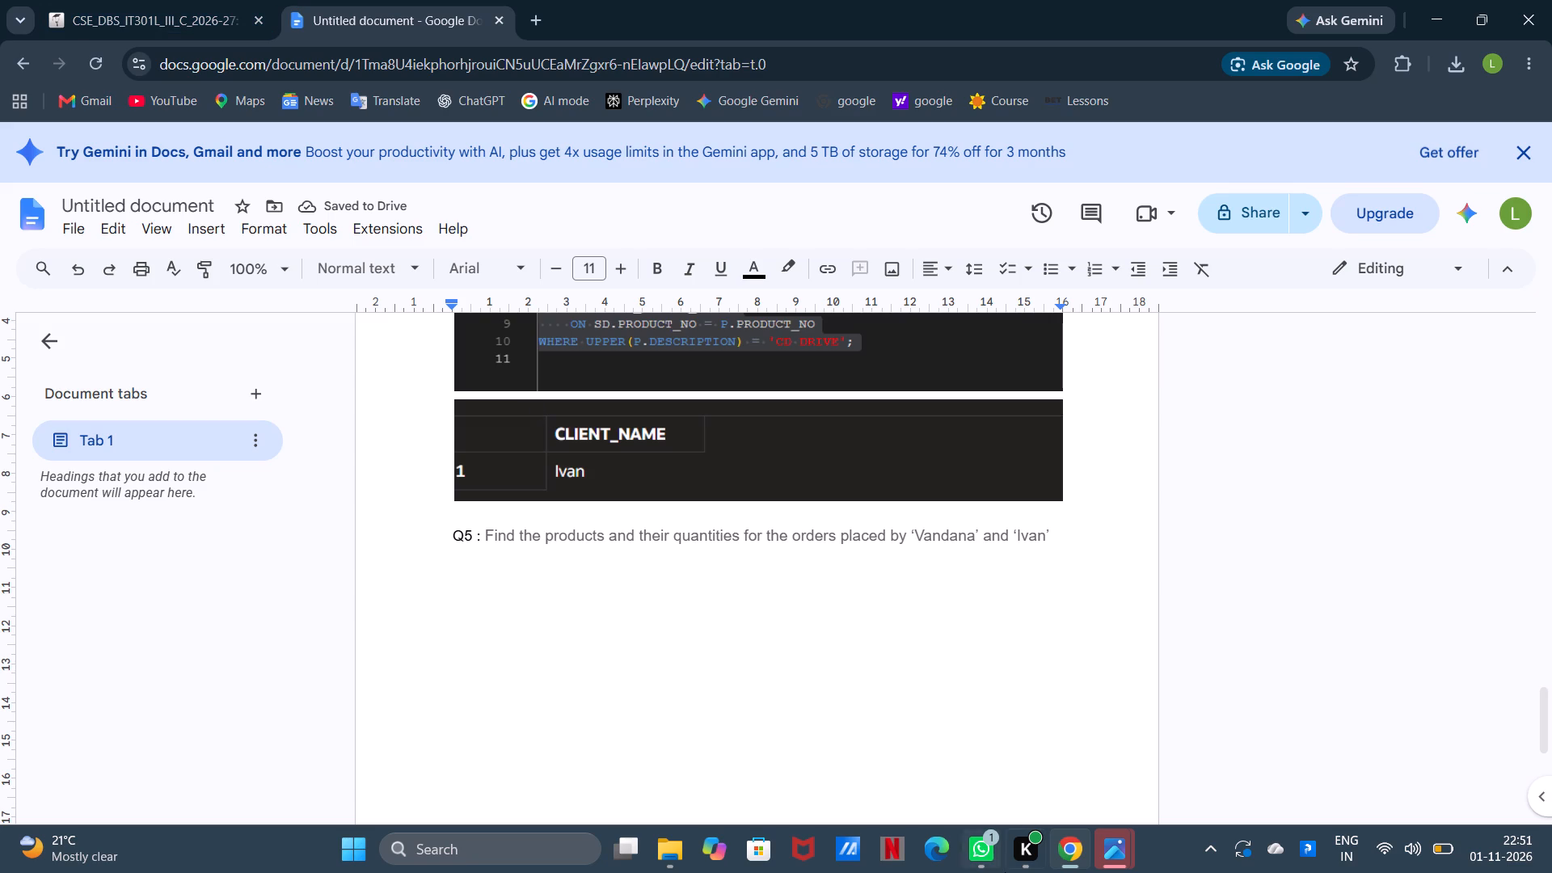
Copy the query image "Screenshot 2026-10-28 224641.png" from the Screenshots folder and paste it below question 5 in the document.
{"action": "left_click", "coordinate": [668, 832]}
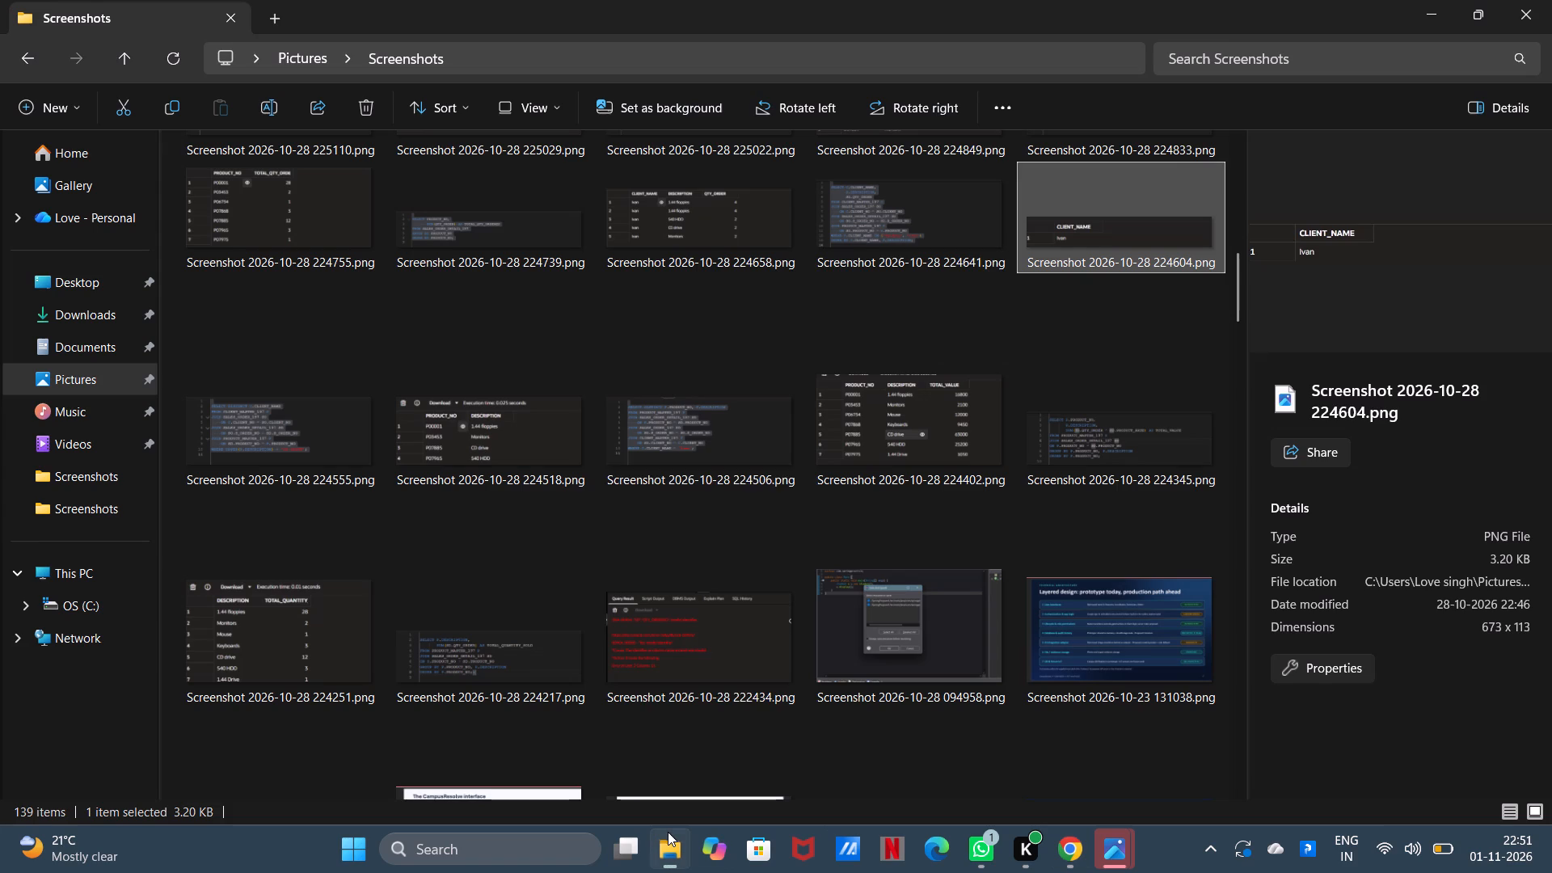
{"action": "left_click", "coordinate": [879, 217]}
{"action": "double_click", "coordinate": [879, 217]}
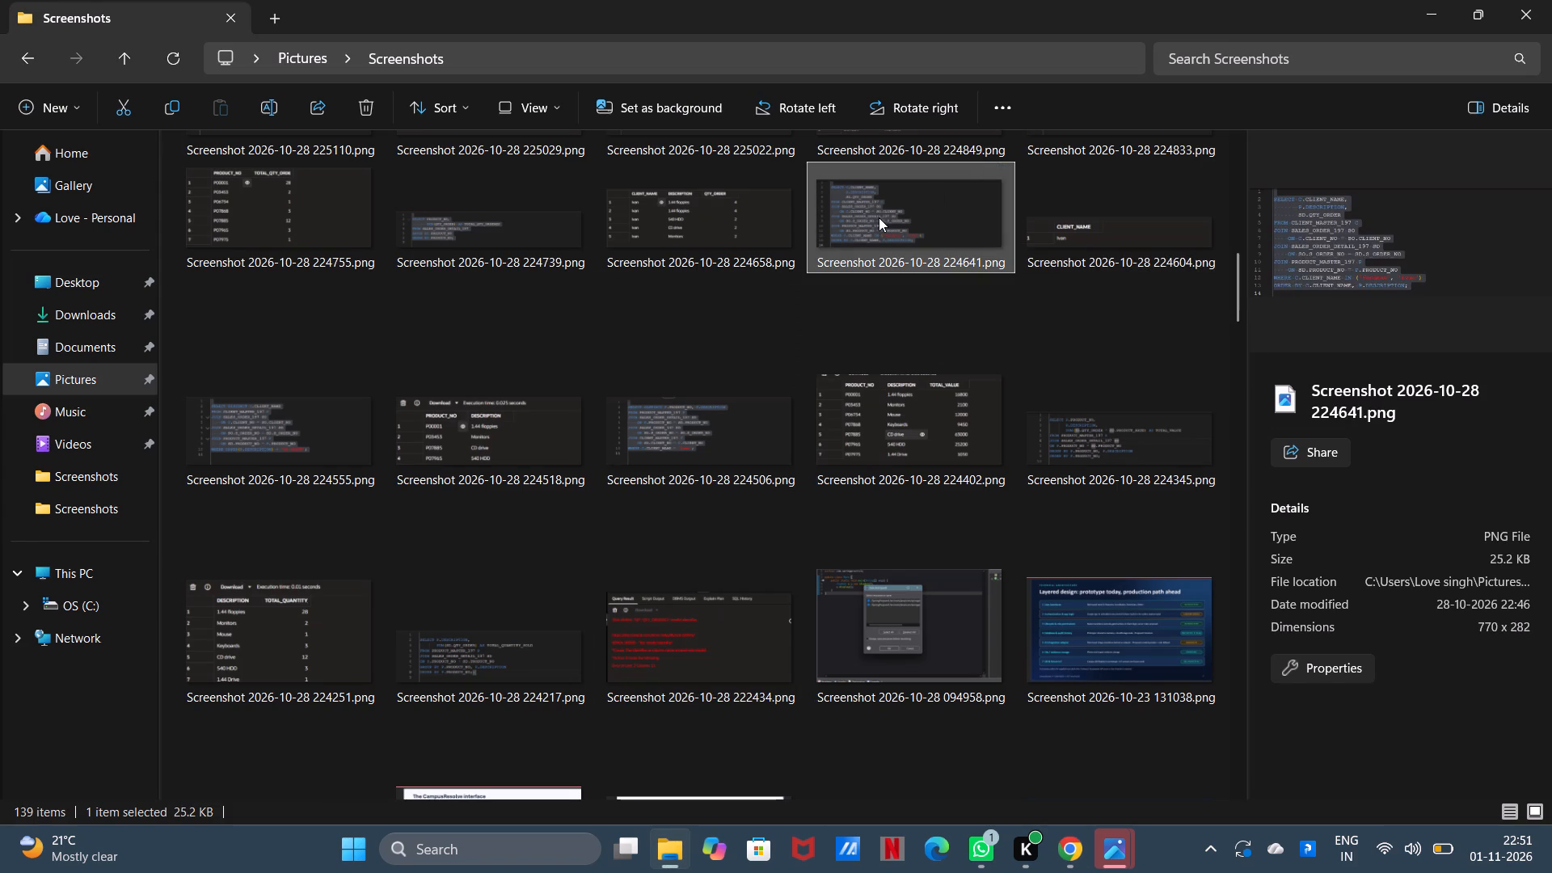
{"action": "key", "text": "ctrl+c"}
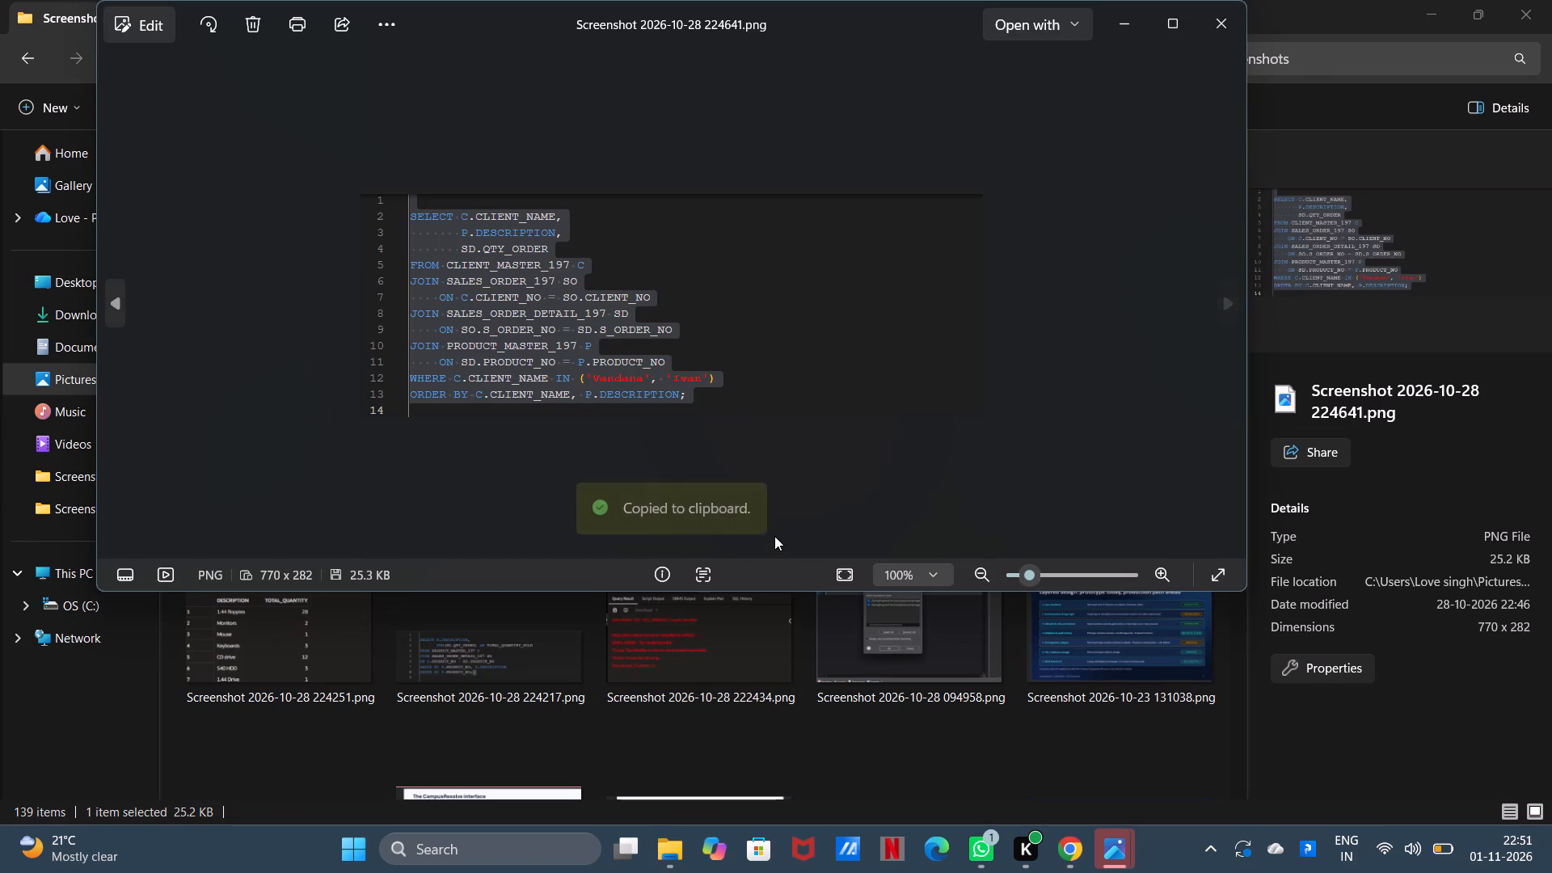
{"action": "left_click", "coordinate": [1063, 846]}
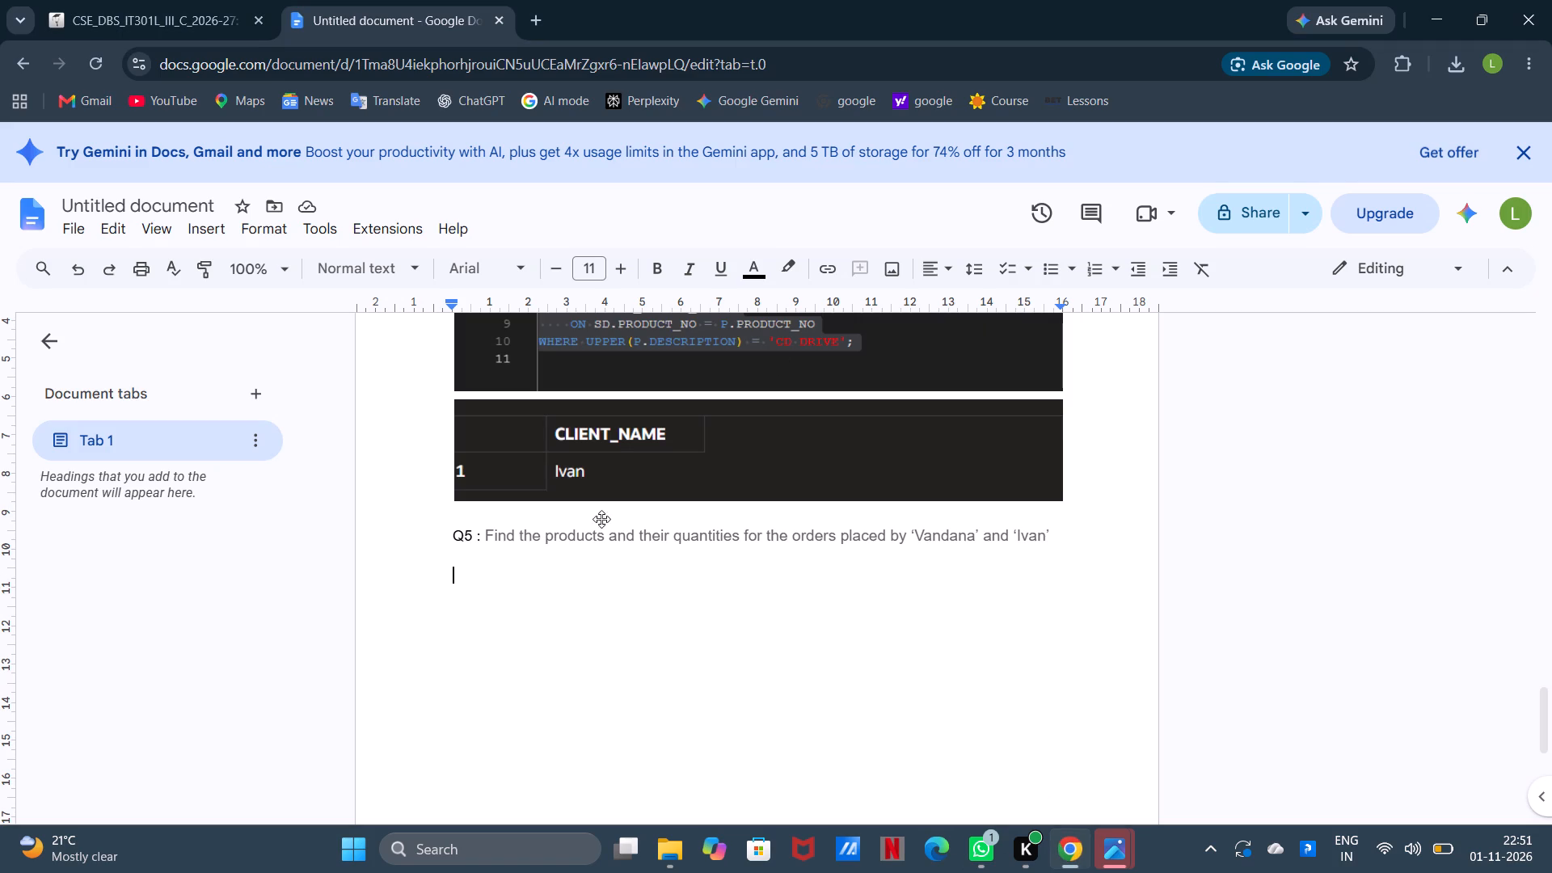
{"action": "key", "text": "ctrl+v"}
Copy the result image "Screenshot 2026-10-28 224658.png" from the Screenshots folder and paste it on a new line below question 5's query image.
{"action": "scroll", "coordinate": [571, 580], "scroll_direction": "down", "scroll_amount": 2}
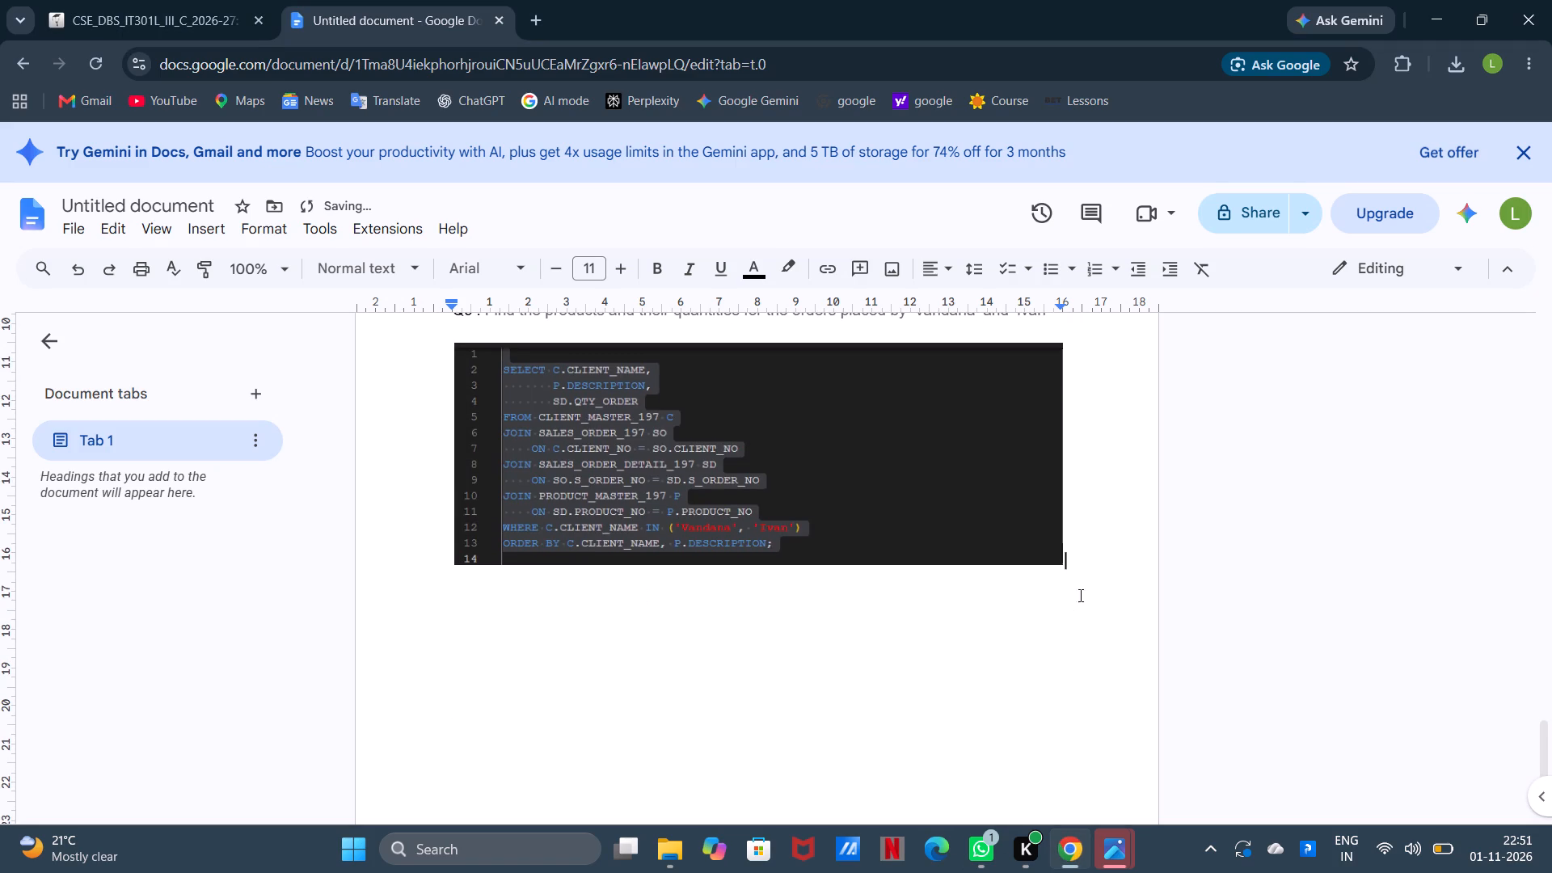
{"action": "key", "text": "Return"}
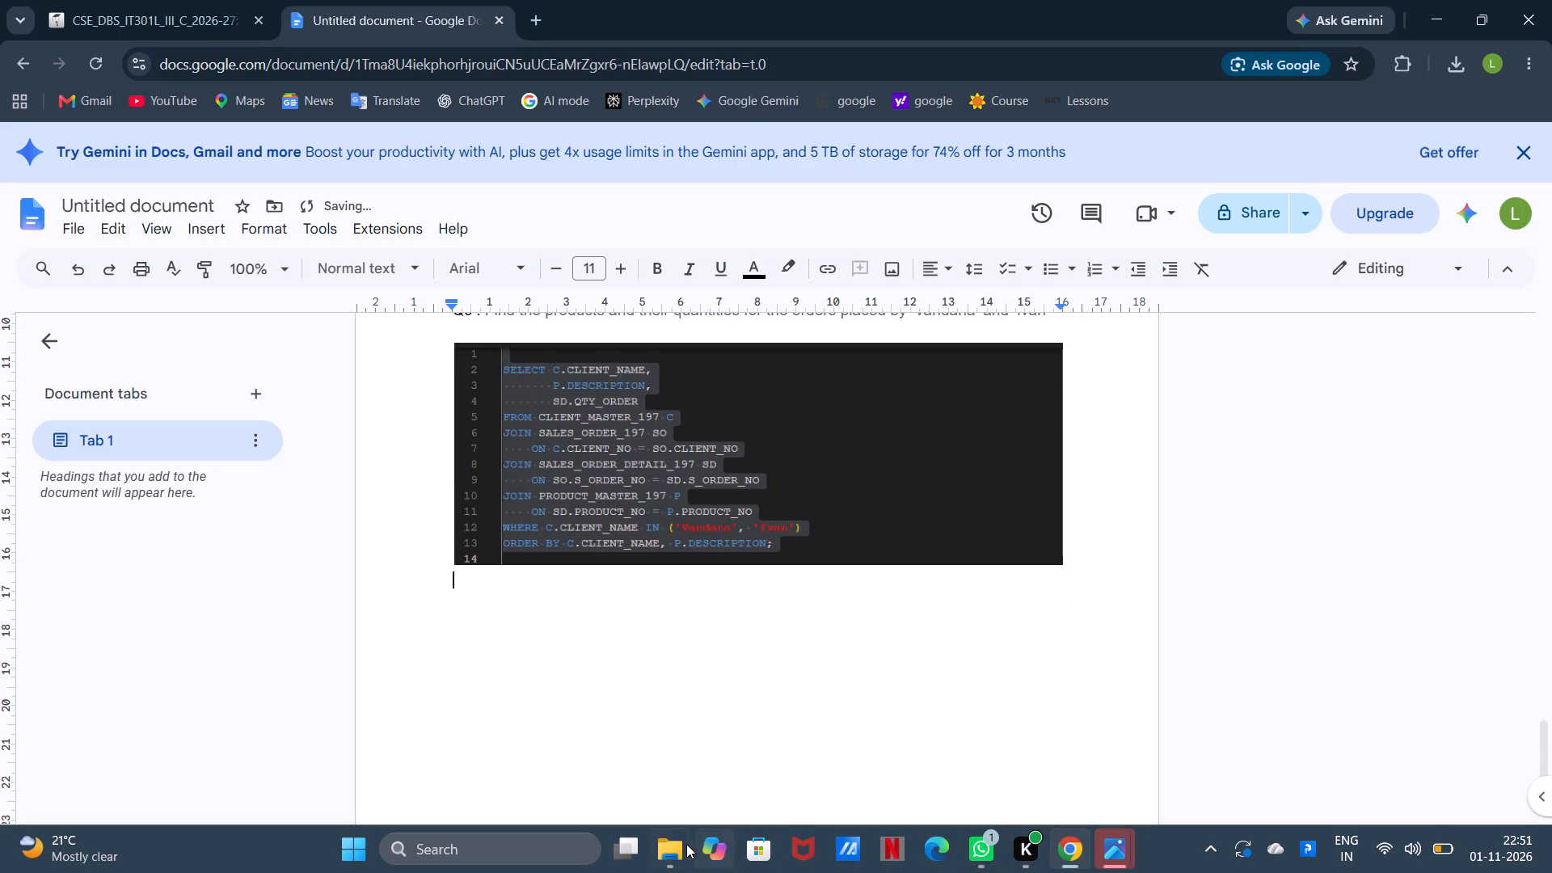
{"action": "left_click", "coordinate": [683, 841]}
{"action": "double_click", "coordinate": [642, 221]}
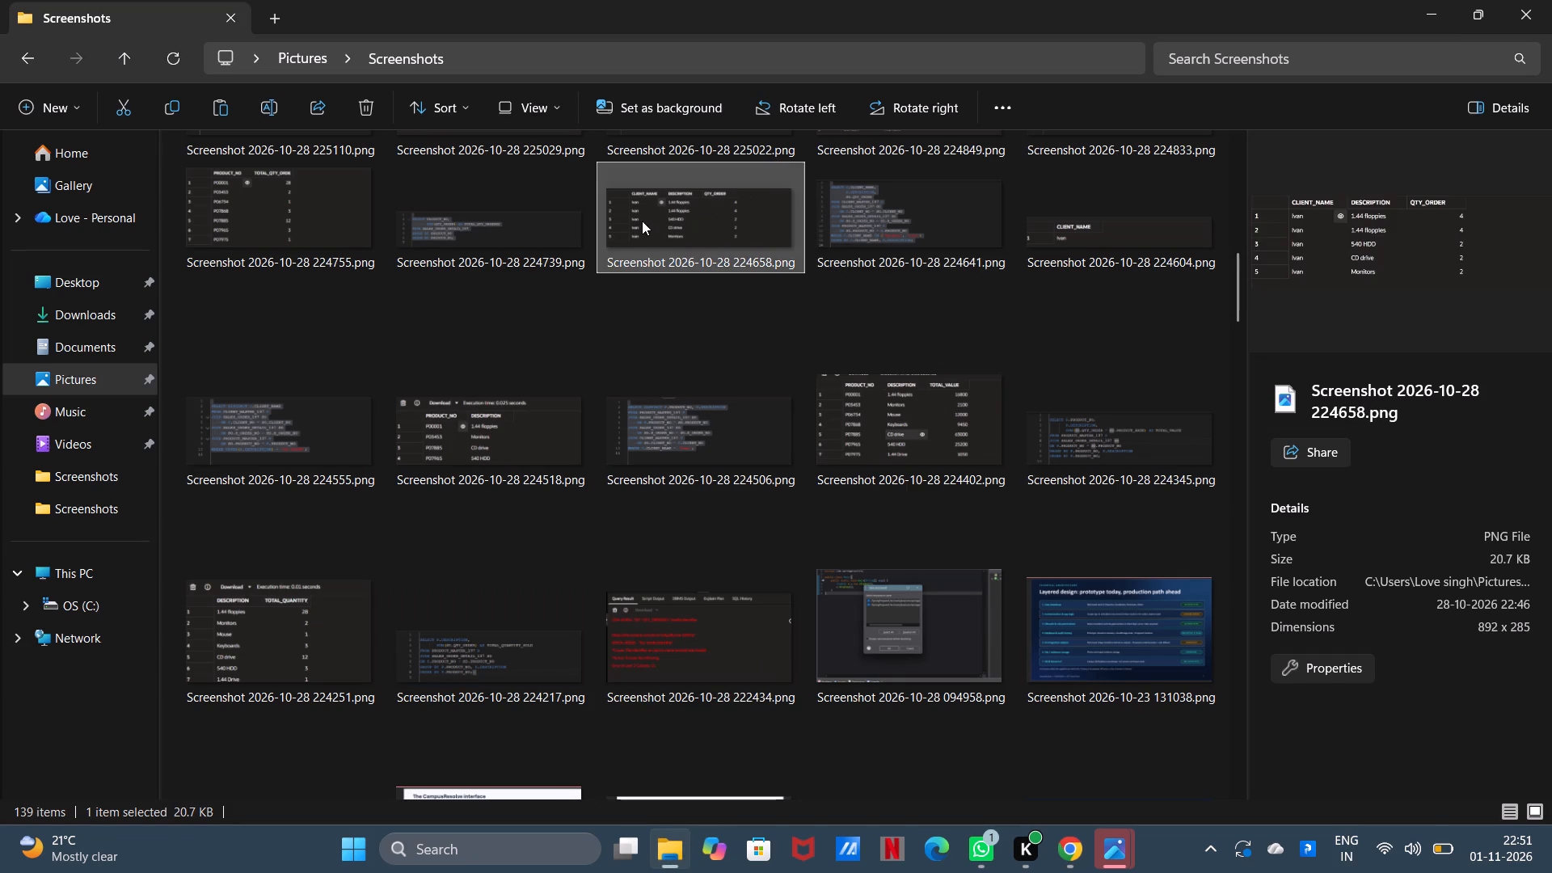
{"action": "key", "text": "ctrl+c"}
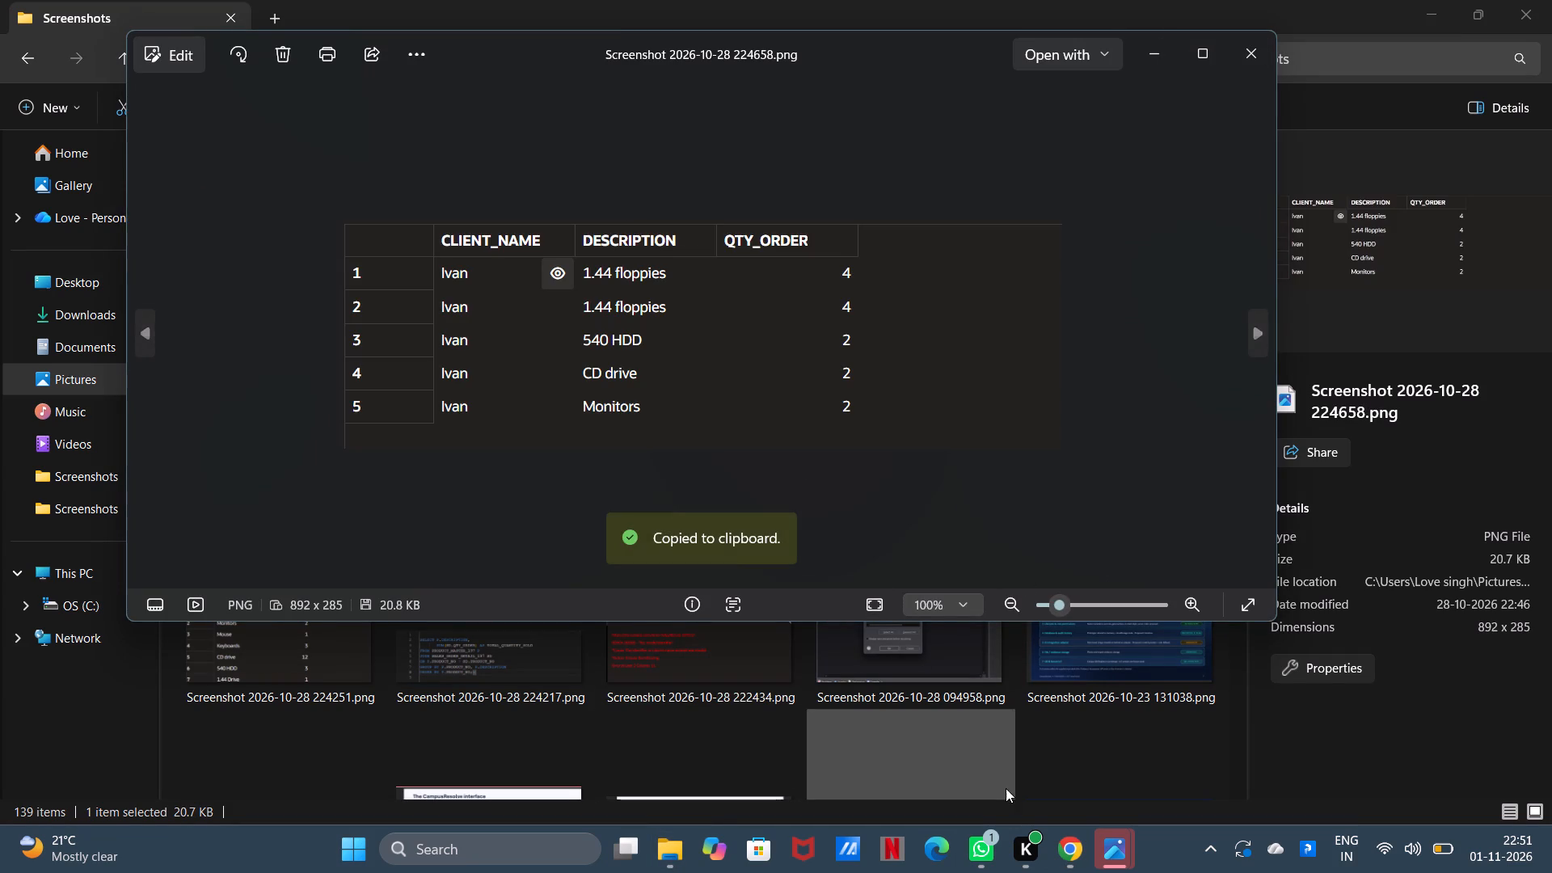
{"action": "left_click", "coordinate": [1082, 846]}
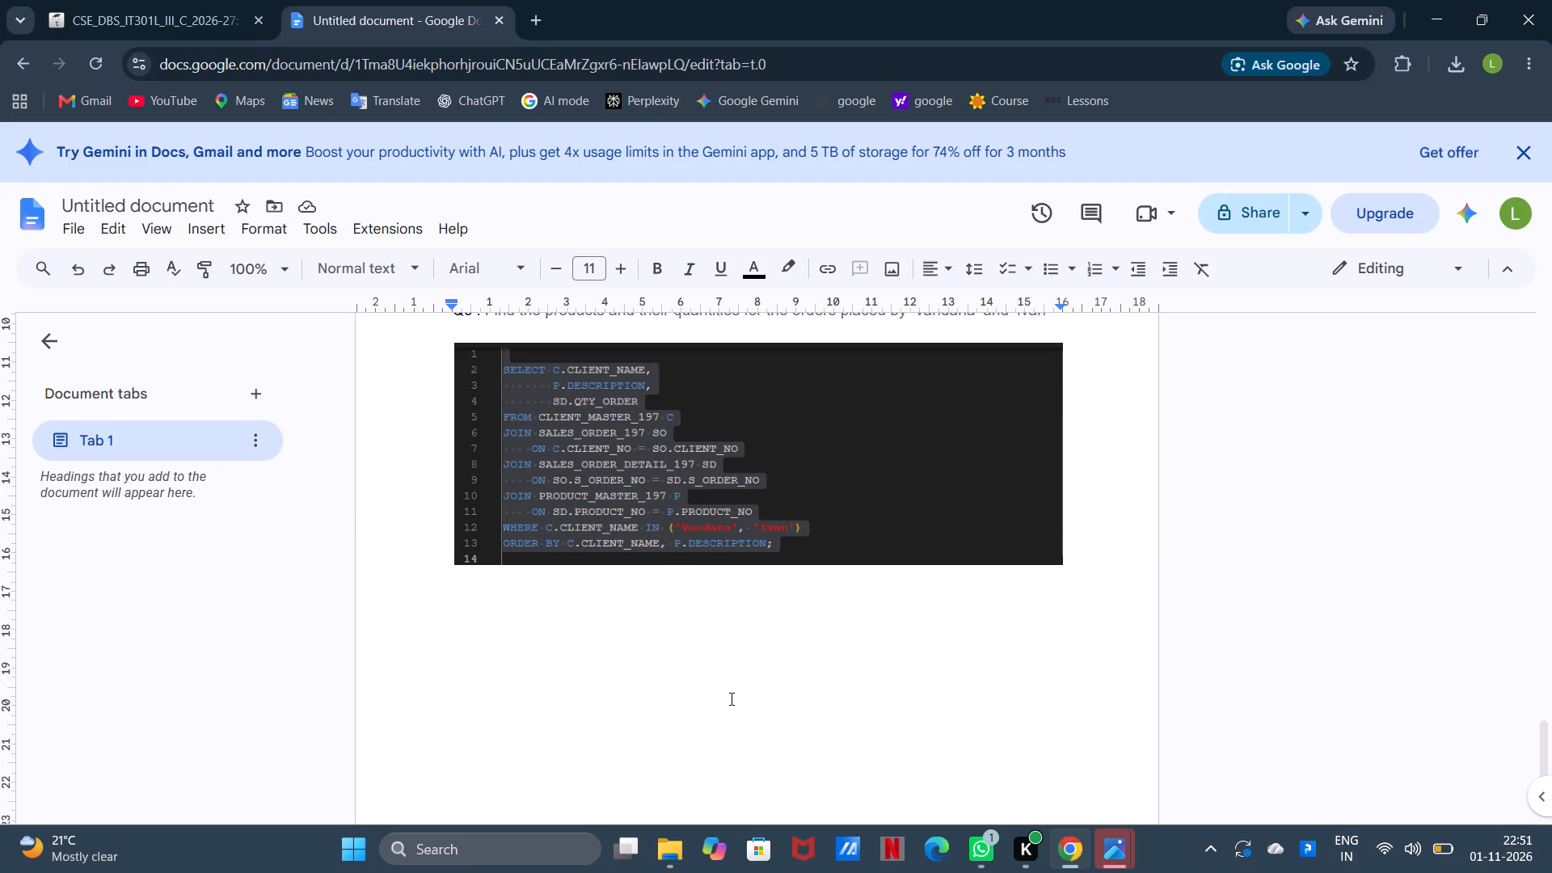
{"action": "key", "text": "ctrl+v"}
Add a "Q6 :" label below the question 5 result image, leaving blank space between them.
{"action": "scroll", "coordinate": [730, 698], "scroll_direction": "down", "scroll_amount": 2}
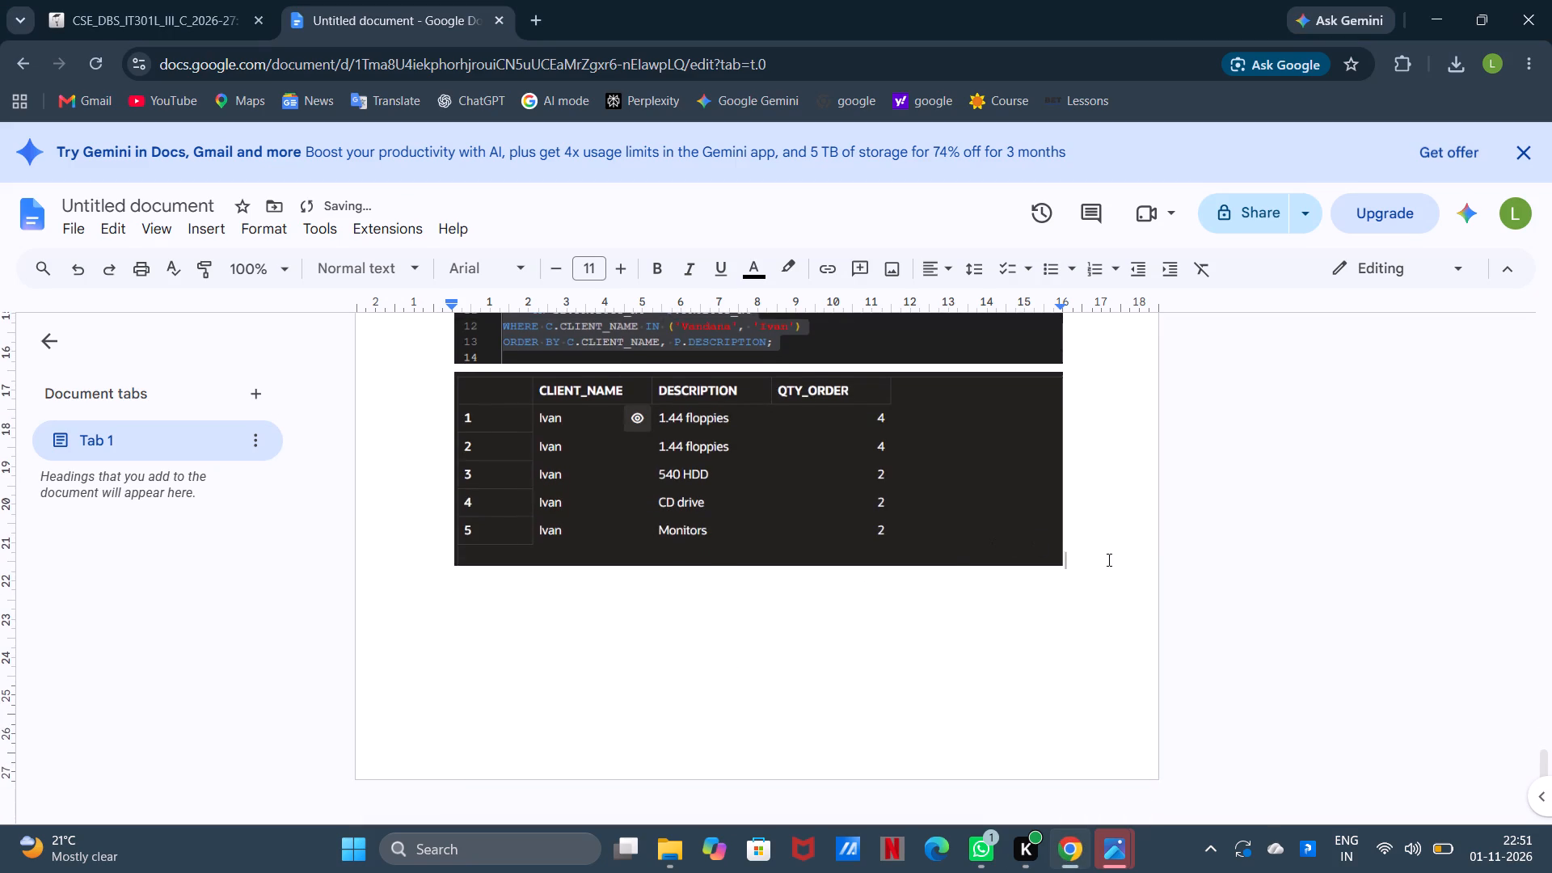
{"action": "key", "text": "shift+Return"}
{"action": "key", "text": "Return"}
{"action": "key", "text": "Return"}
{"action": "type", "text": "WQ+"}
{"action": "key", "text": "BackSpace"}
{"action": "key", "text": "BackSpace"}
{"action": "key", "text": "BackSpace"}
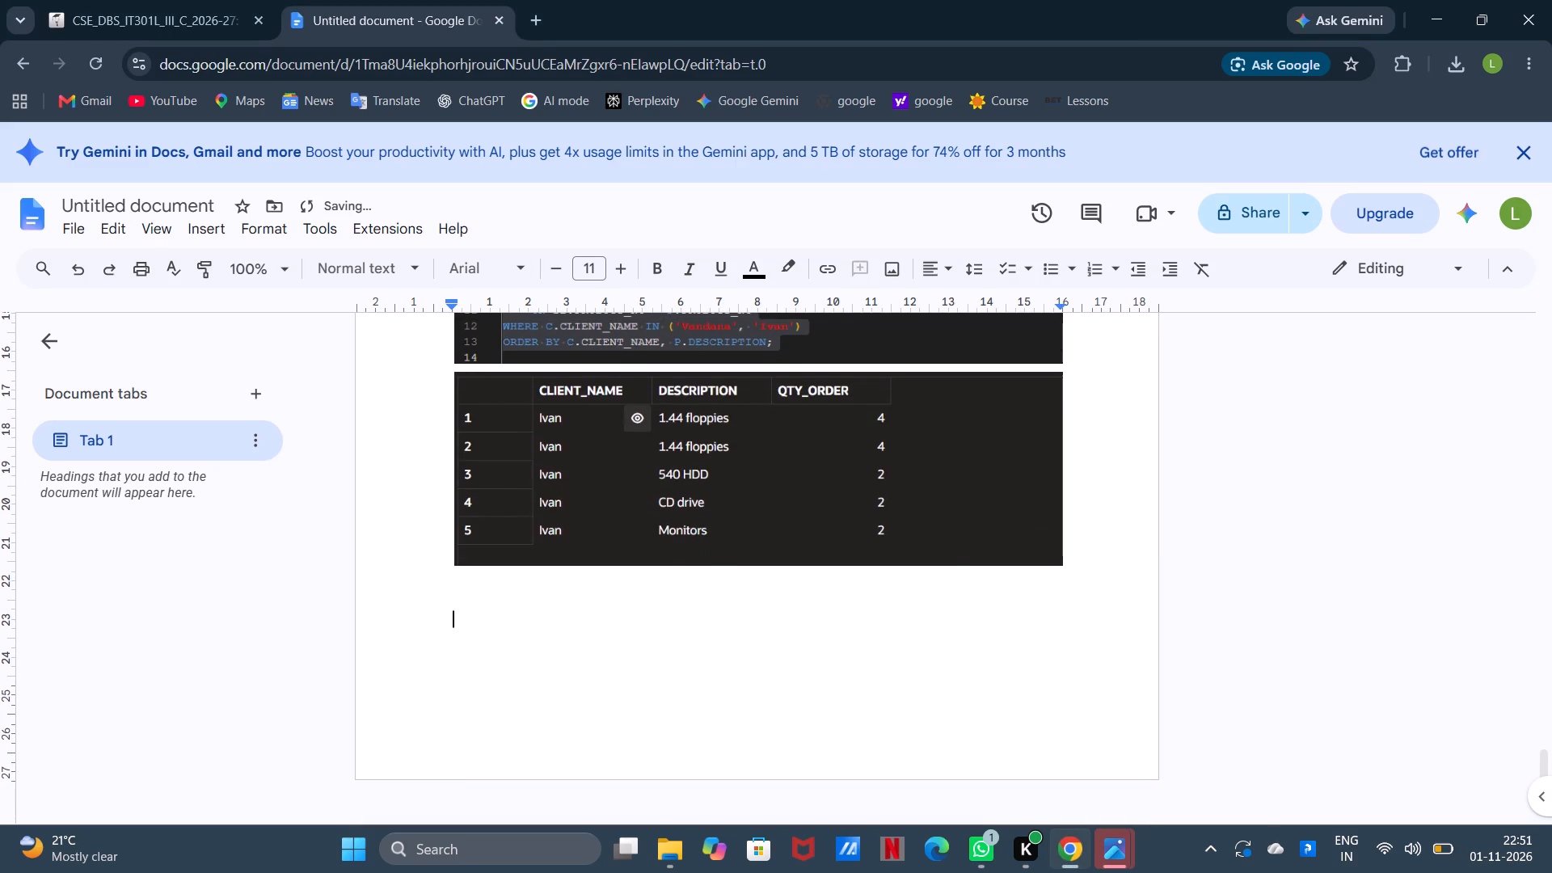
{"action": "type", "text": "Q6"}
{"action": "key", "text": "space"}
{"action": "type", "text": "\" +"}
{"action": "key", "text": "BackSpace"}
{"action": "key", "text": "BackSpace"}
{"action": "key", "text": "BackSpace"}
{"action": "key", "text": "space"}
{"action": "type", "text": ":"}
{"action": "key", "text": "space"}
Copy the sixth Lab 6 question, about product_no and total_qty_ordered for each product, into the document after the "Q6 :" label.
{"action": "left_click", "coordinate": [71, 0]}
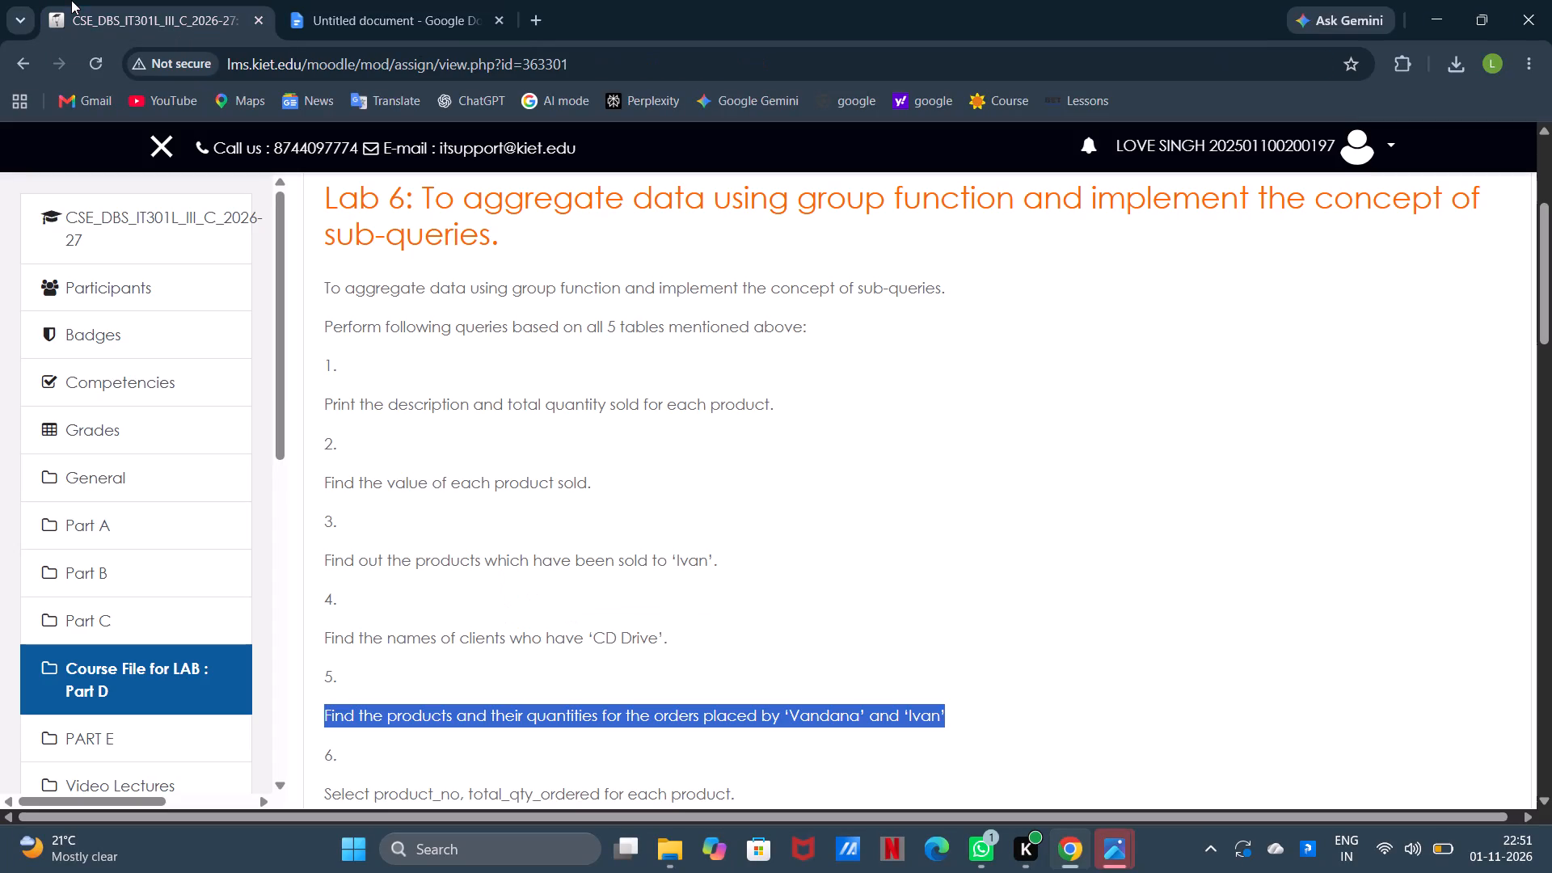
{"action": "scroll", "coordinate": [496, 669], "scroll_direction": "down", "scroll_amount": 1}
{"action": "triple_click", "coordinate": [498, 698]}
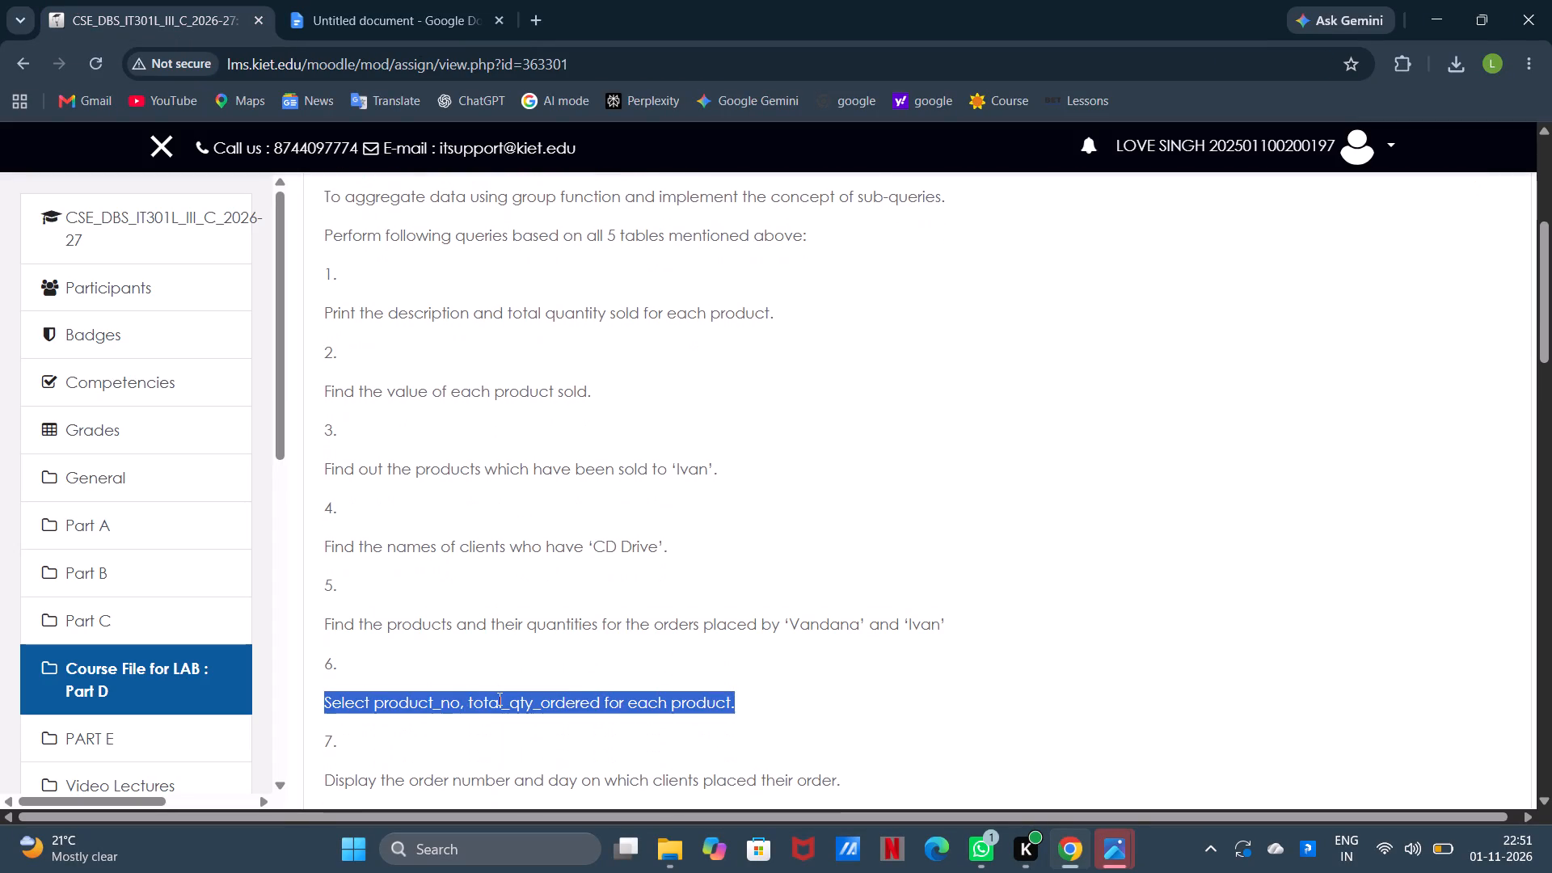
{"action": "key", "text": "ctrl+c"}
{"action": "left_click", "coordinate": [374, 0]}
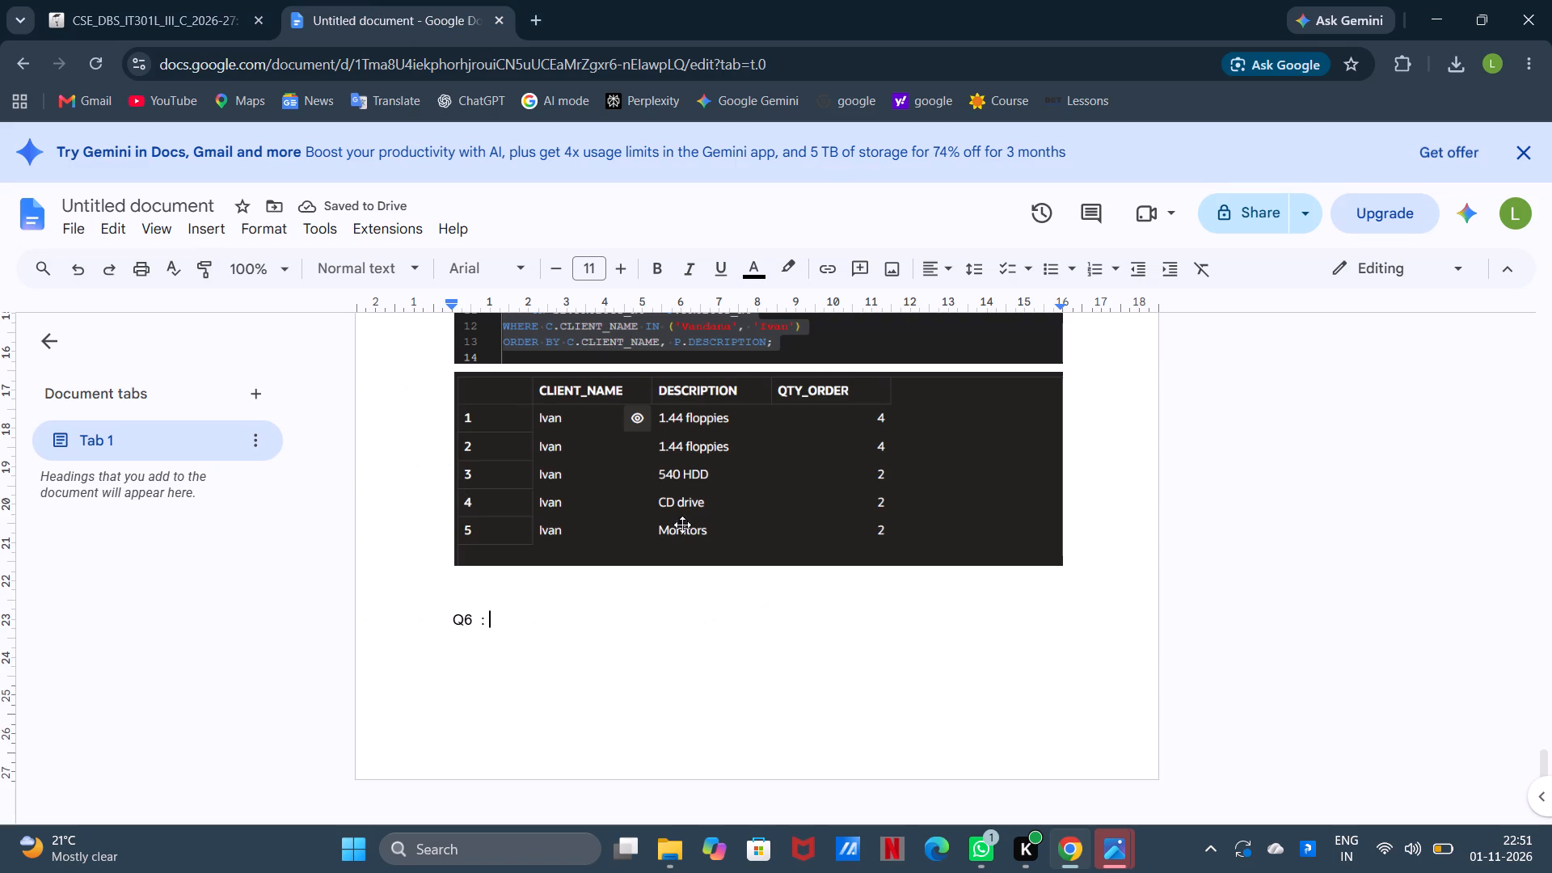
{"action": "key", "text": "ctrl+v"}
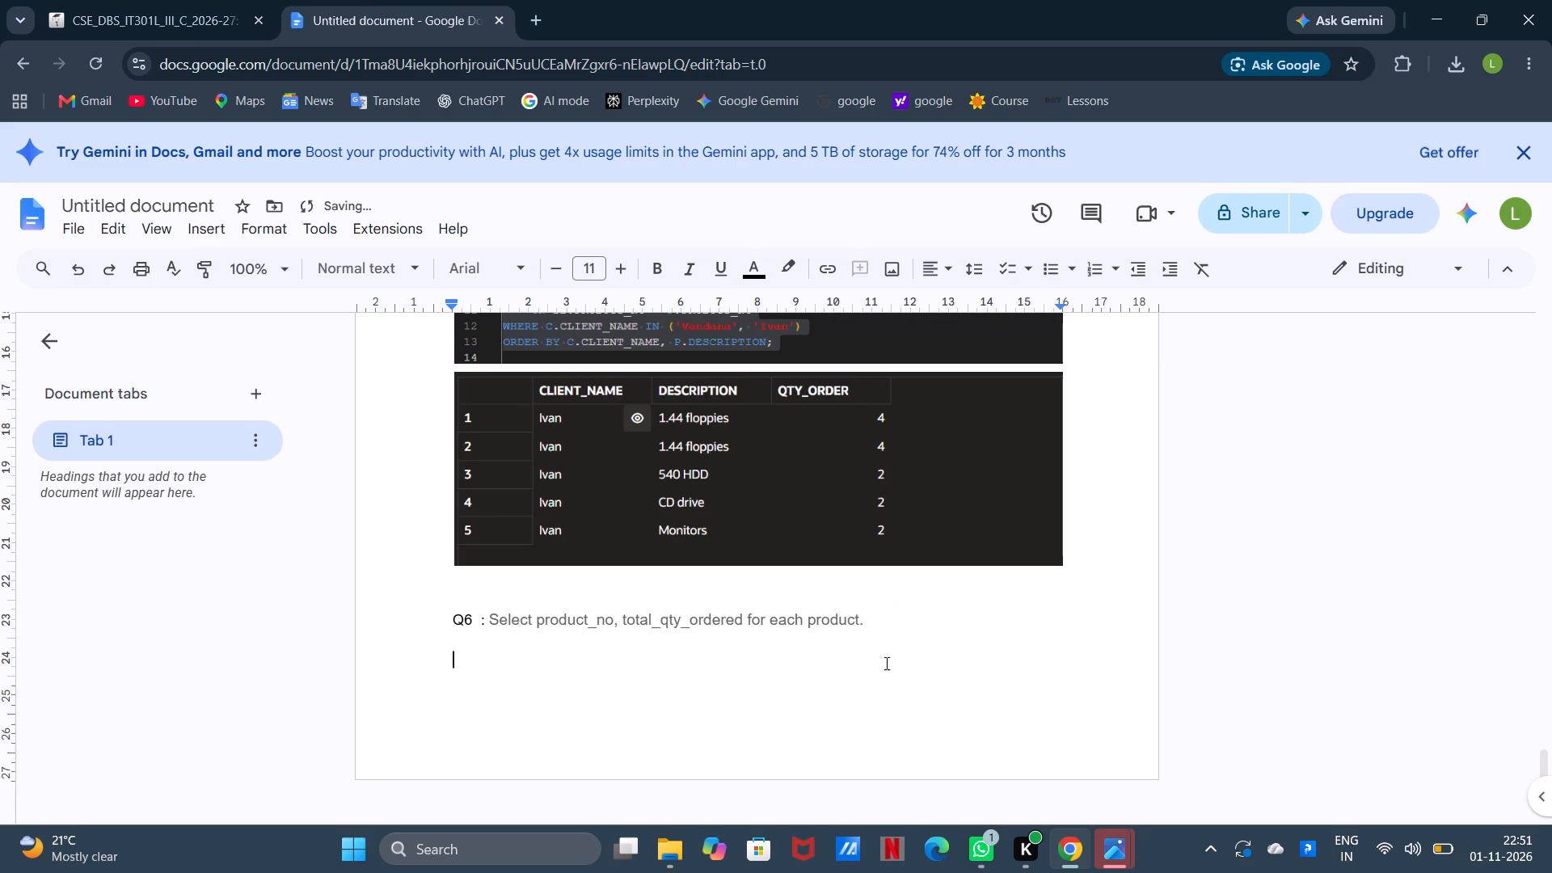
Copy the query image "Screenshot 2026-10-28 224739.png" from the Screenshots folder and paste it below question 6 in the document.
{"action": "scroll", "coordinate": [635, 689], "scroll_direction": "down", "scroll_amount": 1}
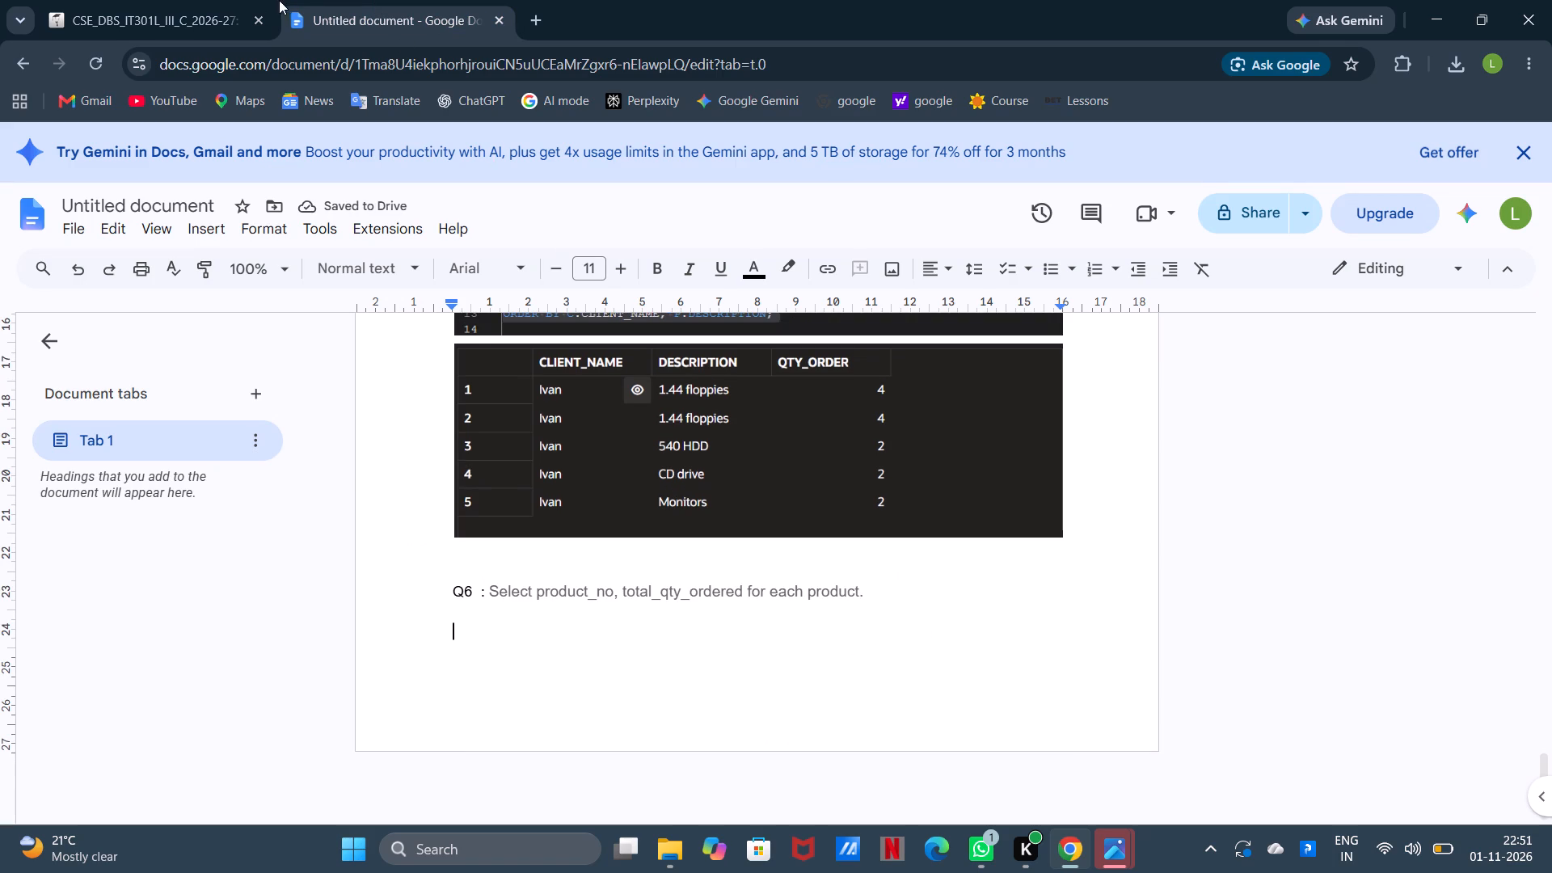
{"action": "left_click", "coordinate": [665, 845]}
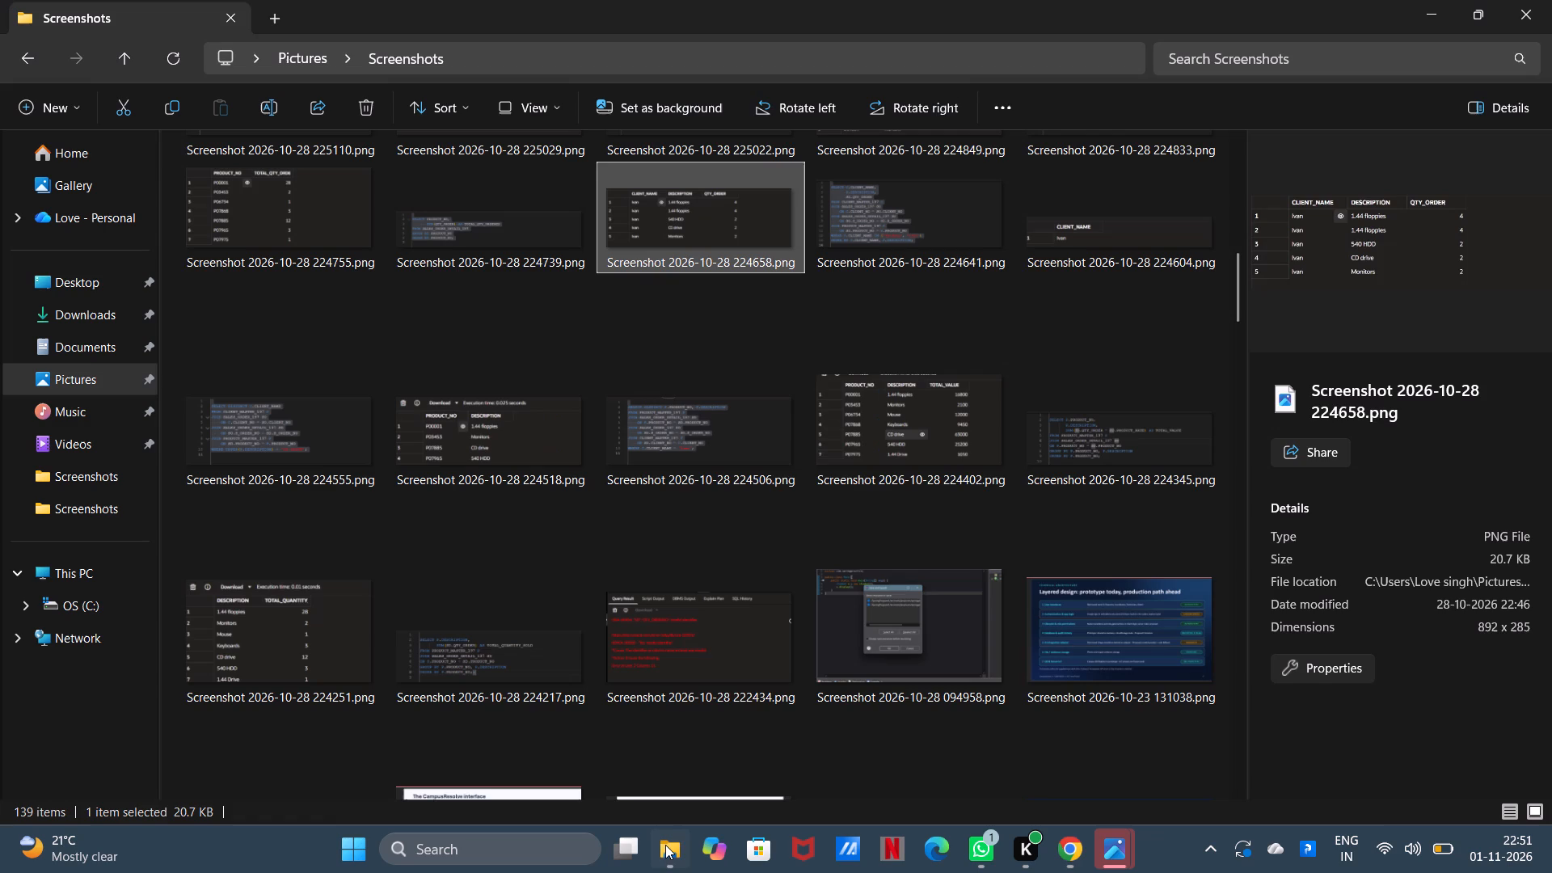
{"action": "scroll", "coordinate": [740, 357], "scroll_direction": "up", "scroll_amount": 1}
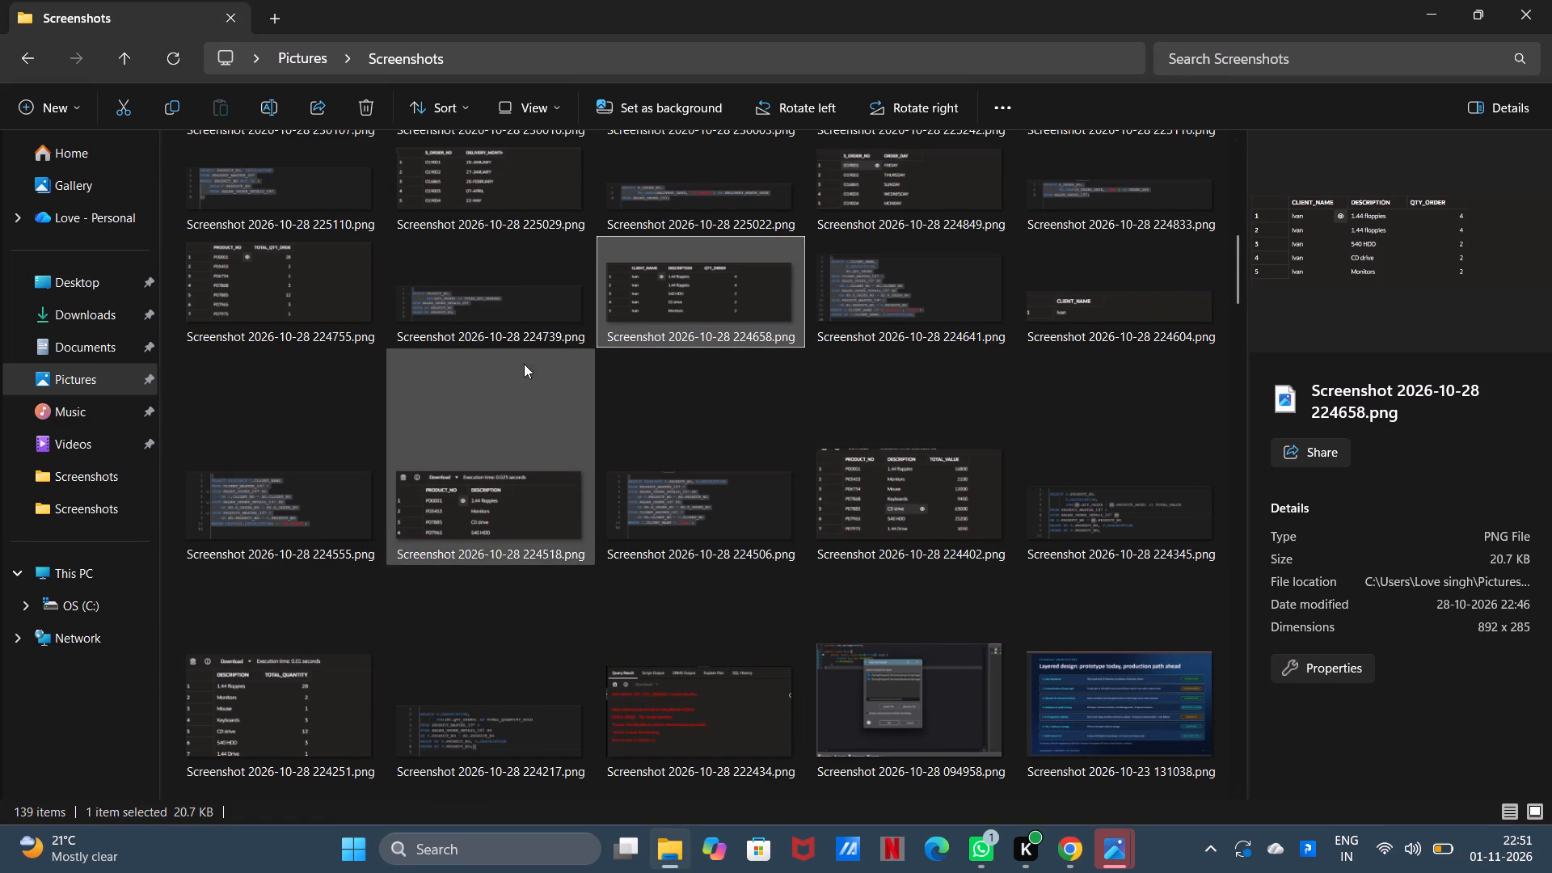
{"action": "double_click", "coordinate": [474, 289]}
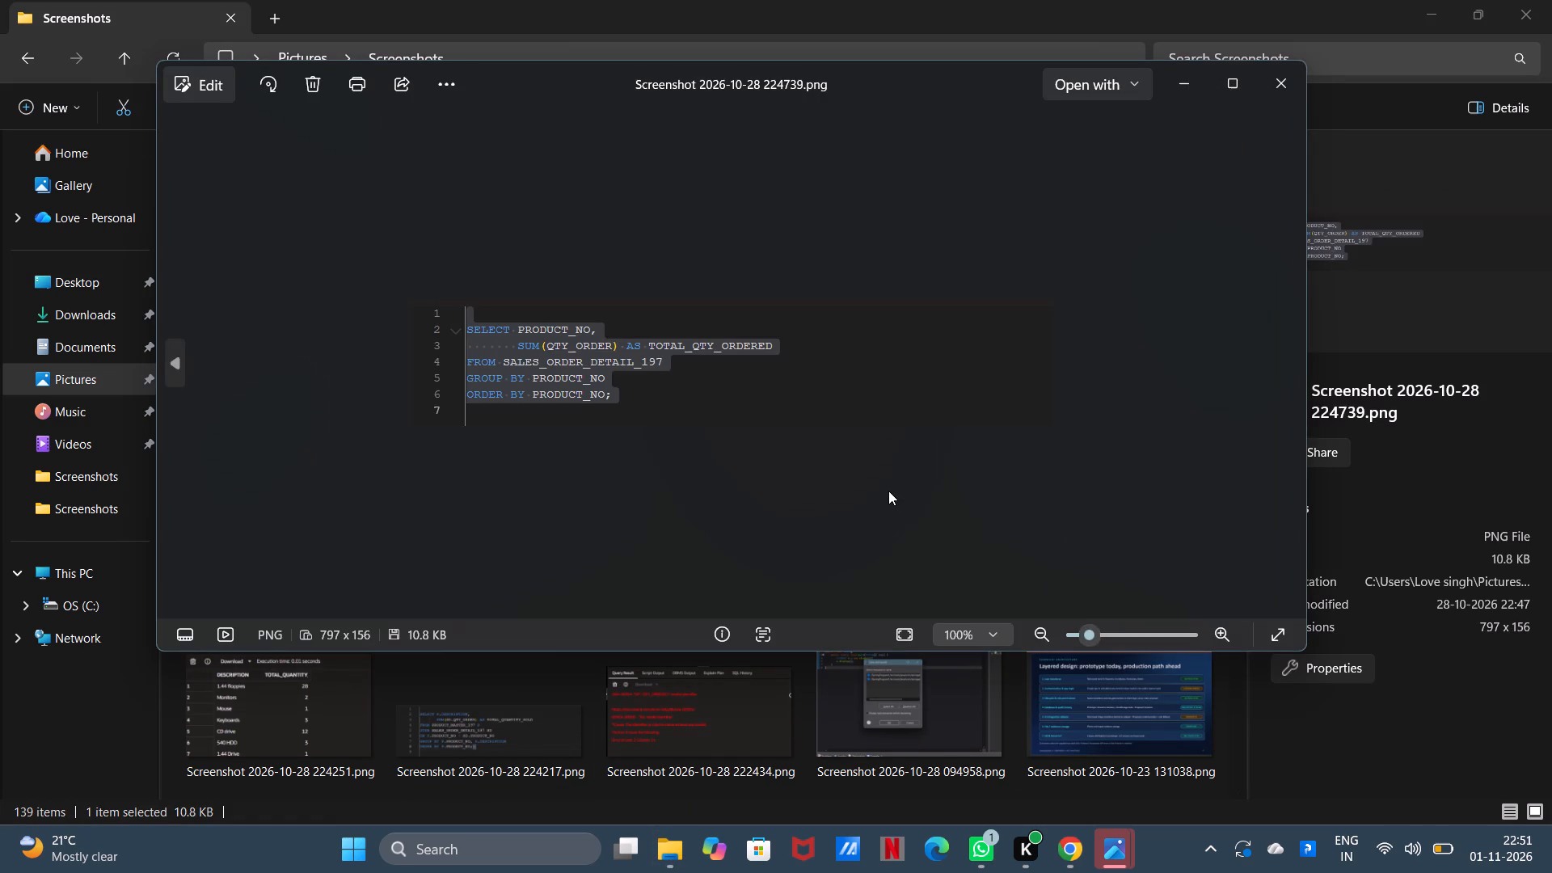
{"action": "left_click", "coordinate": [888, 491], "text": "ctrl"}
{"action": "key", "text": "ctrl+c"}
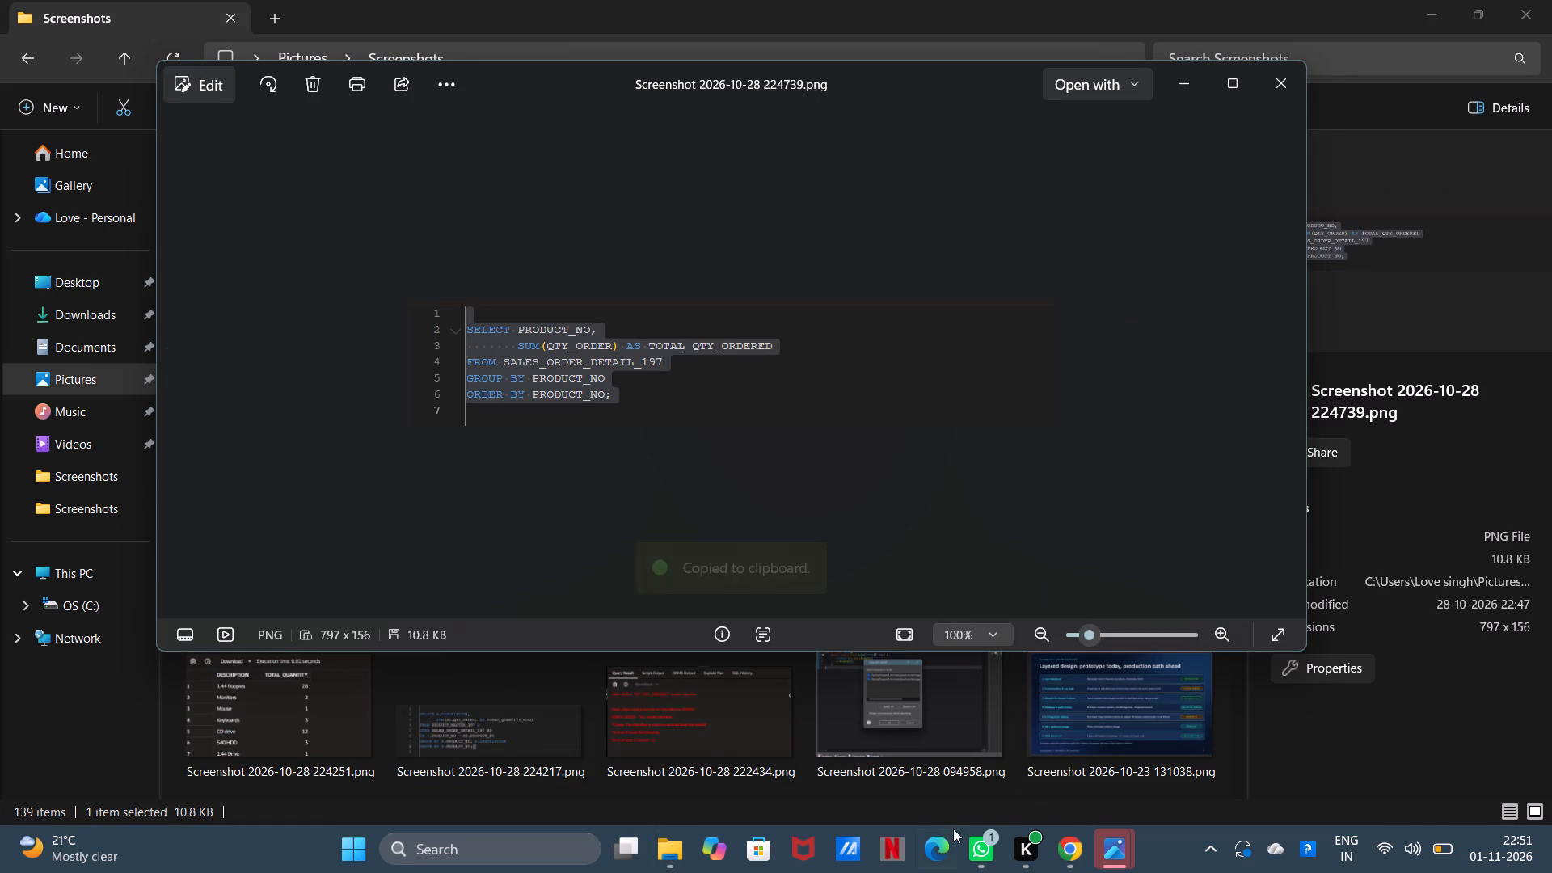
{"action": "left_click", "coordinate": [1081, 857]}
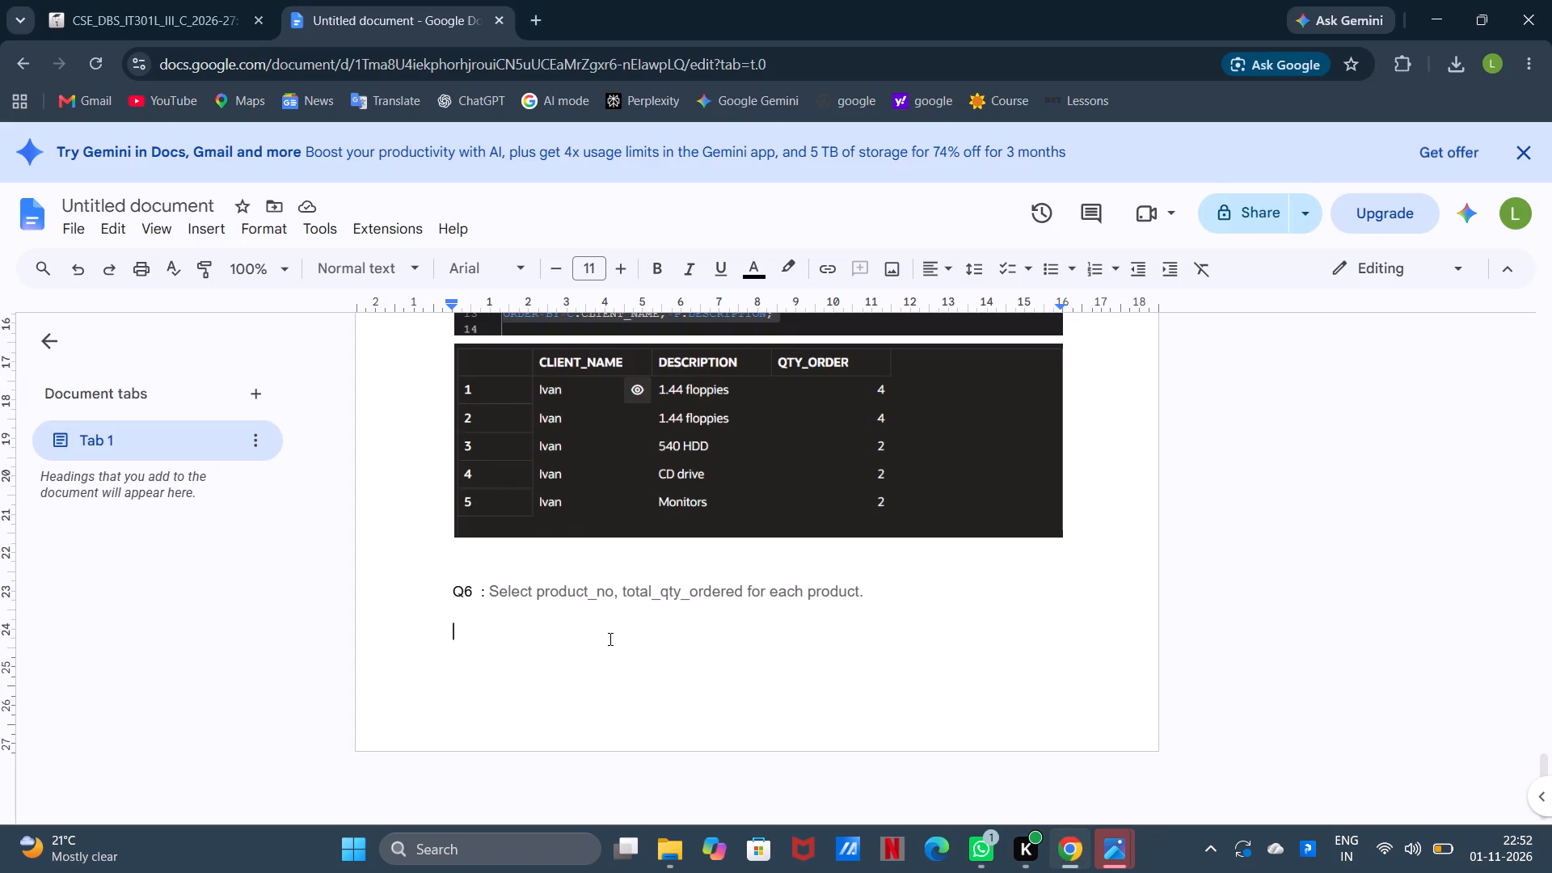
{"action": "key", "text": "ctrl+v"}
Copy the result image "Screenshot 2026-10-28 224755.png" from the Screenshots folder and paste it on a new line below question 6's query image.
{"action": "scroll", "coordinate": [601, 626], "scroll_direction": "down", "scroll_amount": 1}
{"action": "key", "text": "Return"}
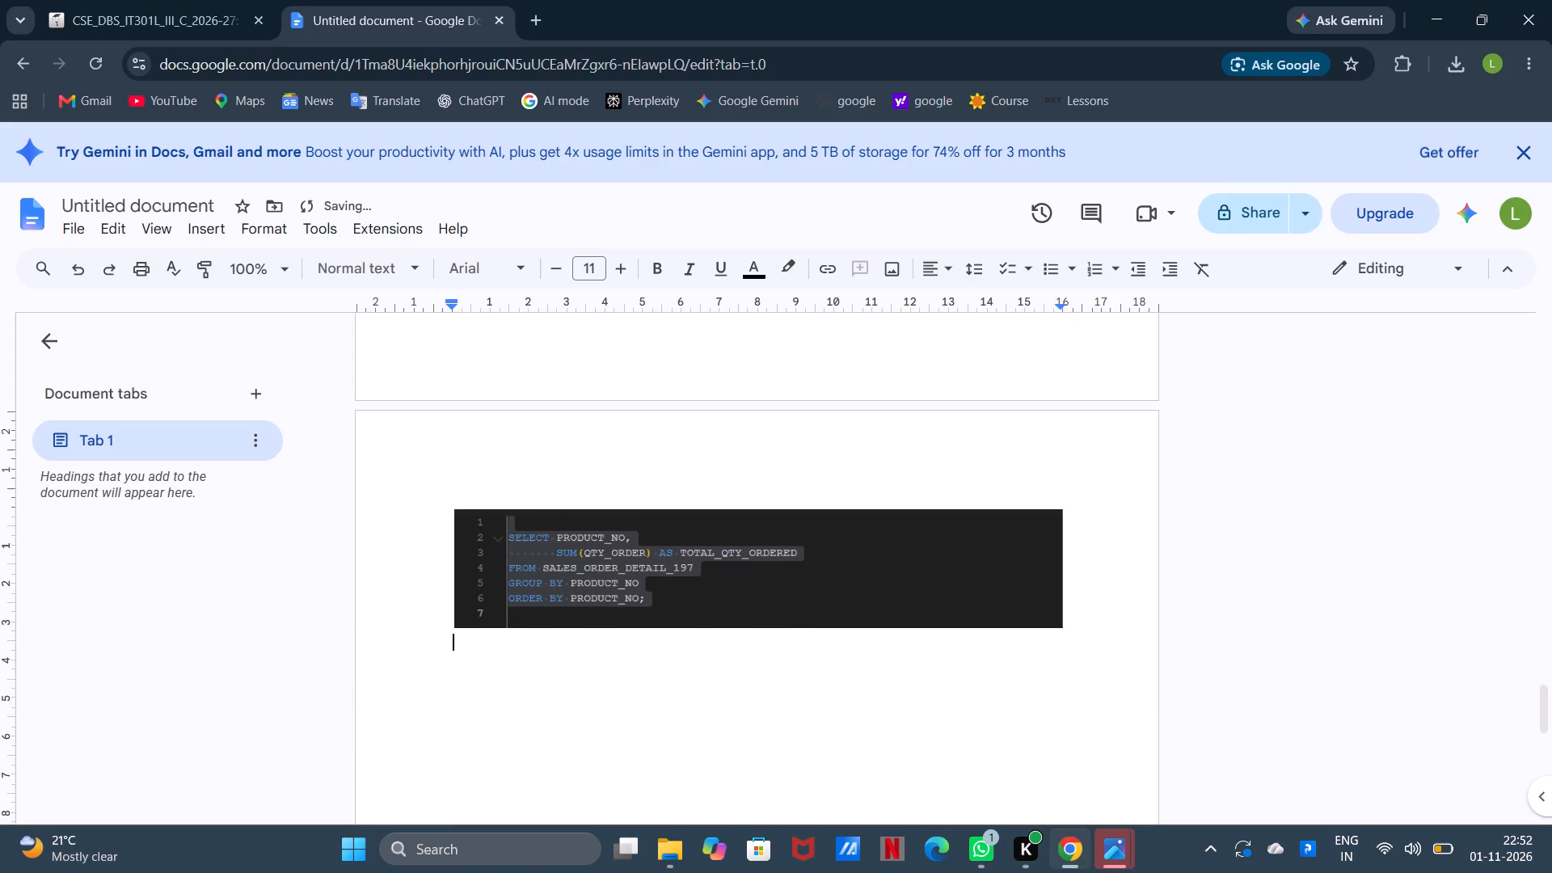
{"action": "left_click", "coordinate": [656, 855]}
{"action": "double_click", "coordinate": [247, 286]}
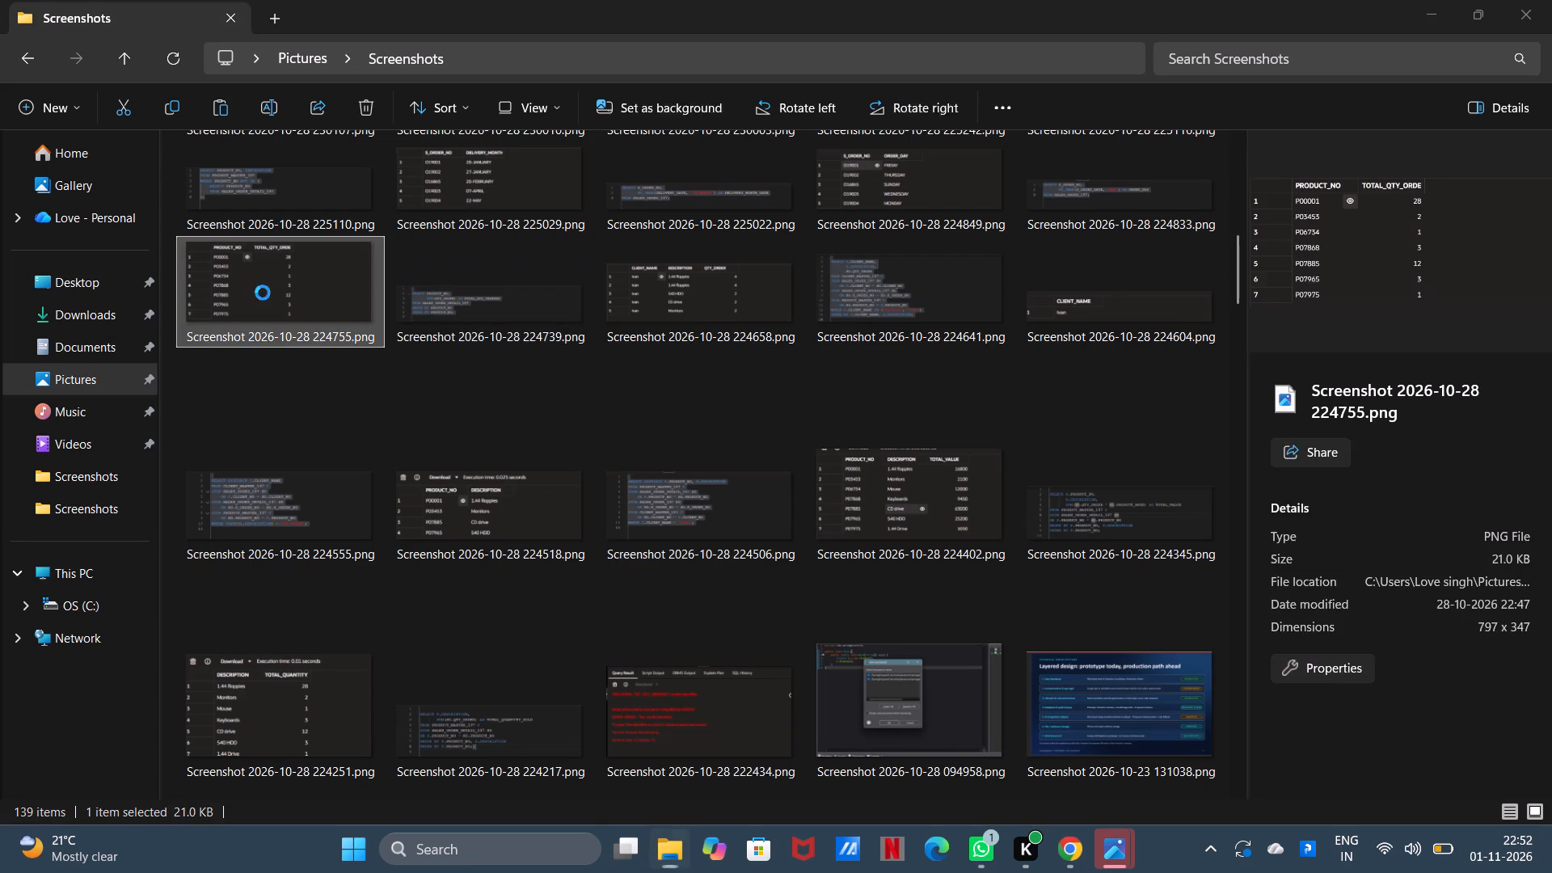
{"action": "key", "text": "ctrl+c"}
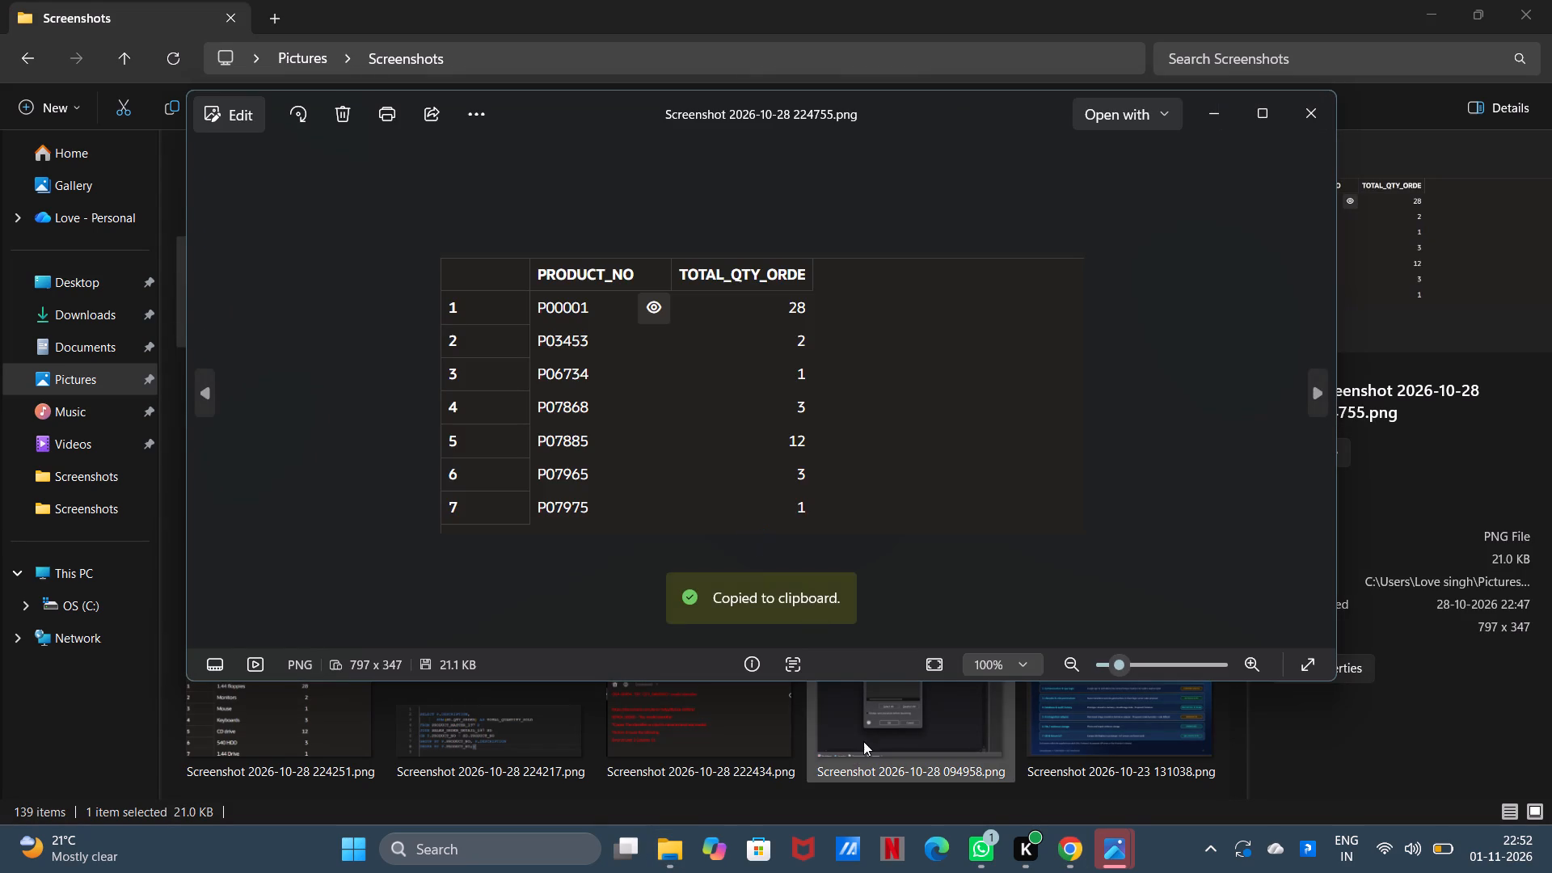
{"action": "left_click", "coordinate": [1076, 862]}
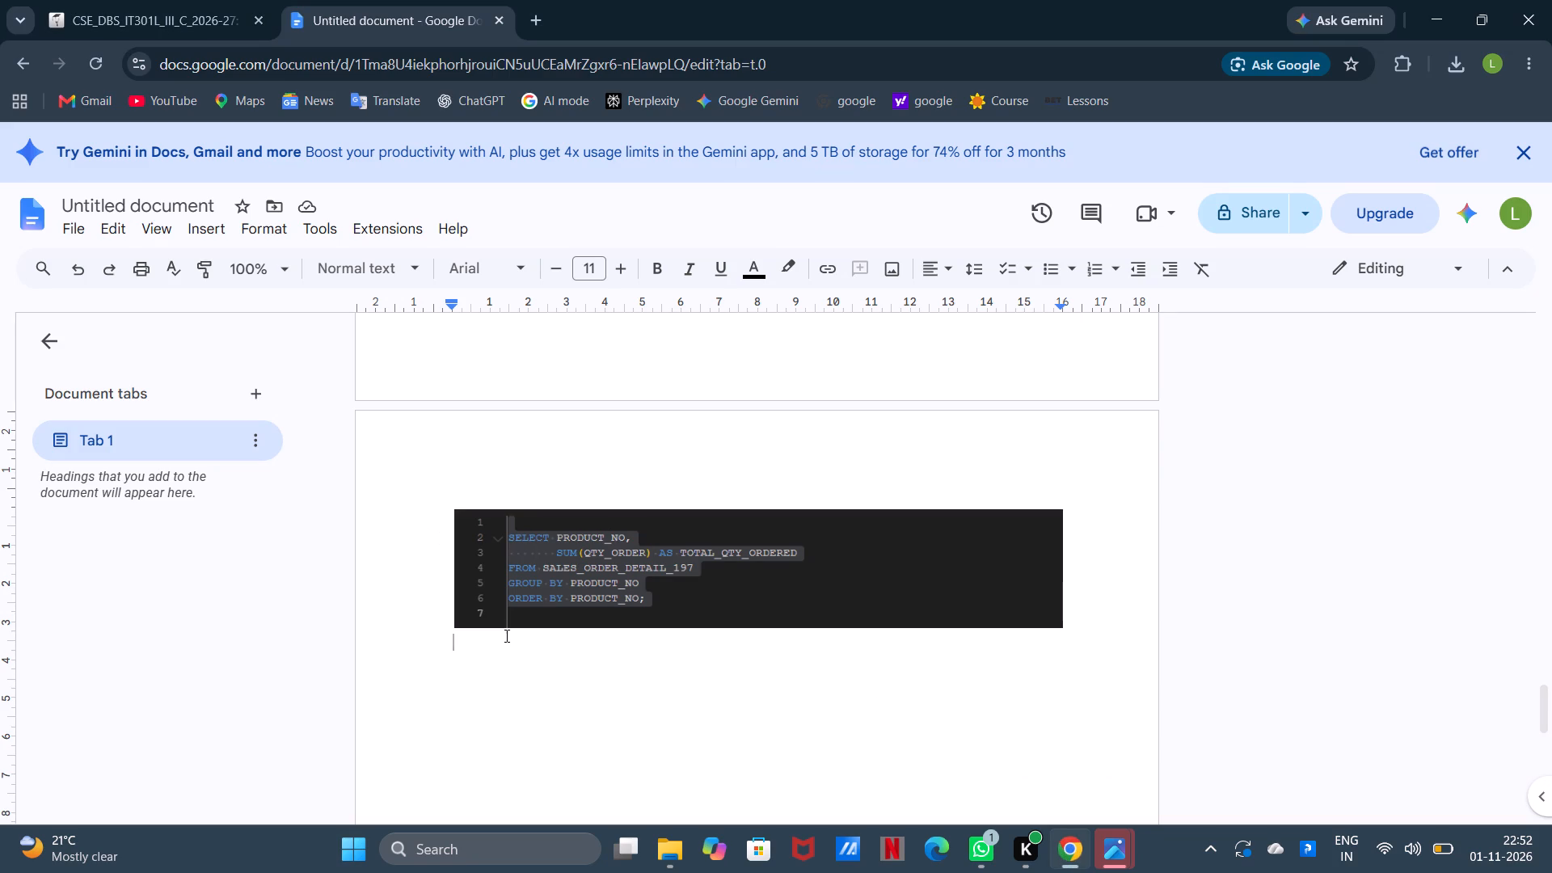
{"action": "key", "text": "ctrl+v"}
Add a "Q7:" label two lines below the question 6 result image.
{"action": "scroll", "coordinate": [808, 701], "scroll_direction": "down", "scroll_amount": 1}
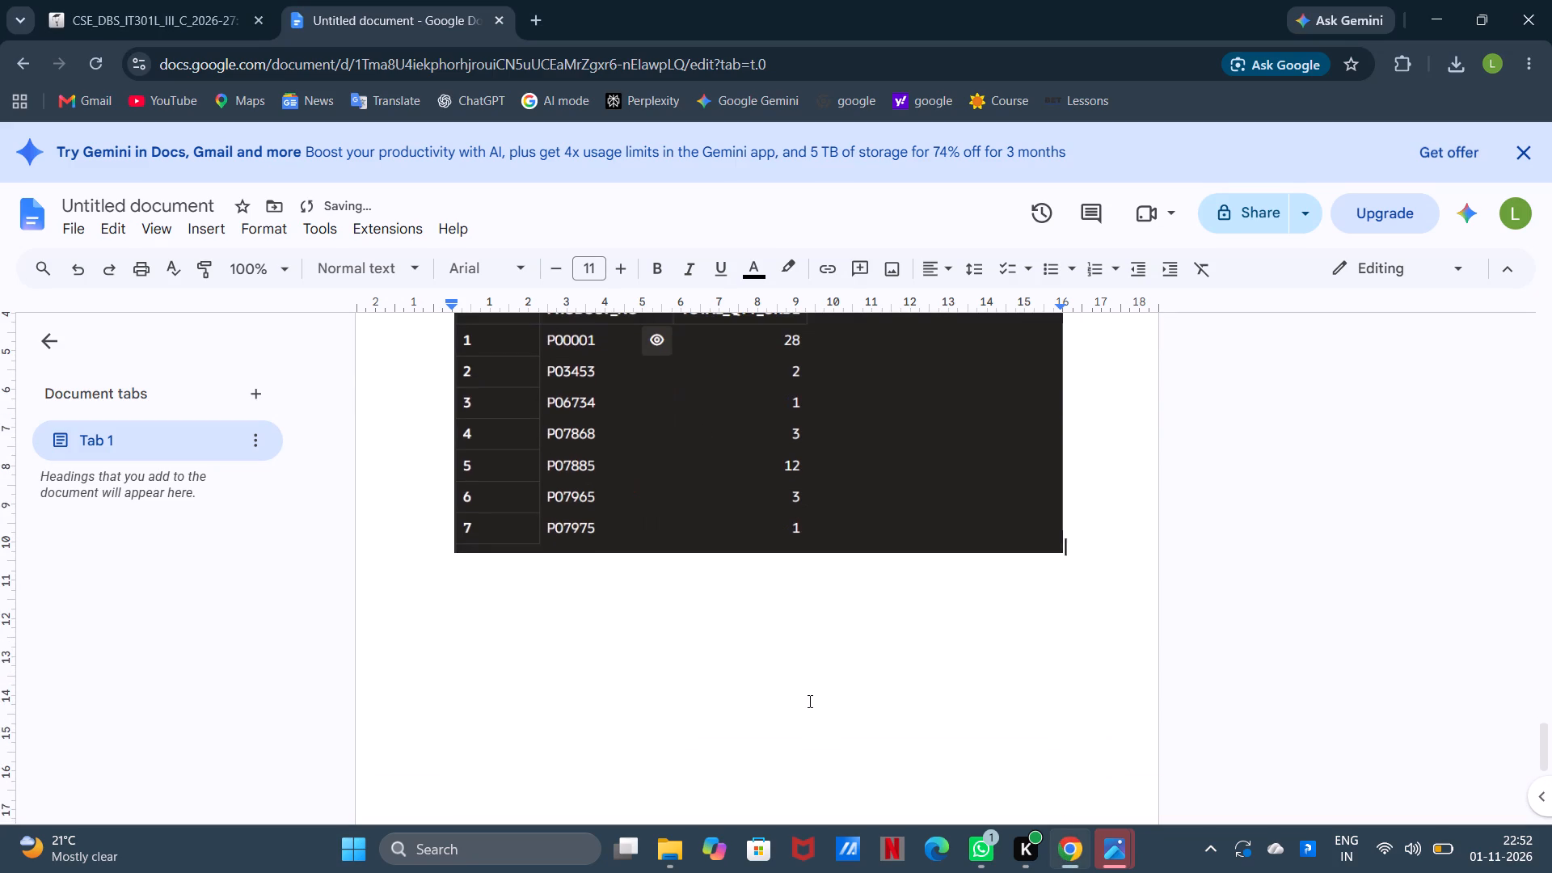
{"action": "key", "text": "Return"}
{"action": "key", "text": "Return"}
{"action": "key", "text": "a"}
{"action": "key", "text": "BackSpace"}
{"action": "type", "text": "Q7:"}
{"action": "key", "text": "space"}
Copy the seventh Lab 6 question, about the order number and day clients placed their order, into the document after the "Q7:" label.
{"action": "left_click", "coordinate": [162, 0]}
{"action": "scroll", "coordinate": [502, 402], "scroll_direction": "down", "scroll_amount": 2}
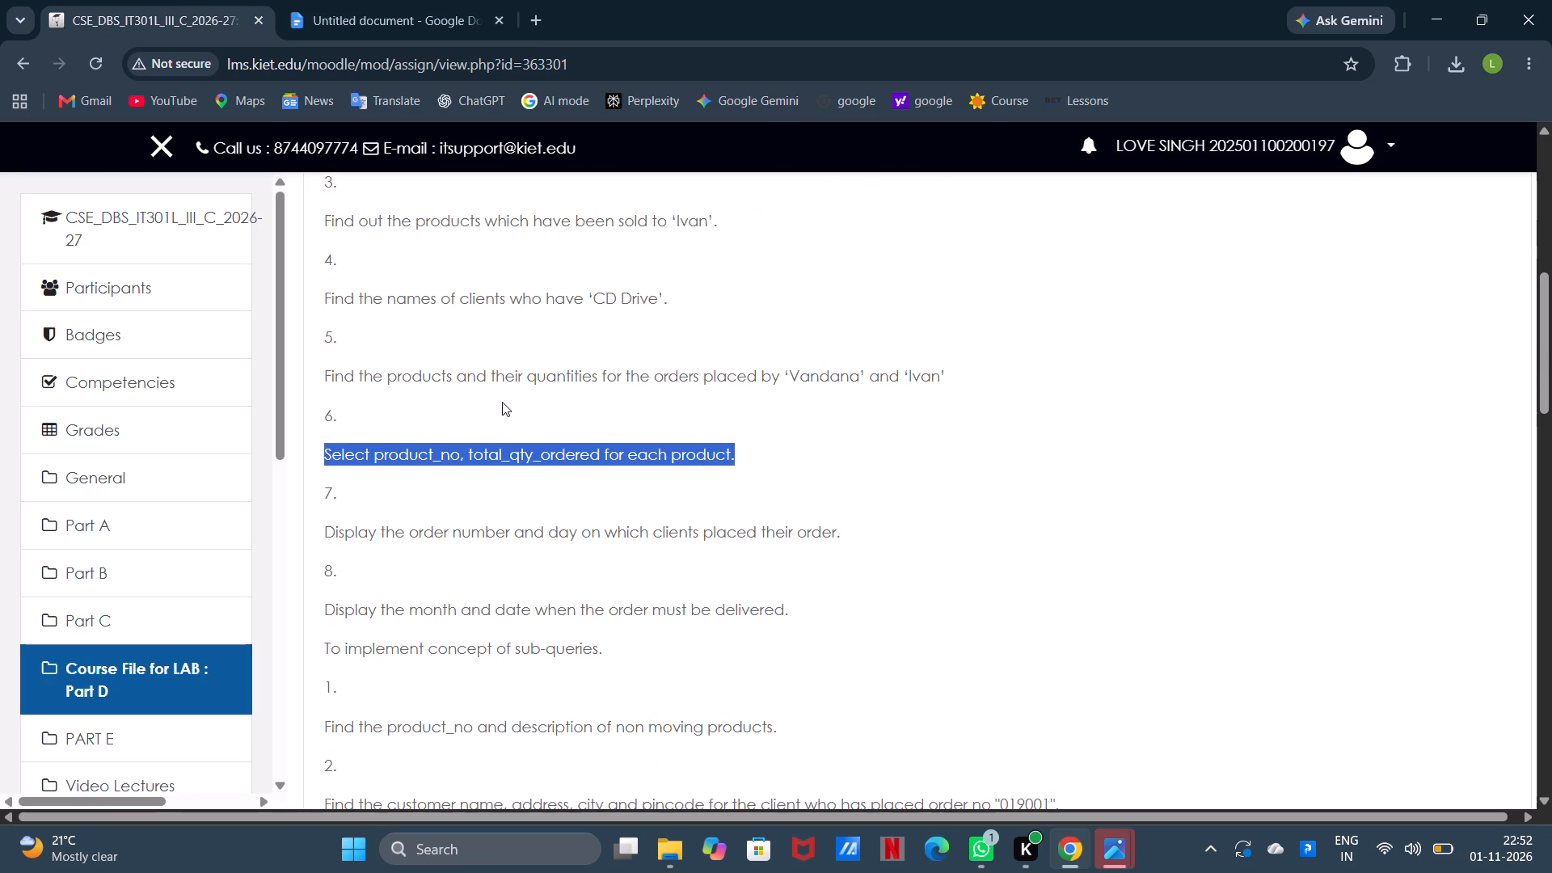
{"action": "triple_click", "coordinate": [583, 532]}
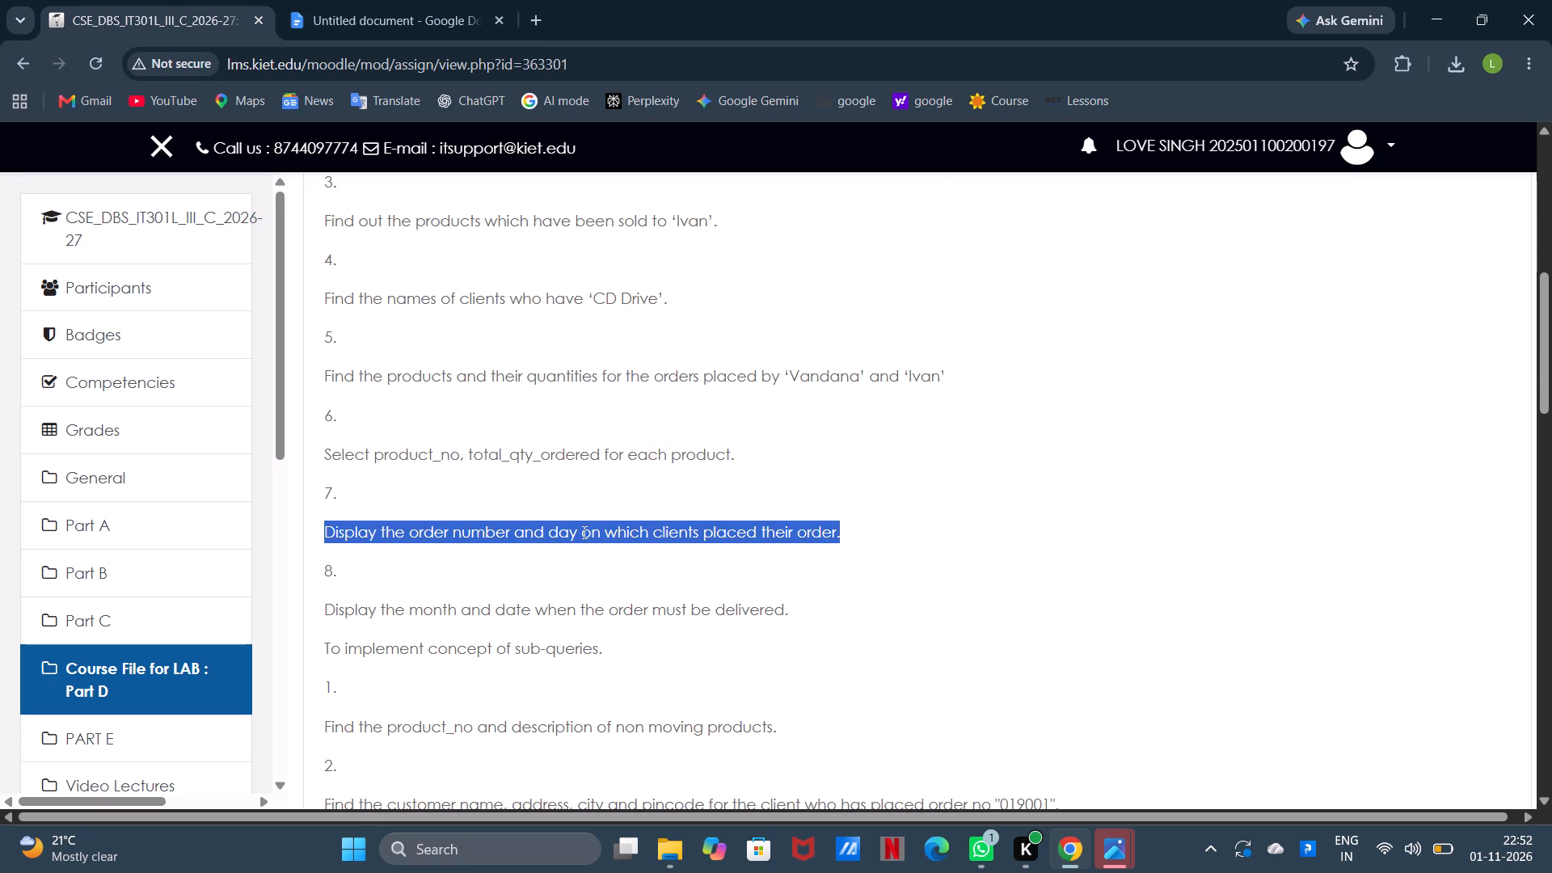
{"action": "key", "text": "ctrl+c"}
{"action": "left_click", "coordinate": [384, 0]}
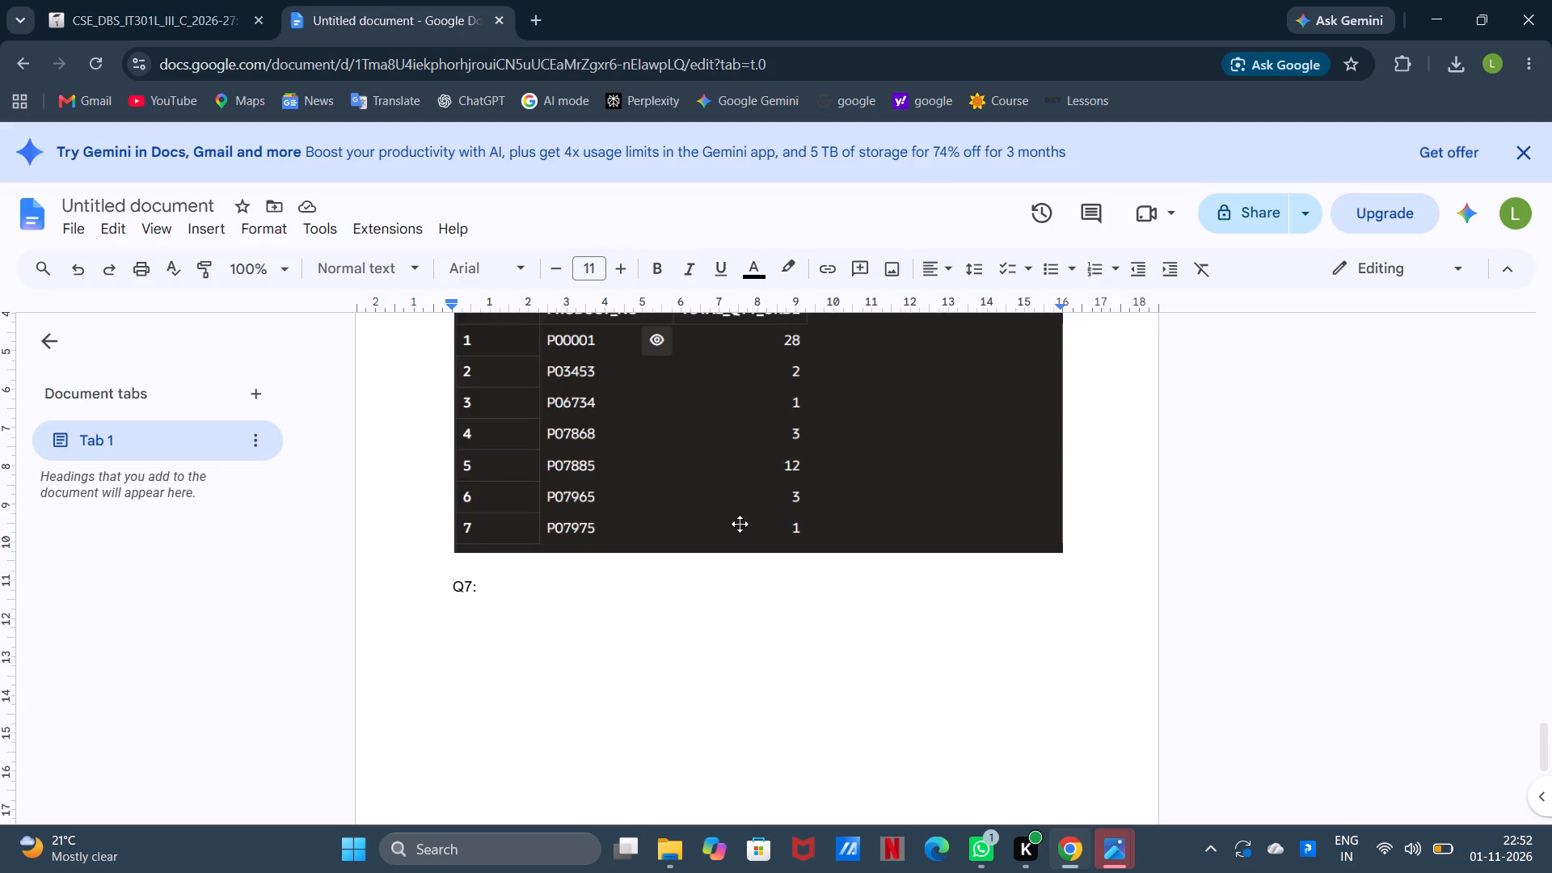
{"action": "key", "text": "ctrl+v"}
Copy the query image "Screenshot 2026-10-28 224833.png" from the Screenshots folder and paste it below question 7 in the document.
{"action": "scroll", "coordinate": [740, 525], "scroll_direction": "down", "scroll_amount": 1}
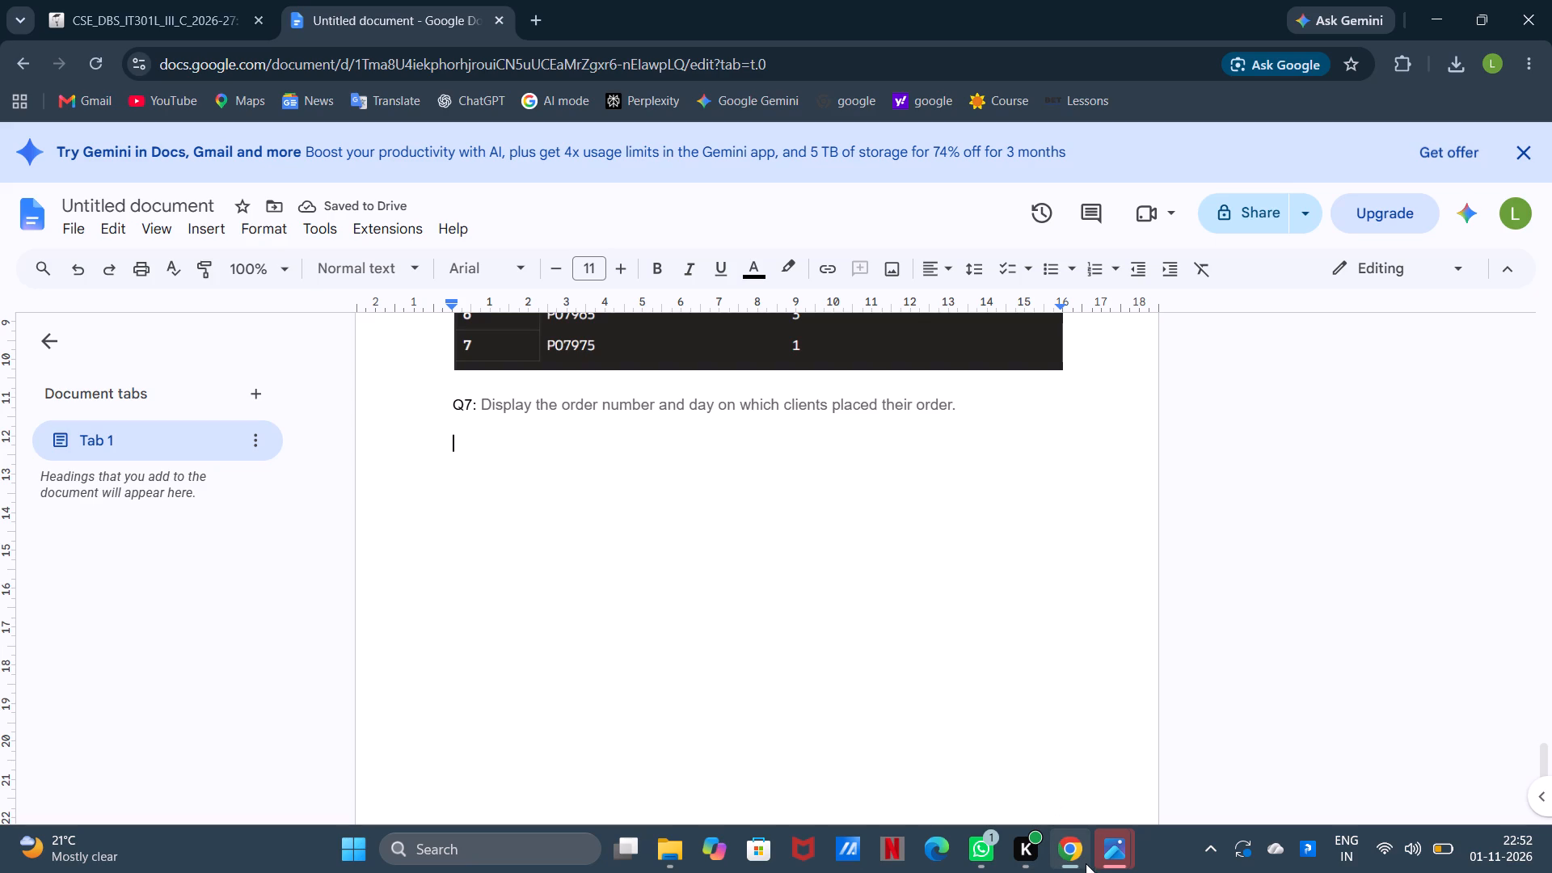
{"action": "left_click", "coordinate": [681, 853]}
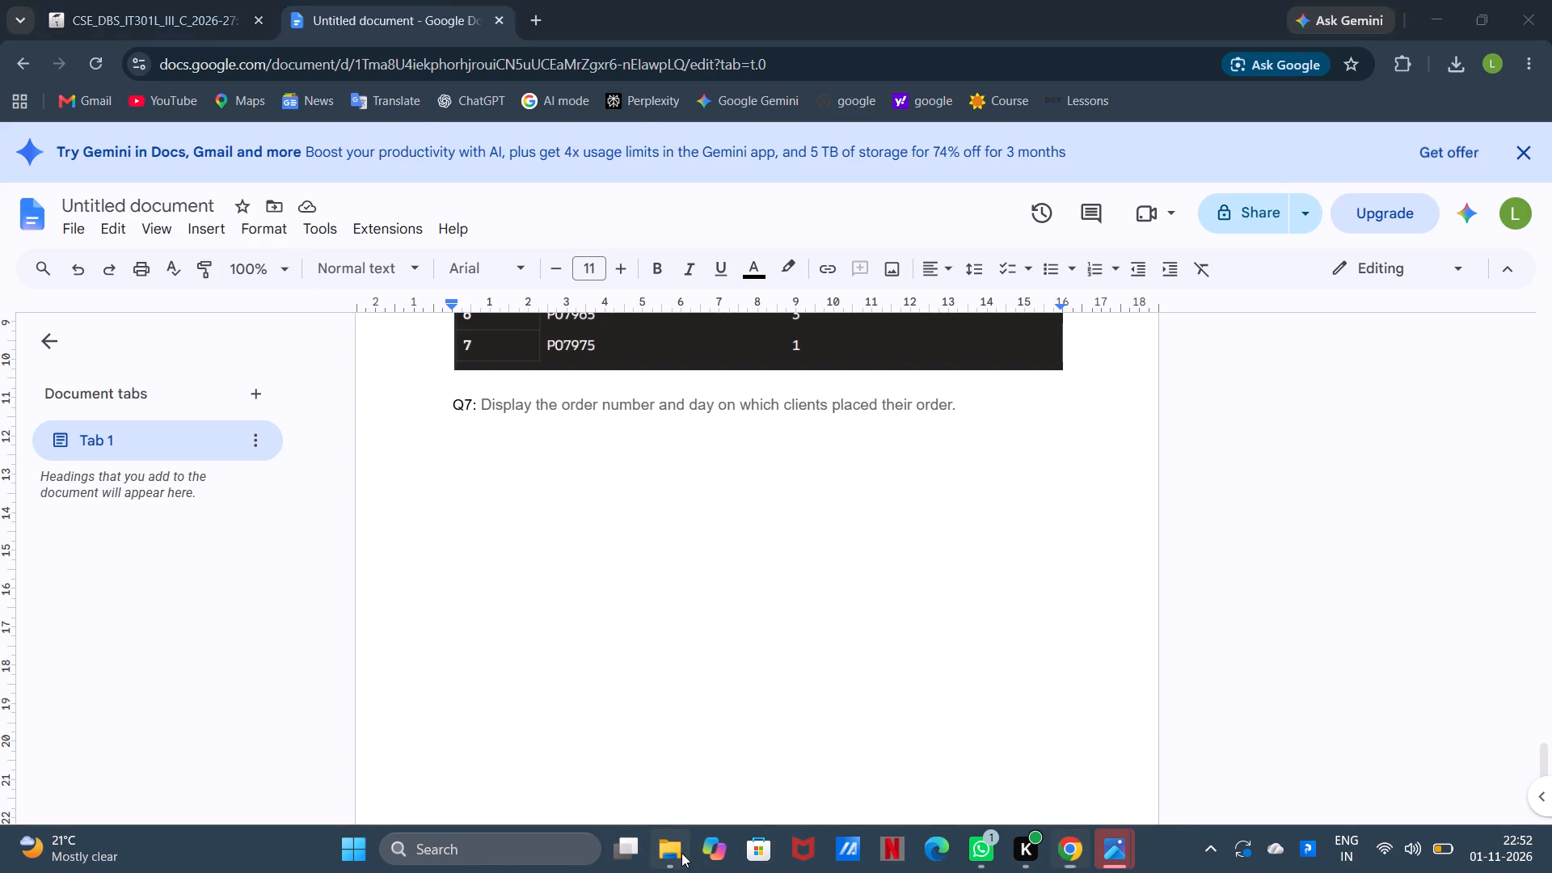
{"action": "scroll", "coordinate": [290, 458], "scroll_direction": "up", "scroll_amount": 2}
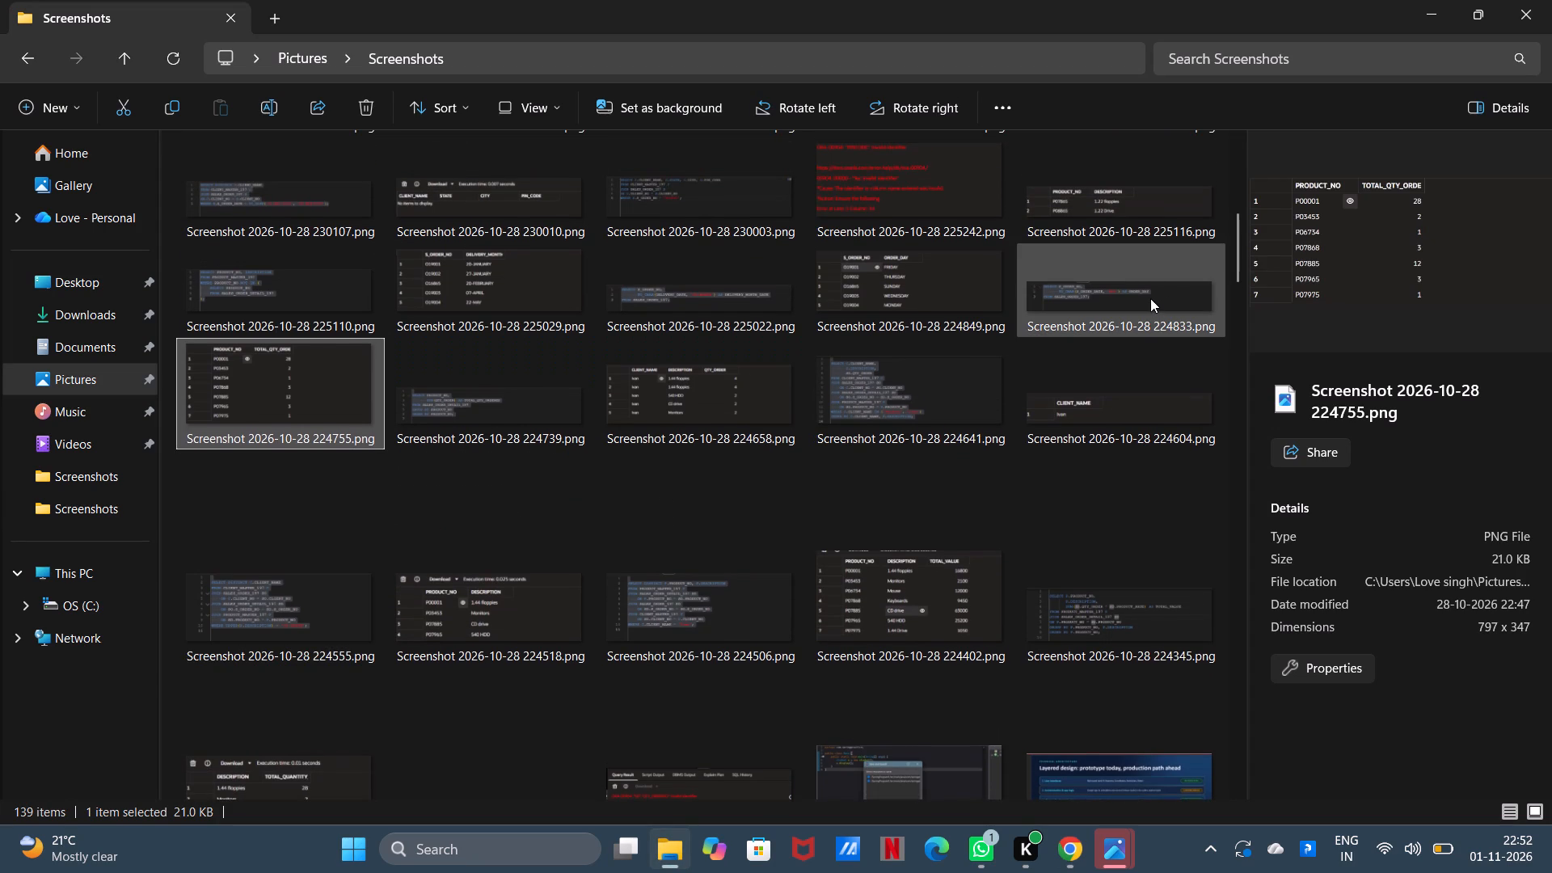
{"action": "double_click", "coordinate": [1150, 298]}
{"action": "key", "text": "ctrl+c"}
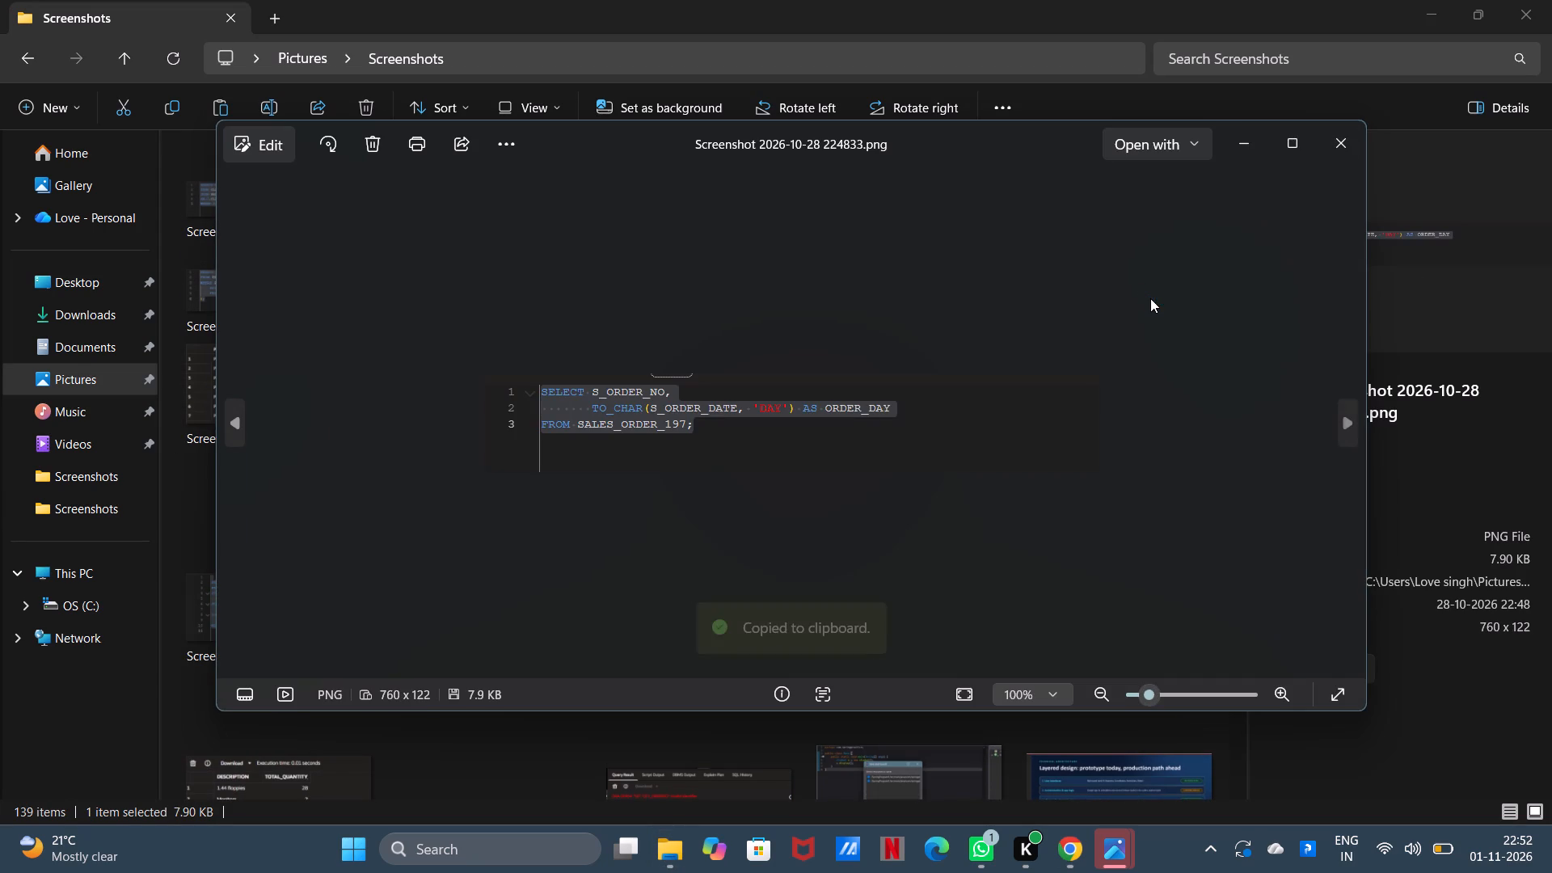
{"action": "left_click", "coordinate": [1066, 853]}
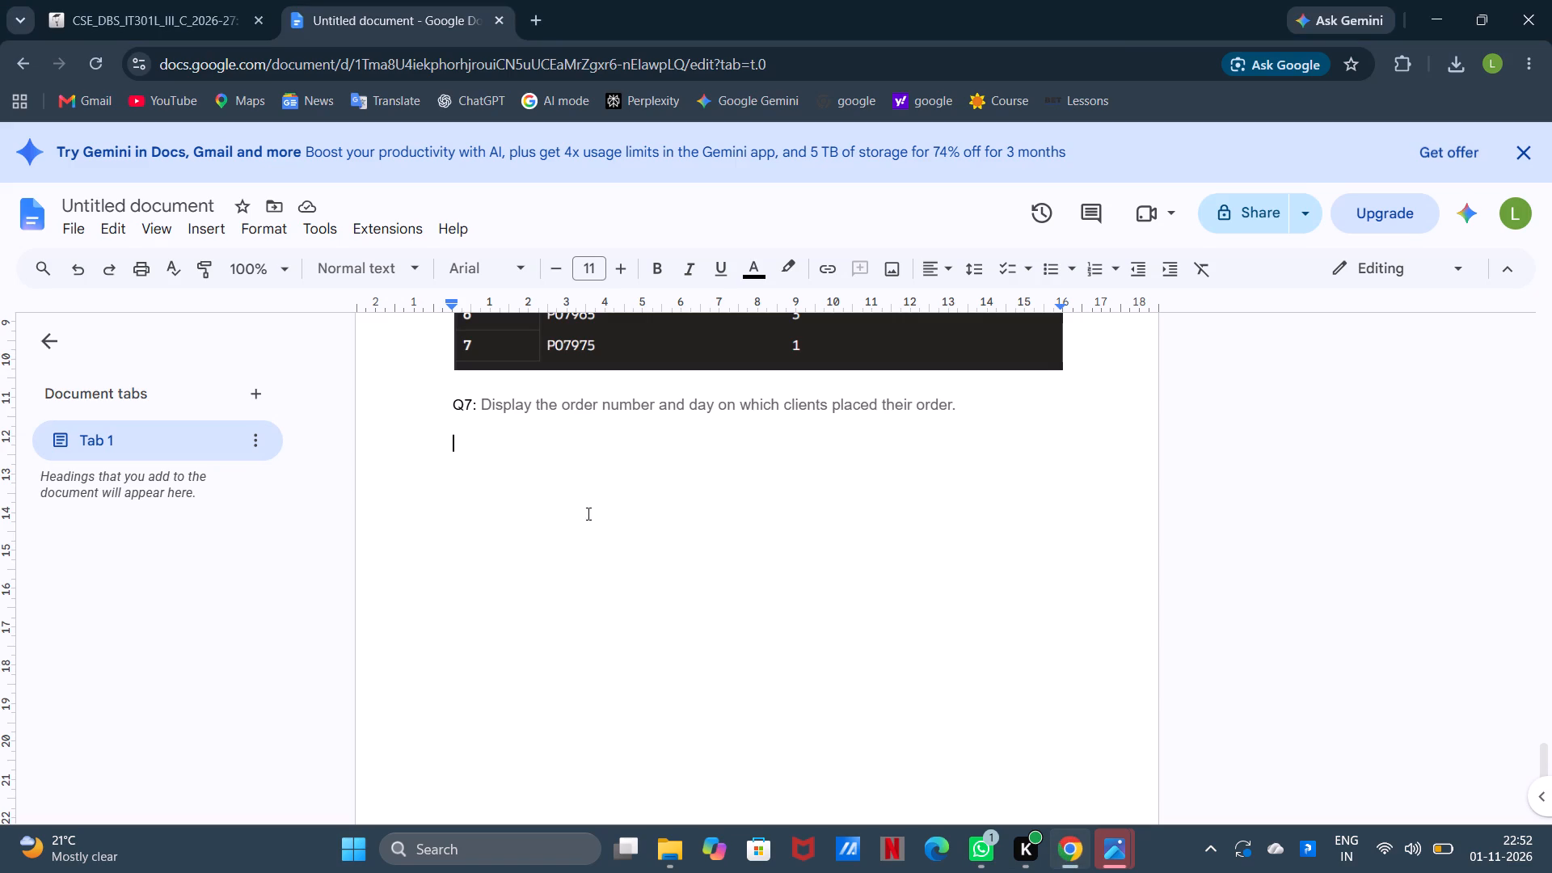
{"action": "key", "text": "ctrl+v"}
Copy the result image "Screenshot 2026-10-28 224849.png" from the Screenshots folder and paste it on a new line below question 7's query image.
{"action": "scroll", "coordinate": [674, 587], "scroll_direction": "up", "scroll_amount": 1}
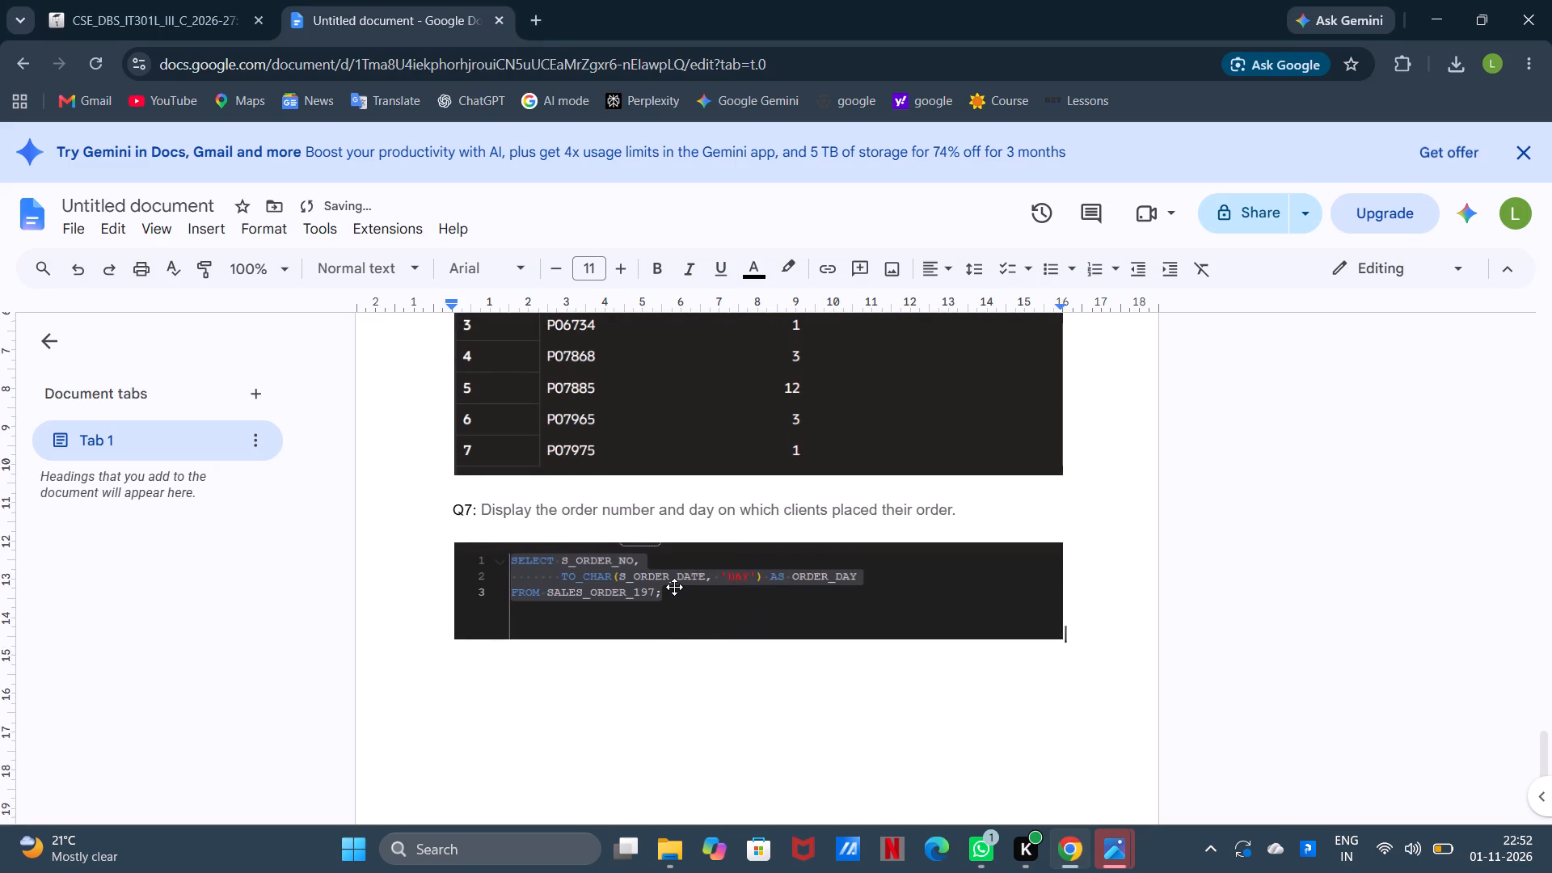
{"action": "scroll", "coordinate": [674, 587], "scroll_direction": "up", "scroll_amount": 1}
{"action": "left_click", "coordinate": [656, 853]}
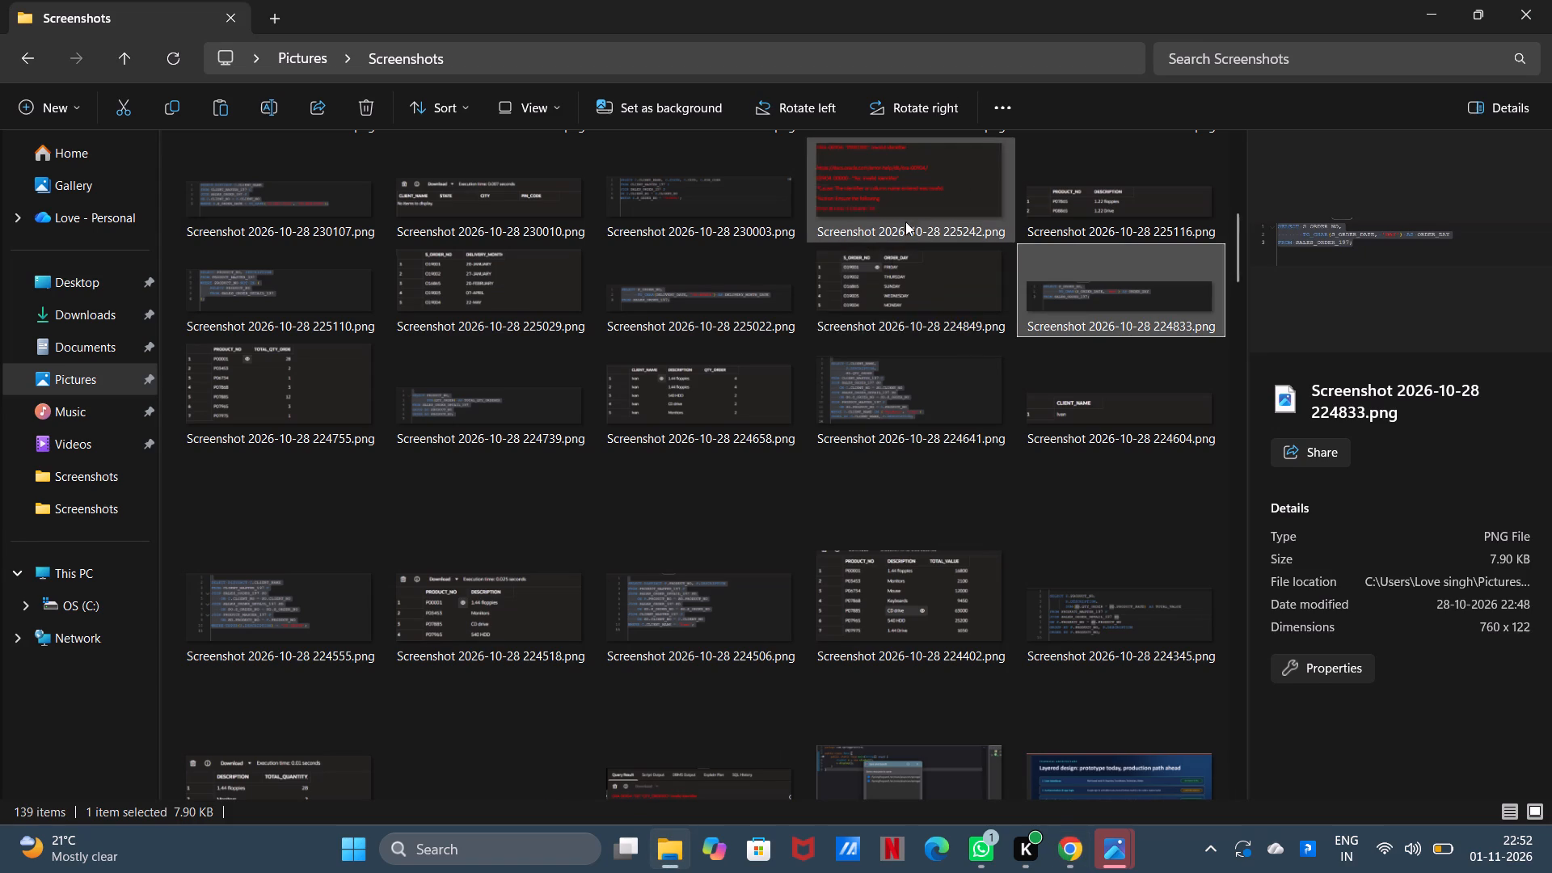
{"action": "double_click", "coordinate": [880, 282]}
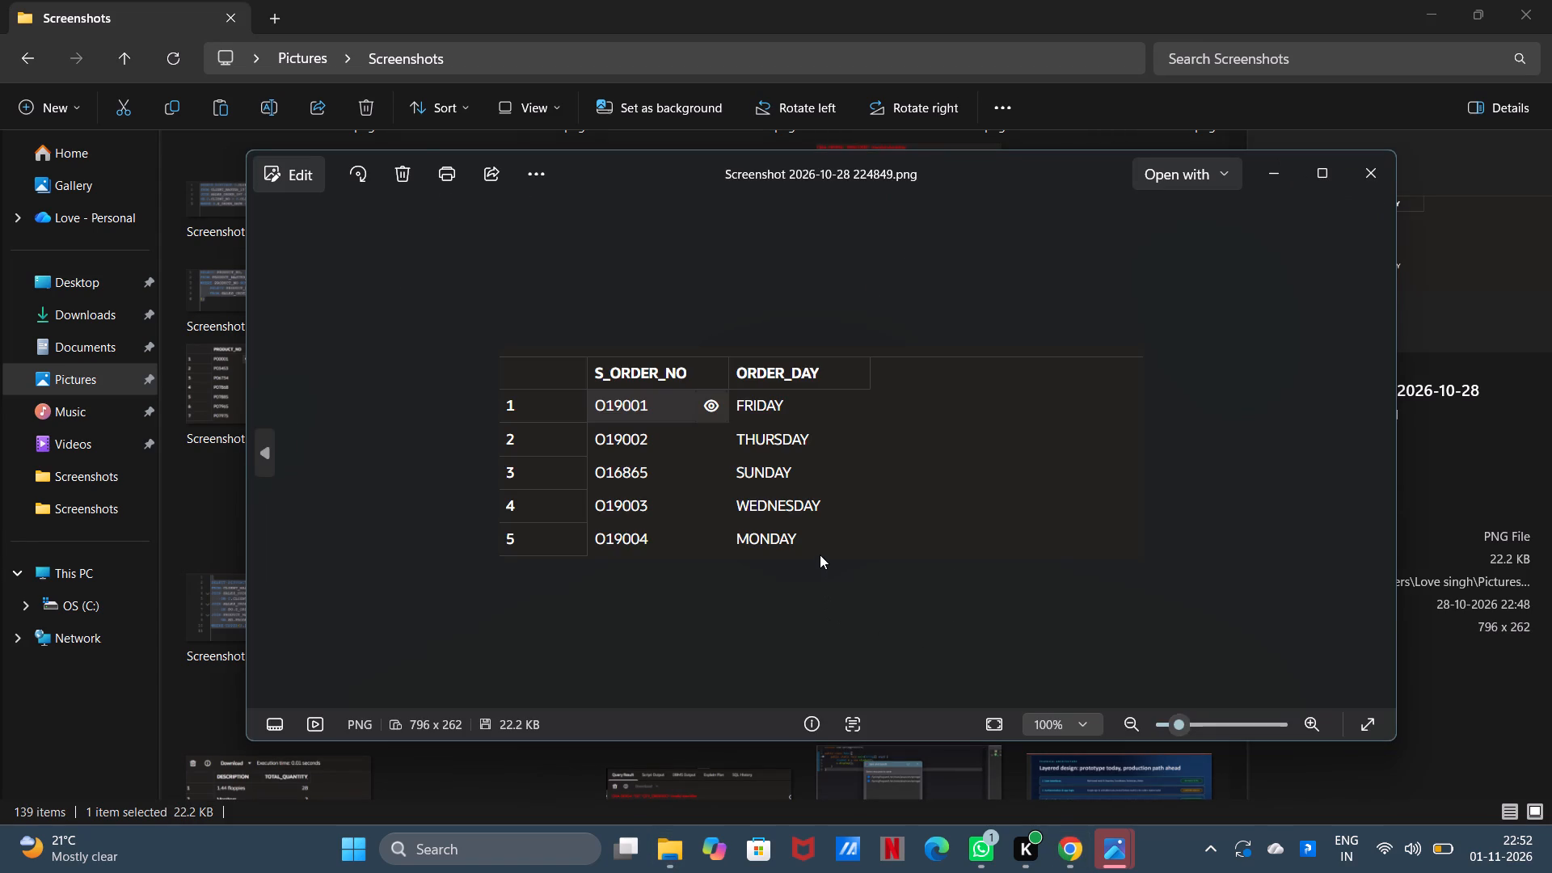
{"action": "key", "text": "ctrl+c"}
{"action": "left_click", "coordinate": [1072, 862]}
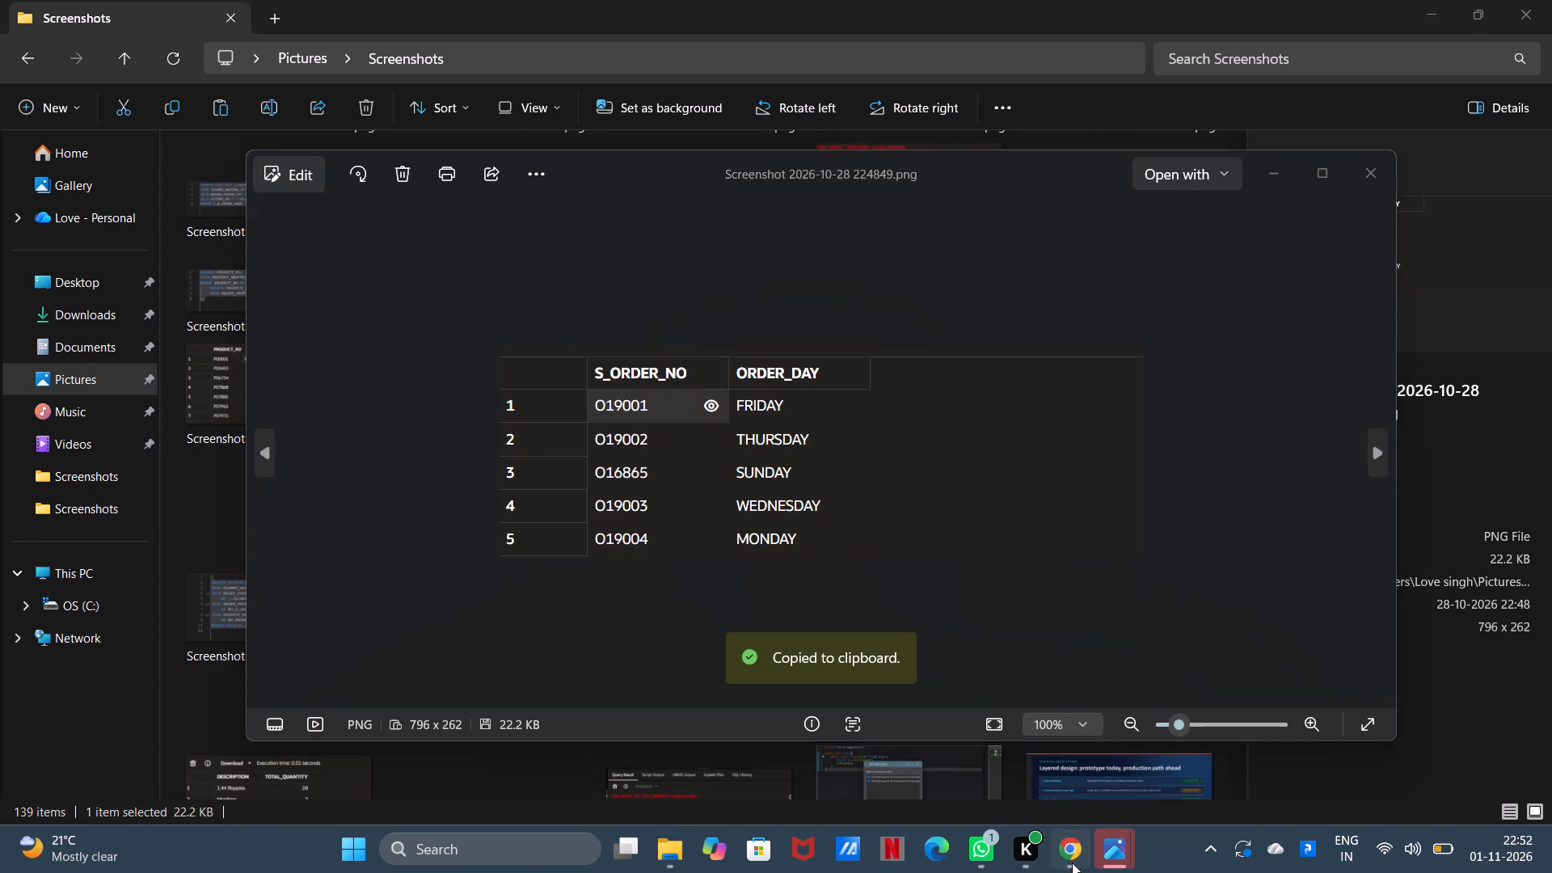
{"action": "key", "text": "Return"}
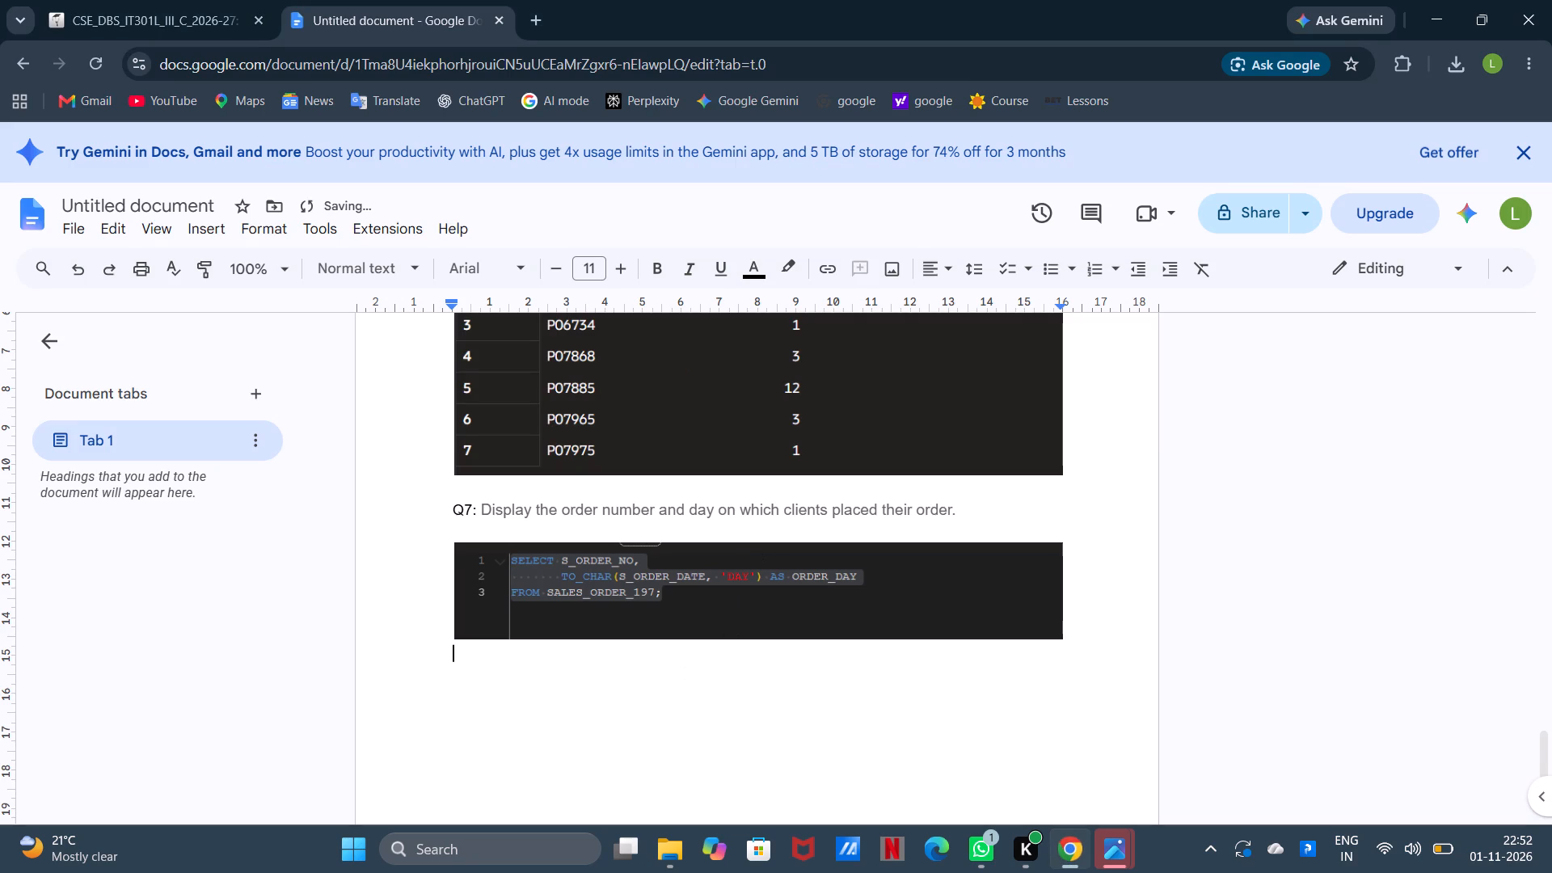
{"action": "key", "text": "ctrl+v"}
Add a "Q8 :" label two lines below the question 7 result image.
{"action": "scroll", "coordinate": [656, 668], "scroll_direction": "down", "scroll_amount": 1}
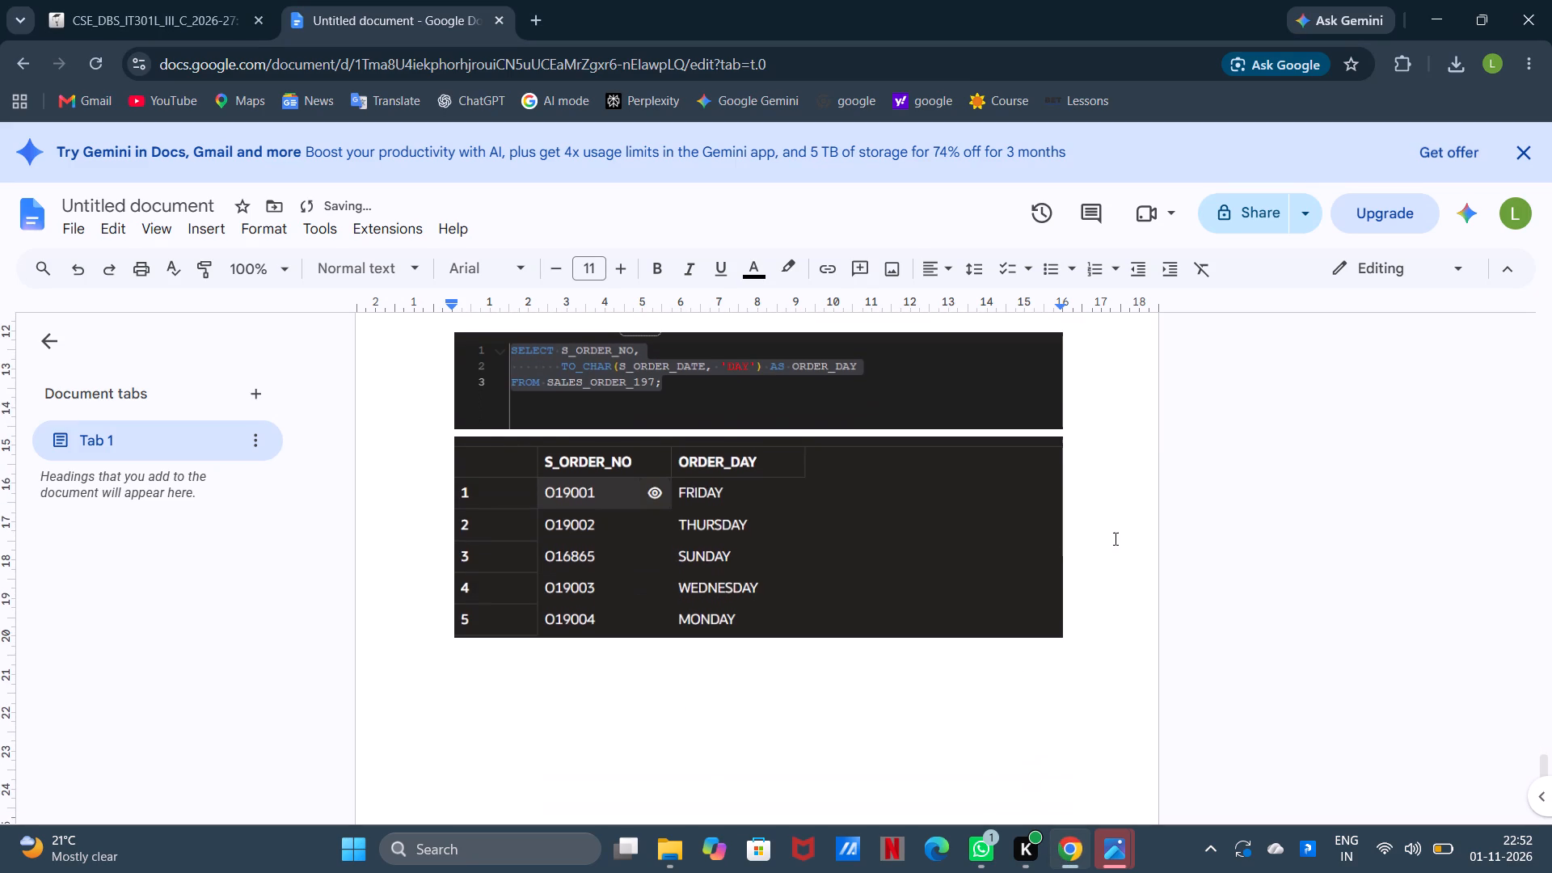
{"action": "key", "text": "Return"}
{"action": "key", "text": "Return"}
{"action": "key", "text": "q"}
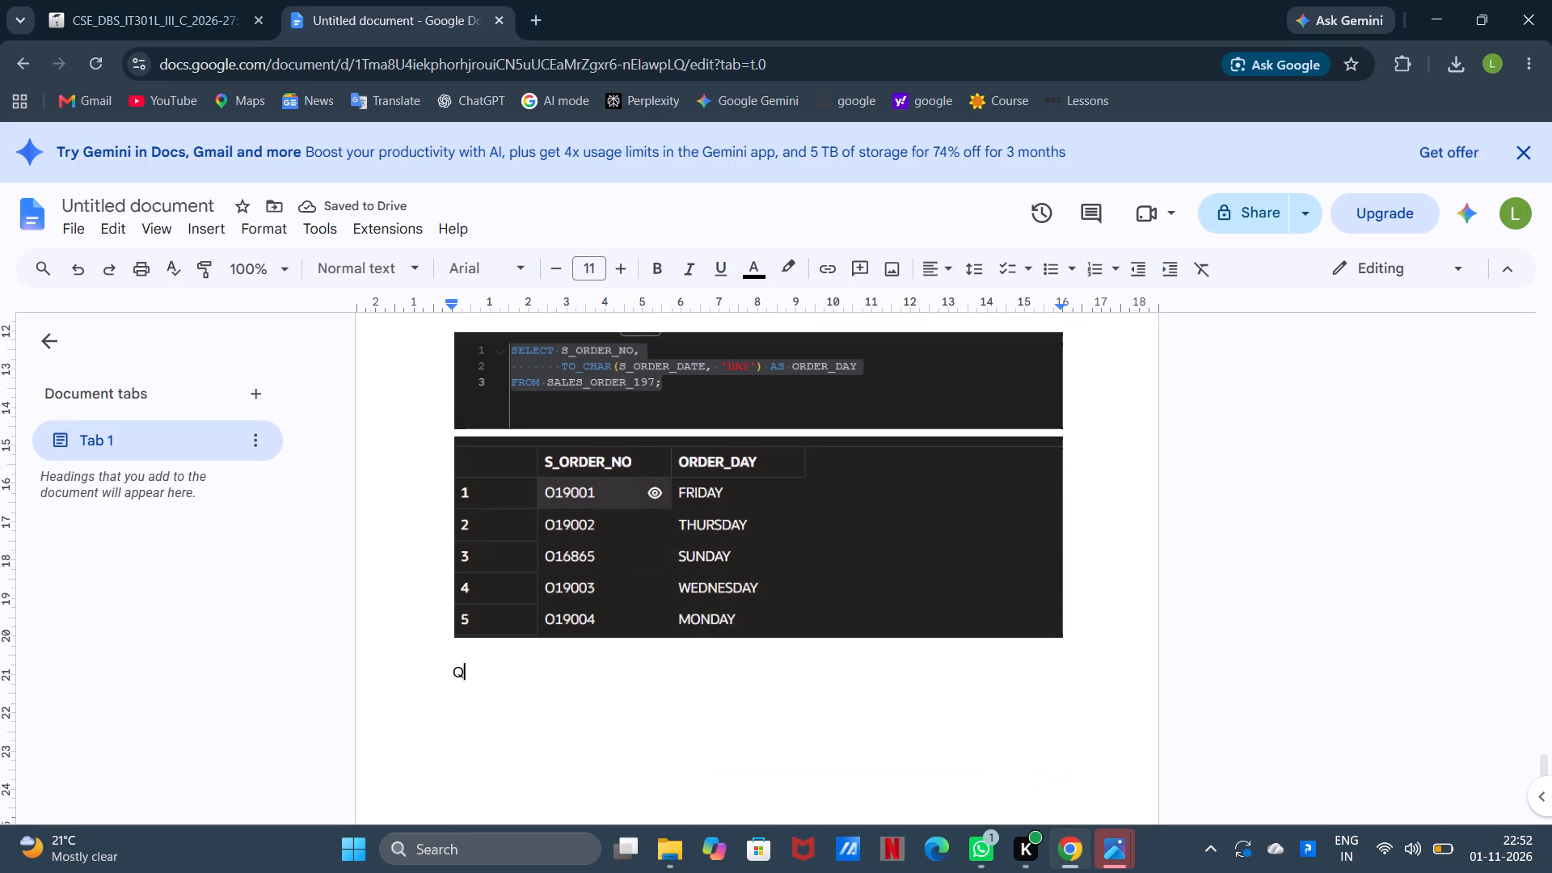
{"action": "scroll", "coordinate": [1114, 538], "scroll_direction": "right", "scroll_amount": 1}
{"action": "type", "text": "8 :"}
{"action": "key", "text": "space"}
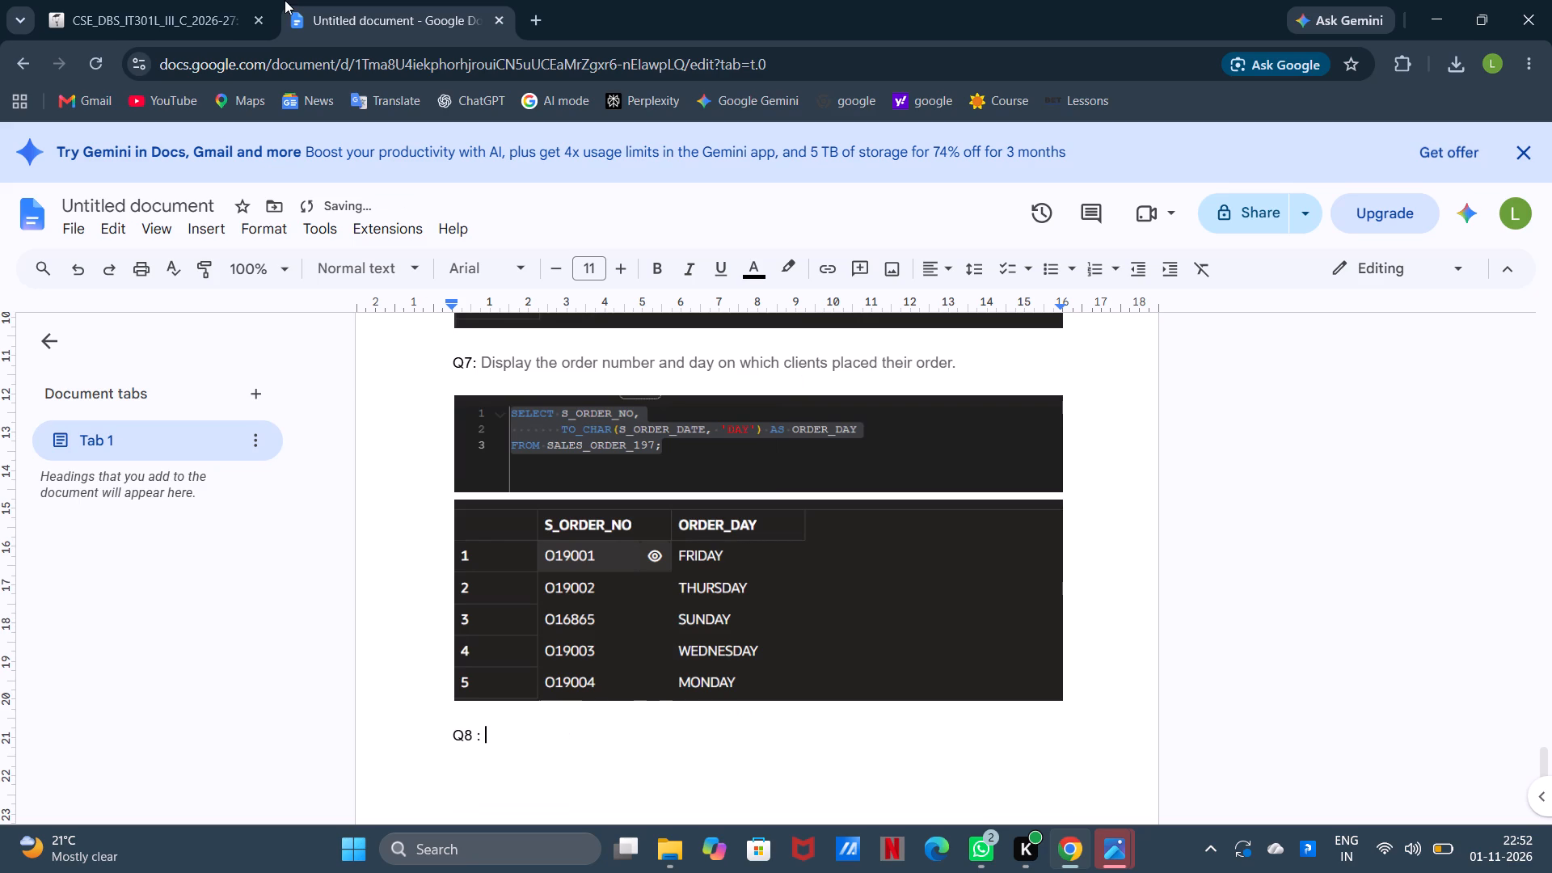
Copy the line "To implement concept of sub-queries." from the Lab 6 page into the document after the "Q8 :" label.
{"action": "left_click", "coordinate": [162, 3]}
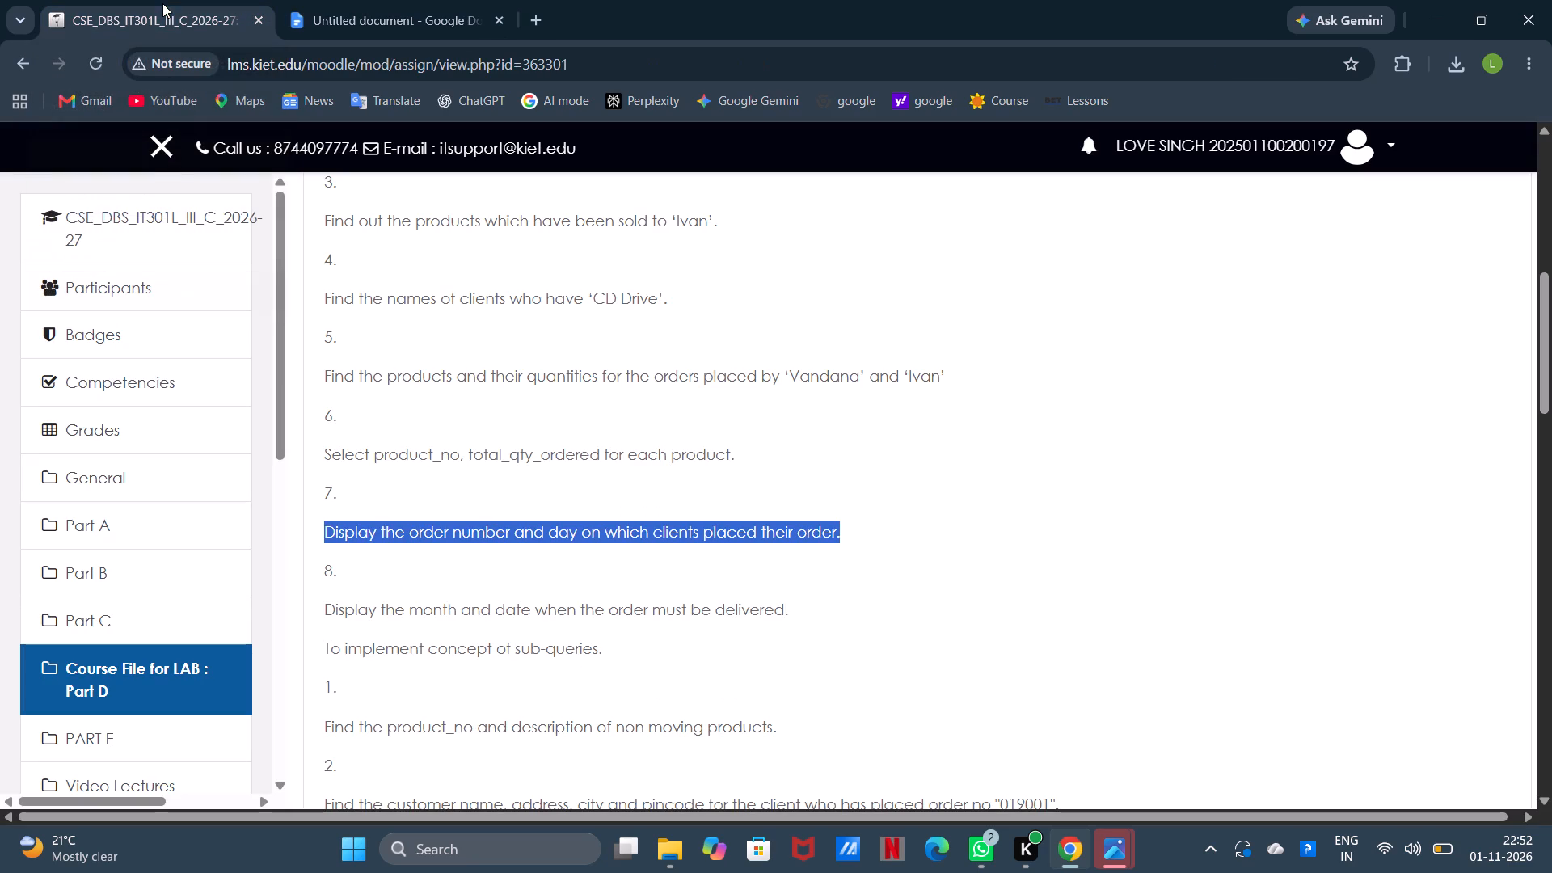
{"action": "double_click", "coordinate": [538, 636]}
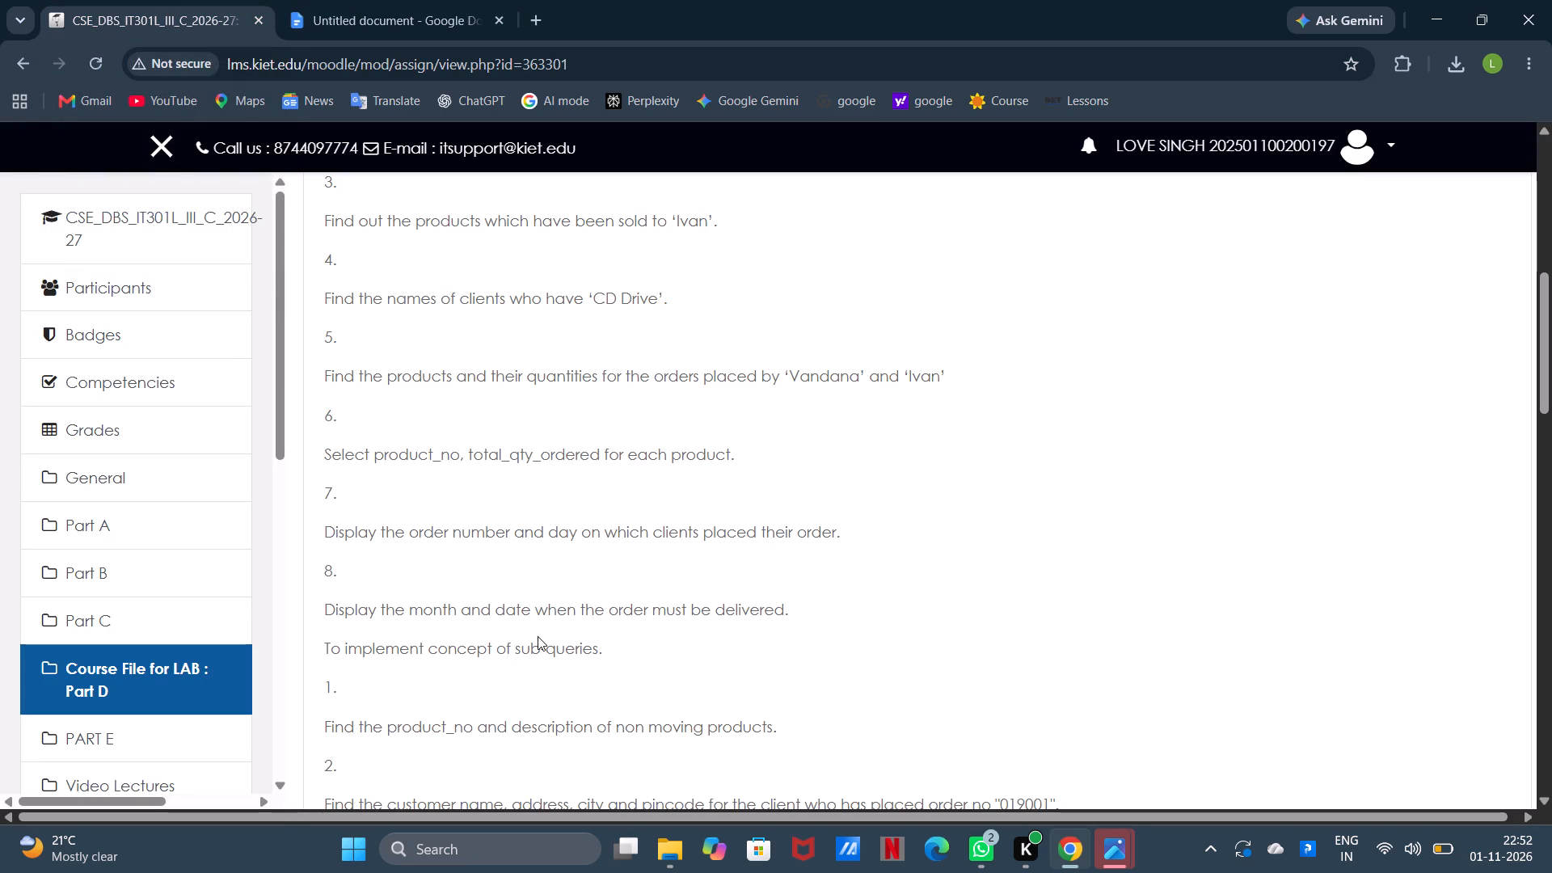
{"action": "triple_click", "coordinate": [538, 636]}
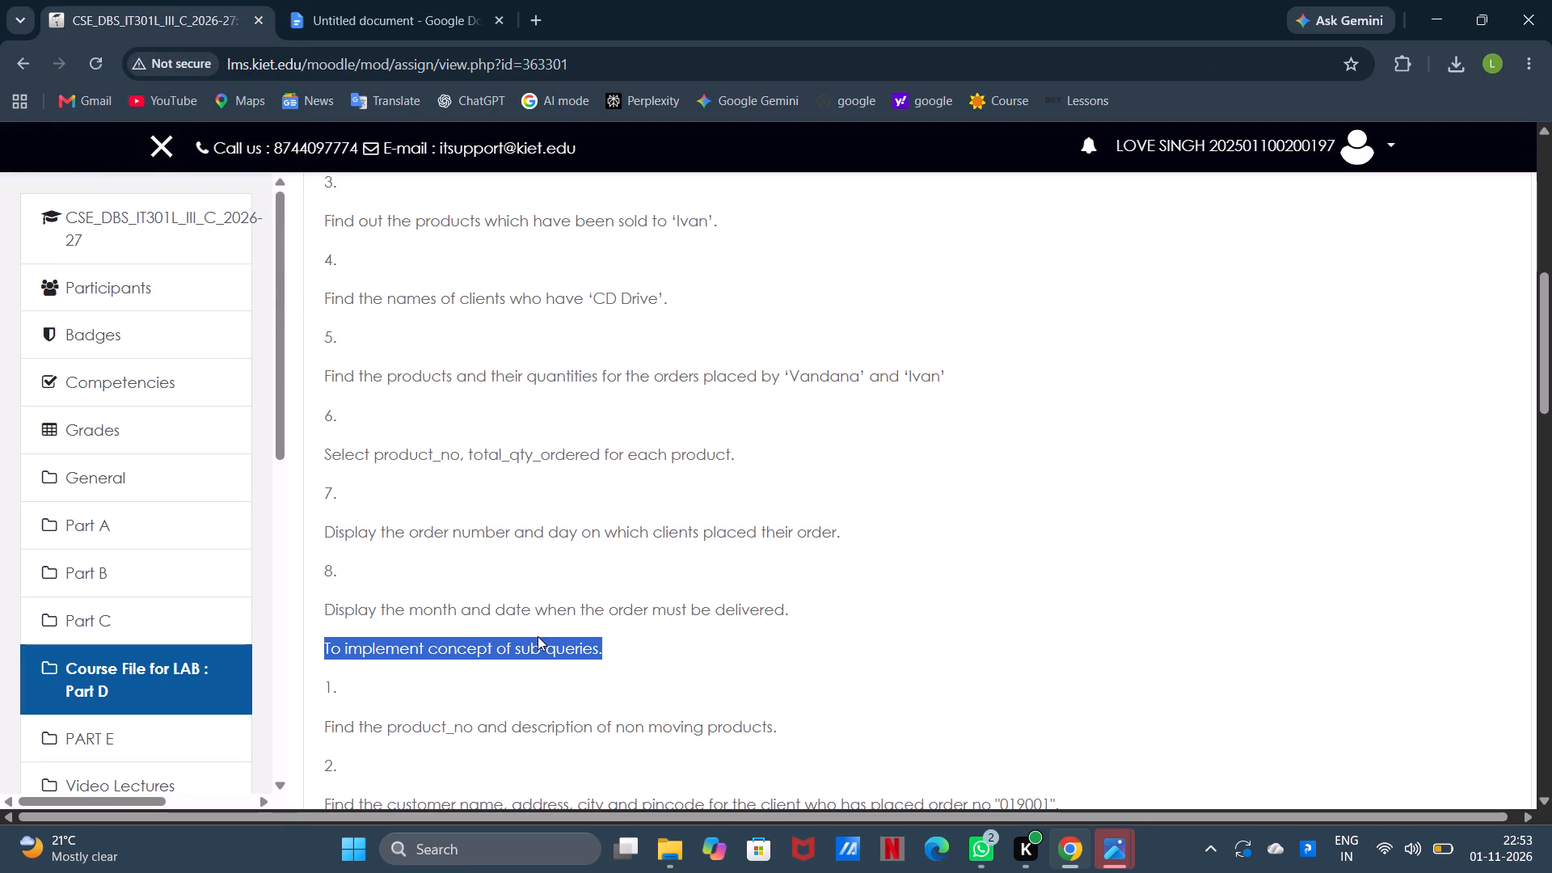
{"action": "key", "text": "ctrl+c"}
{"action": "left_click", "coordinate": [426, 0]}
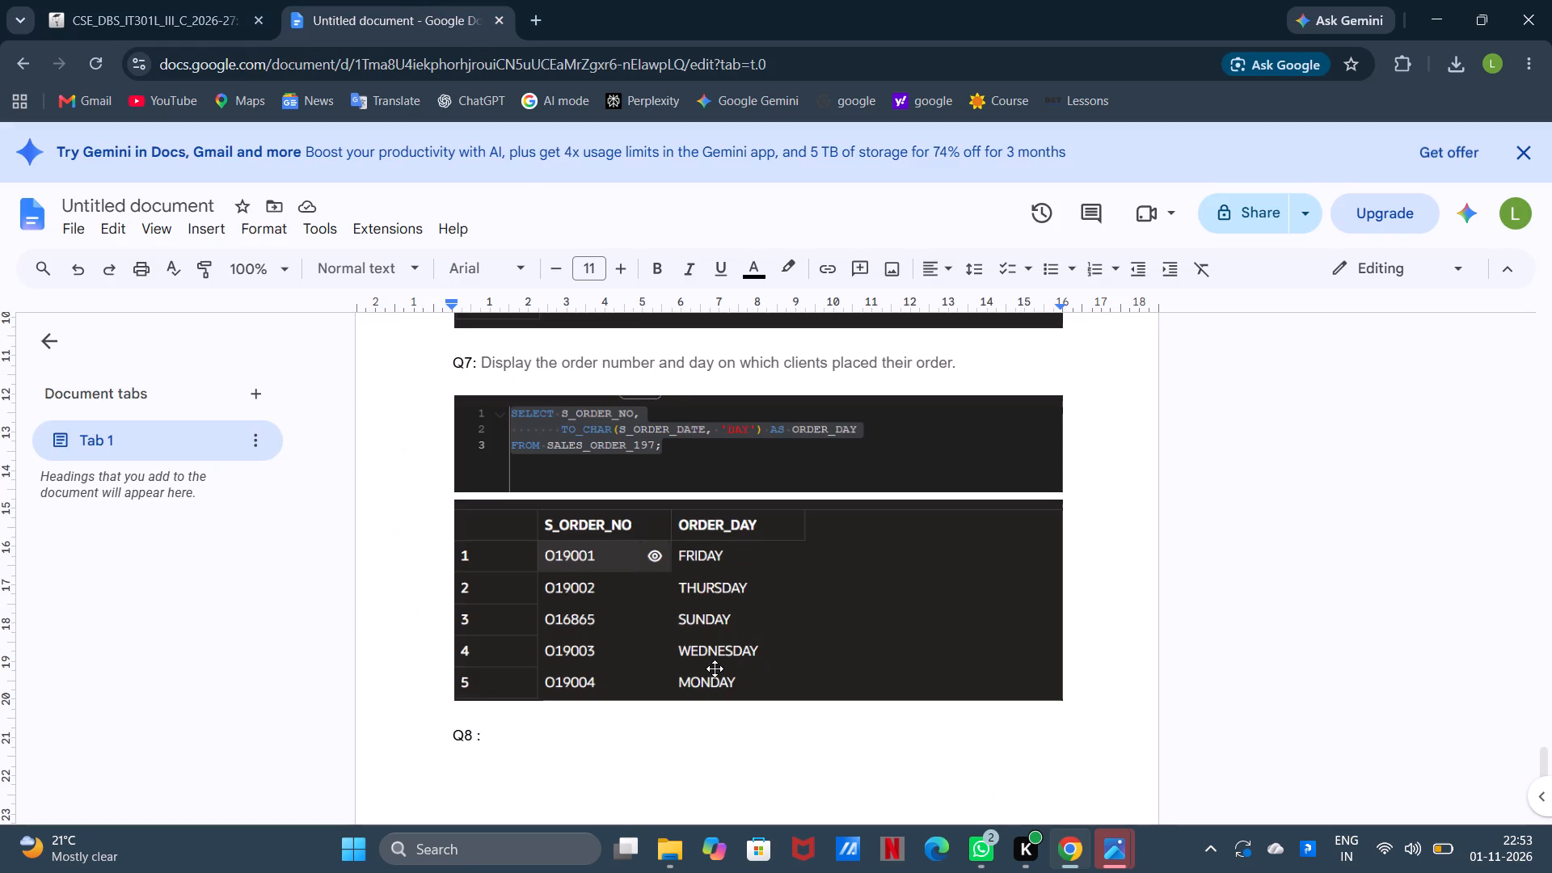
{"action": "key", "text": "ctrl+v"}
Copy the query image "Screenshot 2026-10-28 225022.png" from the Screenshots folder and paste it below the Q8 text in the document.
{"action": "scroll", "coordinate": [715, 668], "scroll_direction": "down", "scroll_amount": 1}
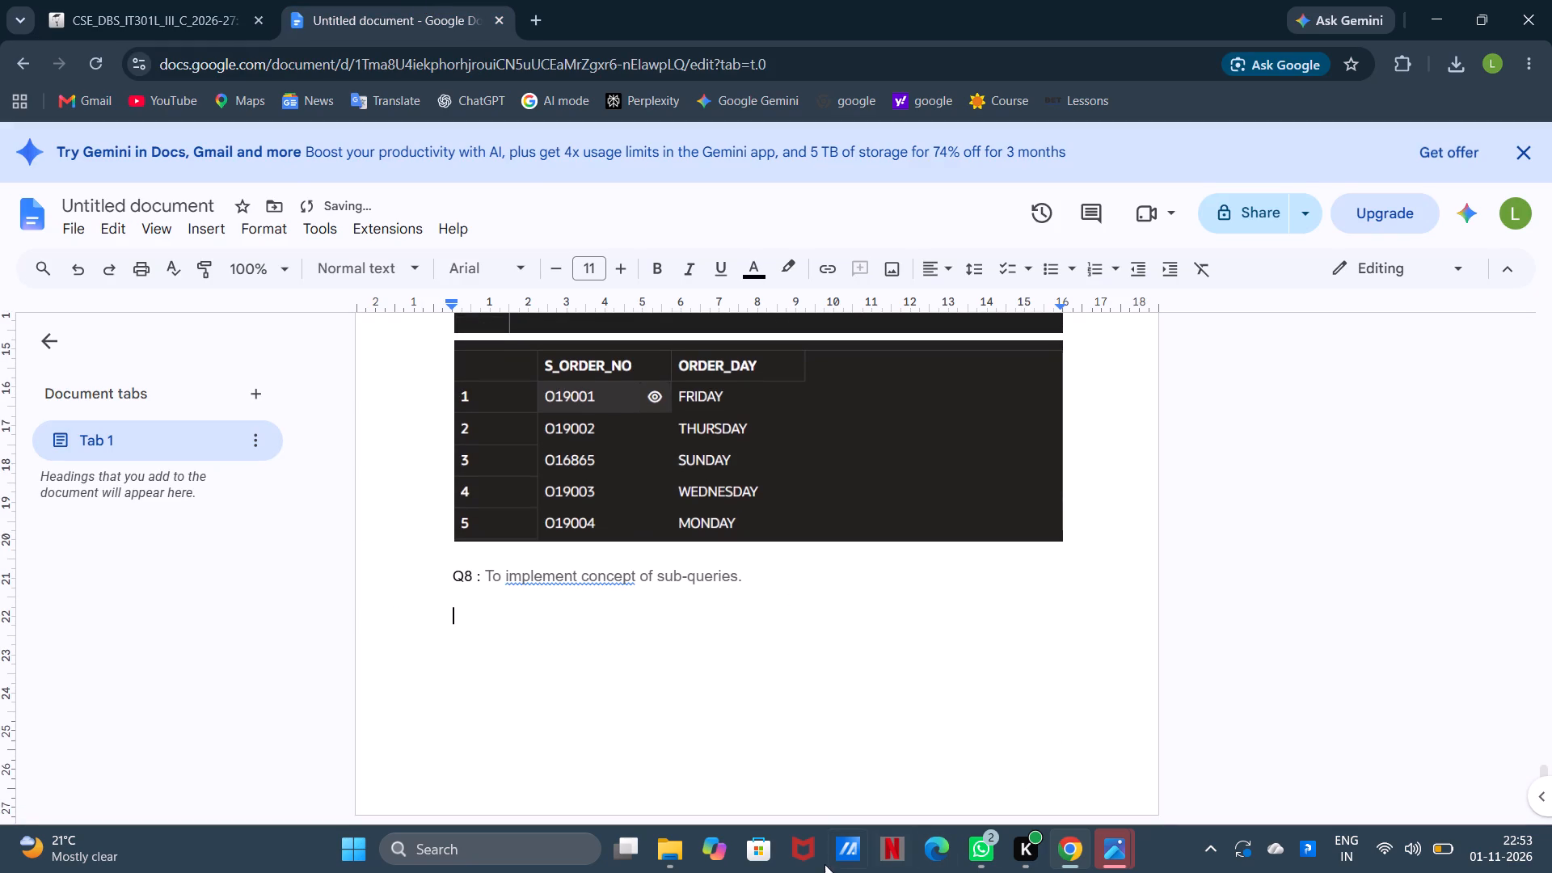
{"action": "left_click", "coordinate": [665, 850]}
{"action": "scroll", "coordinate": [665, 850], "scroll_direction": "down", "scroll_amount": 1}
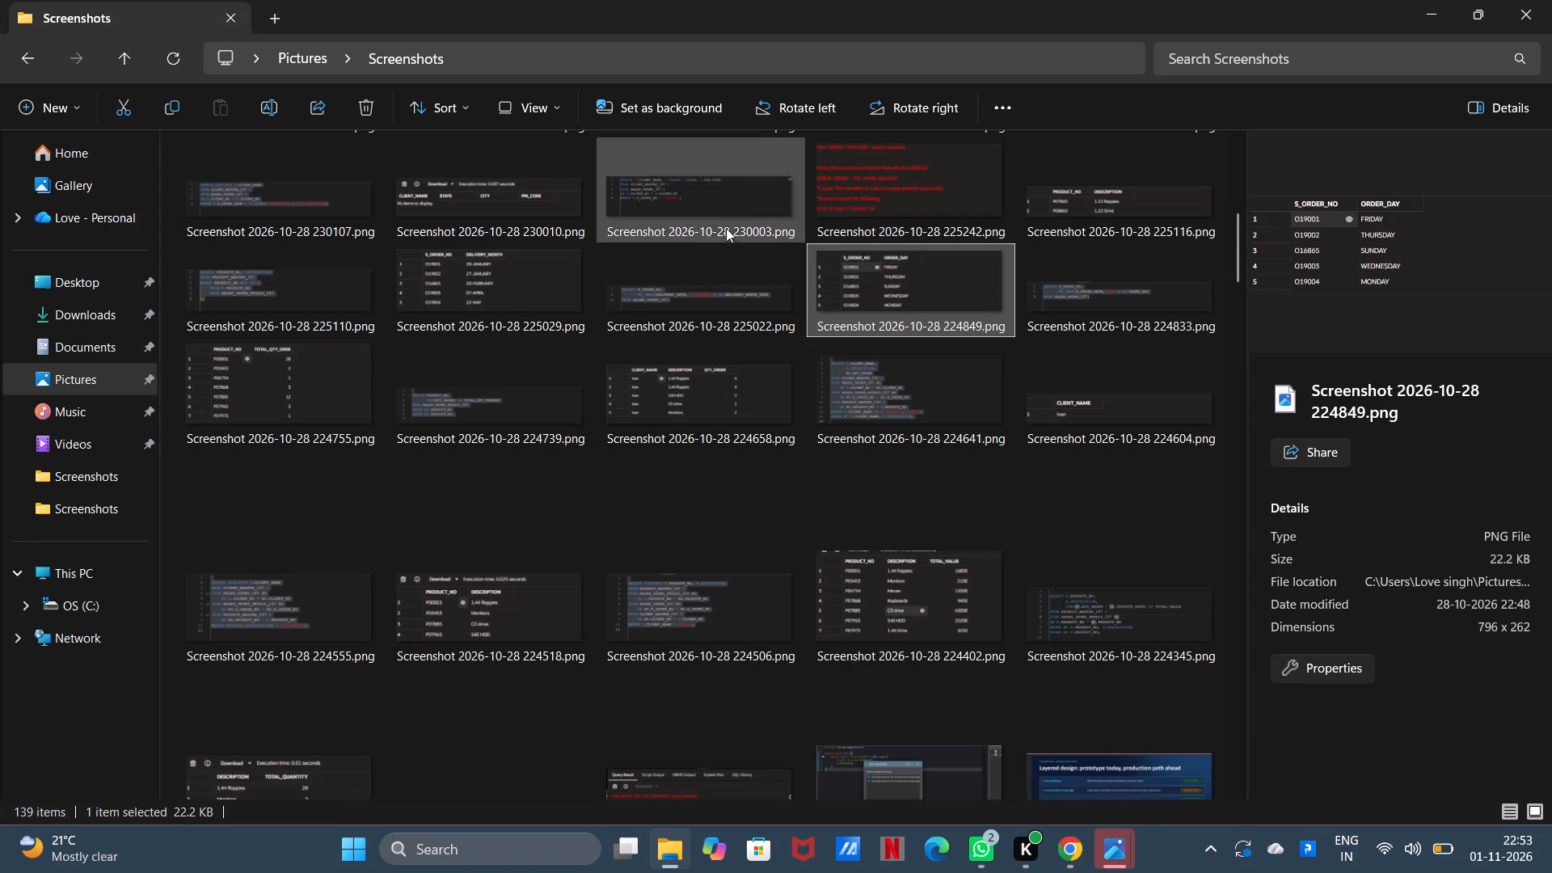
{"action": "double_click", "coordinate": [715, 290]}
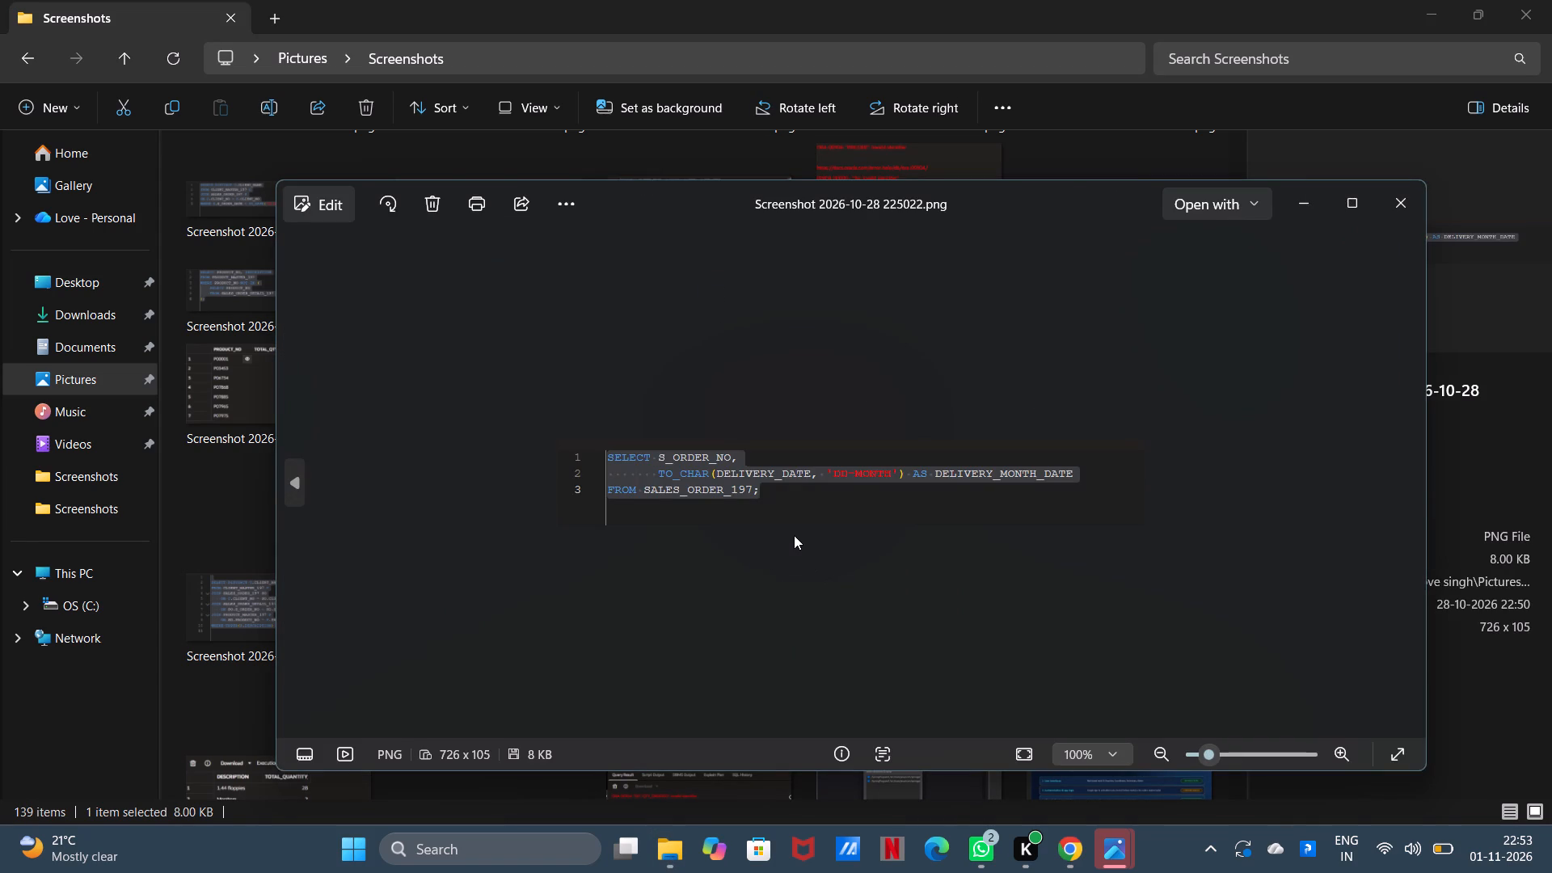
{"action": "key", "text": "ctrl+c"}
{"action": "left_click", "coordinate": [1074, 845]}
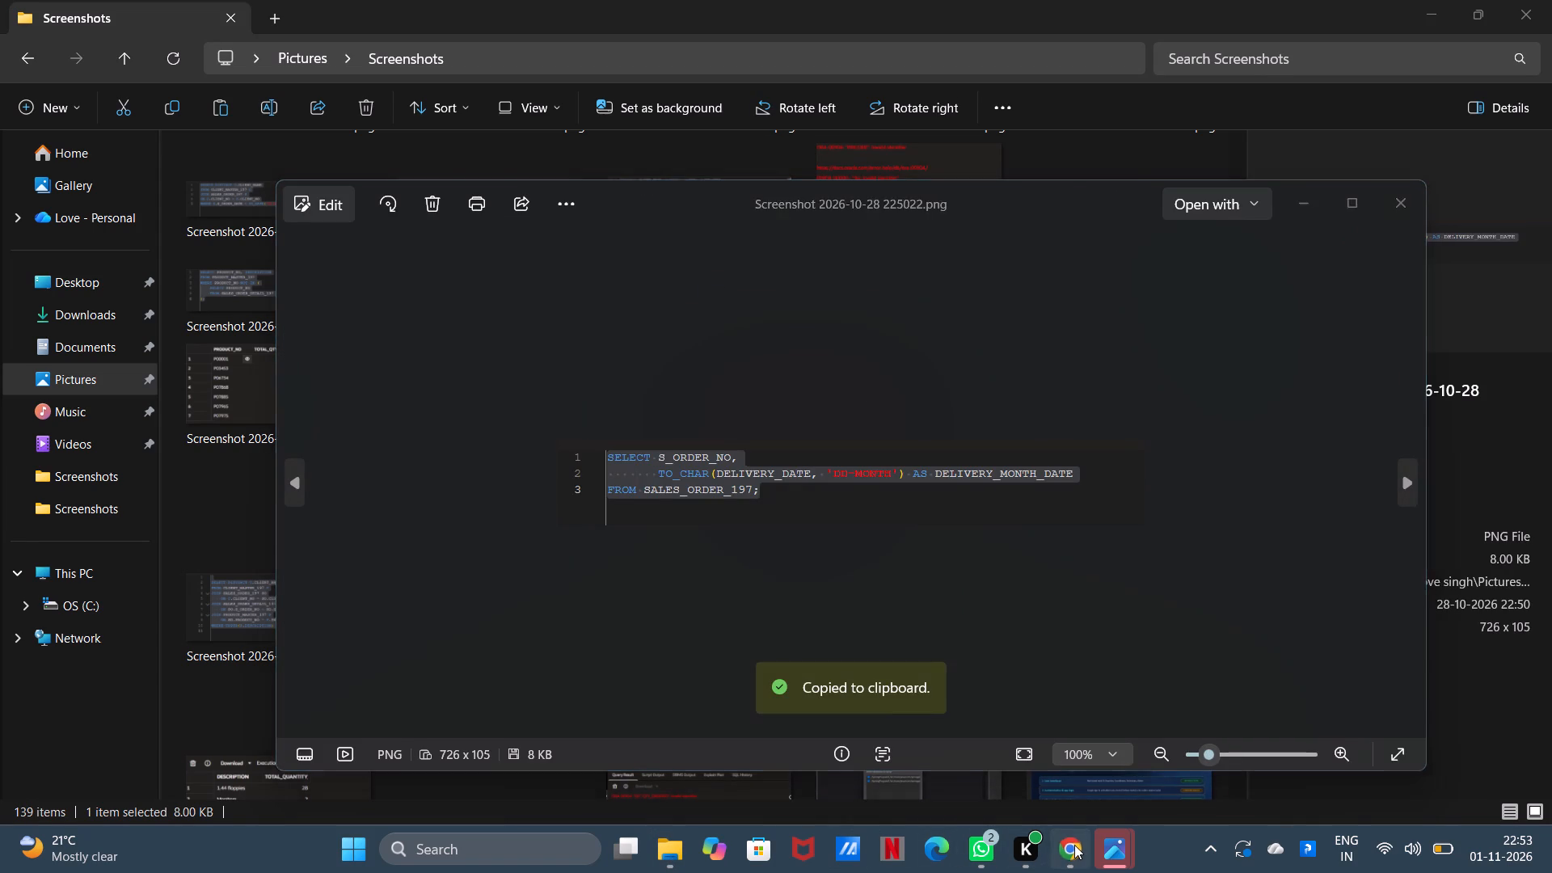
{"action": "key", "text": "ctrl+v"}
Copy the result image "Screenshot 2026-10-28 225029.png" from the Screenshots folder and paste it on a new line below question 8's query image.
{"action": "scroll", "coordinate": [606, 656], "scroll_direction": "down", "scroll_amount": 1}
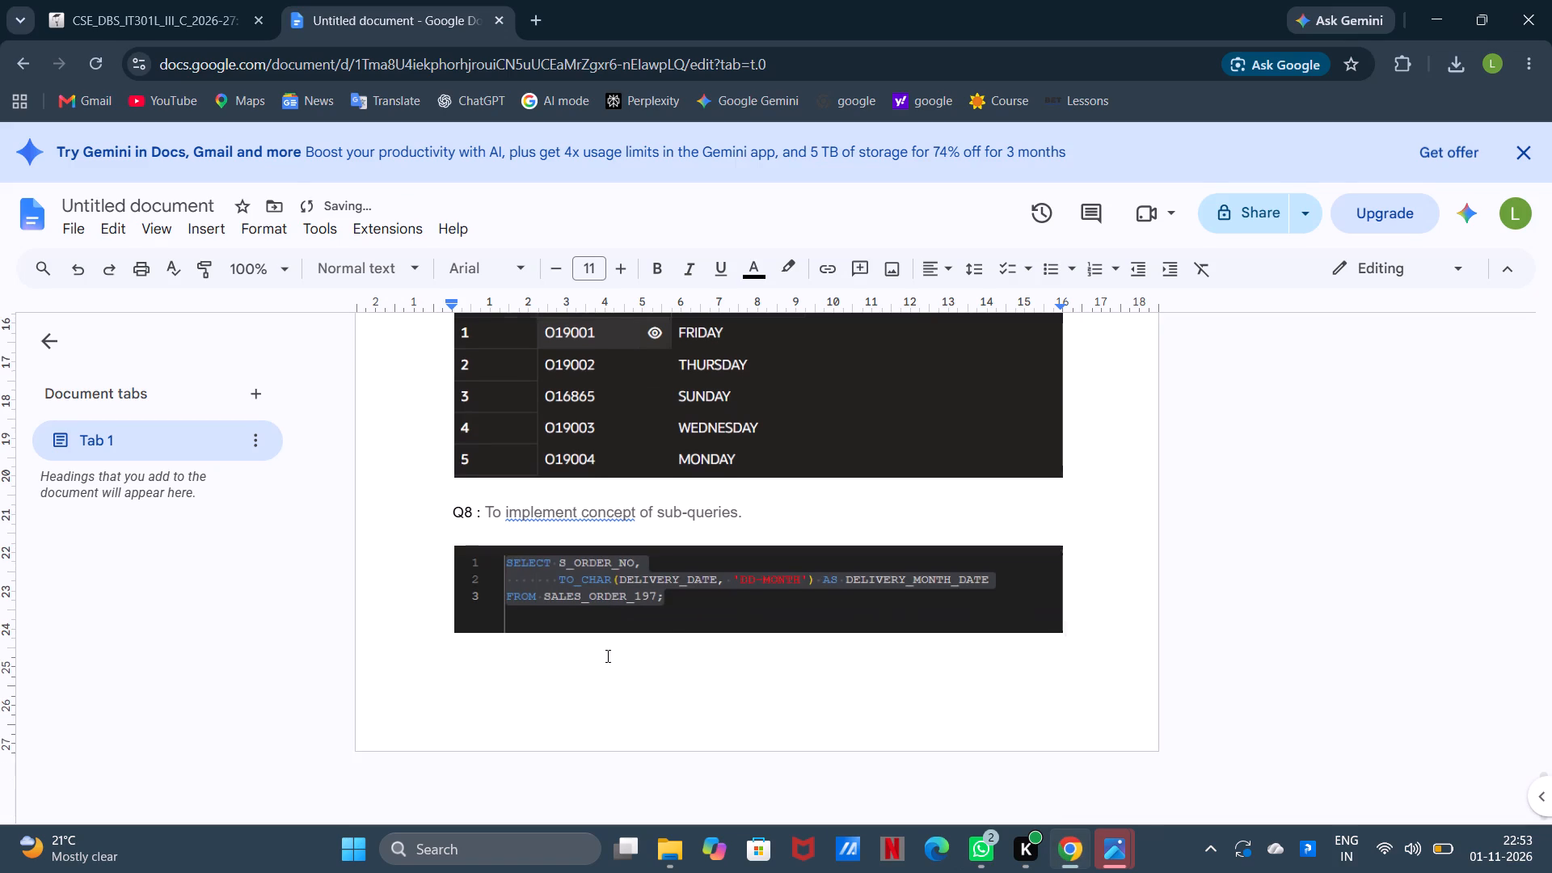
{"action": "scroll", "coordinate": [606, 656], "scroll_direction": "down", "scroll_amount": 1}
{"action": "left_click", "coordinate": [675, 851]}
{"action": "scroll", "coordinate": [675, 851], "scroll_direction": "down", "scroll_amount": 1}
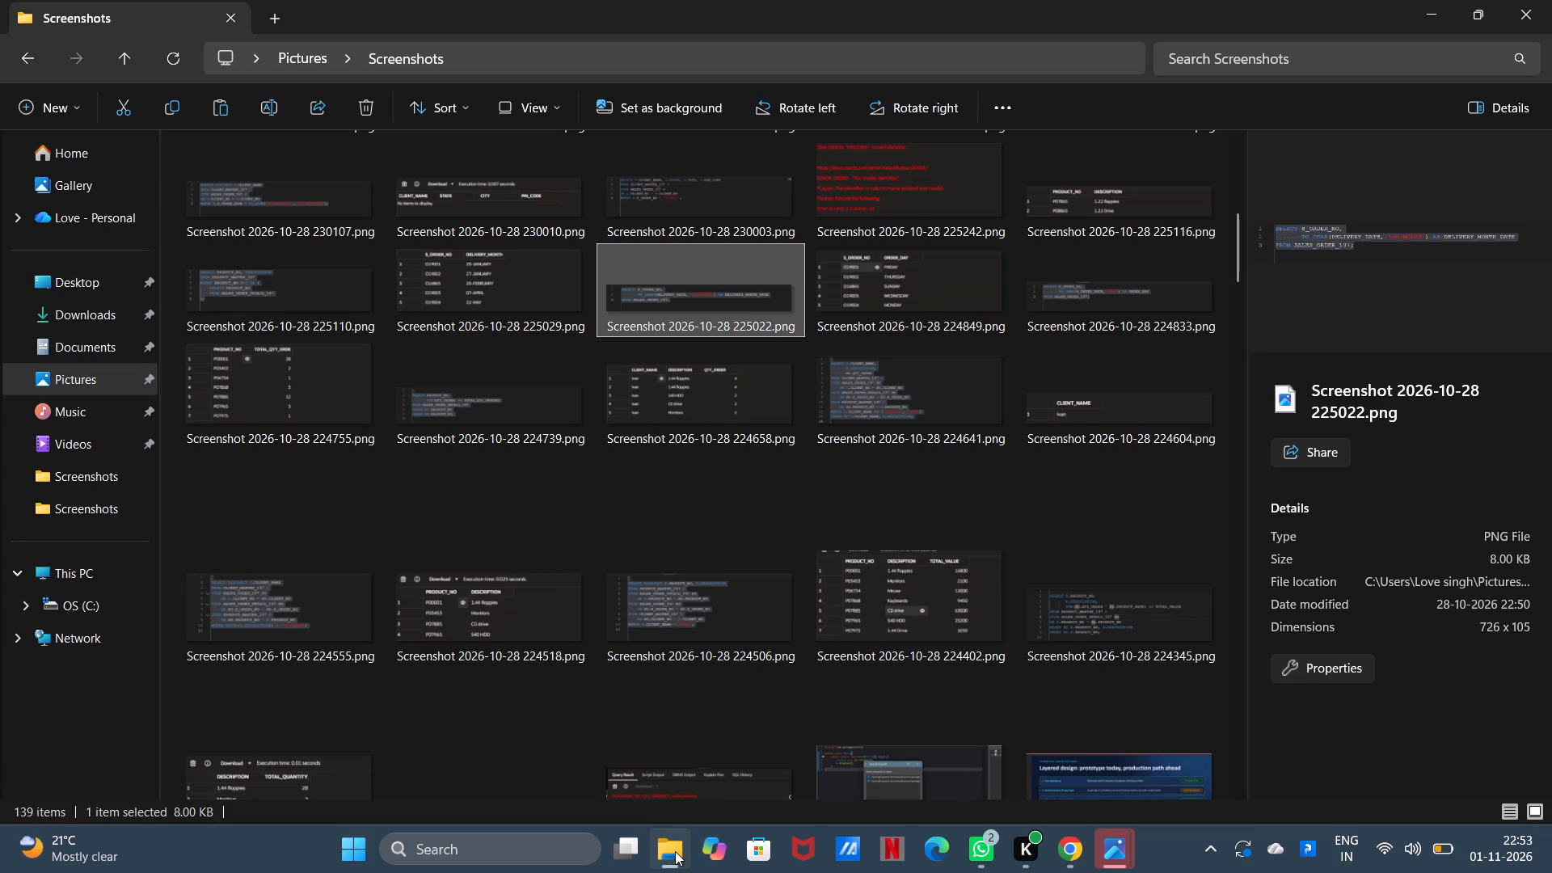
{"action": "double_click", "coordinate": [491, 306]}
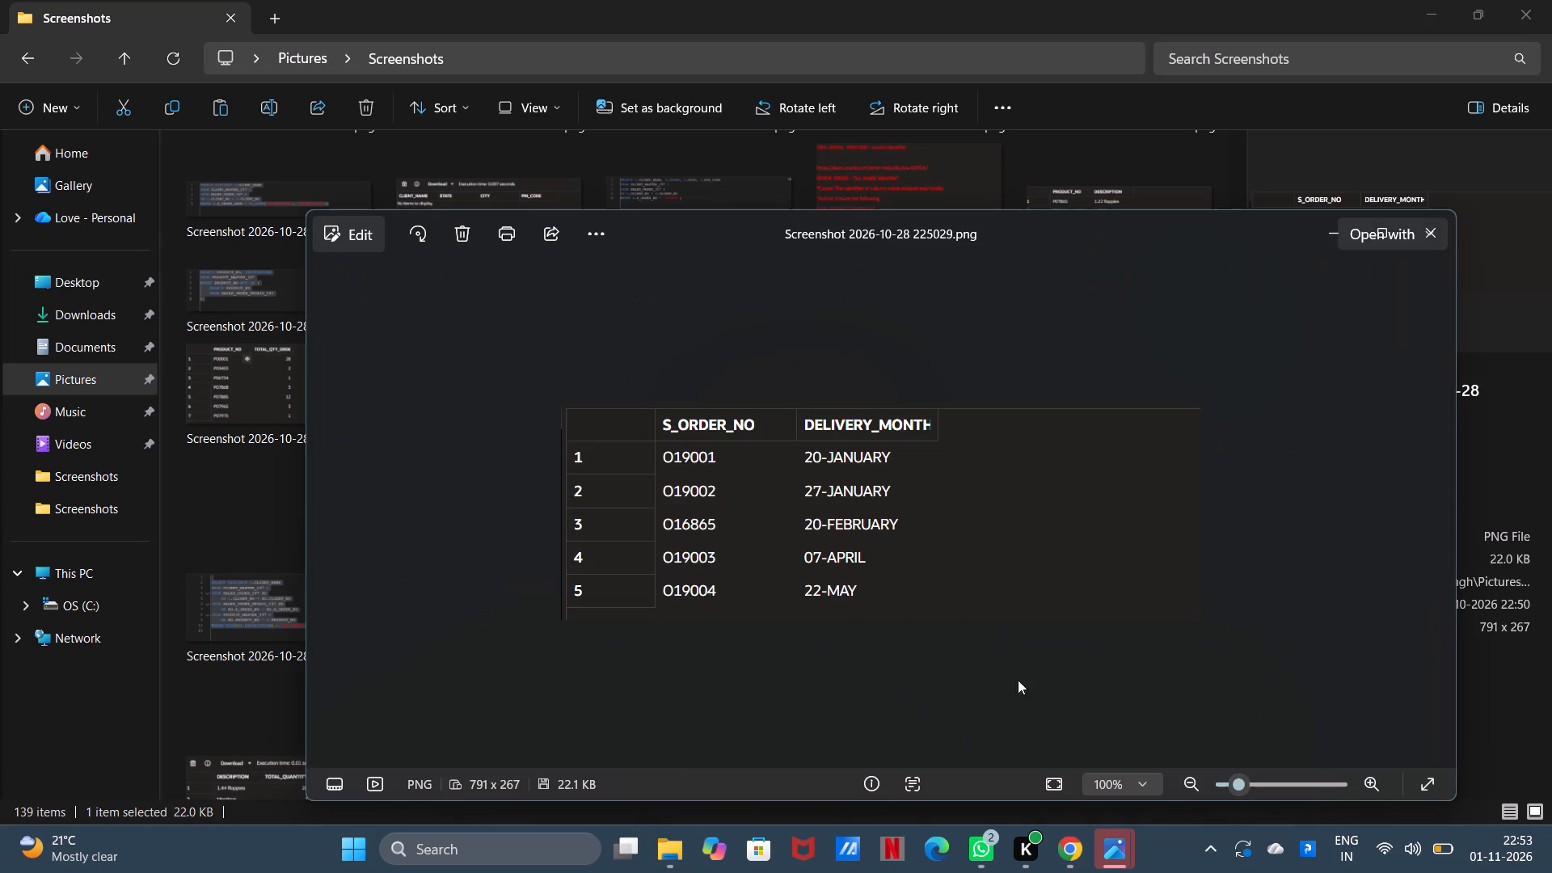
{"action": "key", "text": "ctrl+c"}
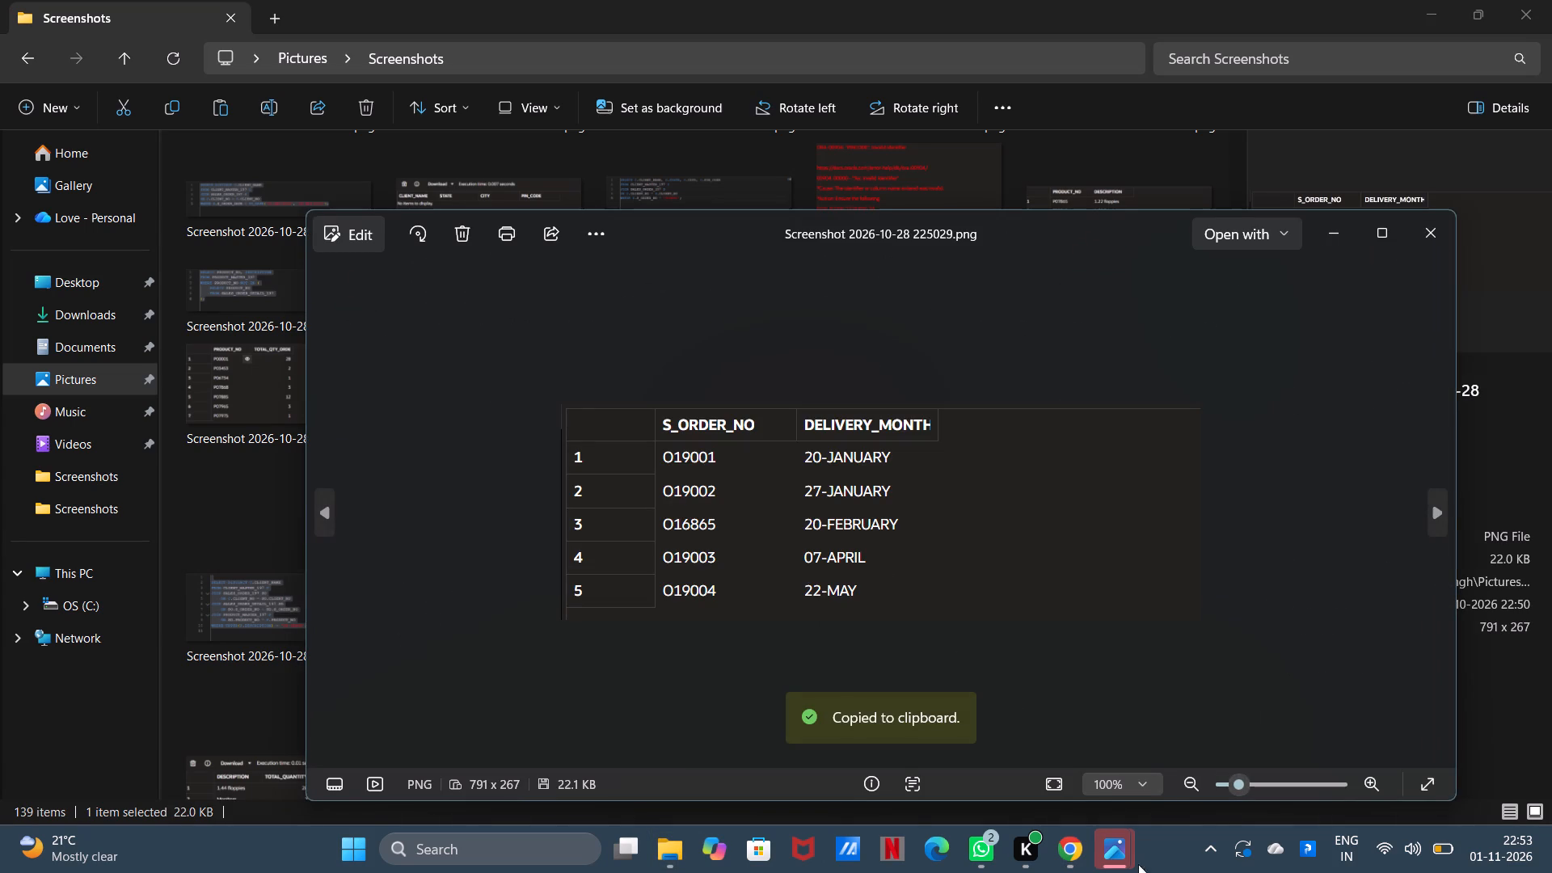
{"action": "left_click", "coordinate": [1074, 840]}
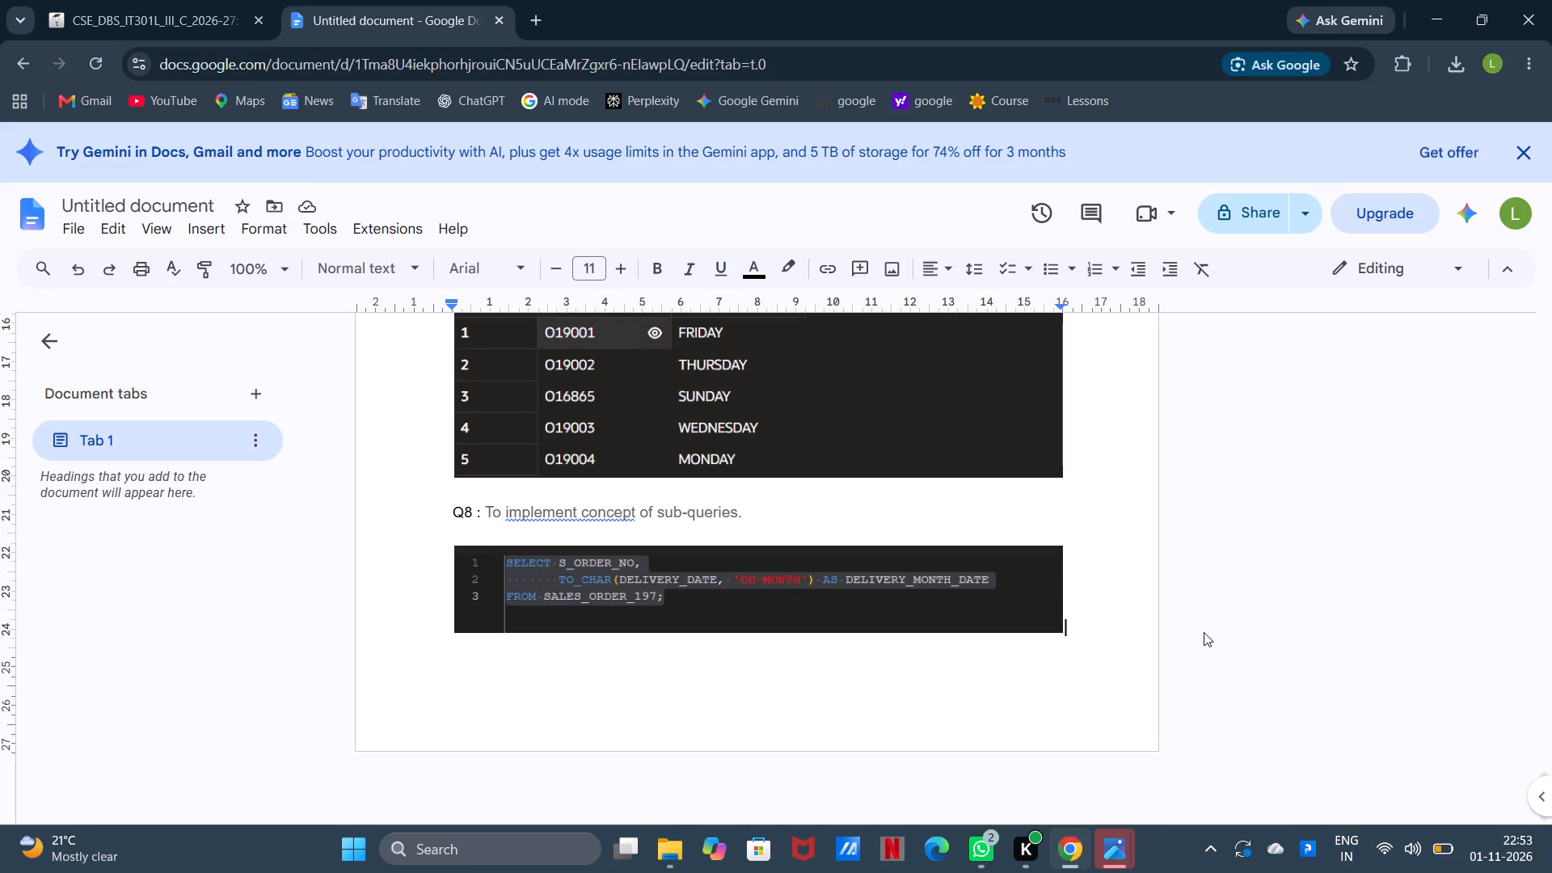
{"action": "key", "text": "Return"}
{"action": "key", "text": "ctrl+v"}
Copy the sub-query question "Find the product_no and description of non moving products." from the Lab 6 page.
{"action": "scroll", "coordinate": [1144, 628], "scroll_direction": "down", "scroll_amount": 1}
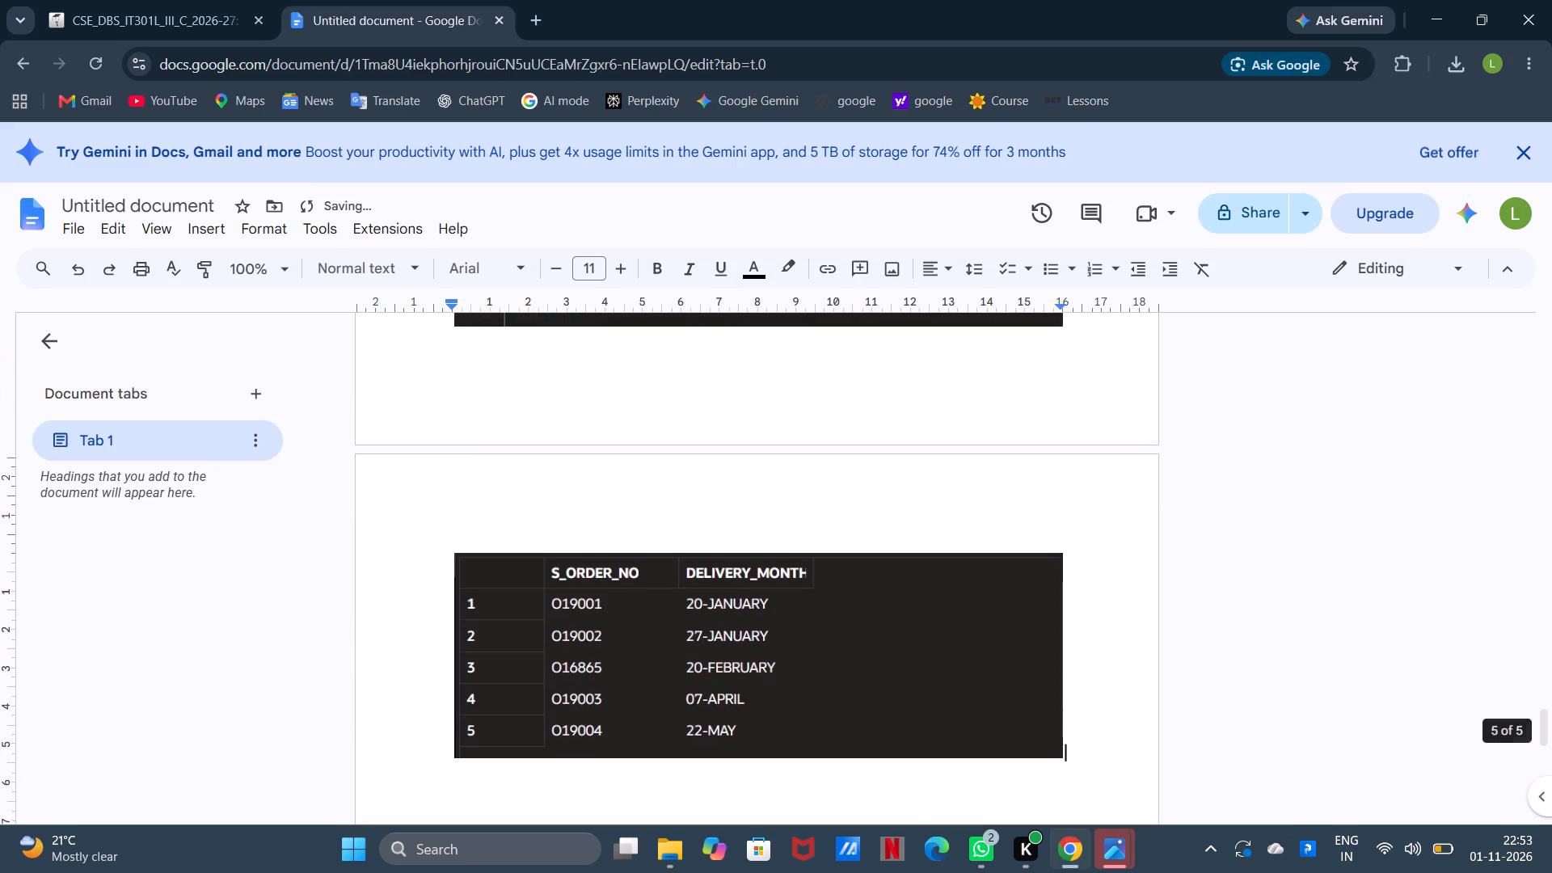
{"action": "scroll", "coordinate": [1144, 628], "scroll_direction": "down", "scroll_amount": 1}
{"action": "scroll", "coordinate": [816, 554], "scroll_direction": "up", "scroll_amount": 1}
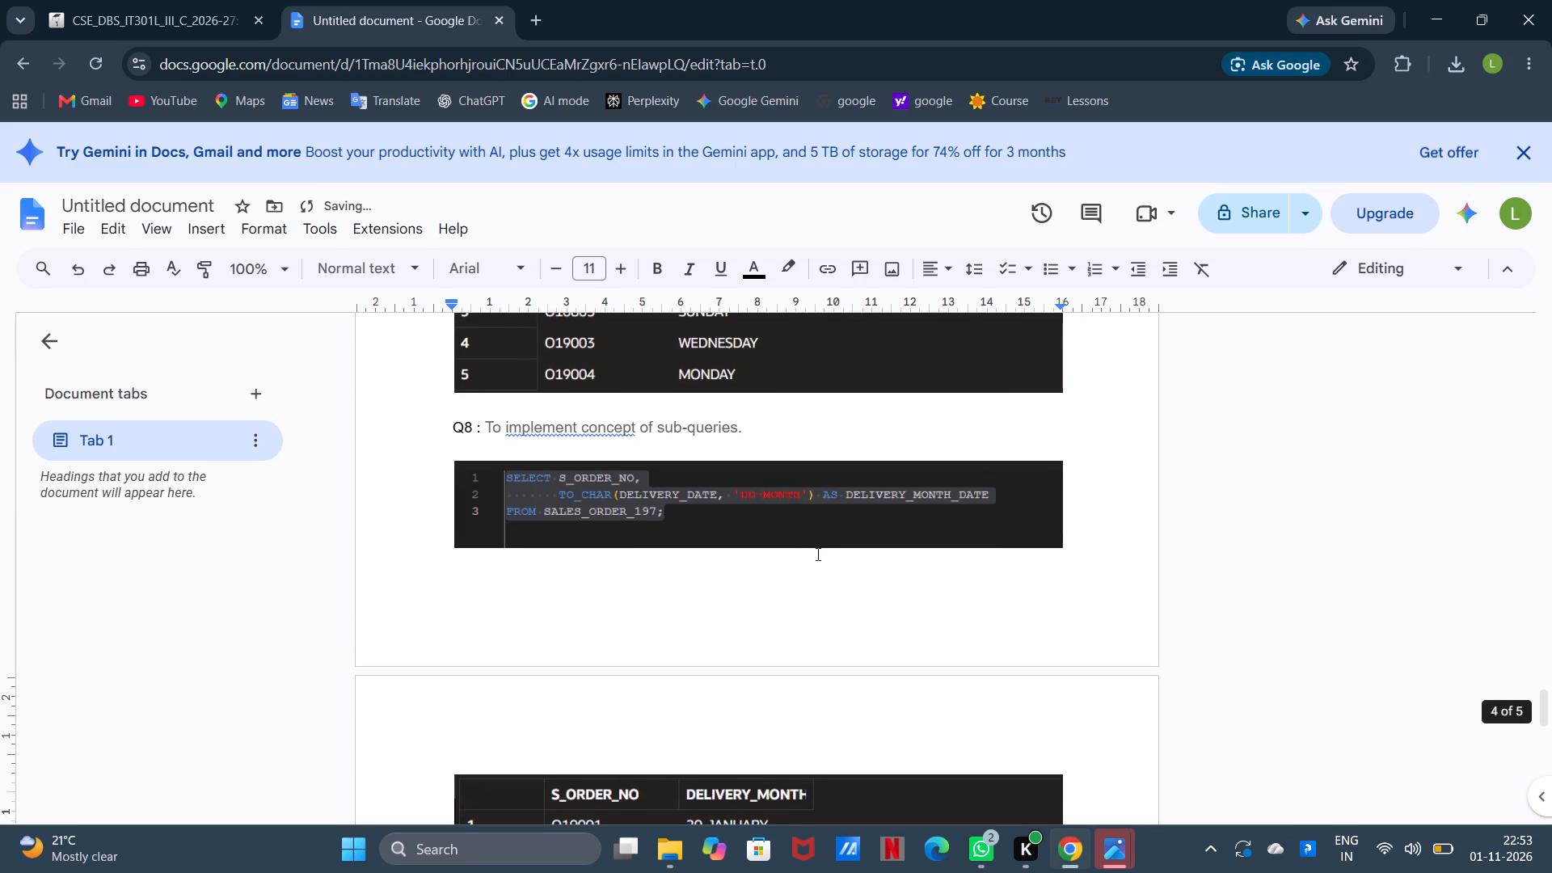
{"action": "scroll", "coordinate": [816, 554], "scroll_direction": "up", "scroll_amount": 1}
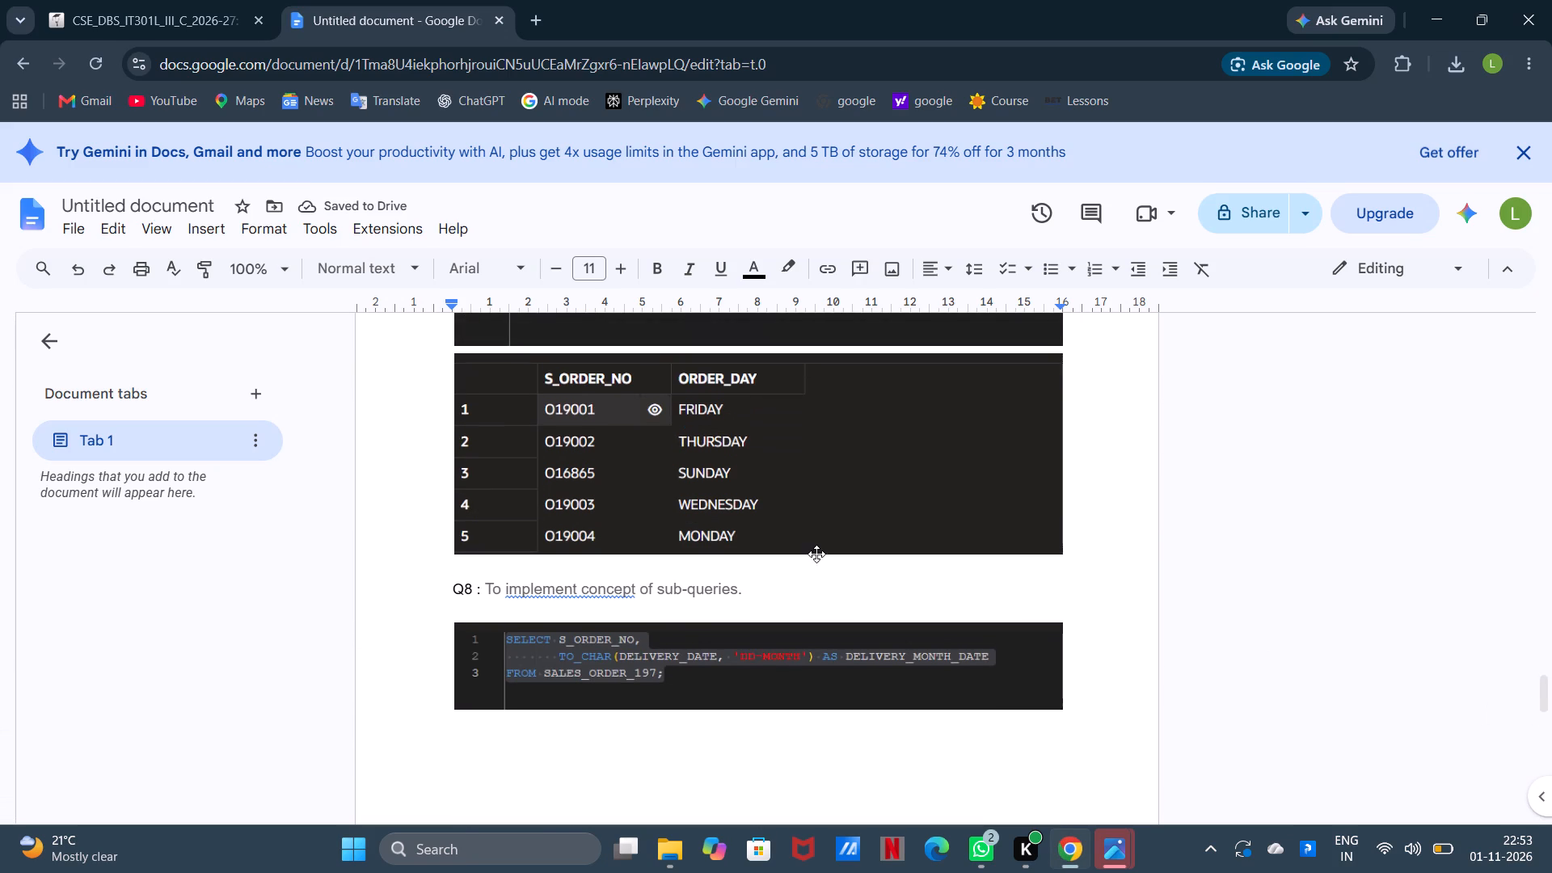
{"action": "scroll", "coordinate": [816, 554], "scroll_direction": "up", "scroll_amount": 1}
{"action": "left_click", "coordinate": [151, 0]}
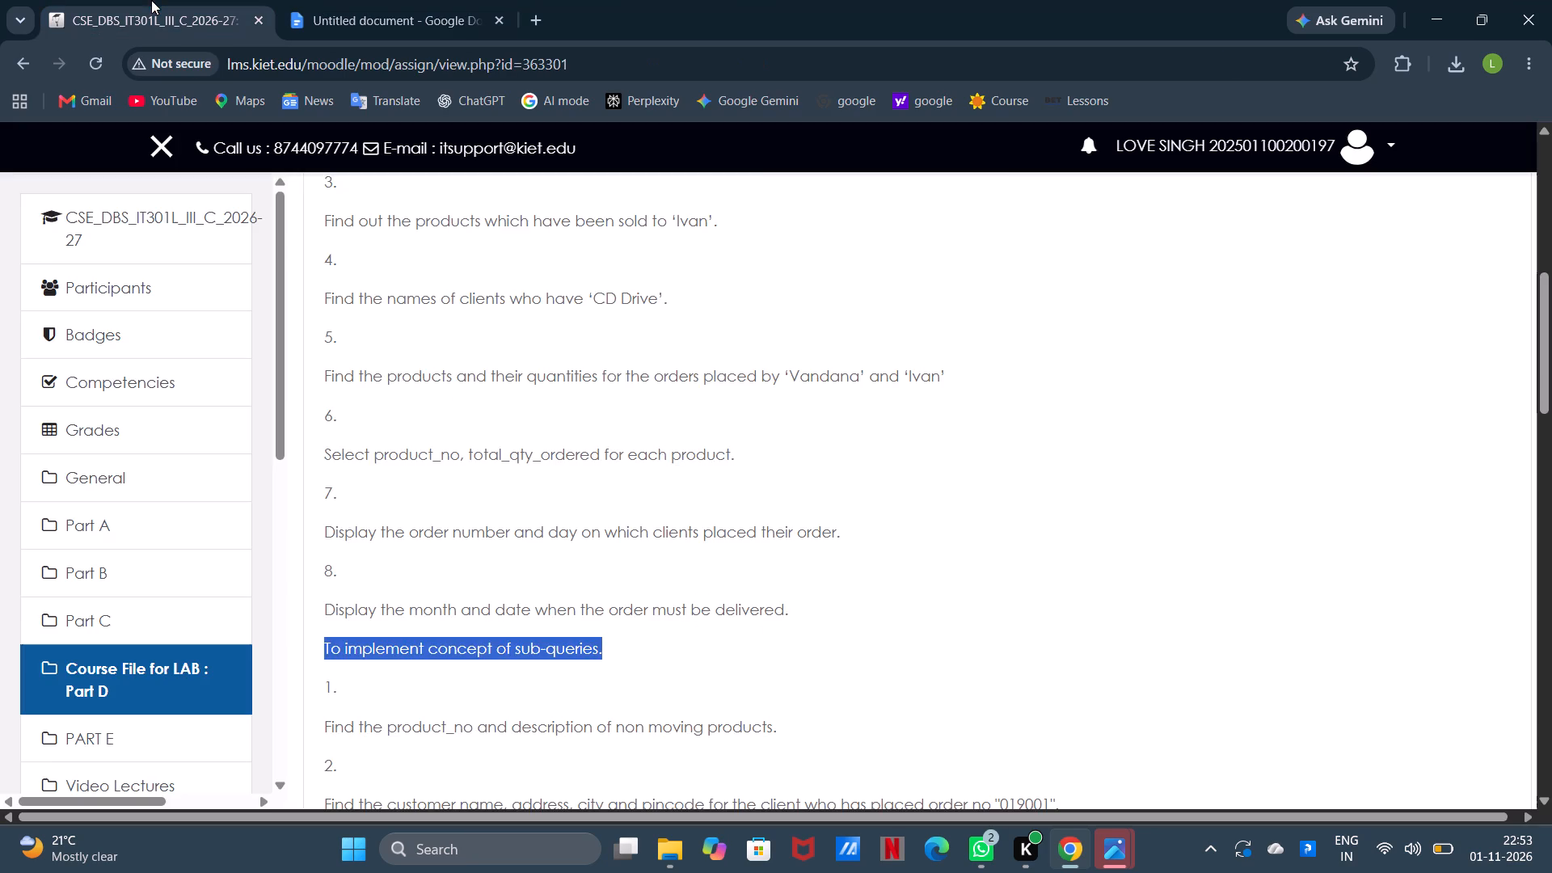
{"action": "scroll", "coordinate": [469, 426], "scroll_direction": "down", "scroll_amount": 1}
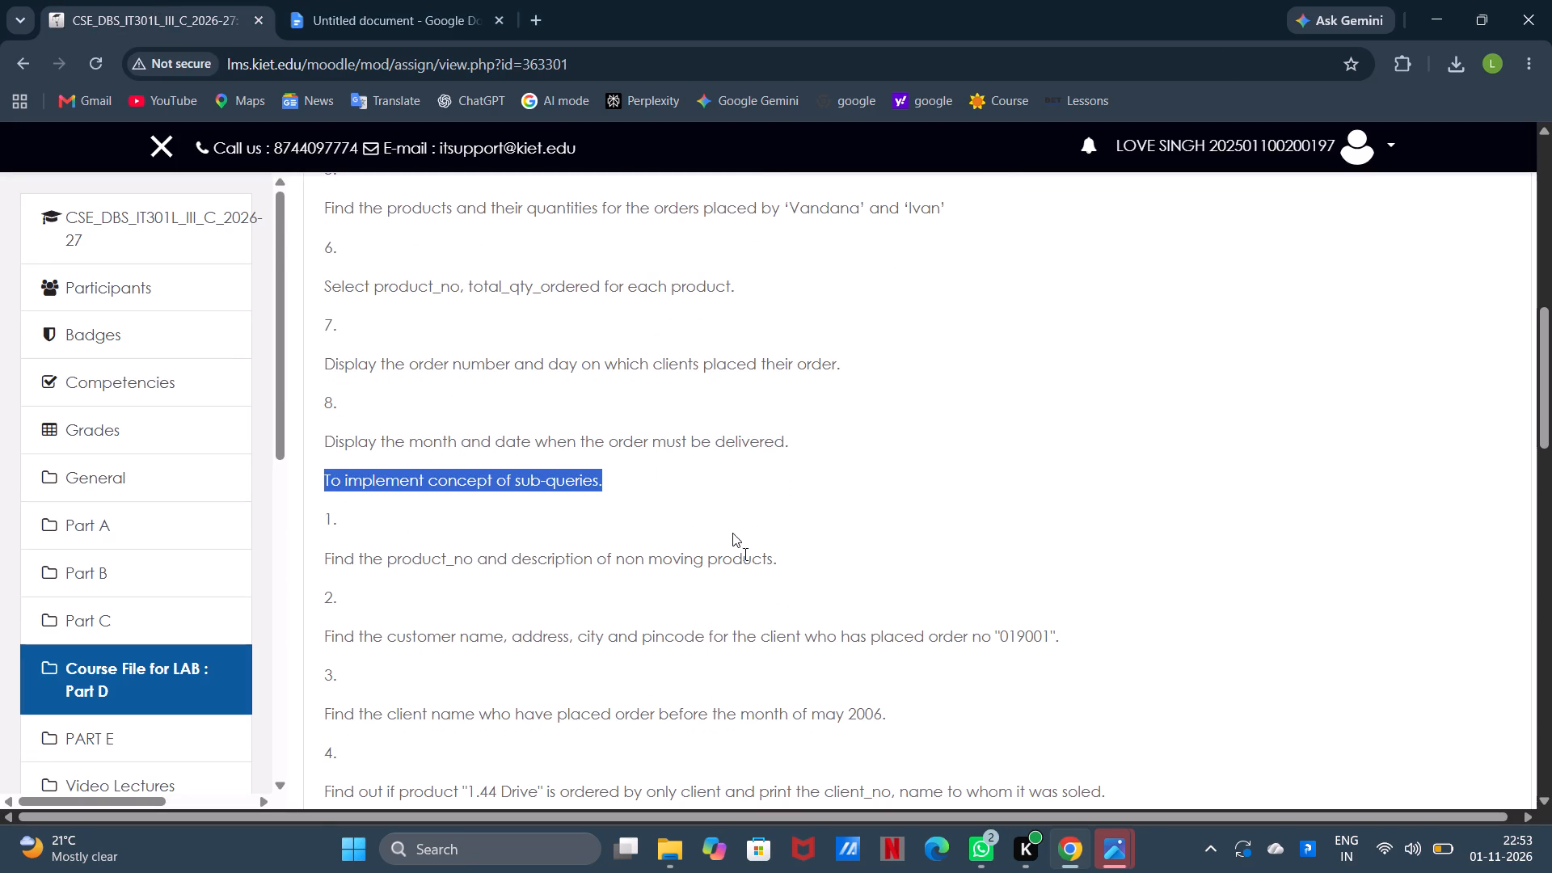
{"action": "triple_click", "coordinate": [727, 562]}
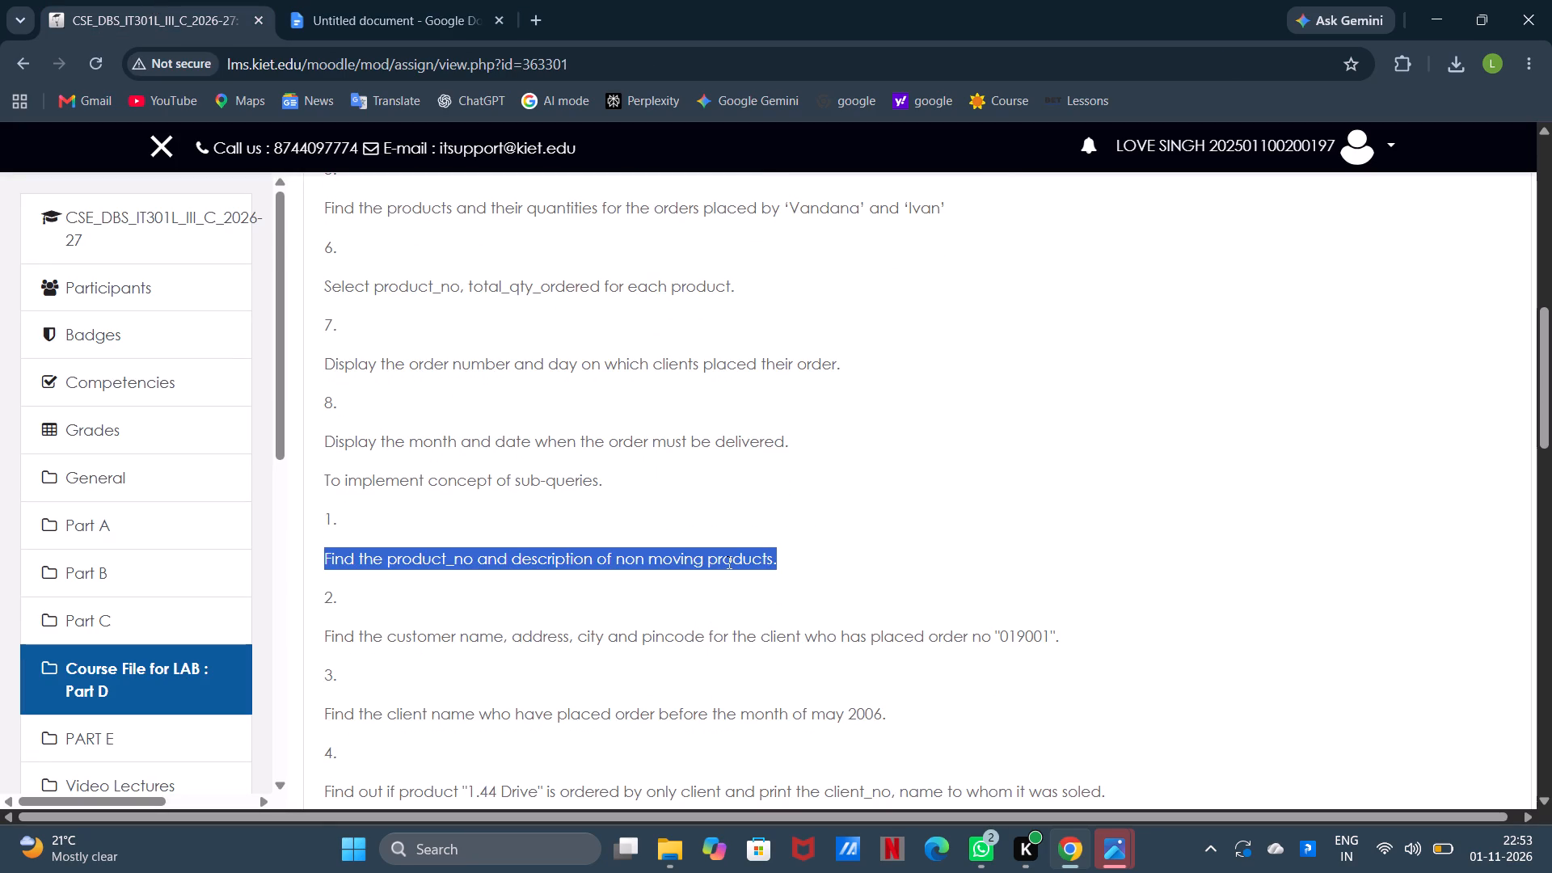
{"action": "key", "text": "ctrl+c"}
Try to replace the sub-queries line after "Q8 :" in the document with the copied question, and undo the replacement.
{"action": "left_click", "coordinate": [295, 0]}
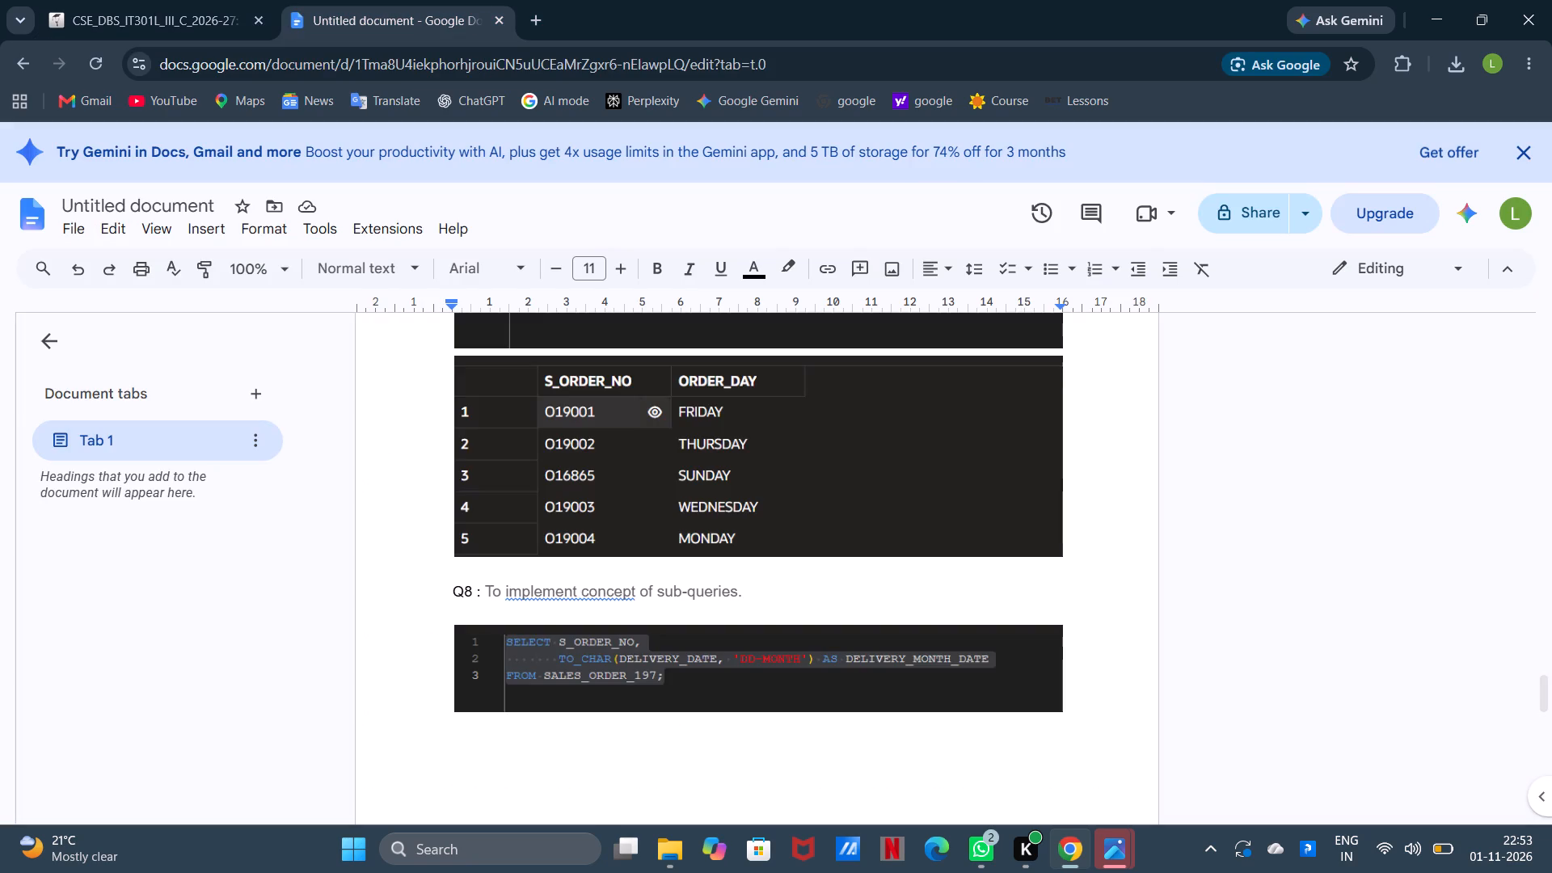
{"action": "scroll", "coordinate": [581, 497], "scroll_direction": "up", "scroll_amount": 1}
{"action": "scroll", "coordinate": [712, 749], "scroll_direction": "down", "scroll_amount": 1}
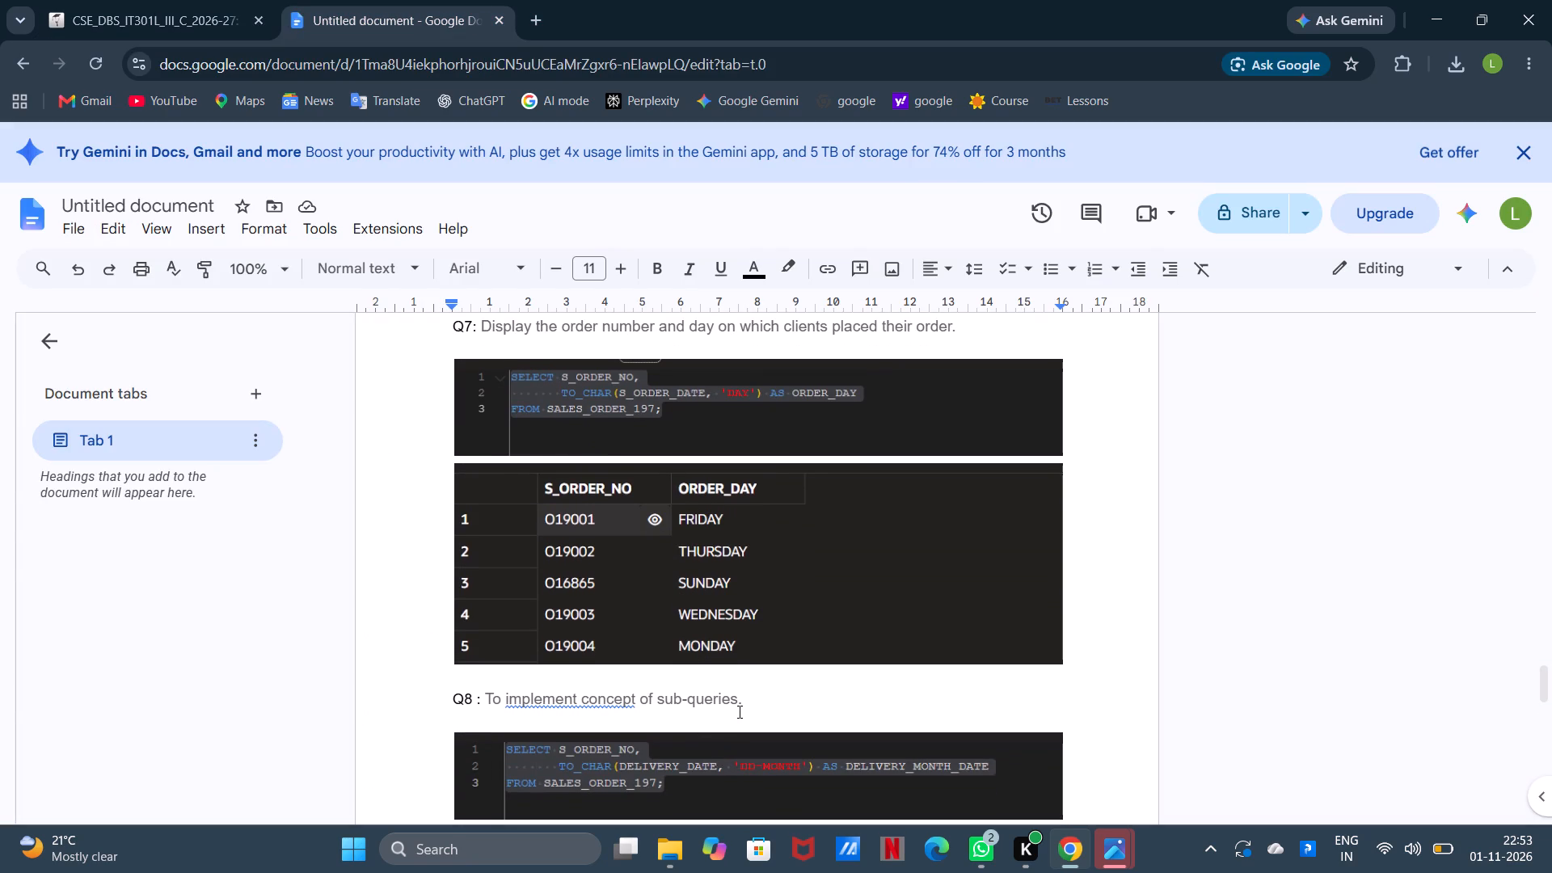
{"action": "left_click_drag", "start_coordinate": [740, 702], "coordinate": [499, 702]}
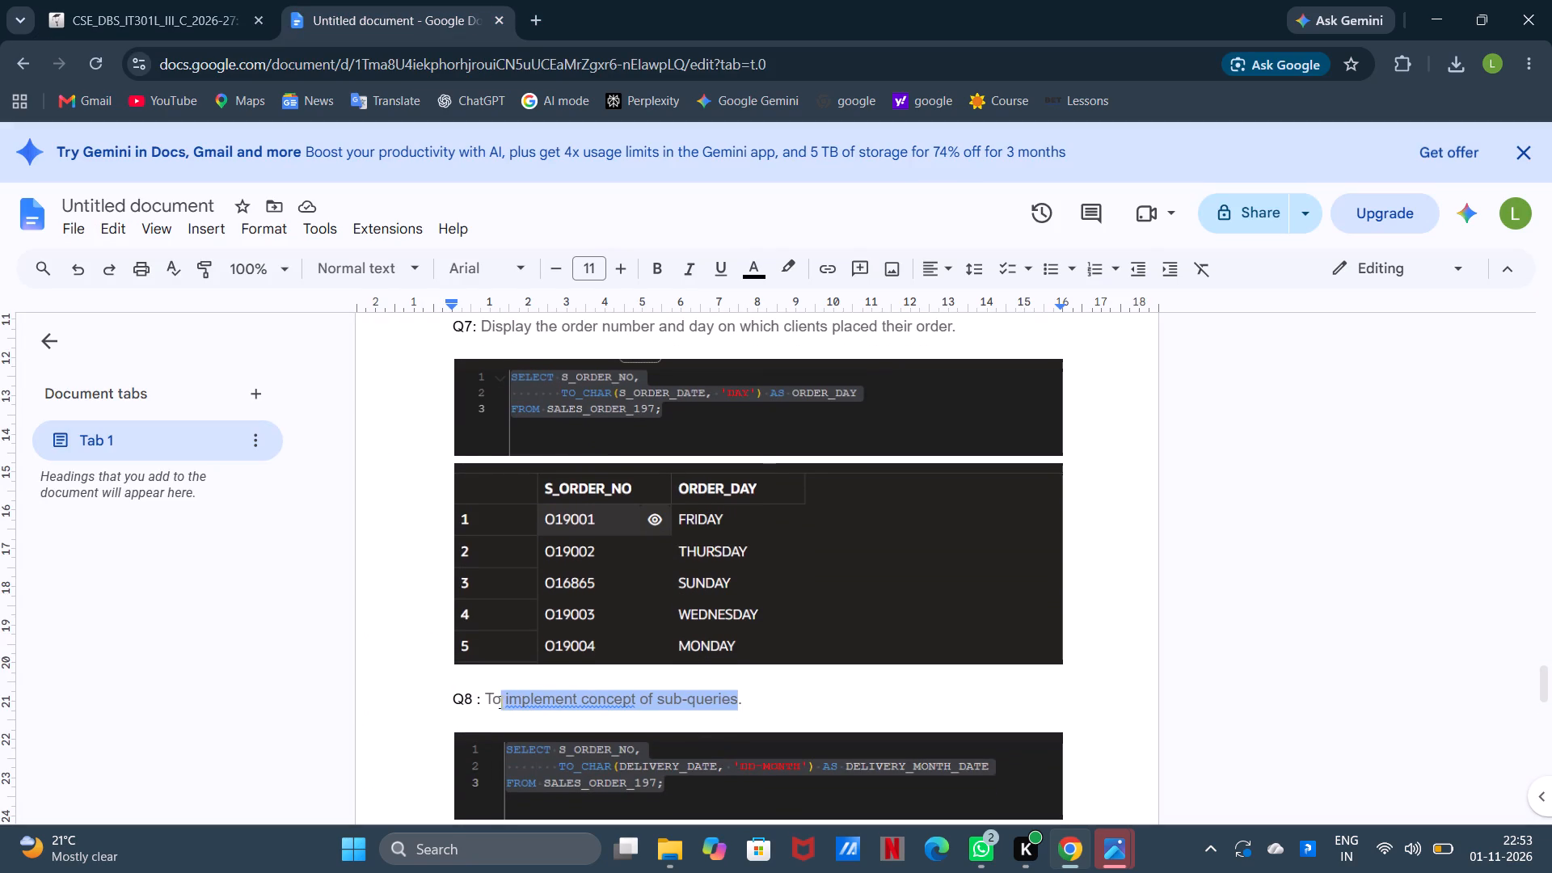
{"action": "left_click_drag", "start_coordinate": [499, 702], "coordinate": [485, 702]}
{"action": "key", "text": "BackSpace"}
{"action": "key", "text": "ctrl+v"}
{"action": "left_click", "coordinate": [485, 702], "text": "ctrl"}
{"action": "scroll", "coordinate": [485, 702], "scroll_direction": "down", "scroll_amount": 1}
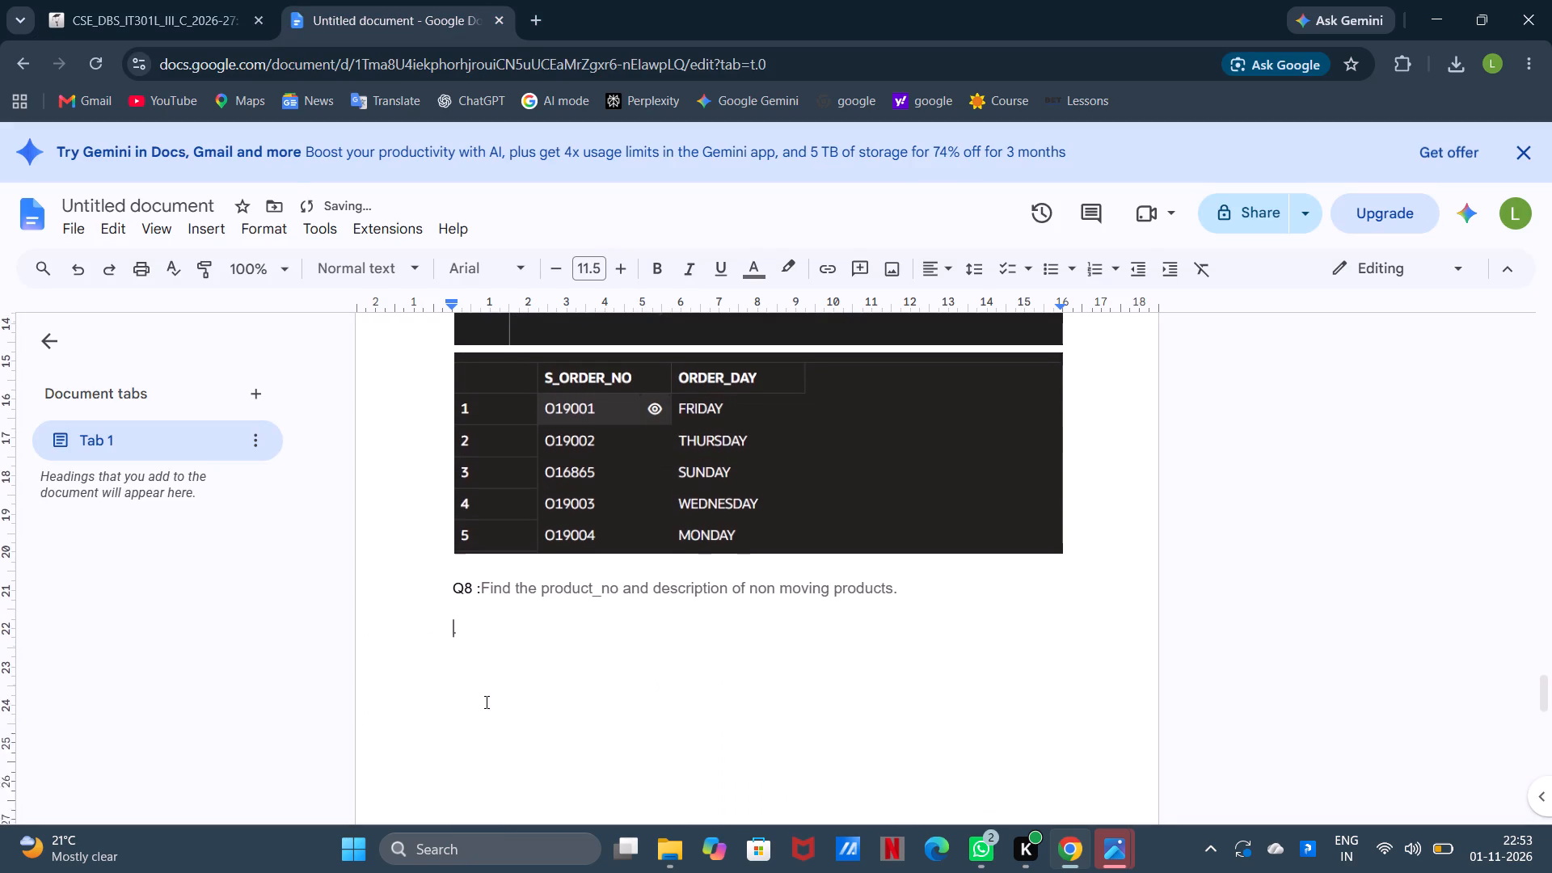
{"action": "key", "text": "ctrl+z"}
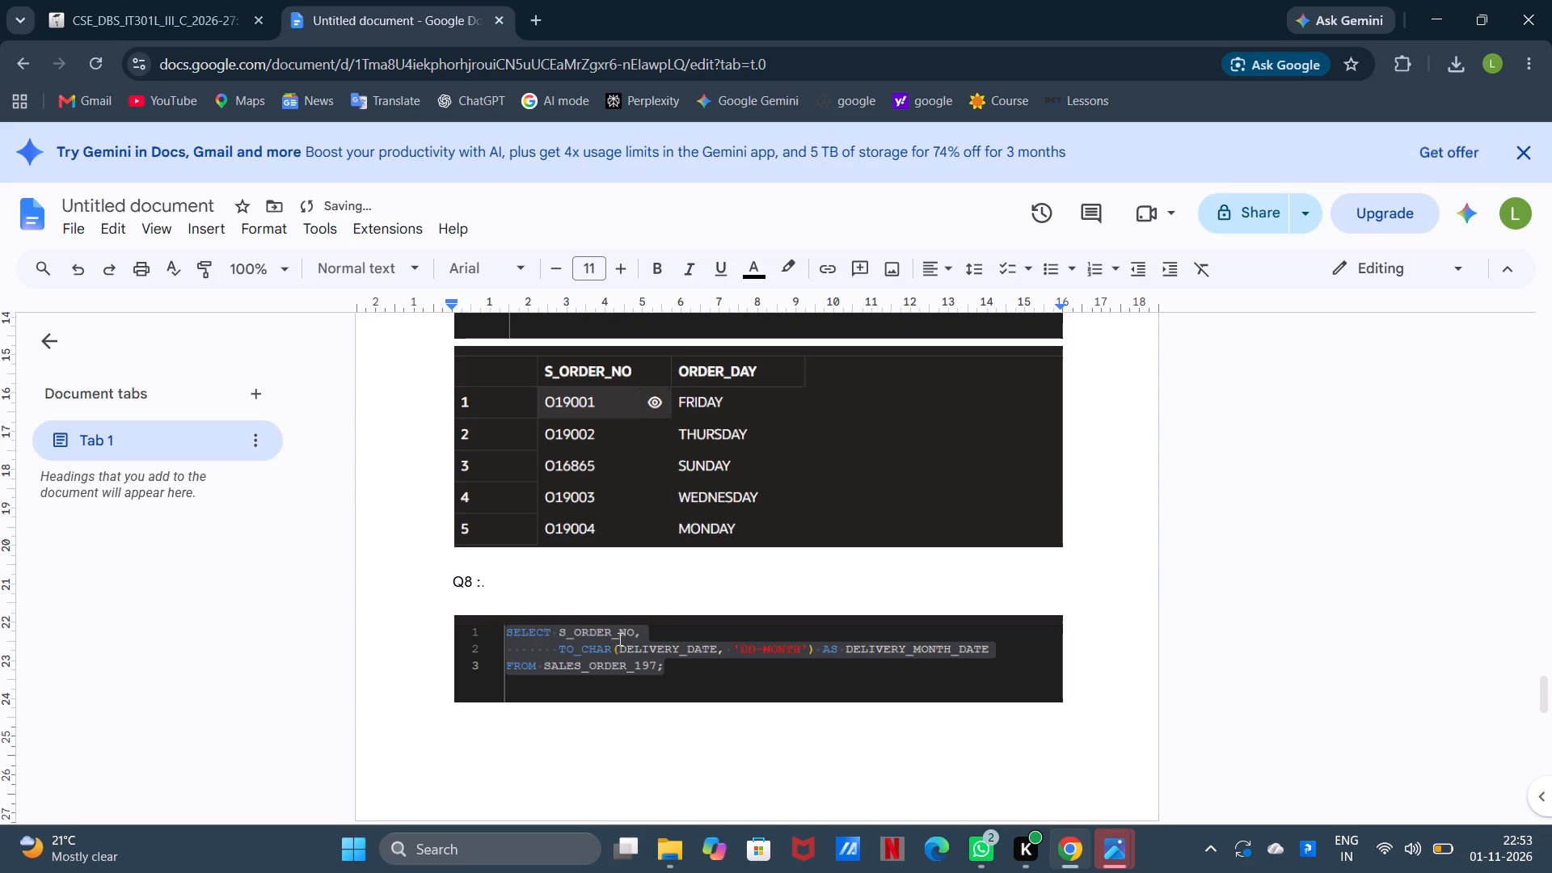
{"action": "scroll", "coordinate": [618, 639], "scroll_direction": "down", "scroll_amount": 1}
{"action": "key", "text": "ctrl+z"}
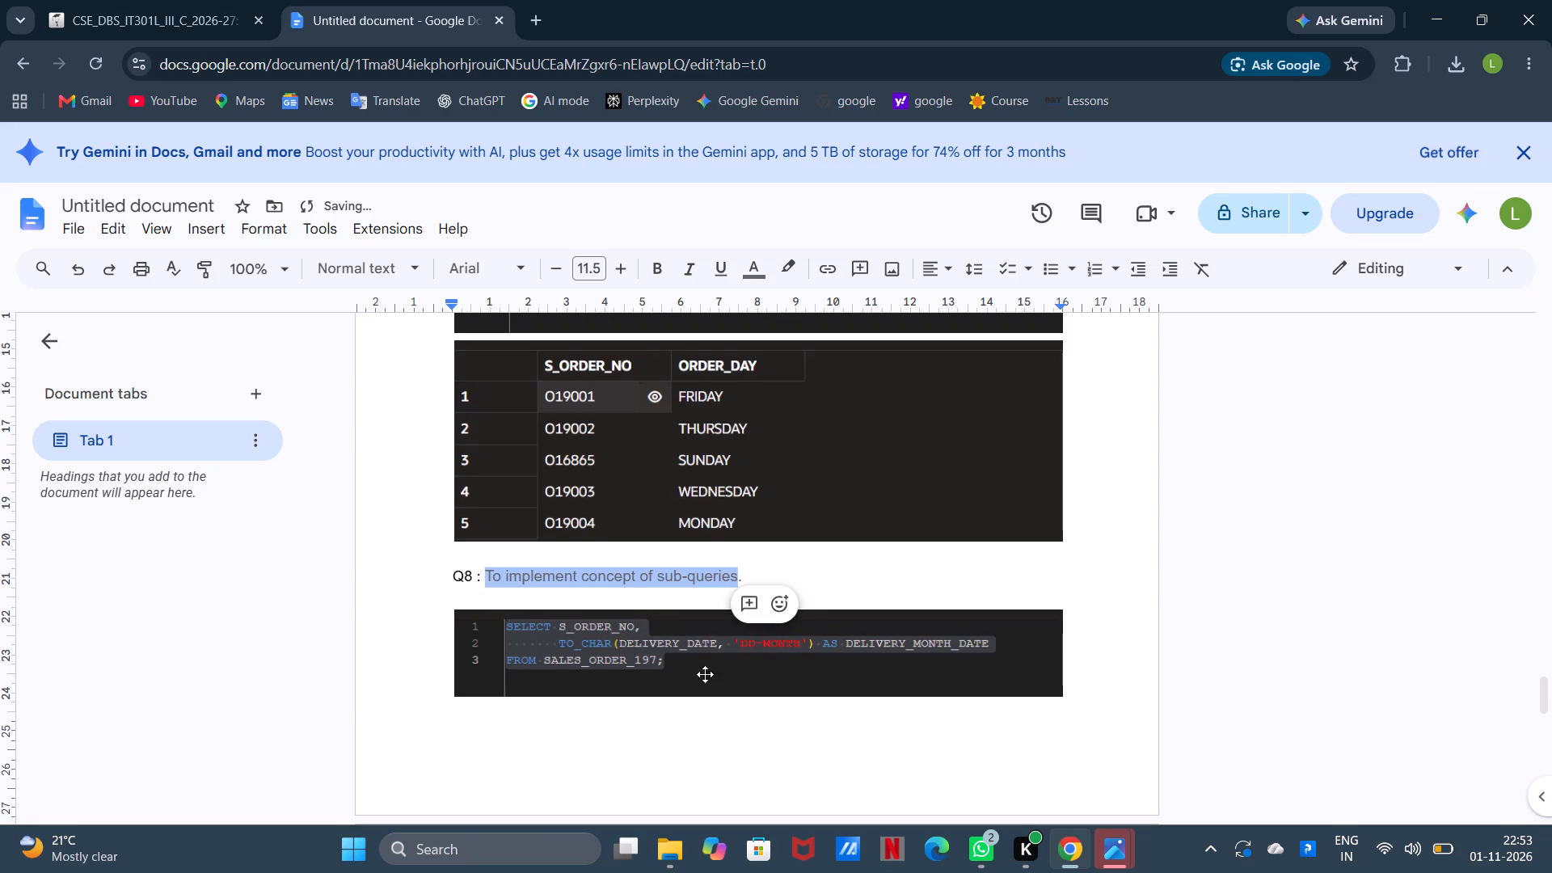
Replace "To implement concept of sub-queries." after the "Q8 :" label with the copied question about non moving products.
{"action": "scroll", "coordinate": [718, 690], "scroll_direction": "down", "scroll_amount": 2}
{"action": "scroll", "coordinate": [718, 690], "scroll_direction": "up", "scroll_amount": 2}
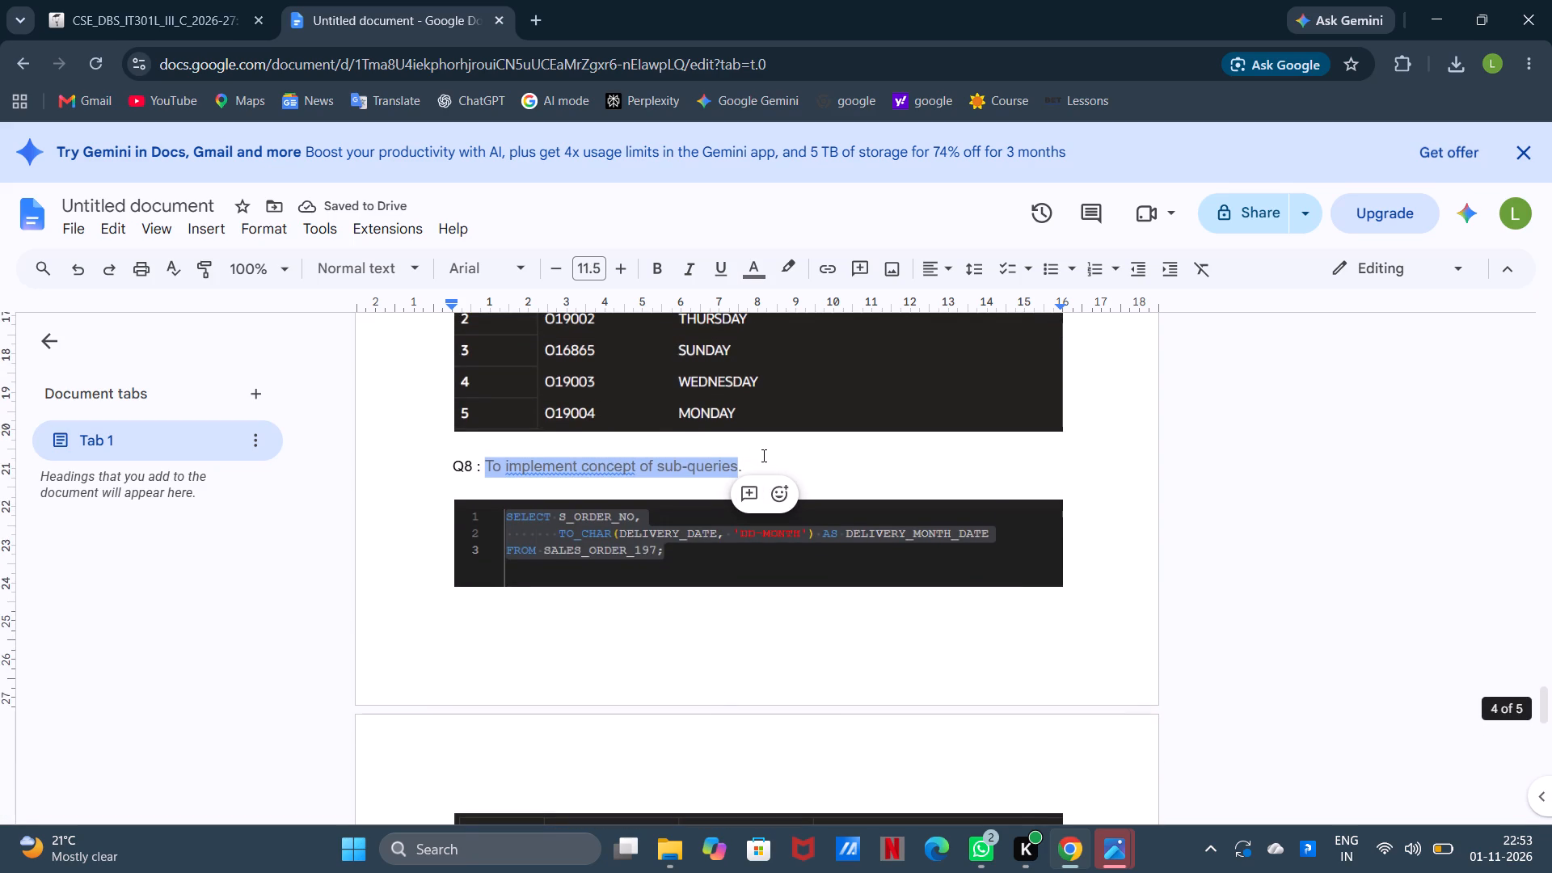
{"action": "left_click", "coordinate": [763, 456]}
{"action": "left_click_drag", "start_coordinate": [741, 474], "coordinate": [542, 458]}
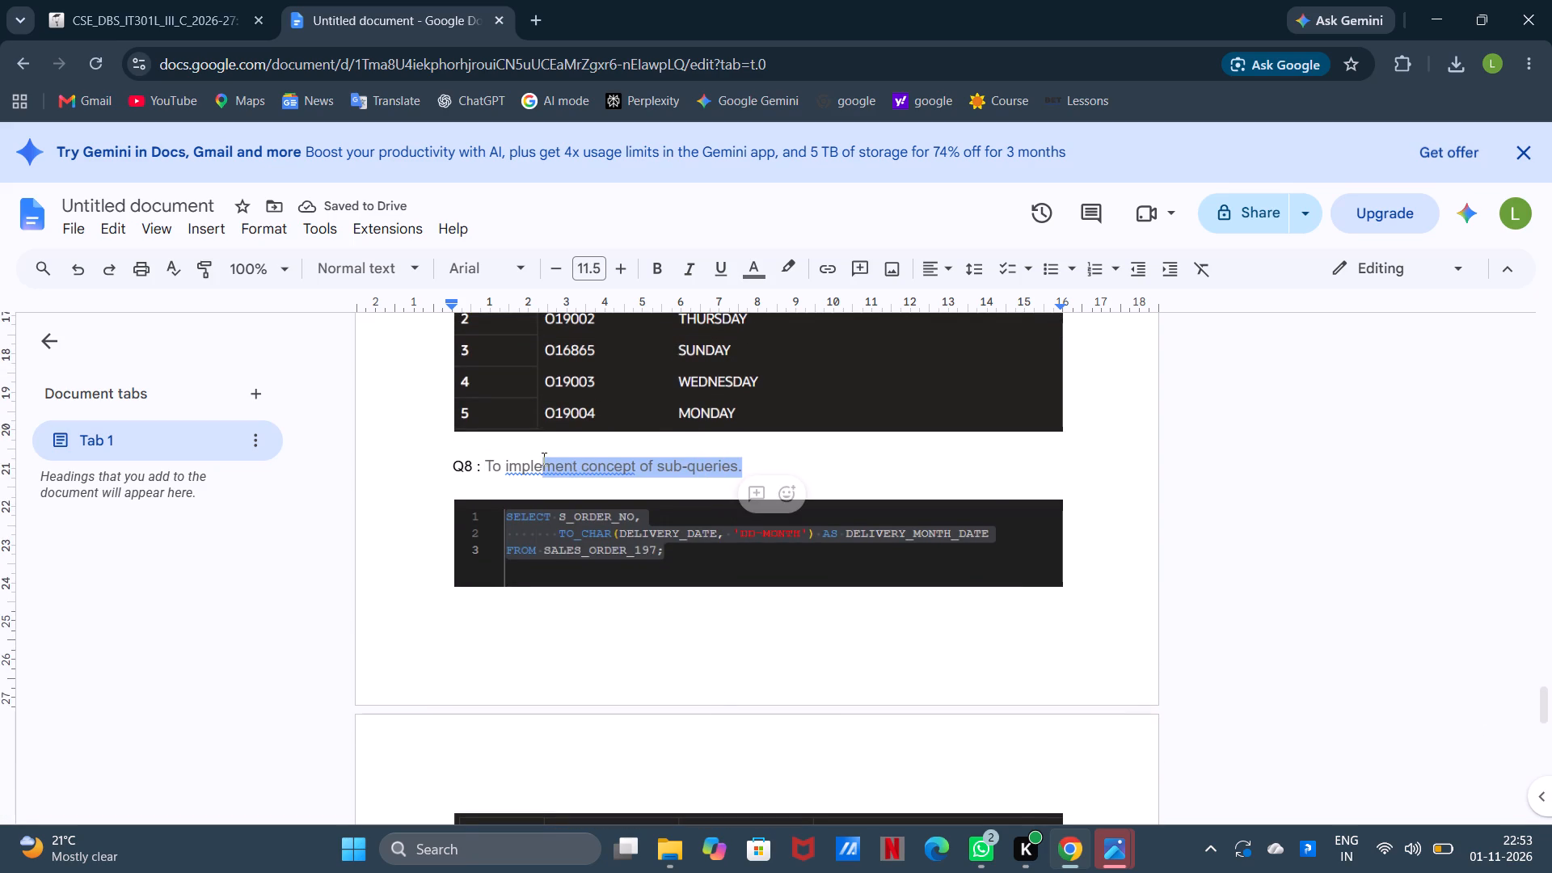
{"action": "type", "text": "++"}
{"action": "key", "text": "BackSpace"}
{"action": "key", "text": "BackSpace"}
{"action": "key", "text": "BackSpace"}
{"action": "key", "text": "BackSpace"}
{"action": "key", "text": "BackSpace"}
{"action": "key", "text": "BackSpace"}
{"action": "key", "text": "BackSpace"}
{"action": "key", "text": "BackSpace"}
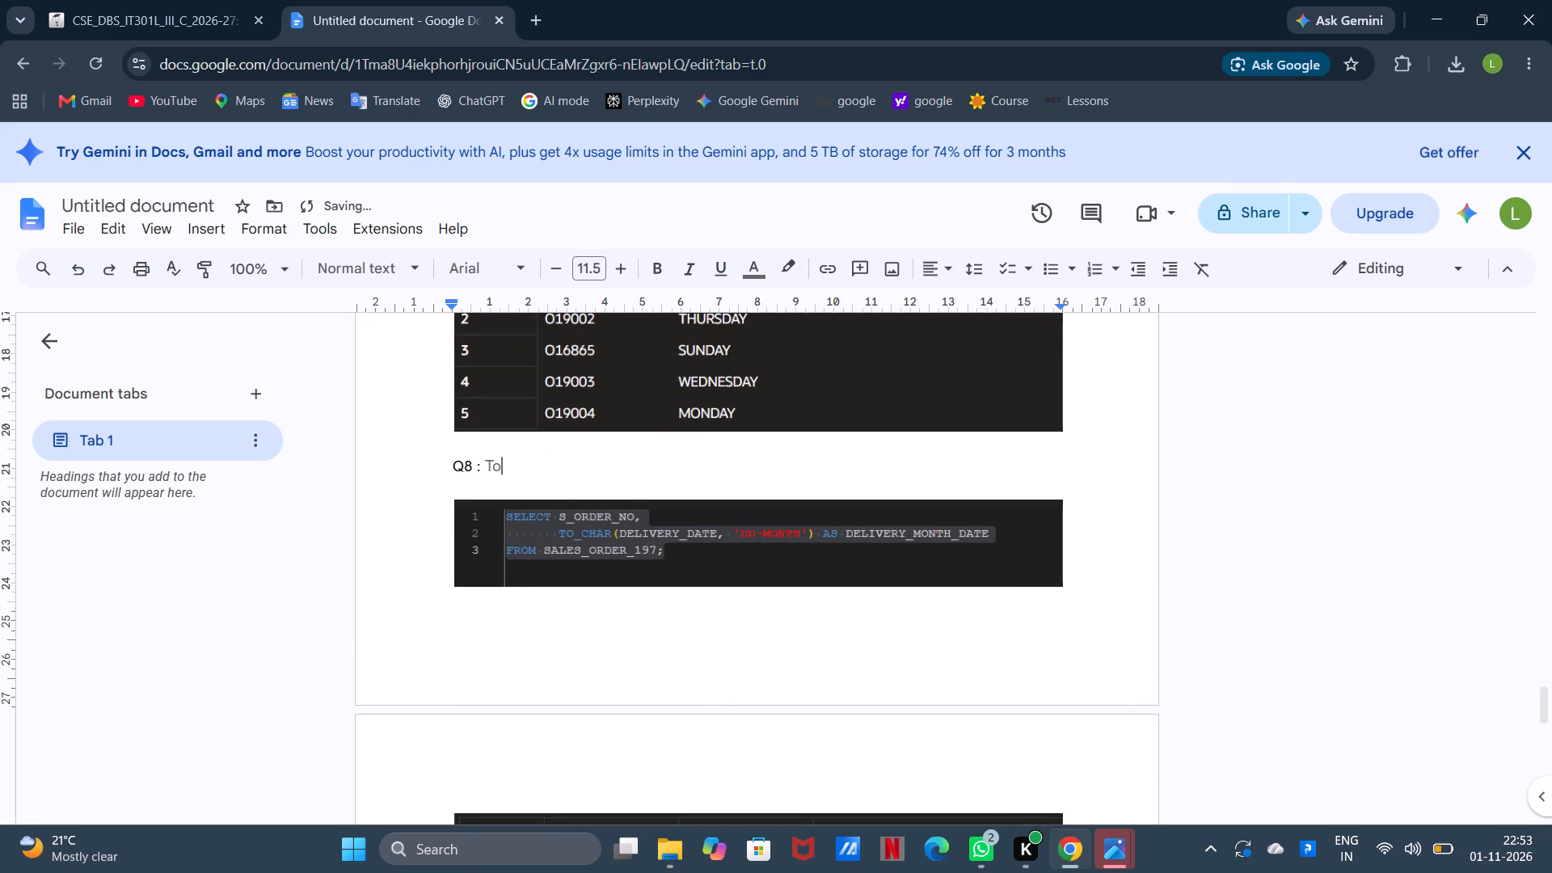
{"action": "key", "text": "BackSpace"}
{"action": "key", "text": "BackSpace"}
{"action": "key", "text": "ctrl+v"}
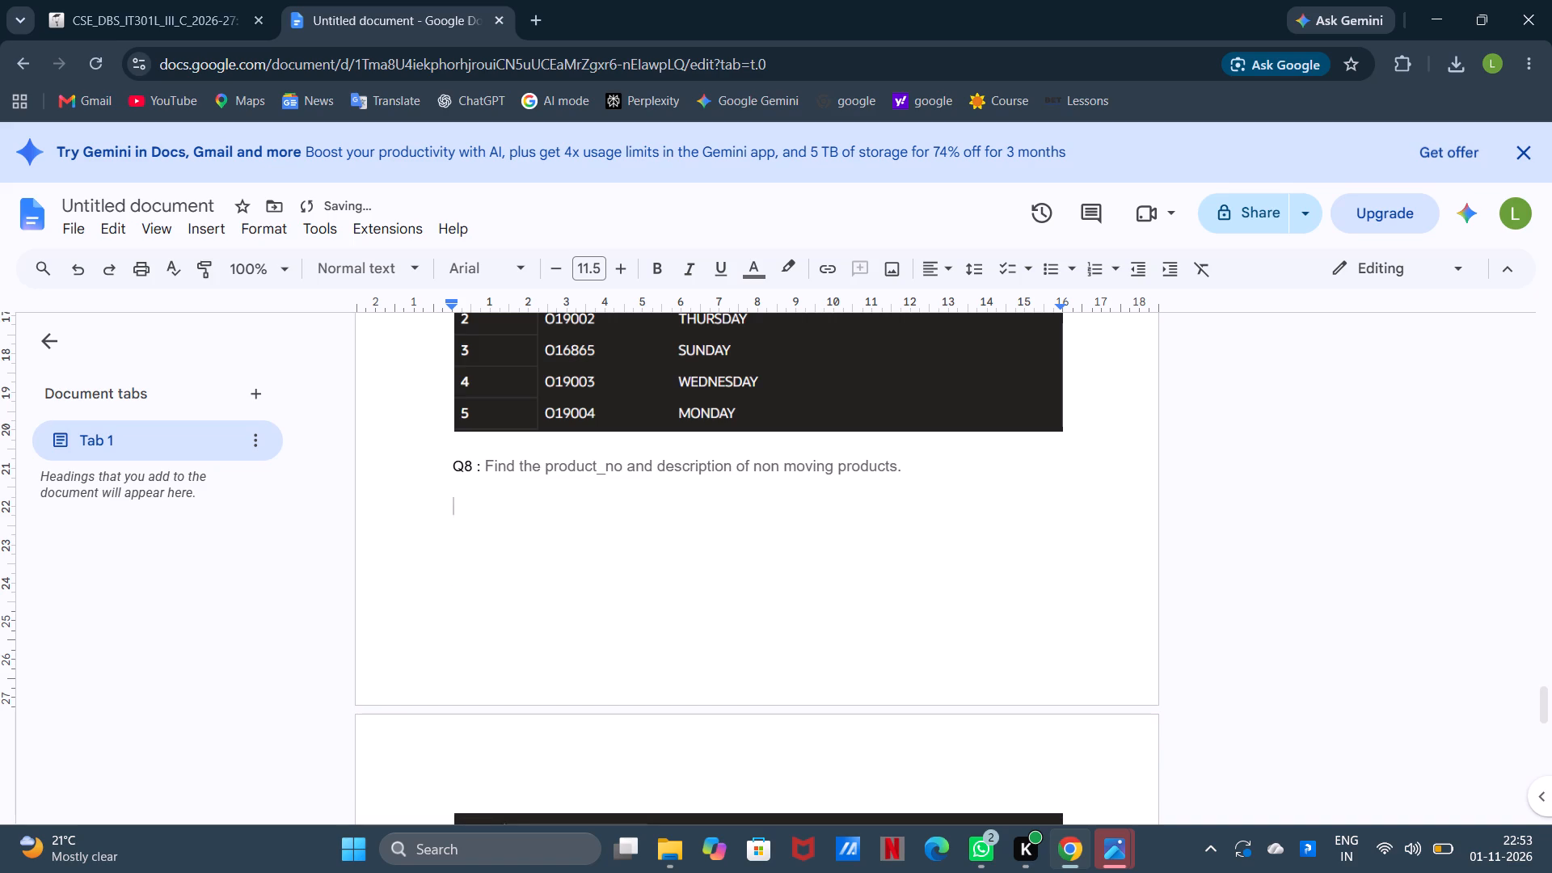
Check question 8's query and result images in the document against the question list on the Lab 6 page.
{"action": "scroll", "coordinate": [693, 496], "scroll_direction": "down", "scroll_amount": 1}
{"action": "scroll", "coordinate": [791, 604], "scroll_direction": "down", "scroll_amount": 1}
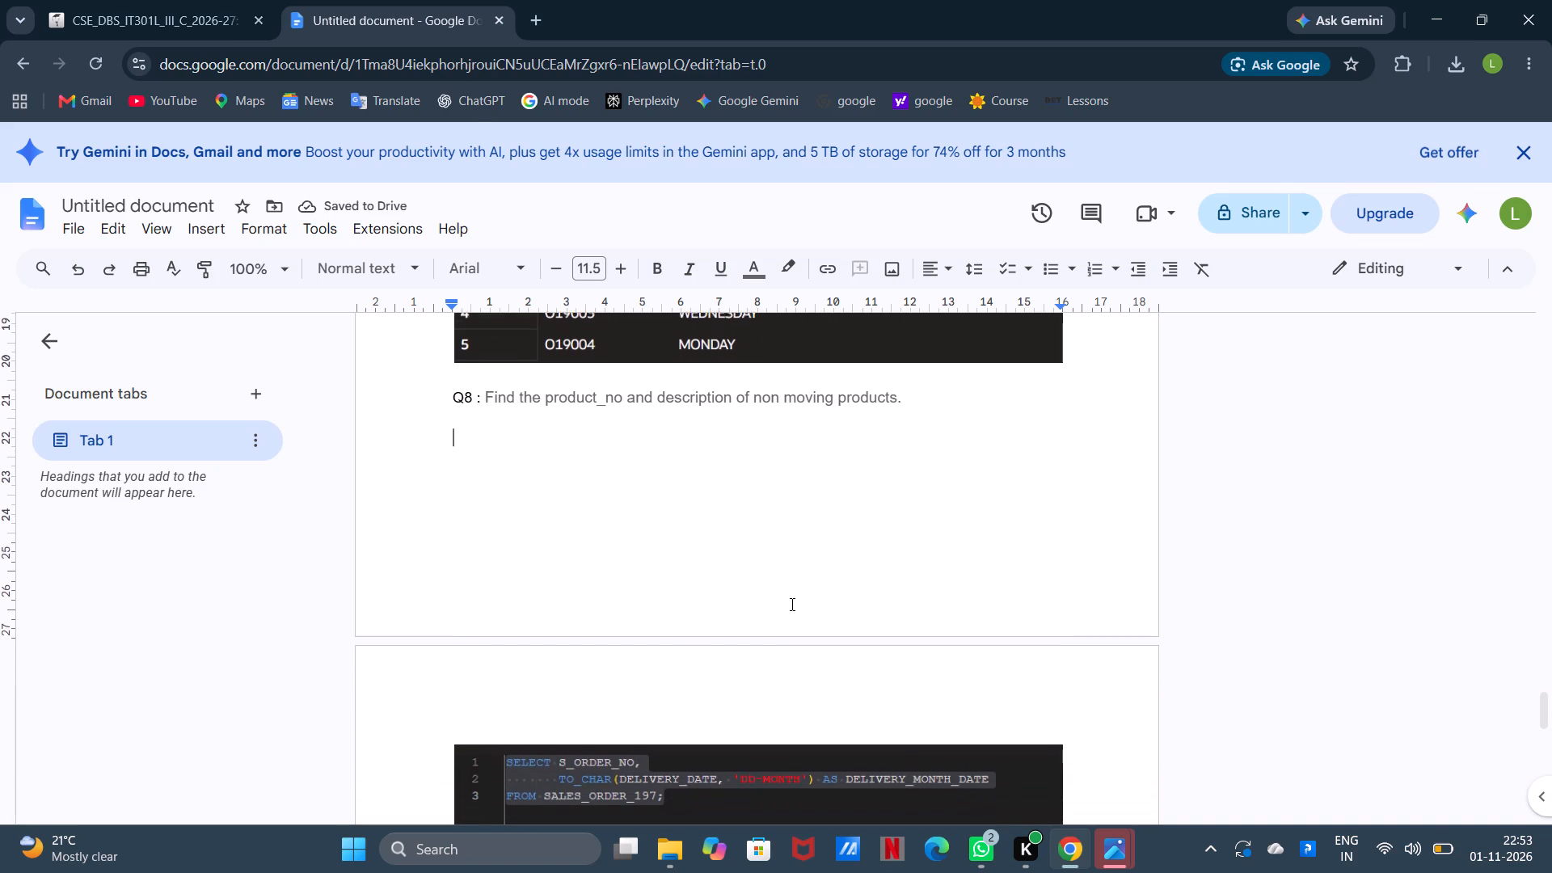
{"action": "scroll", "coordinate": [791, 604], "scroll_direction": "down", "scroll_amount": 1}
{"action": "scroll", "coordinate": [600, 436], "scroll_direction": "down", "scroll_amount": 1}
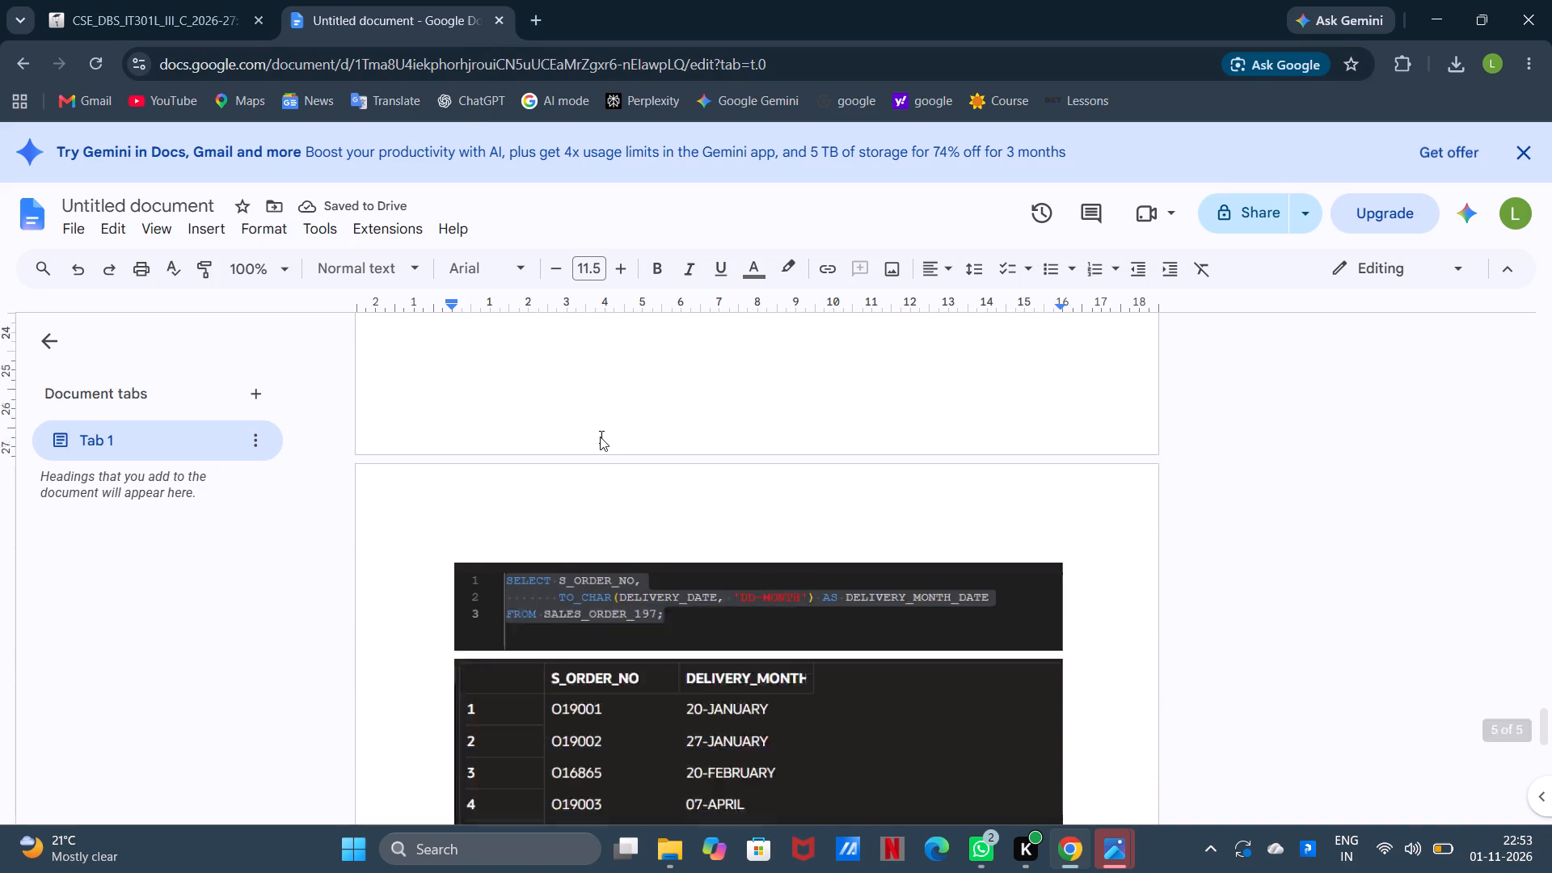
{"action": "scroll", "coordinate": [600, 436], "scroll_direction": "down", "scroll_amount": 3}
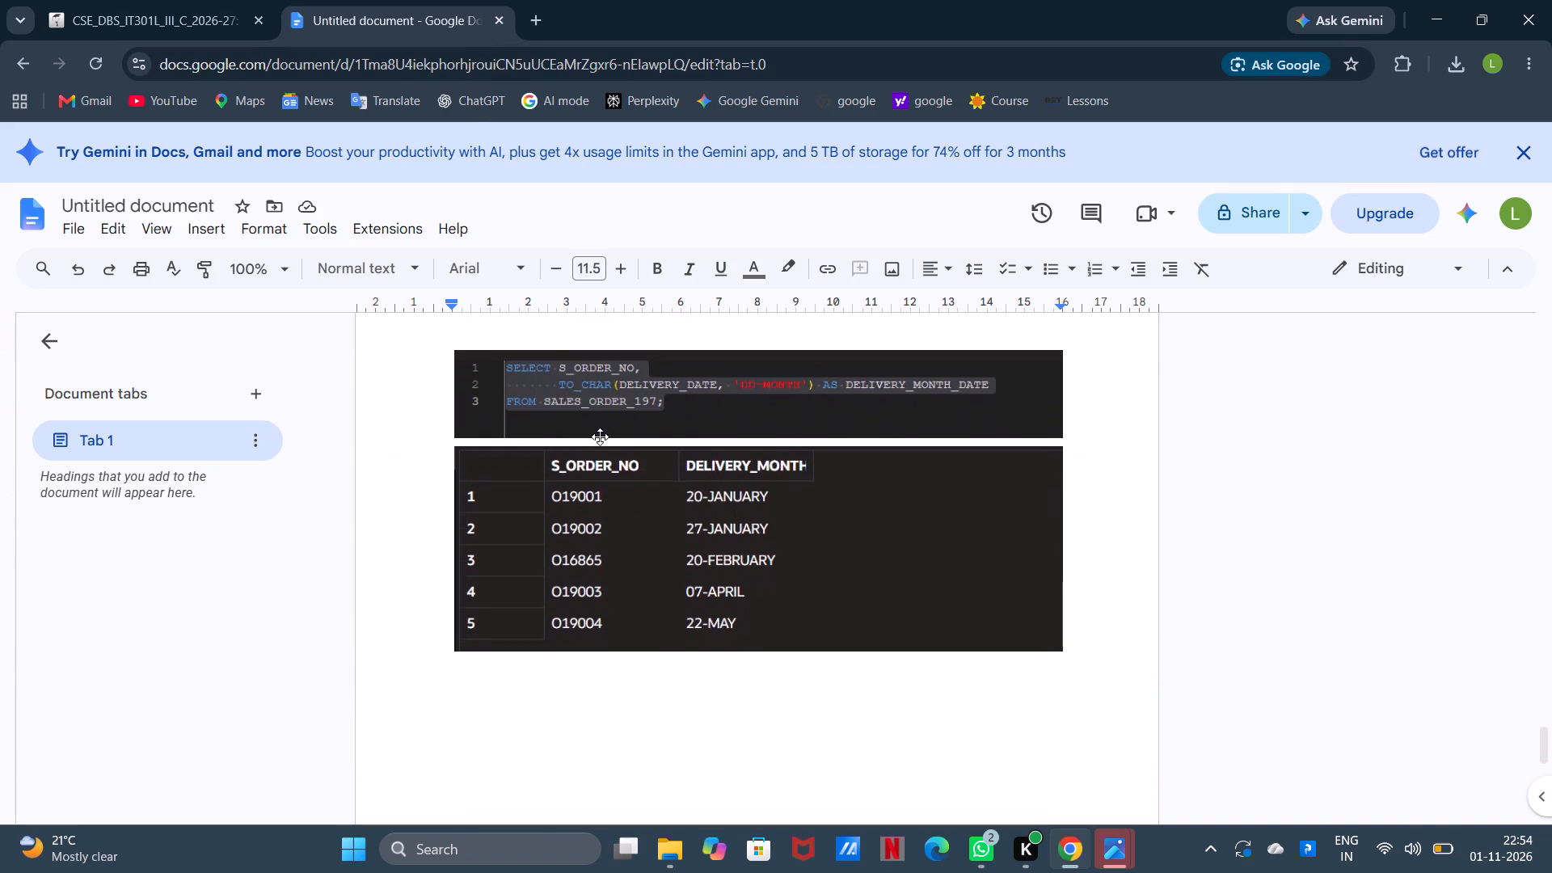
{"action": "scroll", "coordinate": [600, 436], "scroll_direction": "down", "scroll_amount": 1}
{"action": "scroll", "coordinate": [626, 537], "scroll_direction": "up", "scroll_amount": 2}
{"action": "left_click", "coordinate": [186, 0]}
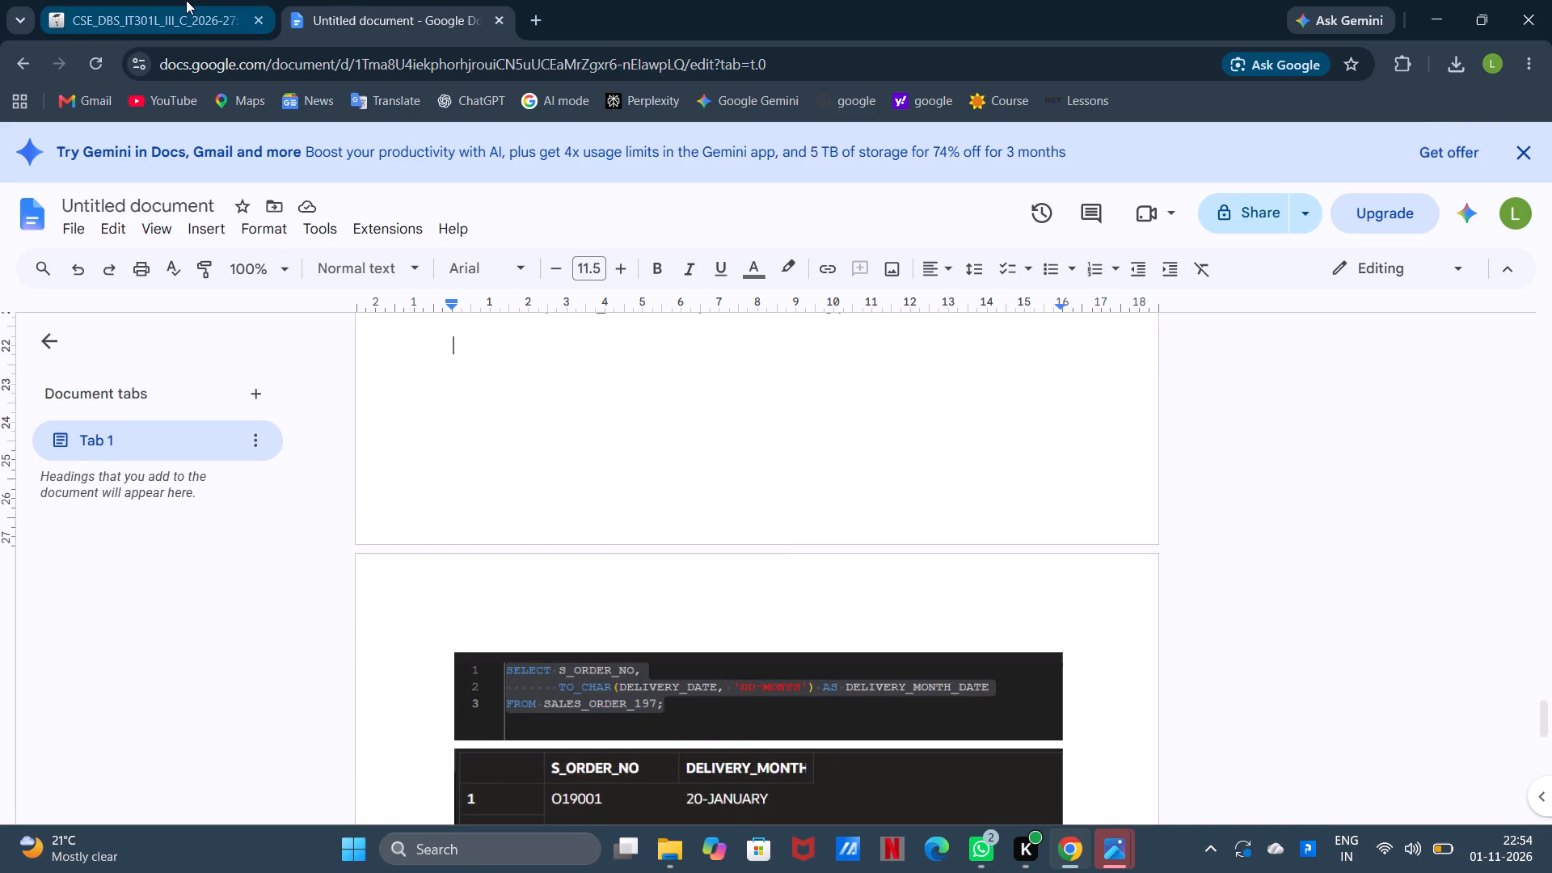
{"action": "scroll", "coordinate": [422, 364], "scroll_direction": "down", "scroll_amount": 1}
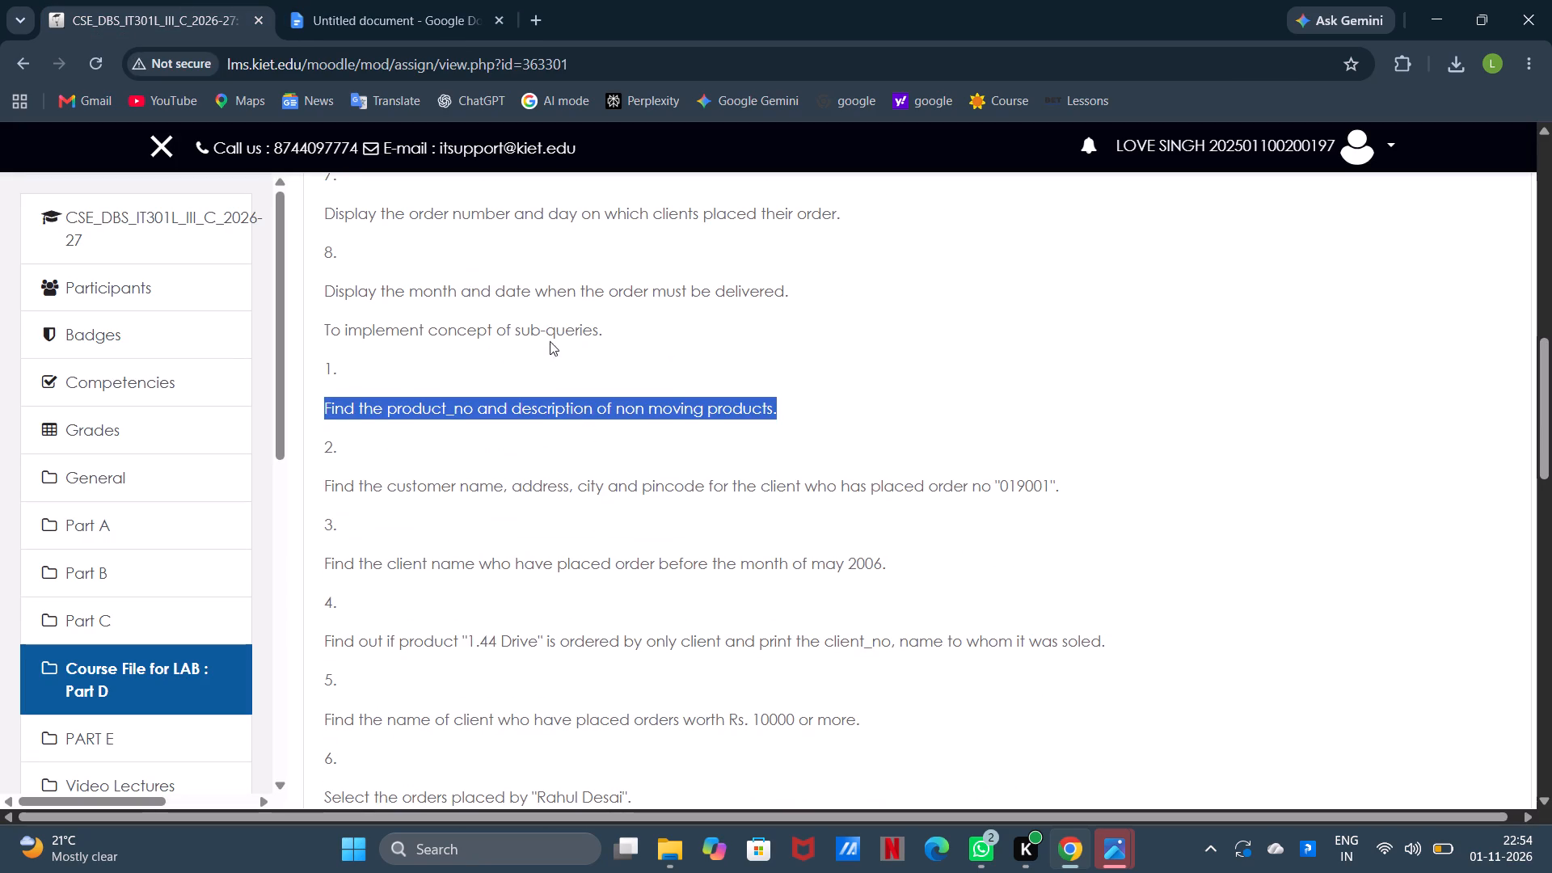
{"action": "left_click", "coordinate": [425, 27]}
{"action": "scroll", "coordinate": [706, 633], "scroll_direction": "down", "scroll_amount": 1}
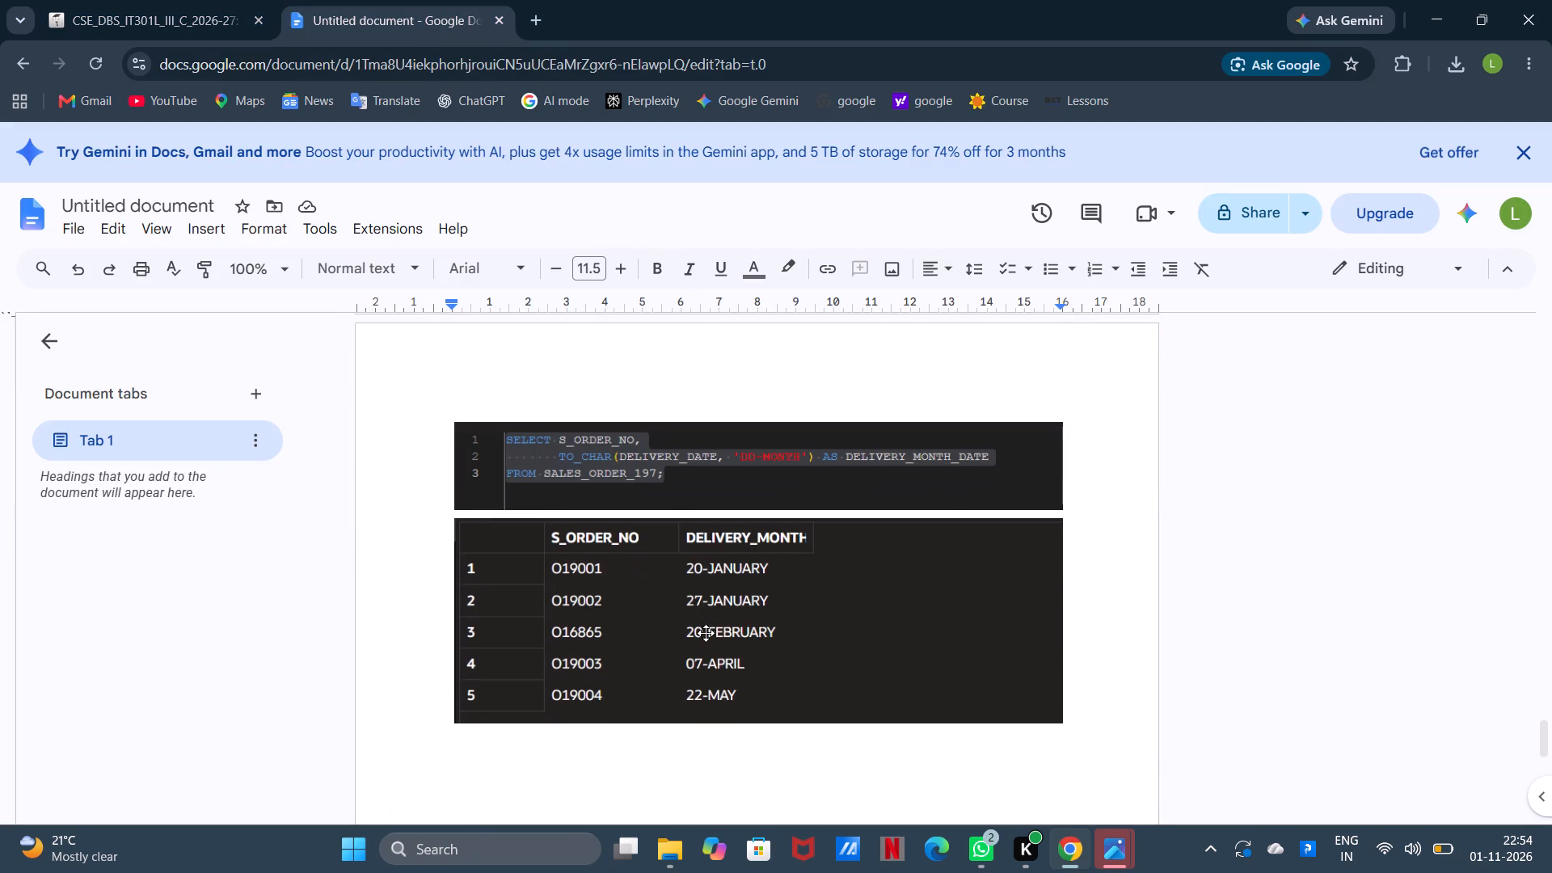
{"action": "scroll", "coordinate": [706, 633], "scroll_direction": "down", "scroll_amount": 1}
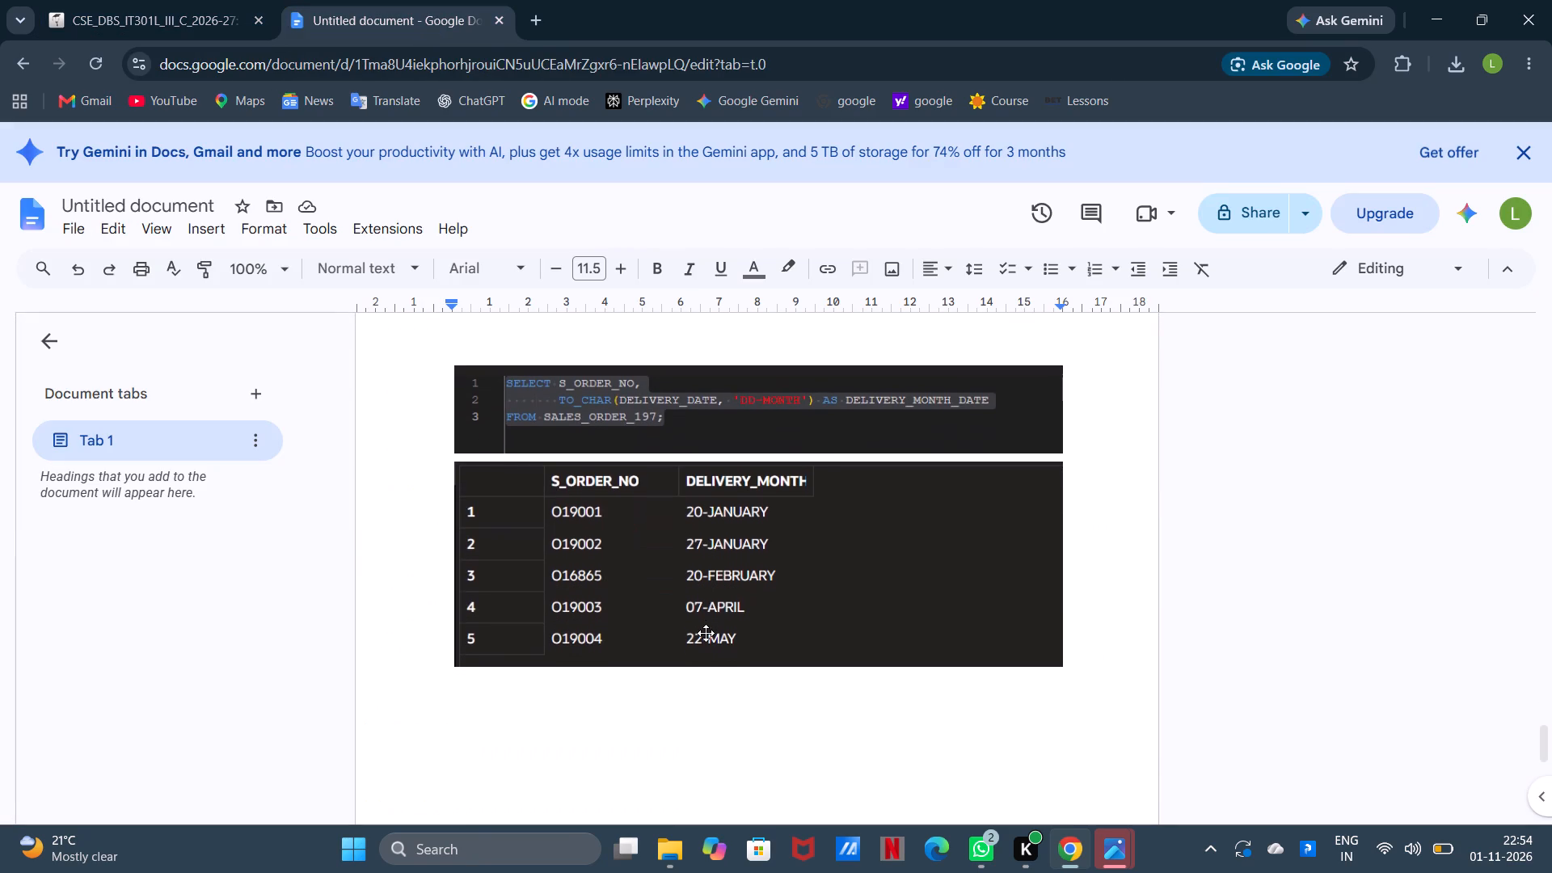
{"action": "scroll", "coordinate": [706, 633], "scroll_direction": "down", "scroll_amount": 1}
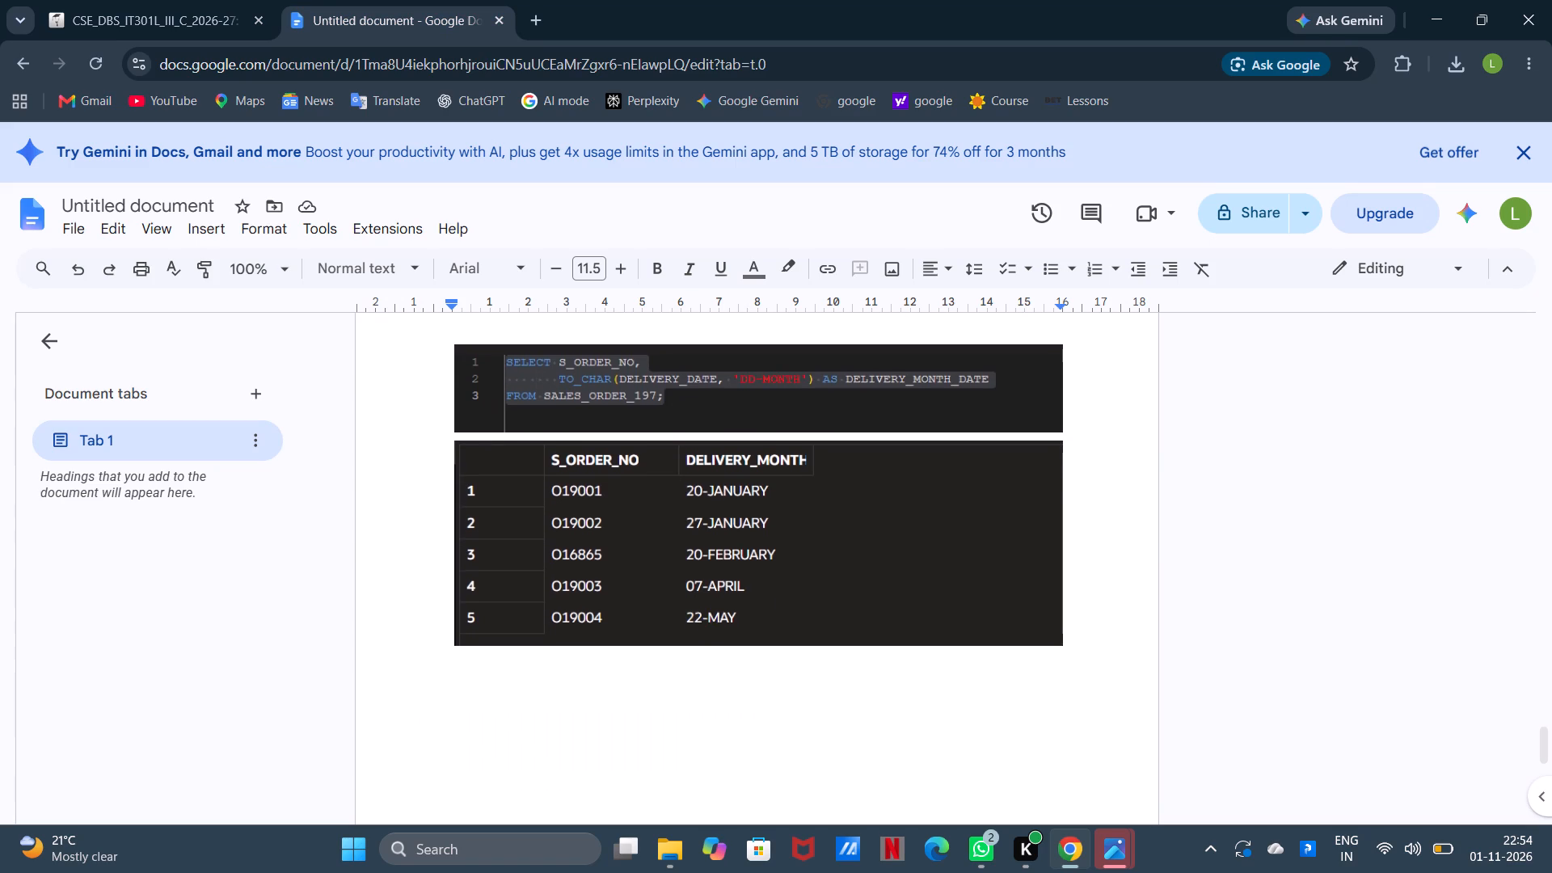
{"action": "scroll", "coordinate": [706, 633], "scroll_direction": "down", "scroll_amount": 1}
{"action": "left_click", "coordinate": [200, 0]}
{"action": "scroll", "coordinate": [532, 409], "scroll_direction": "down", "scroll_amount": 1}
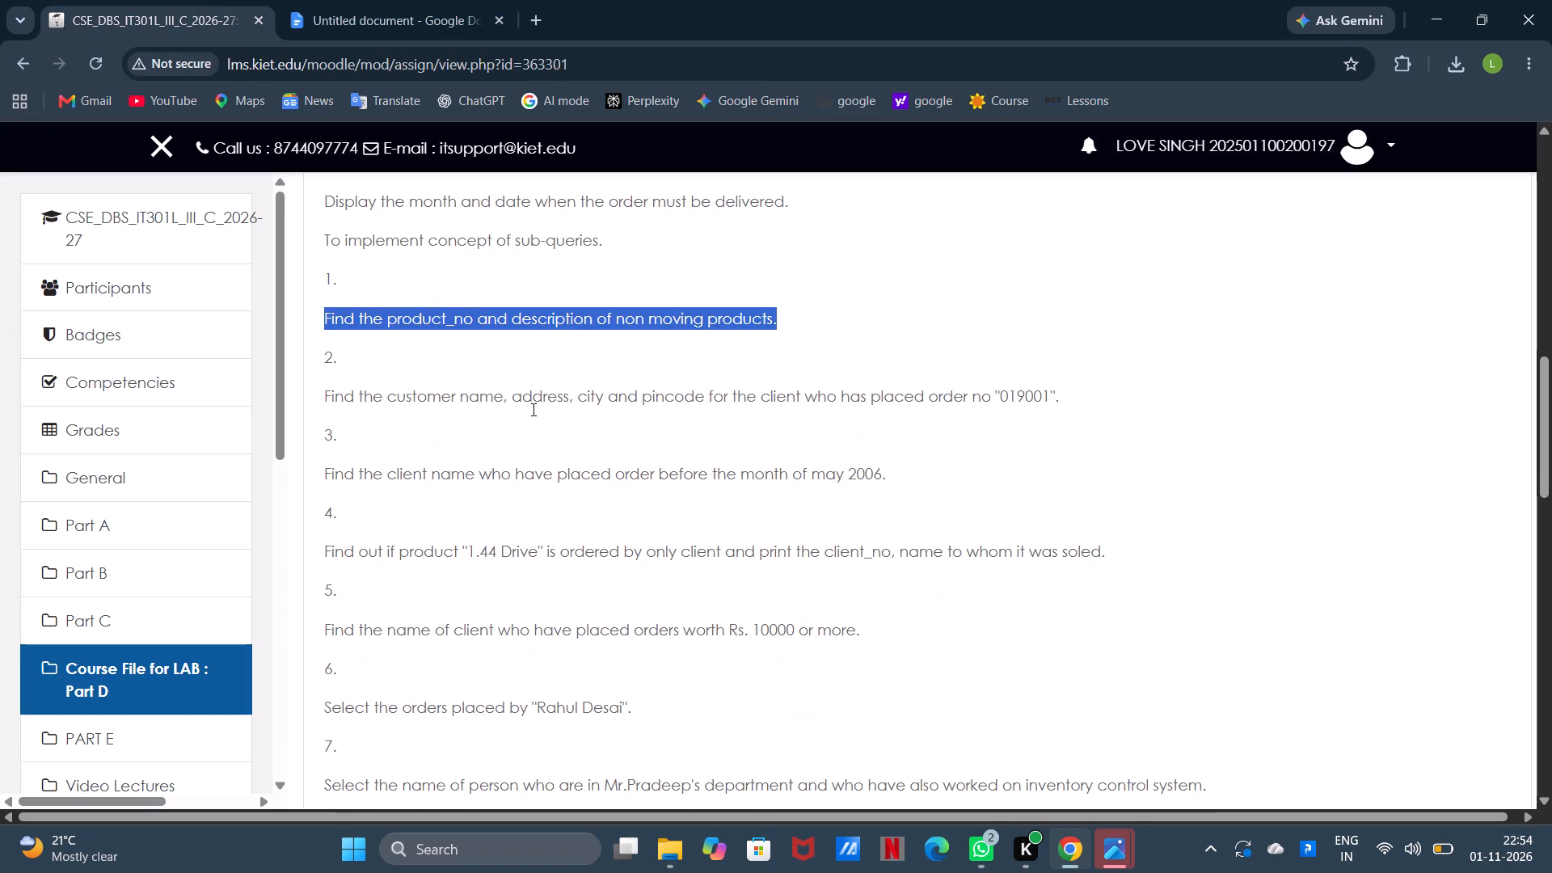
{"action": "scroll", "coordinate": [532, 409], "scroll_direction": "down", "scroll_amount": 1}
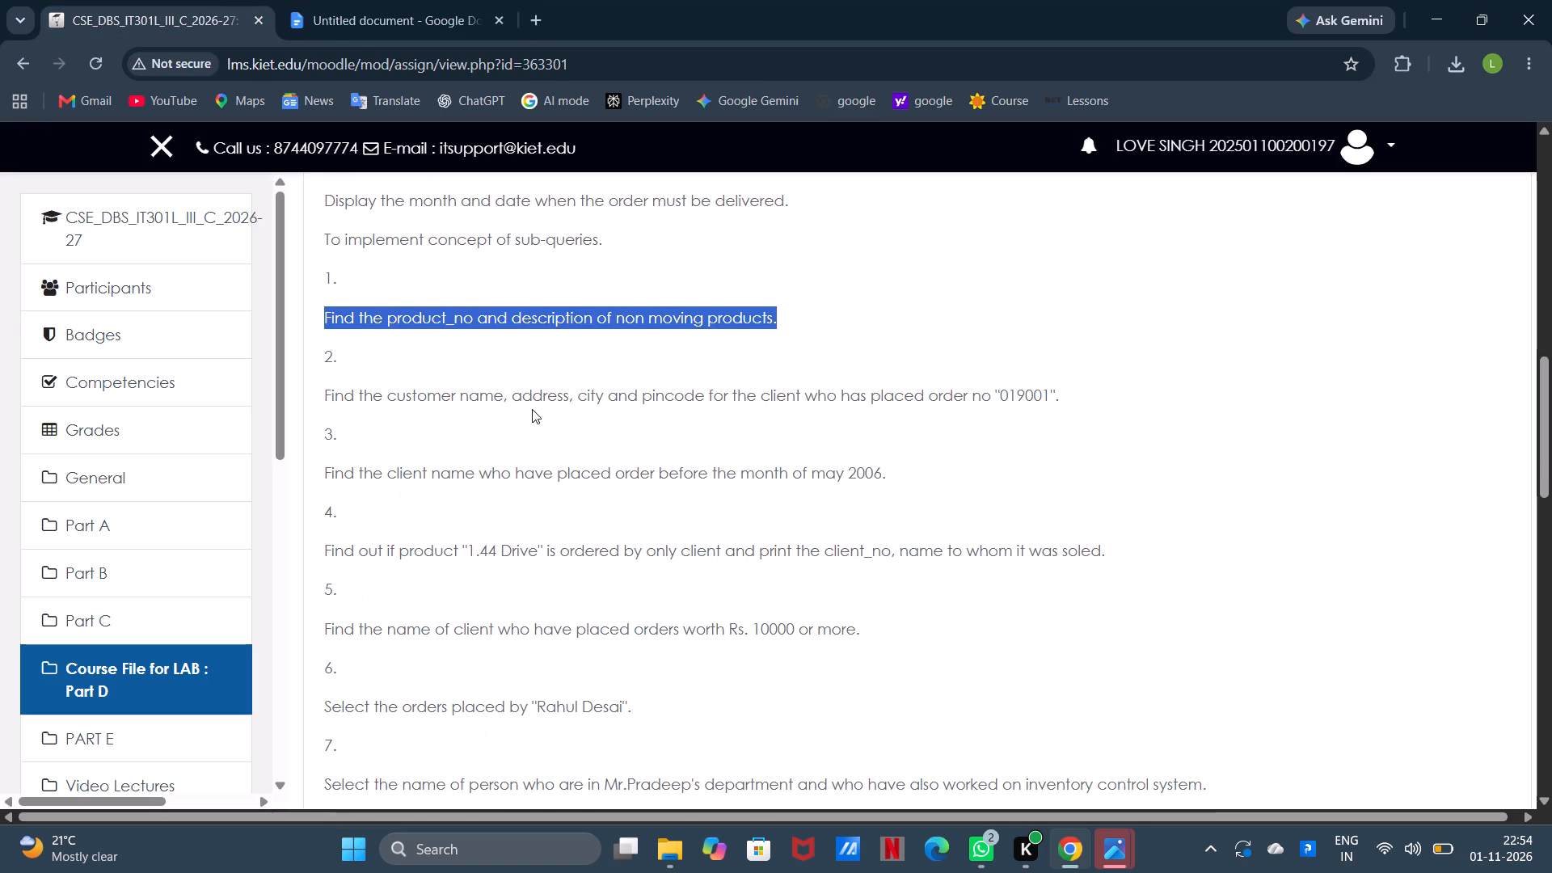
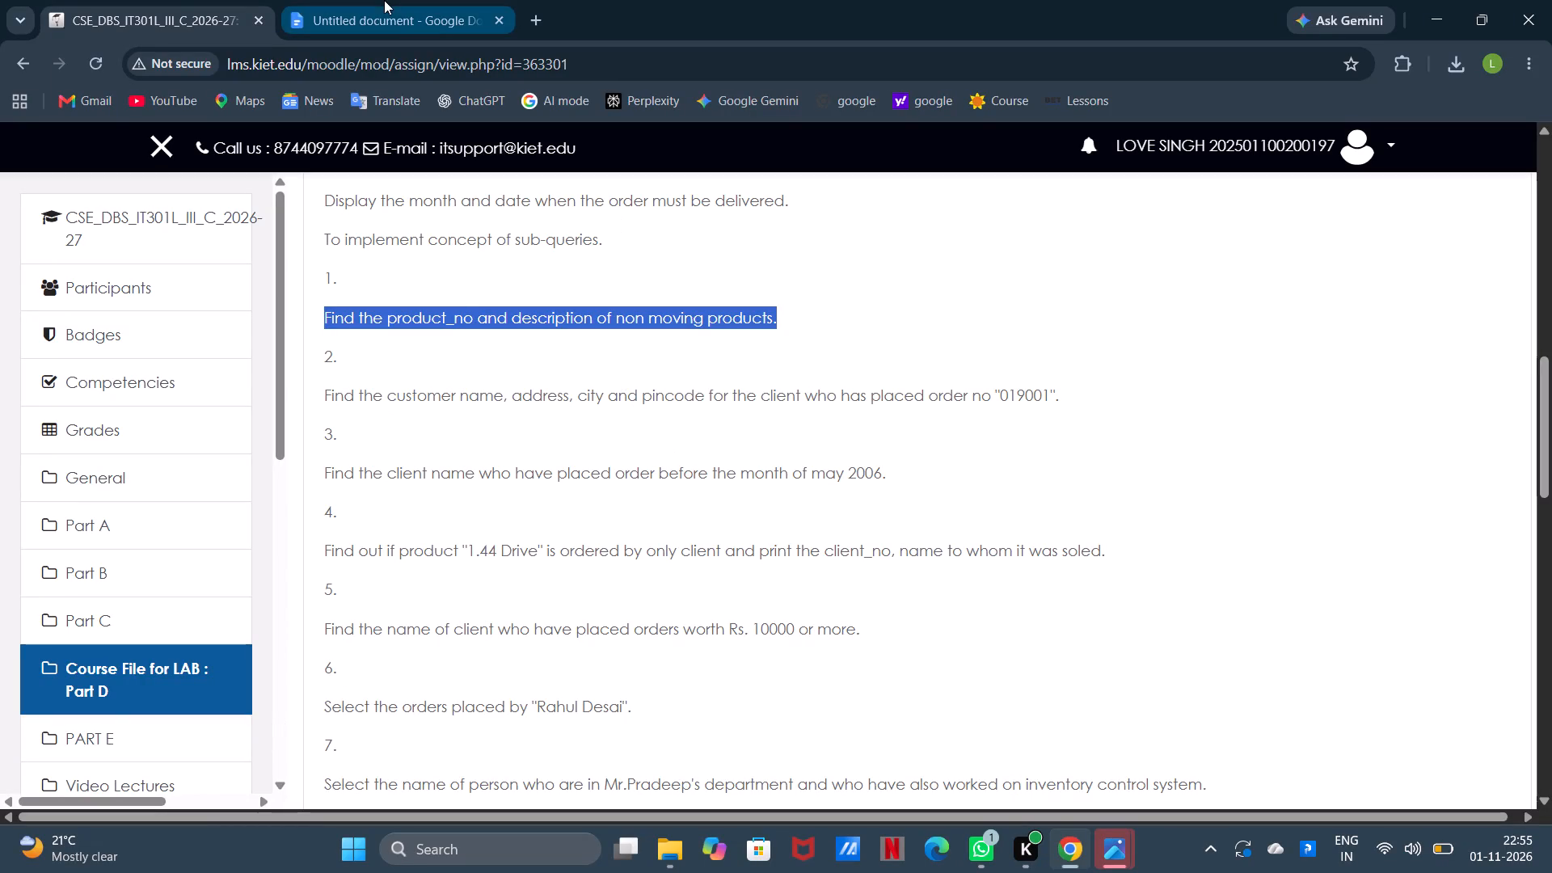
Start a new "Q2" label on its own line below the delivery month result image at the end of the document.
{"action": "left_click", "coordinate": [382, 32]}
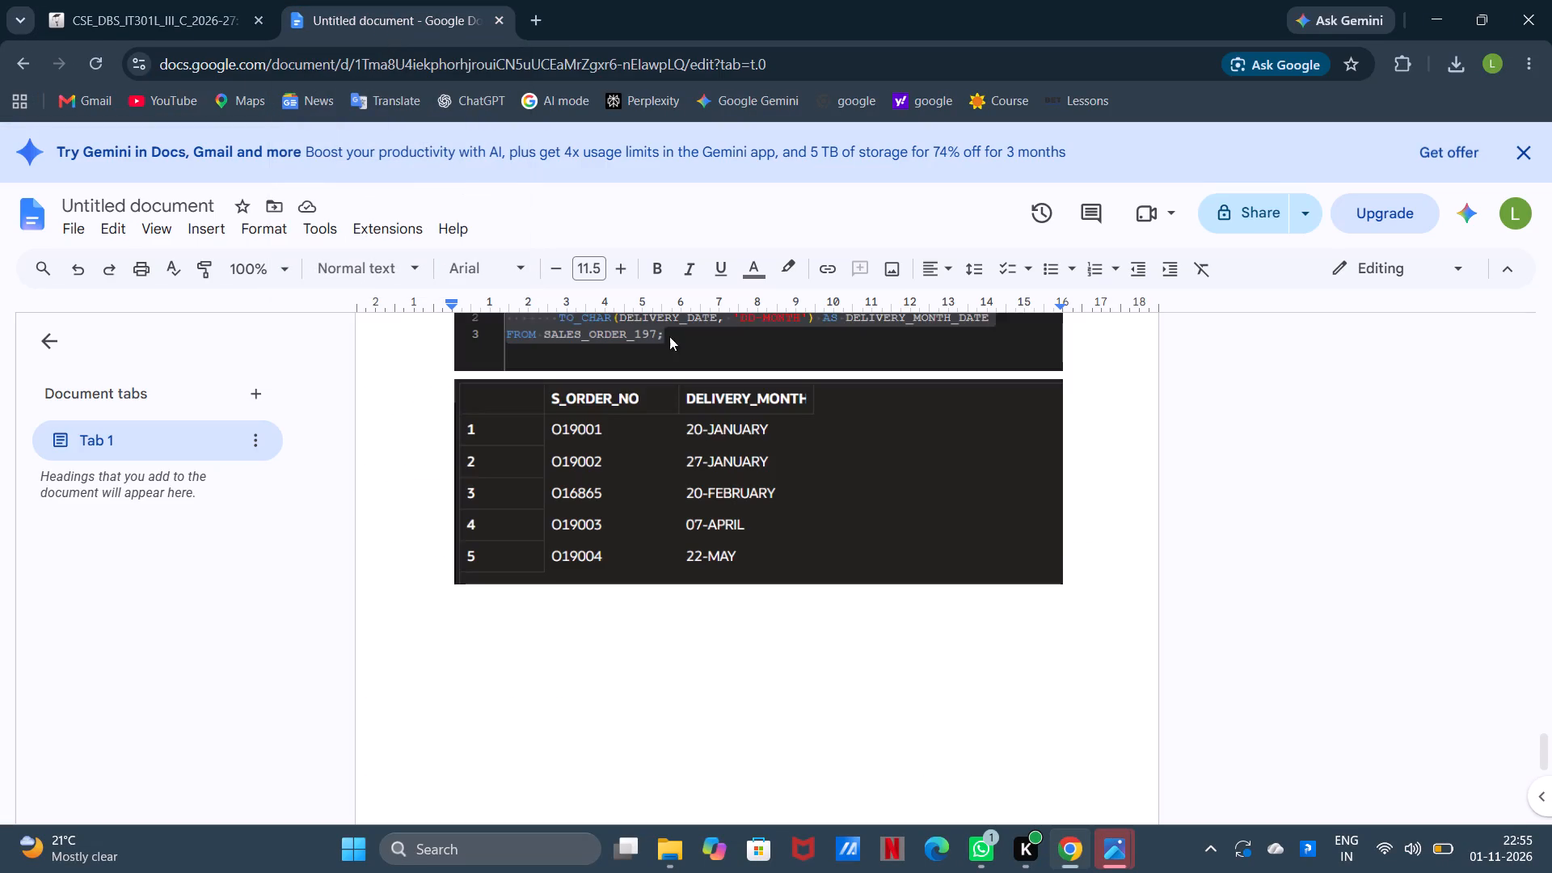
{"action": "scroll", "coordinate": [714, 512], "scroll_direction": "down", "scroll_amount": 1}
{"action": "left_click", "coordinate": [1086, 385]}
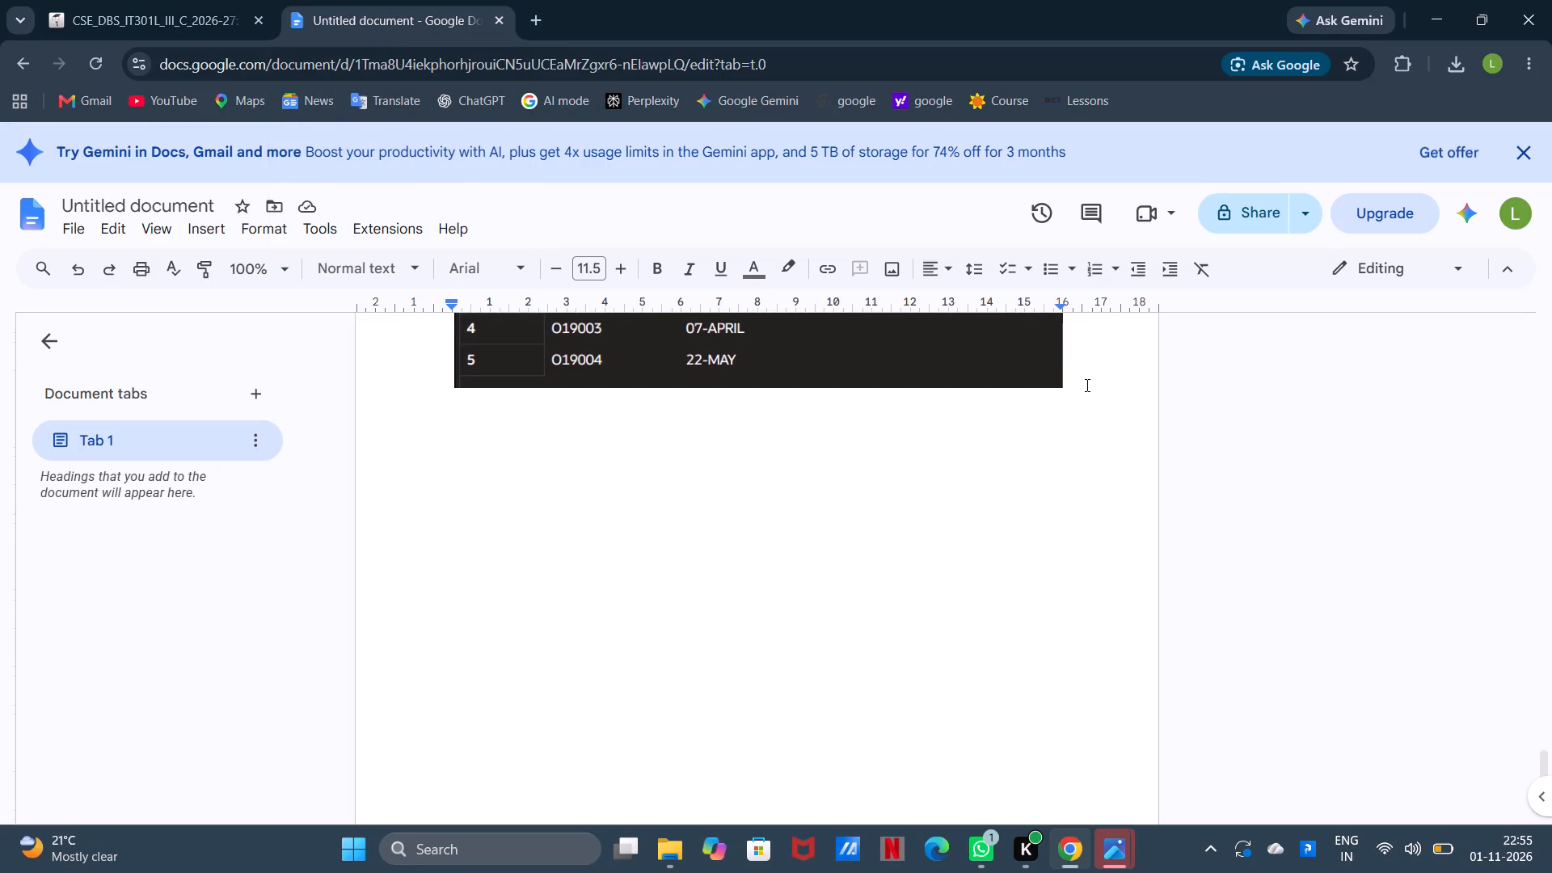
{"action": "key", "text": "Return"}
{"action": "key", "text": "Return"}
{"action": "key", "text": "q"}
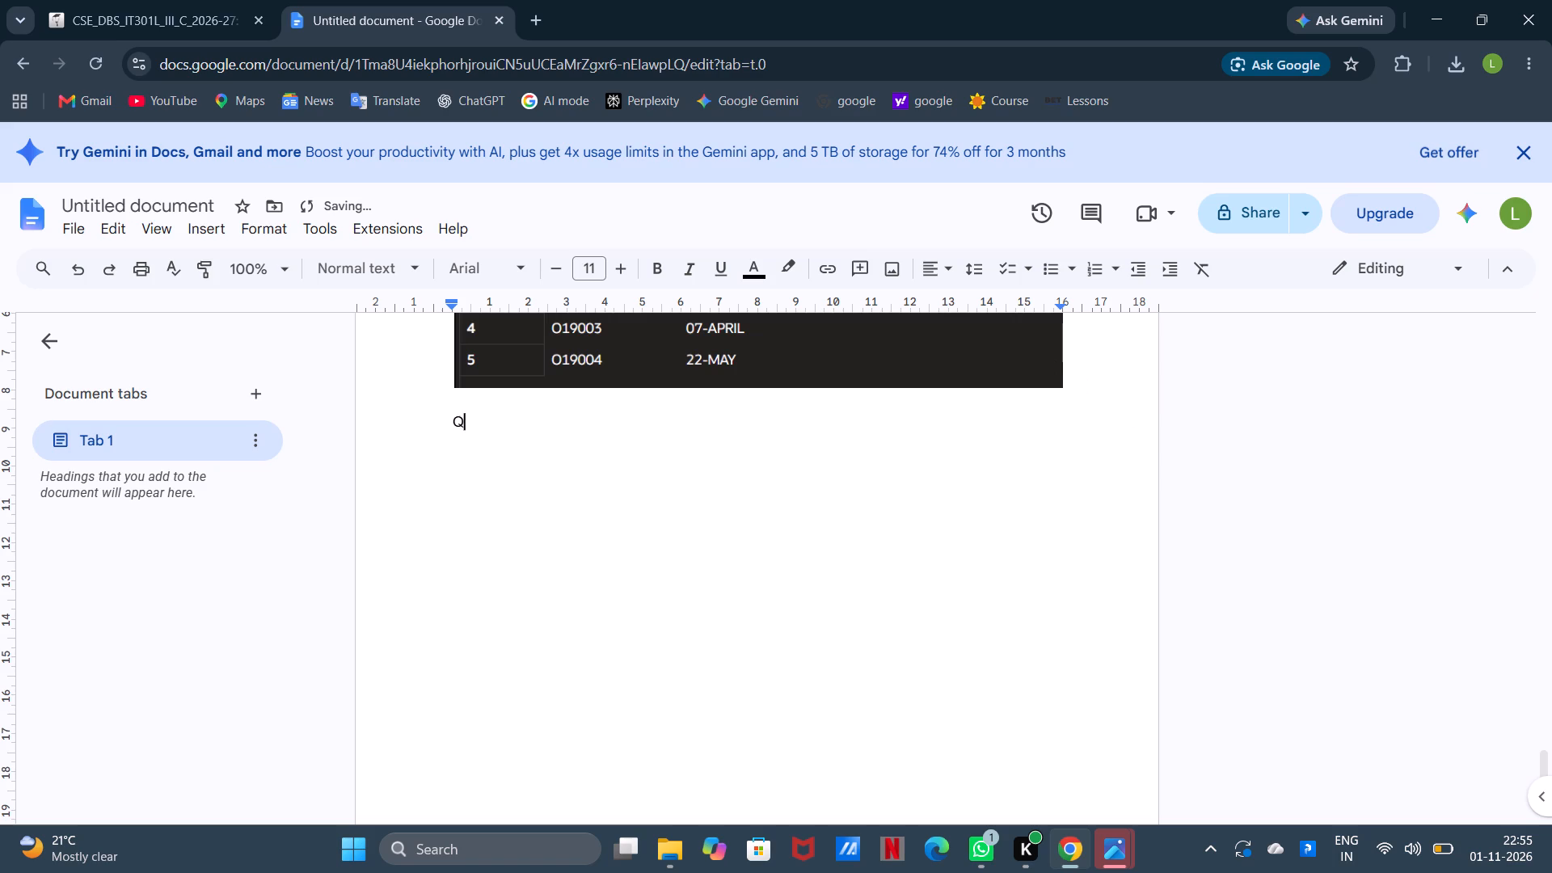
{"action": "type", "text": "2"}
{"action": "key", "text": "space"}
Renumber the "Q8" label before the non moving products question as Q1.
{"action": "scroll", "coordinate": [1086, 385], "scroll_direction": "up", "scroll_amount": 7}
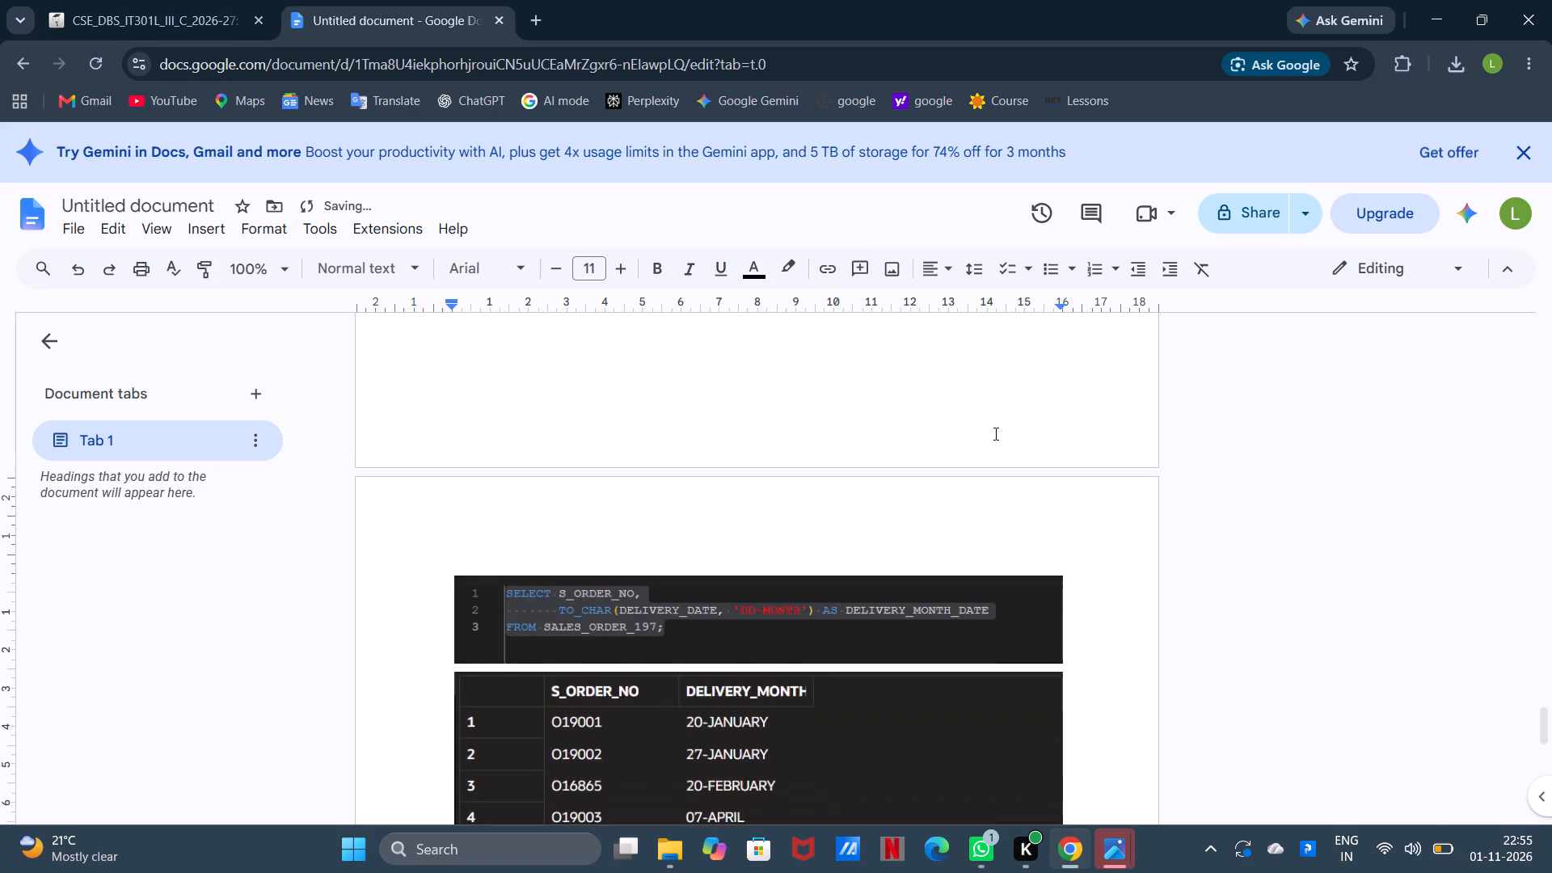
{"action": "scroll", "coordinate": [533, 498], "scroll_direction": "up", "scroll_amount": 2}
{"action": "scroll", "coordinate": [549, 682], "scroll_direction": "down", "scroll_amount": 2}
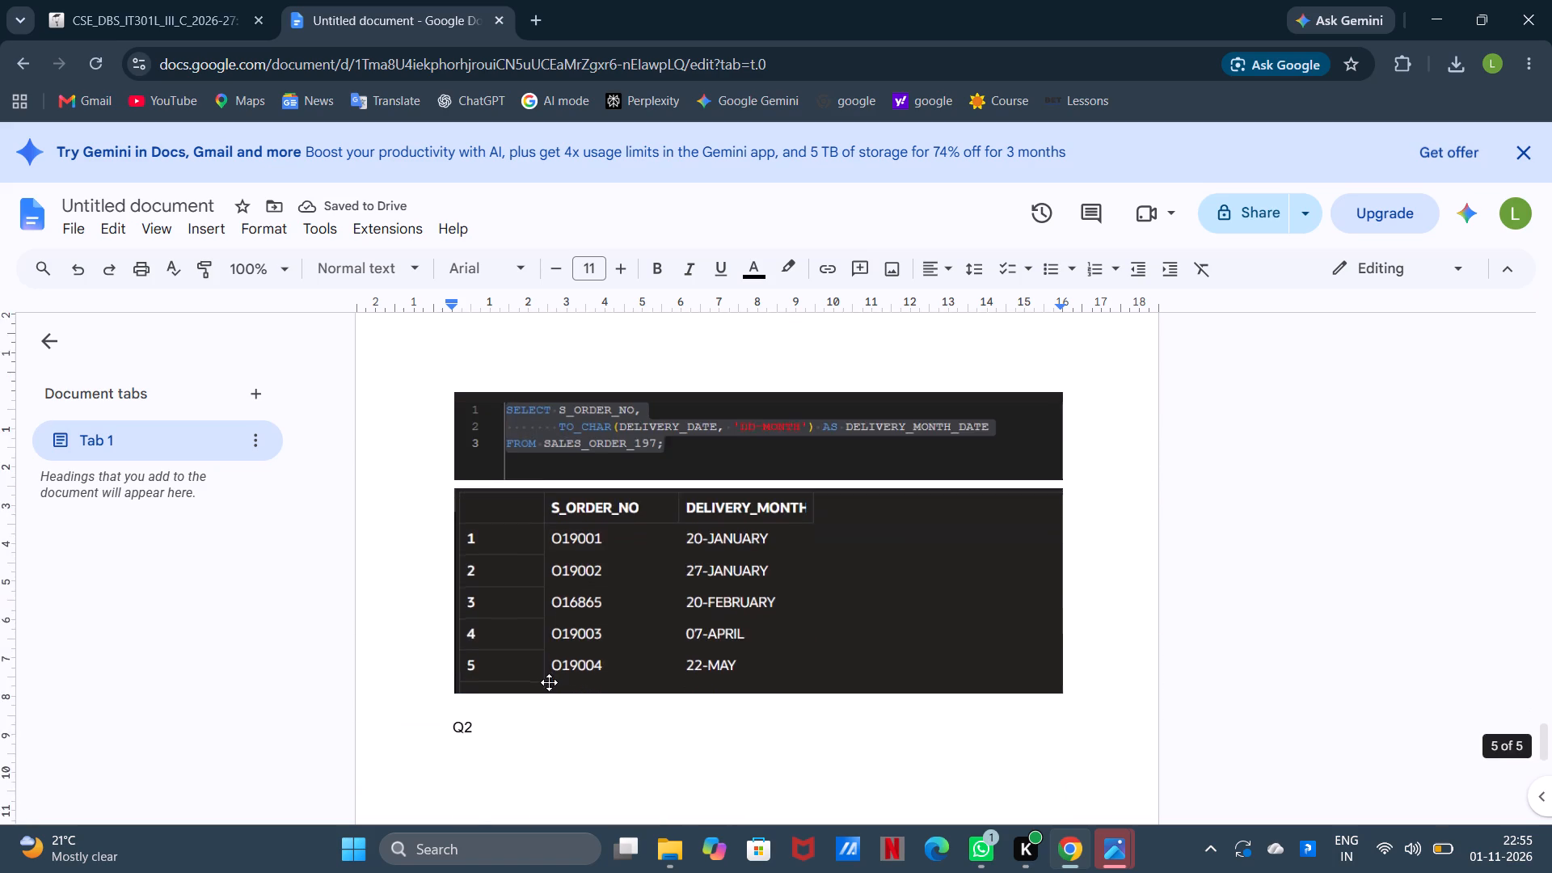
{"action": "scroll", "coordinate": [549, 682], "scroll_direction": "down", "scroll_amount": 2}
{"action": "scroll", "coordinate": [630, 582], "scroll_direction": "up", "scroll_amount": 1}
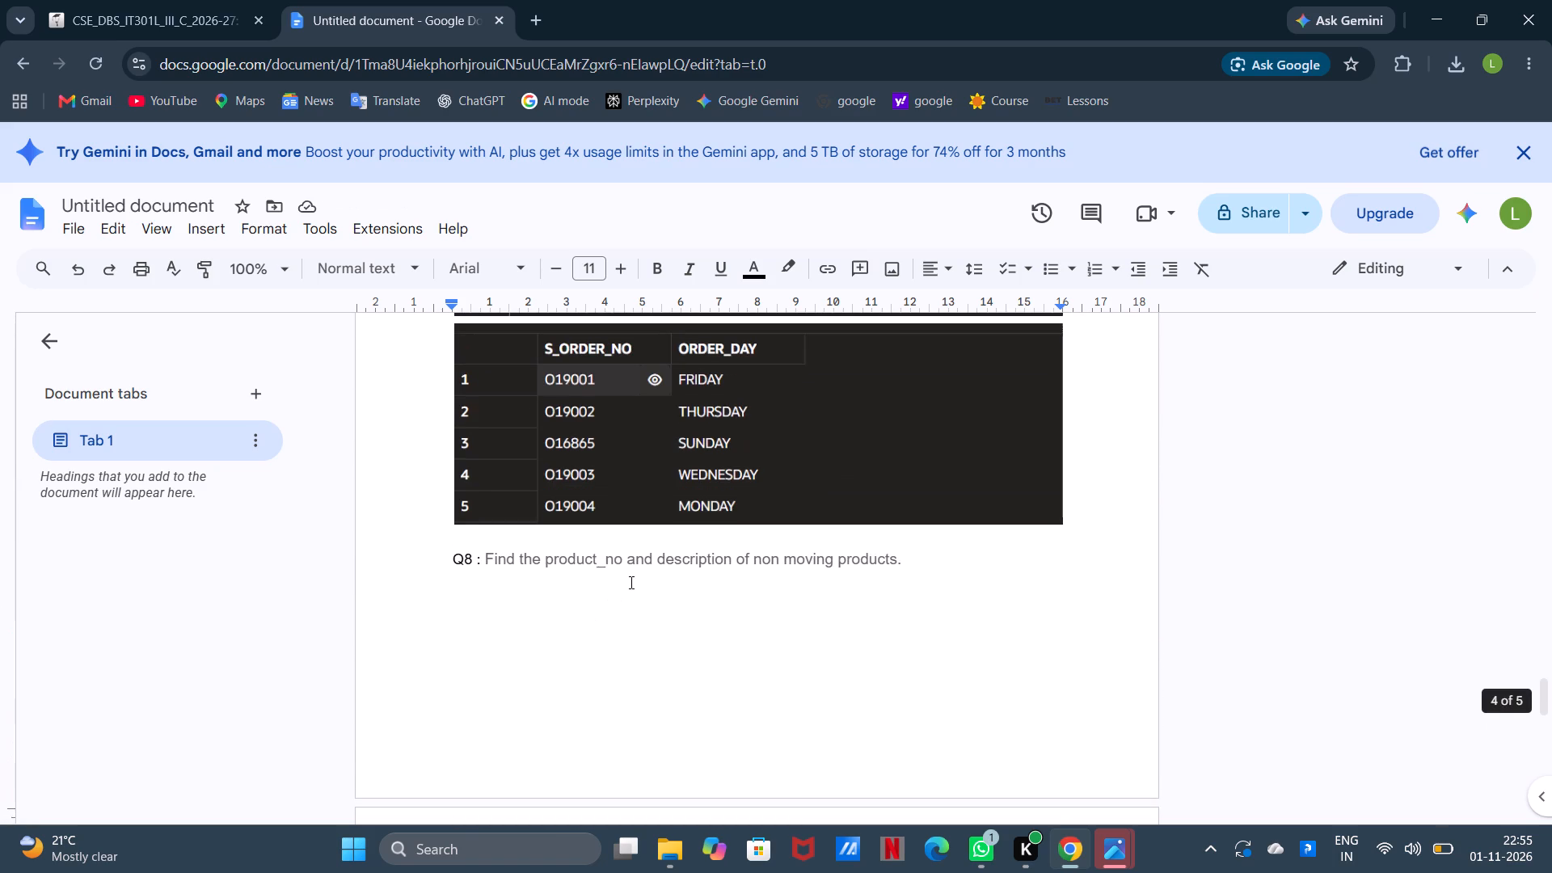
{"action": "scroll", "coordinate": [630, 582], "scroll_direction": "up", "scroll_amount": 1}
{"action": "left_click", "coordinate": [471, 564]}
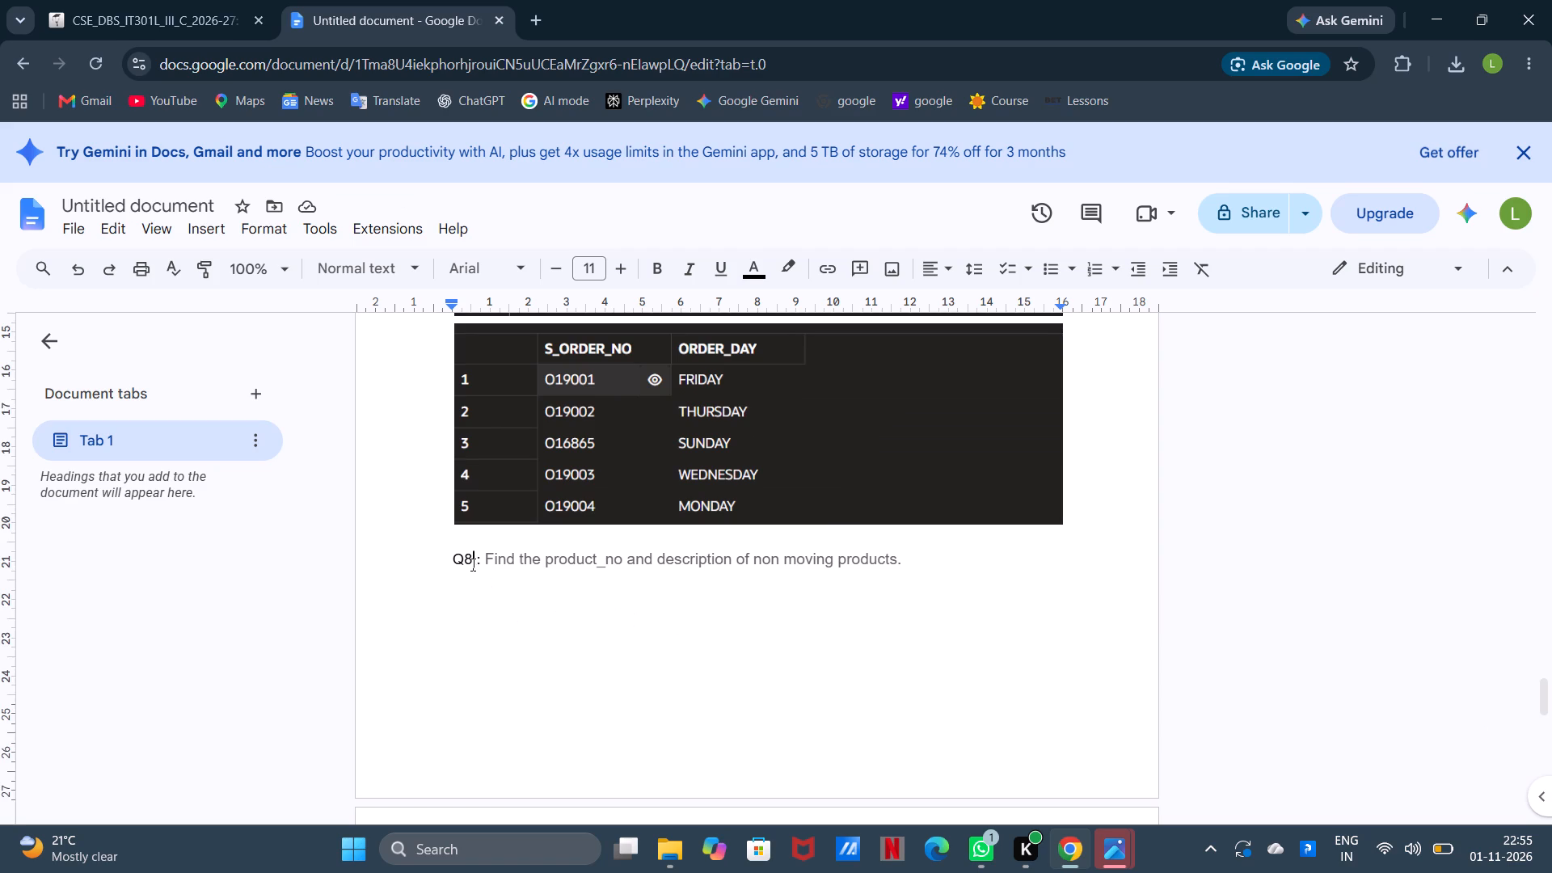
{"action": "key", "text": "BackSpace"}
{"action": "key", "text": "1"}
Complete the label as "Q2 :" and add the Lab 6 sub-query question about the client who placed order no "019001", copied from the assignment page.
{"action": "scroll", "coordinate": [471, 564], "scroll_direction": "down", "scroll_amount": 3}
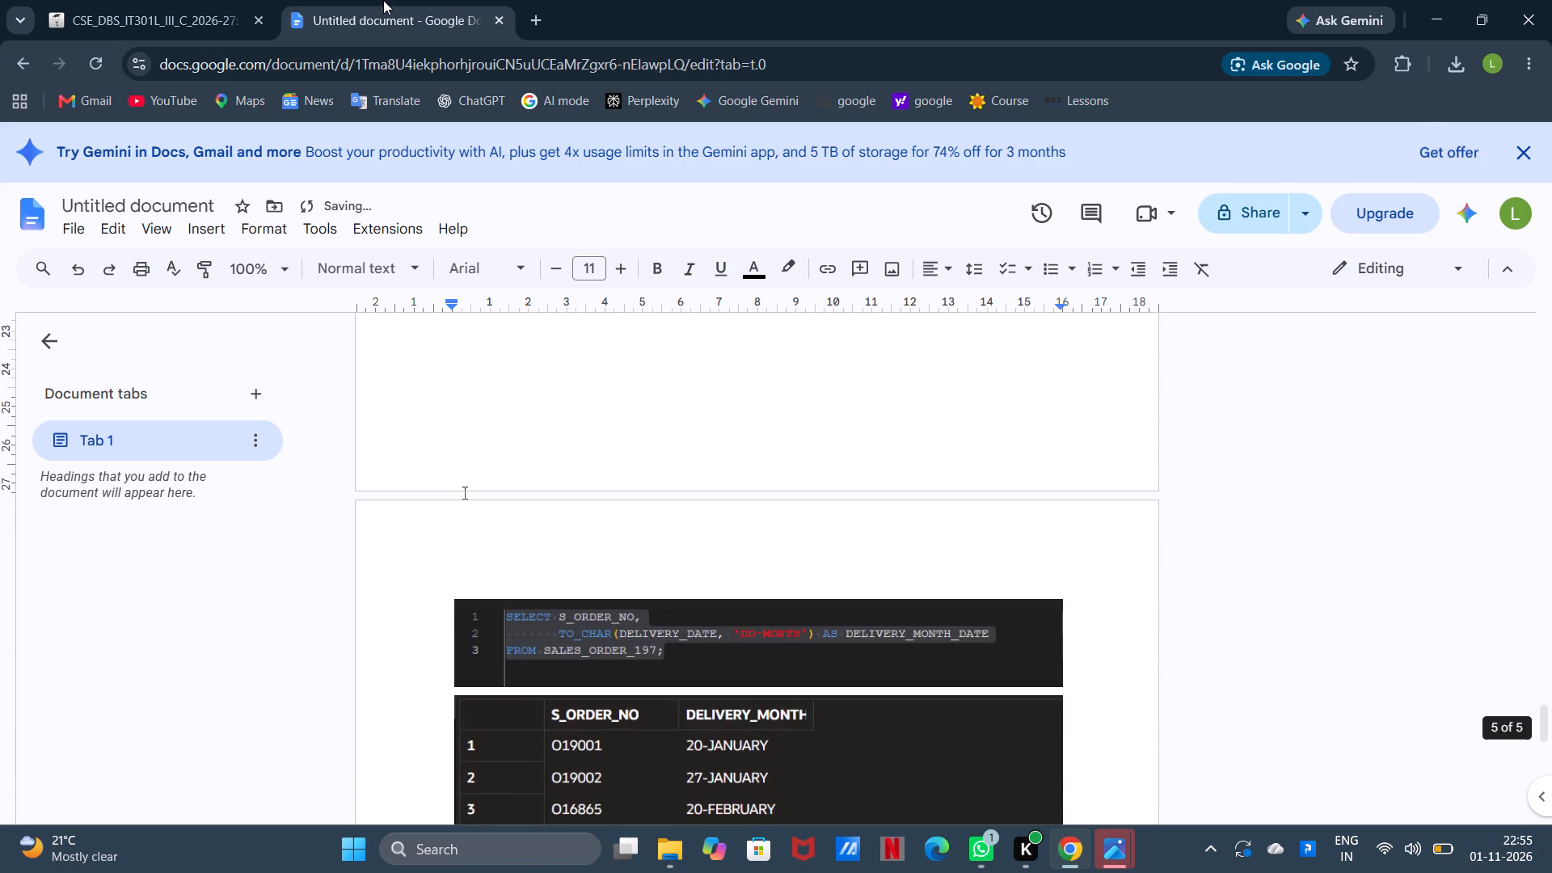
{"action": "left_click", "coordinate": [101, 0]}
{"action": "scroll", "coordinate": [353, 508], "scroll_direction": "down", "scroll_amount": 1}
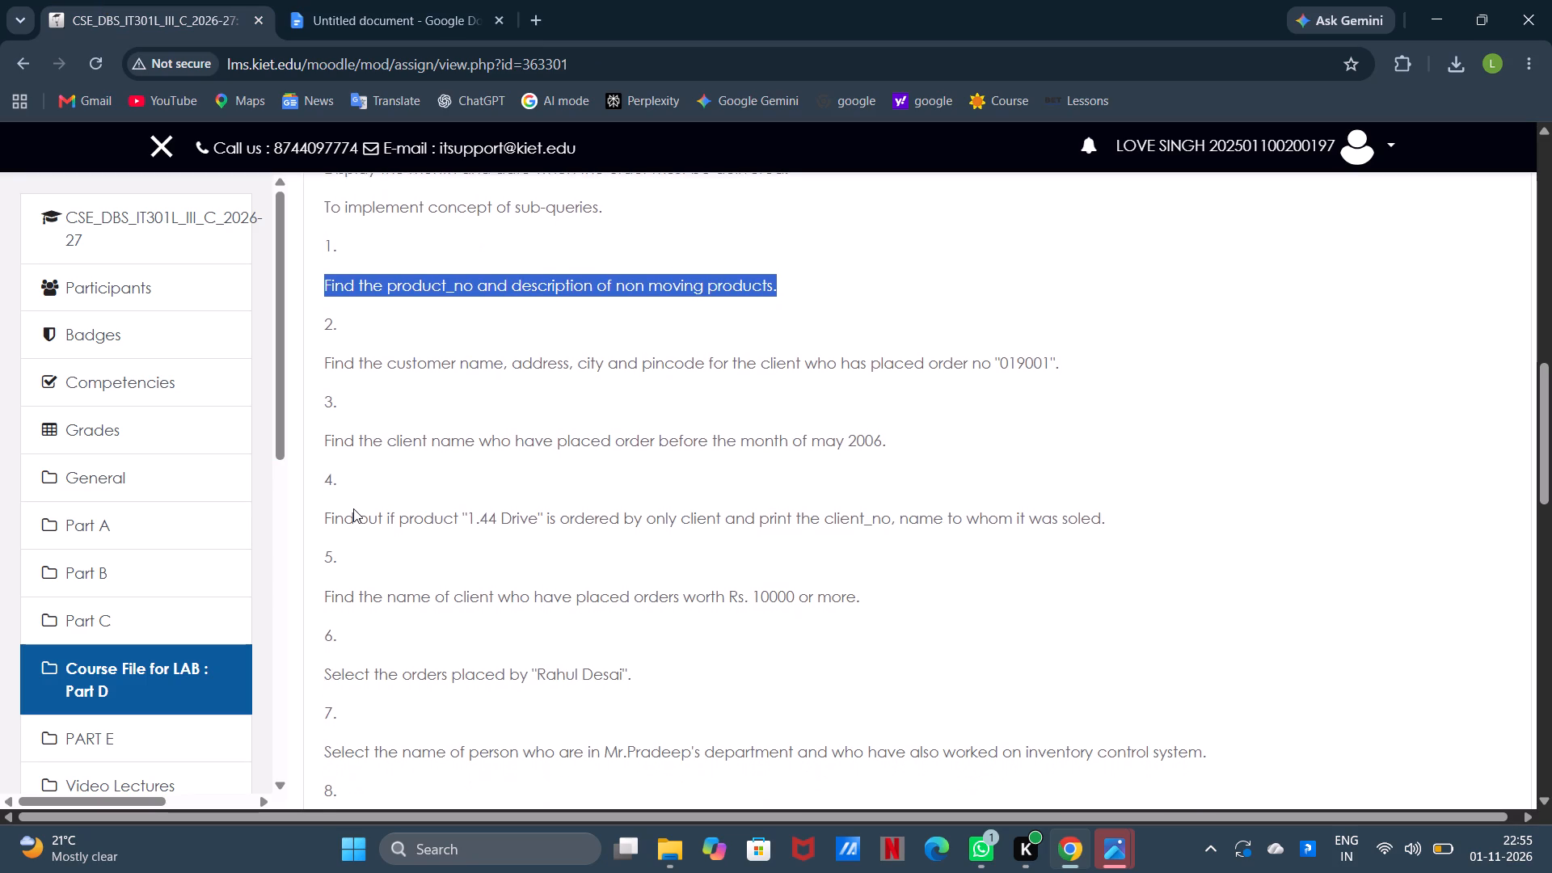
{"action": "left_click_drag", "start_coordinate": [533, 380], "coordinate": [566, 358]}
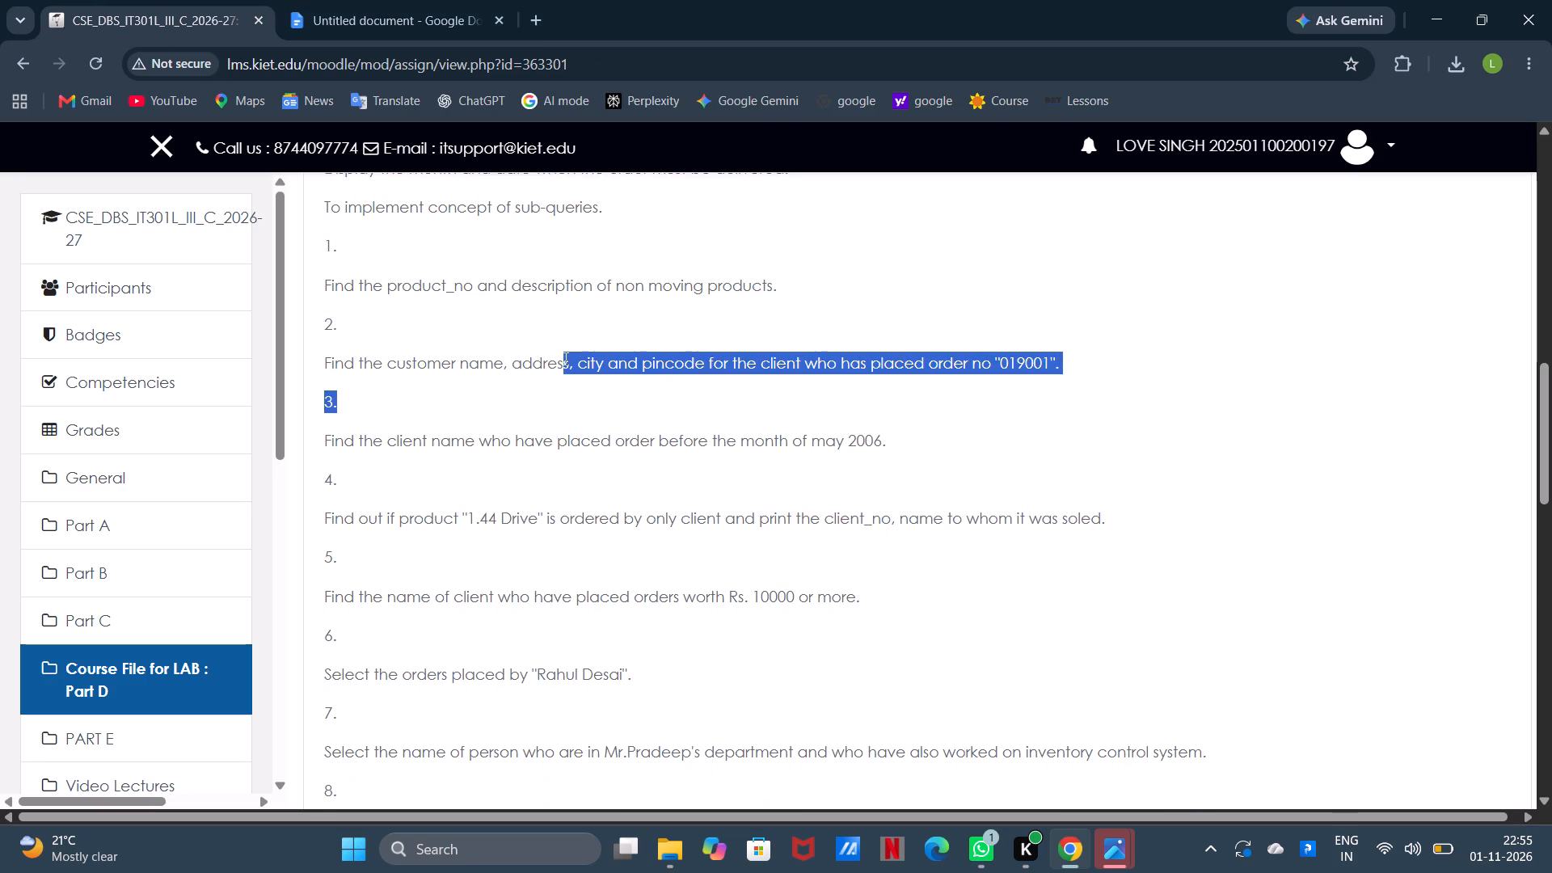
{"action": "triple_click", "coordinate": [566, 358]}
{"action": "key", "text": "ctrl+c"}
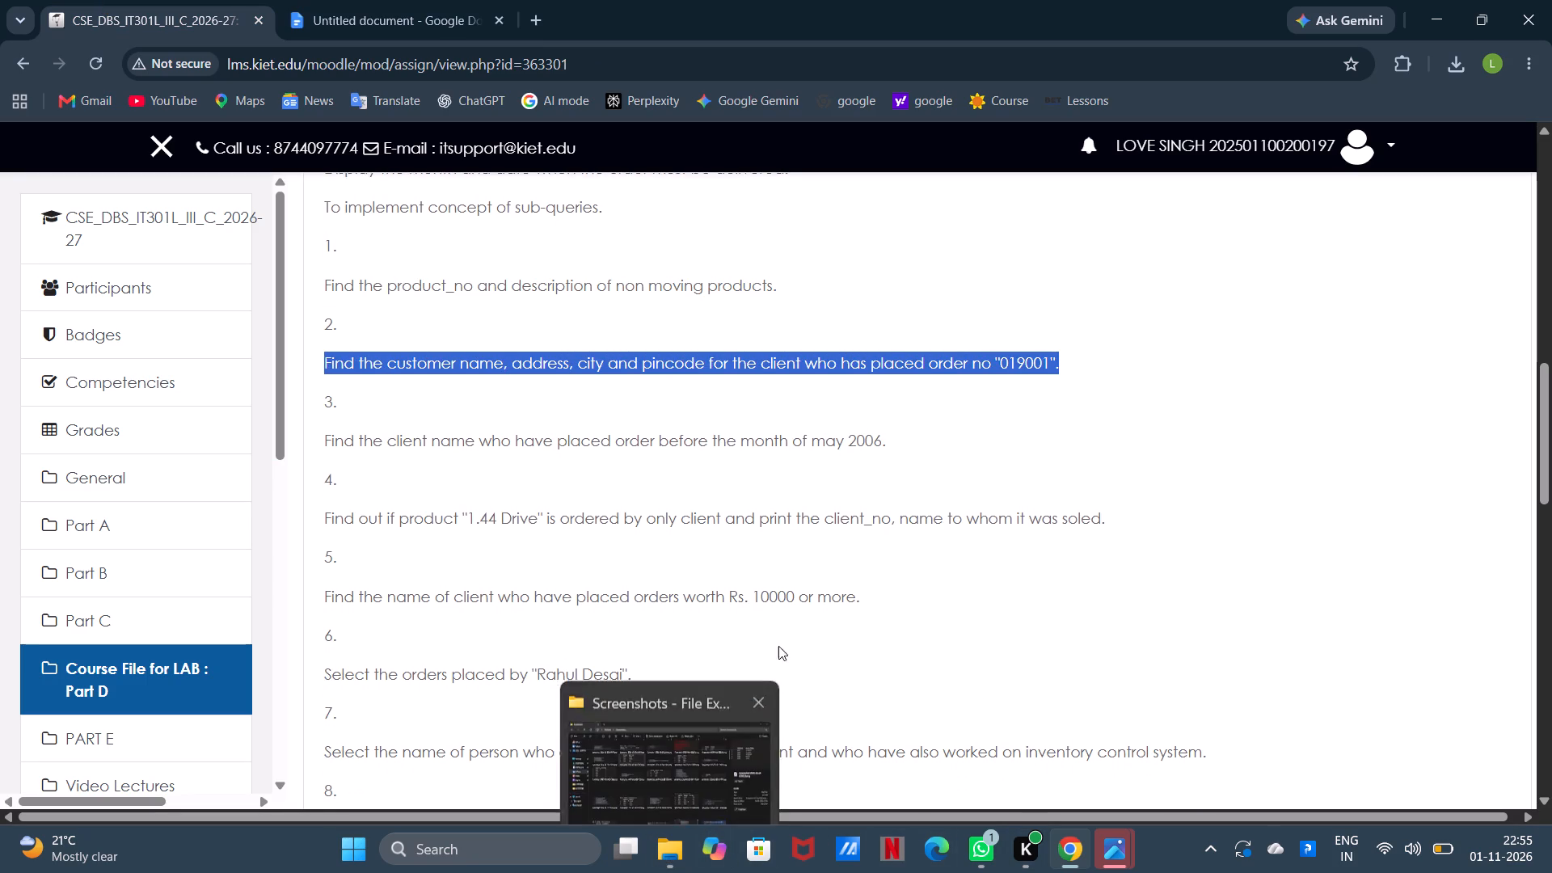
{"action": "left_click", "coordinate": [331, 0]}
{"action": "scroll", "coordinate": [590, 508], "scroll_direction": "down", "scroll_amount": 2}
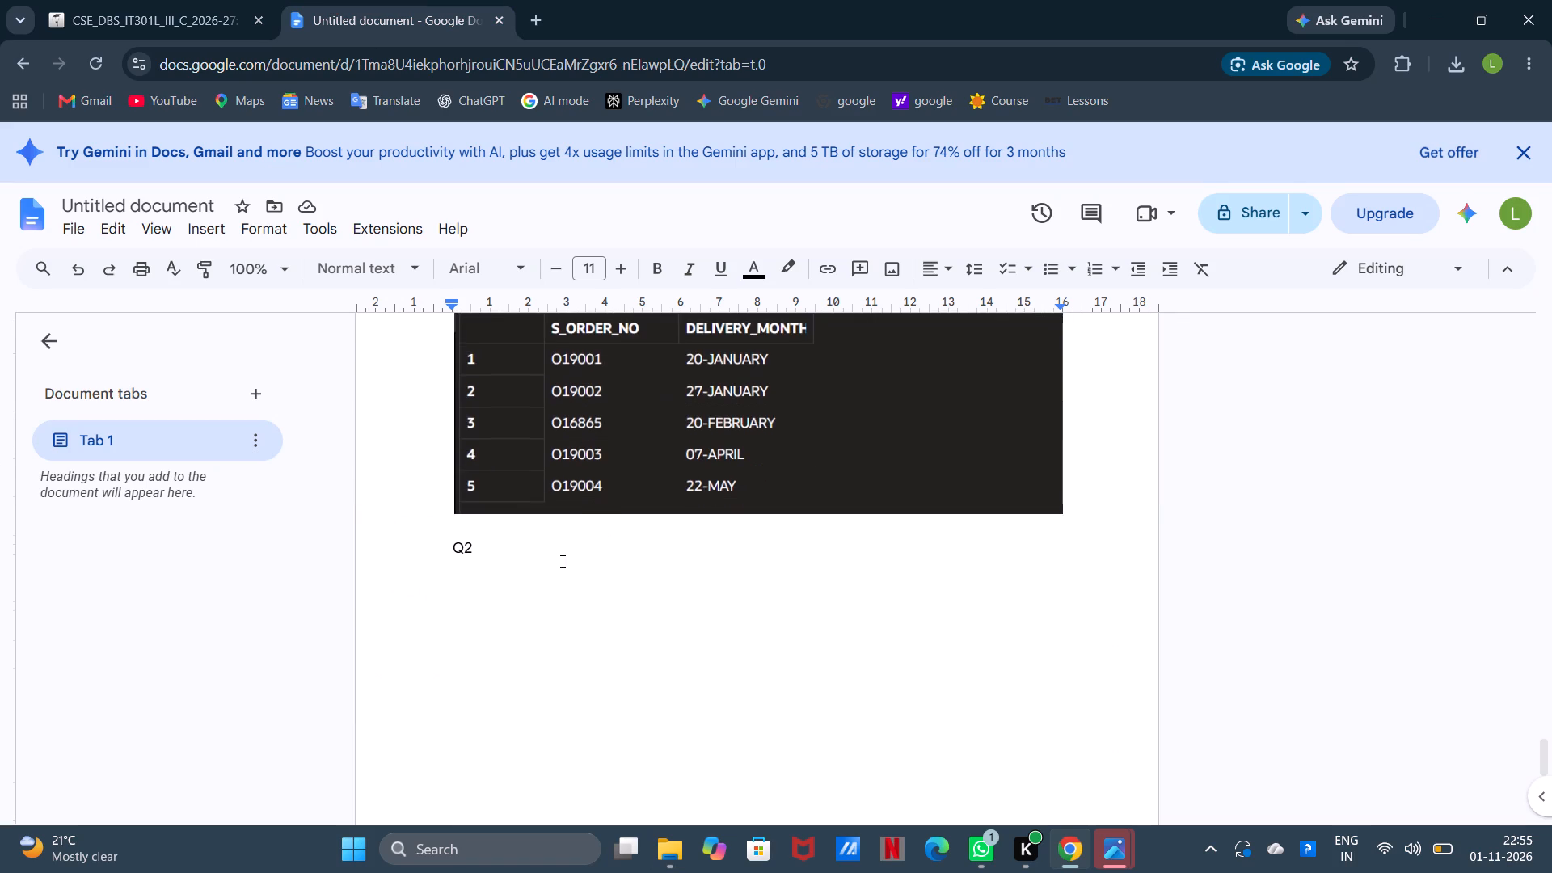
{"action": "left_click", "coordinate": [553, 563]}
{"action": "type", "text": ":"}
{"action": "key", "text": "space"}
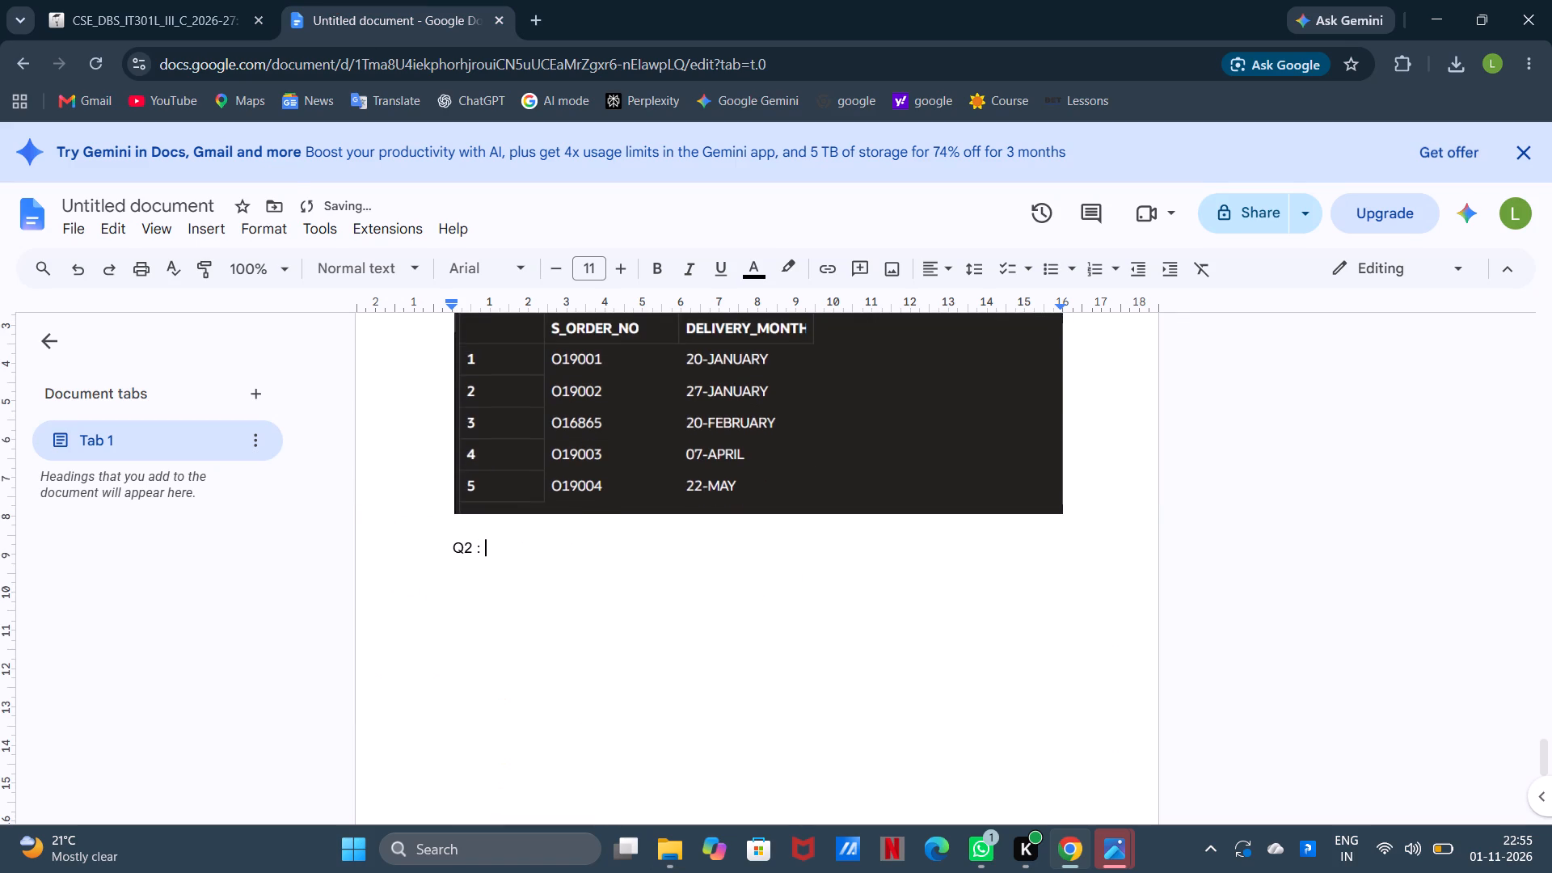
{"action": "key", "text": "ctrl+v"}
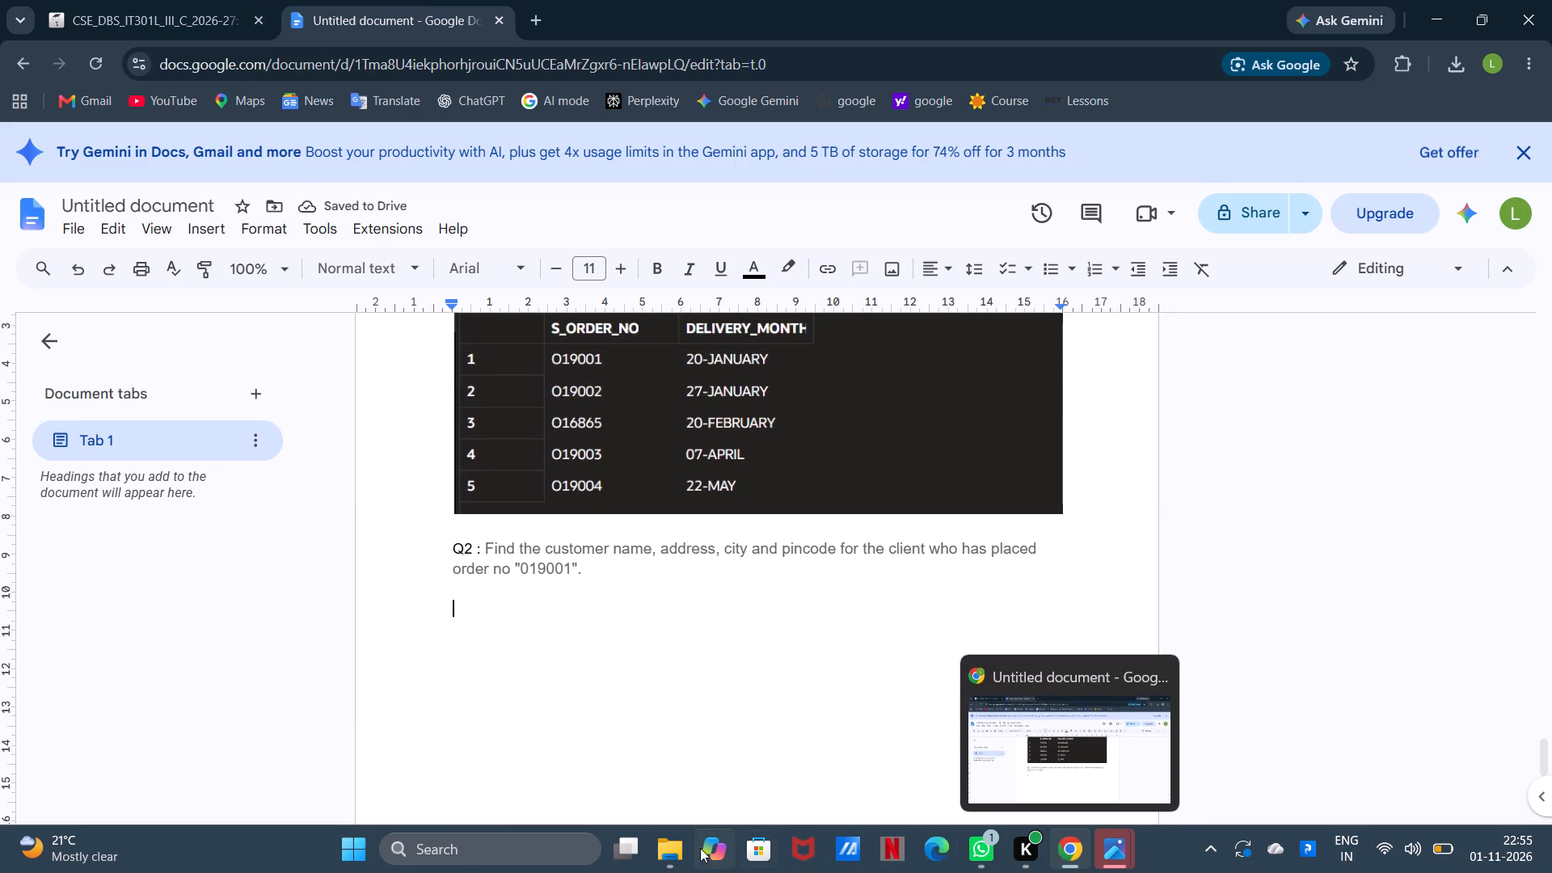
Look through the Screenshots folder for the images that answer question 2, rechecking the question's wording in the document.
{"action": "left_click", "coordinate": [672, 844]}
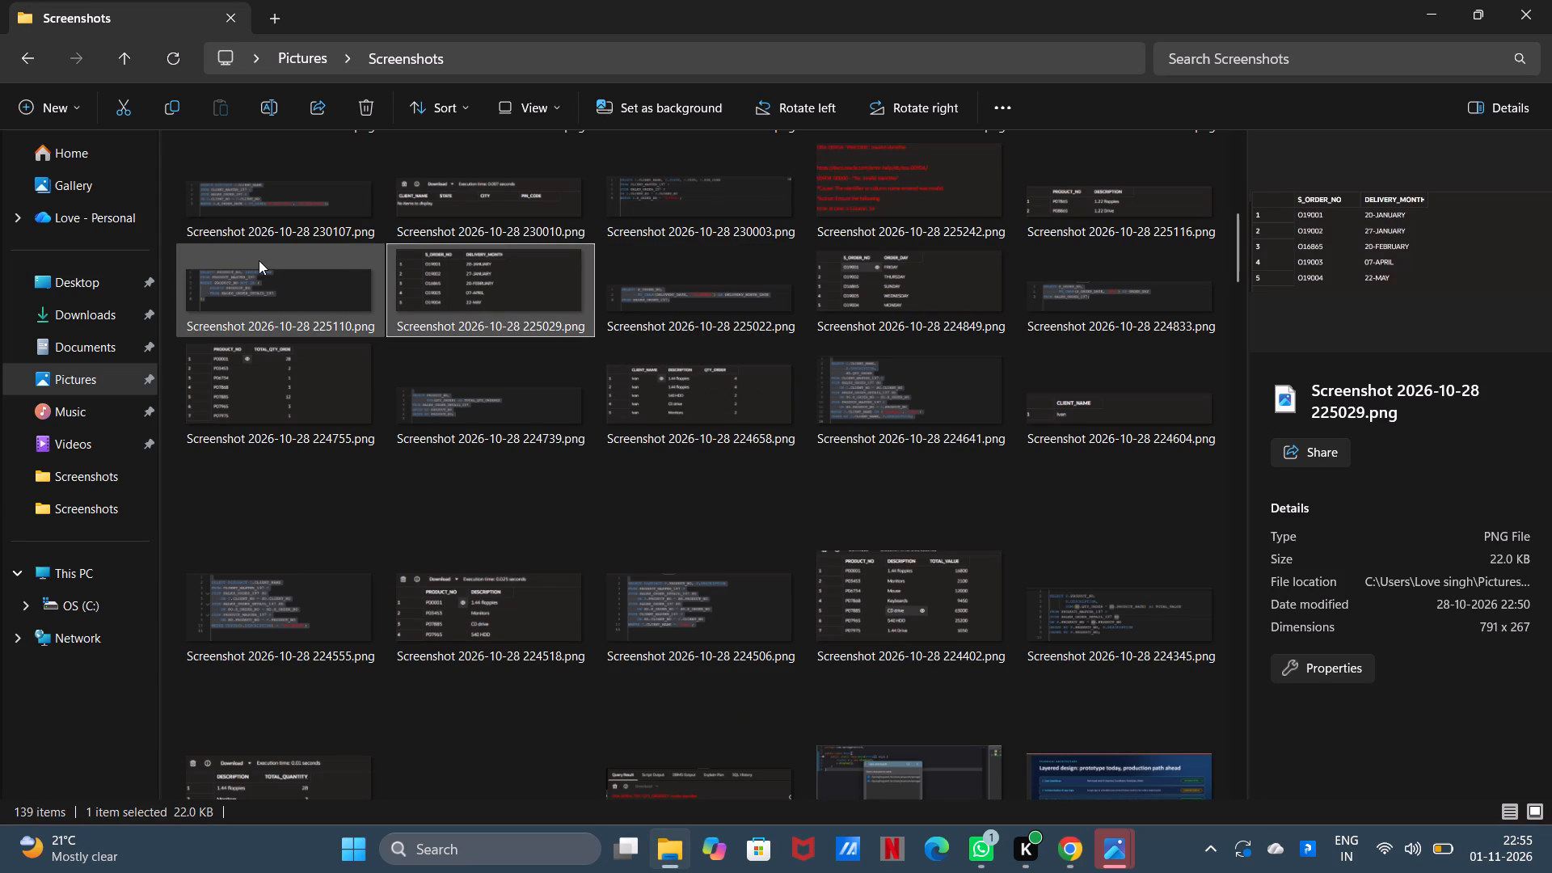
{"action": "scroll", "coordinate": [755, 488], "scroll_direction": "up", "scroll_amount": 6}
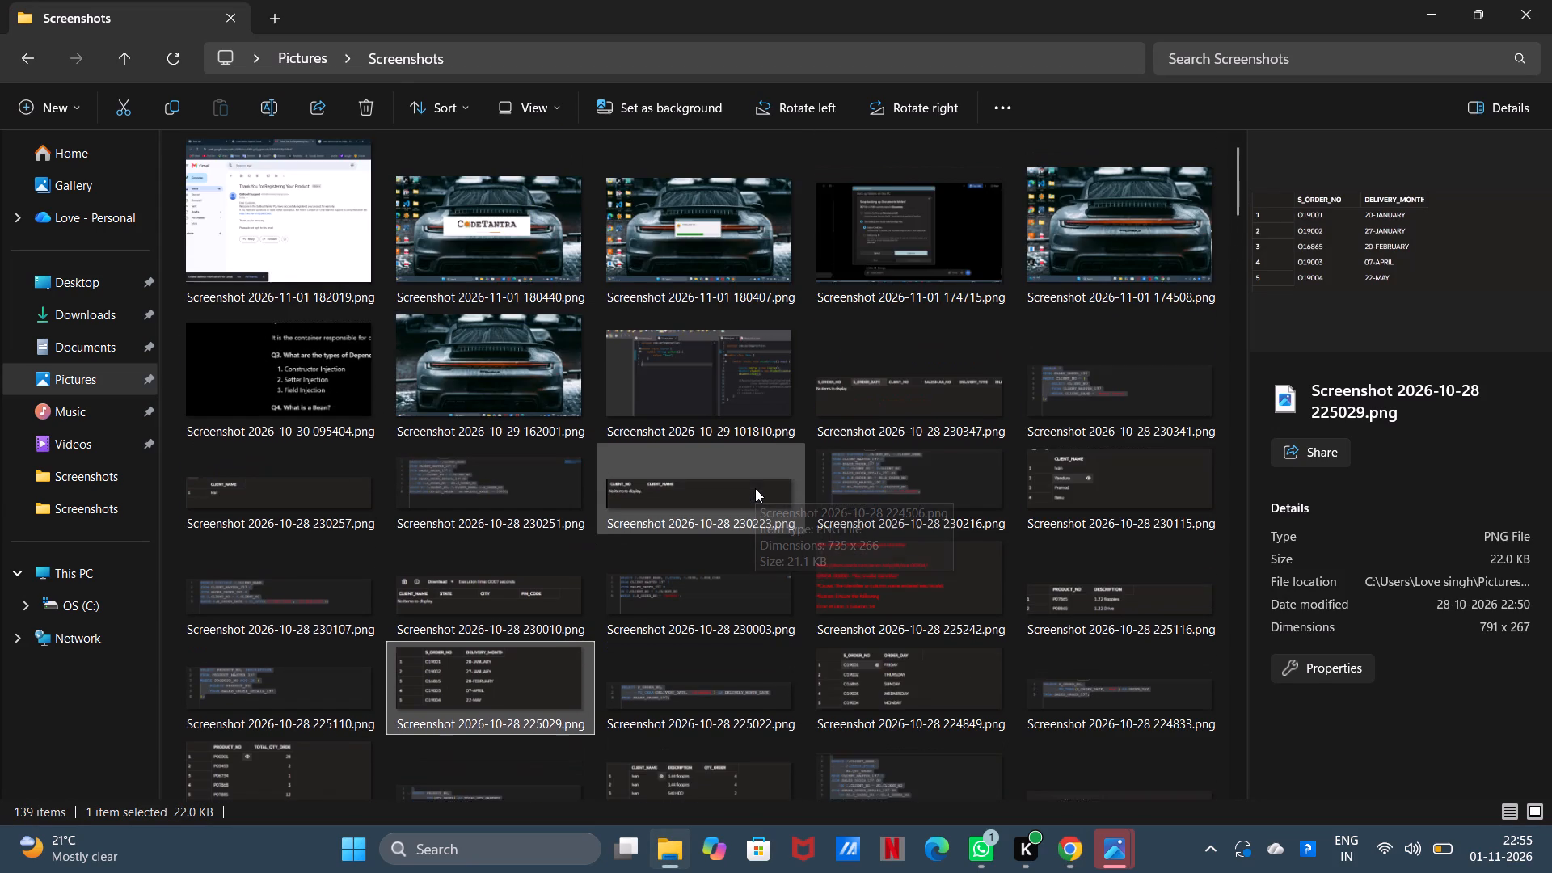
{"action": "scroll", "coordinate": [755, 488], "scroll_direction": "up", "scroll_amount": 1}
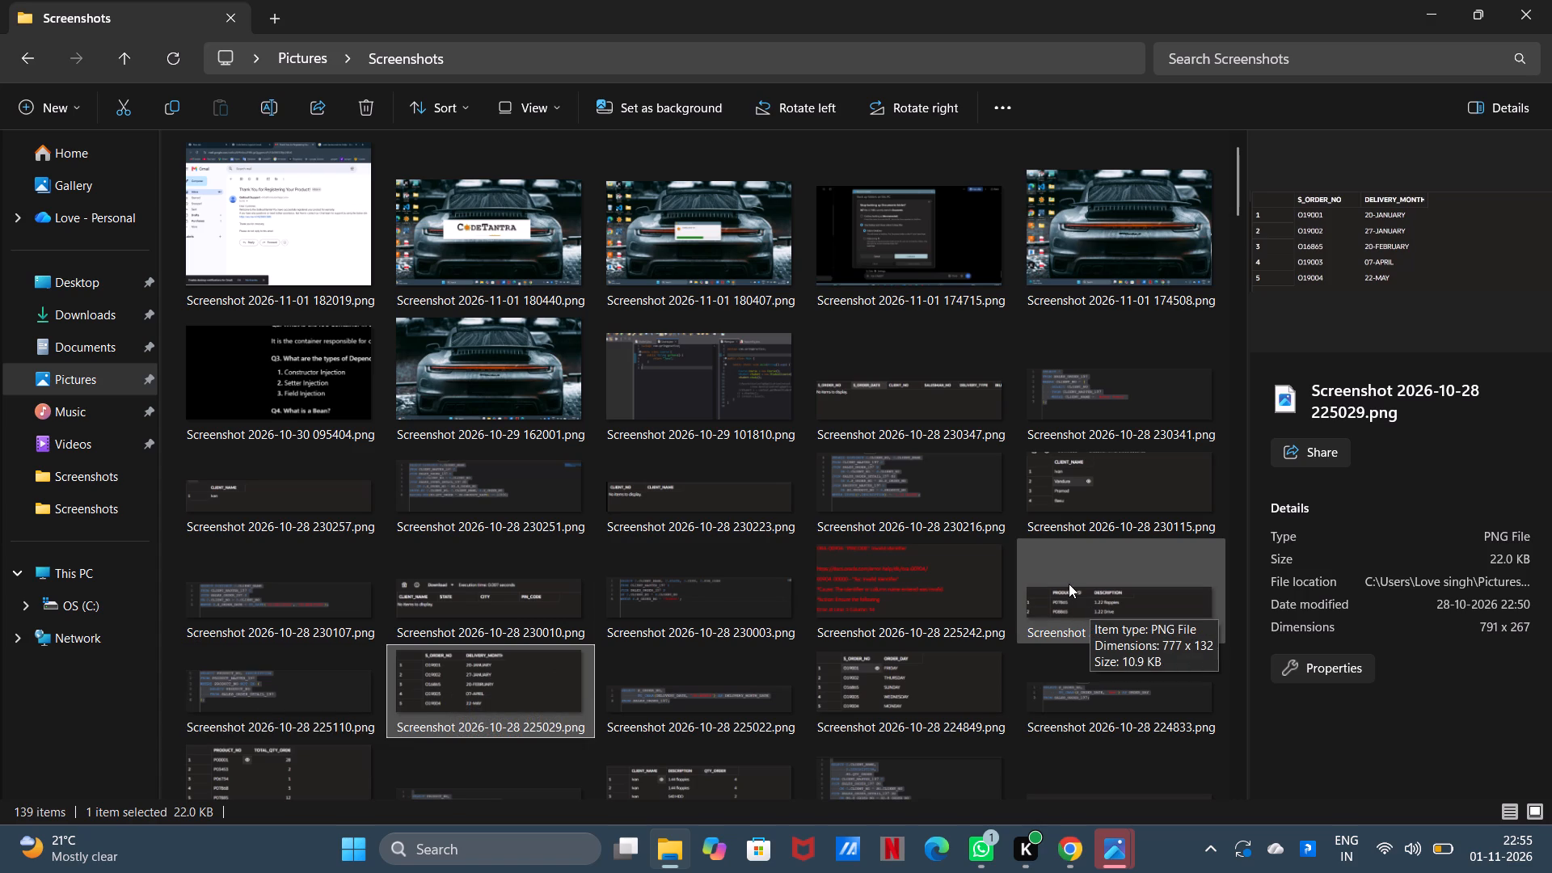
{"action": "scroll", "coordinate": [919, 616], "scroll_direction": "down", "scroll_amount": 1}
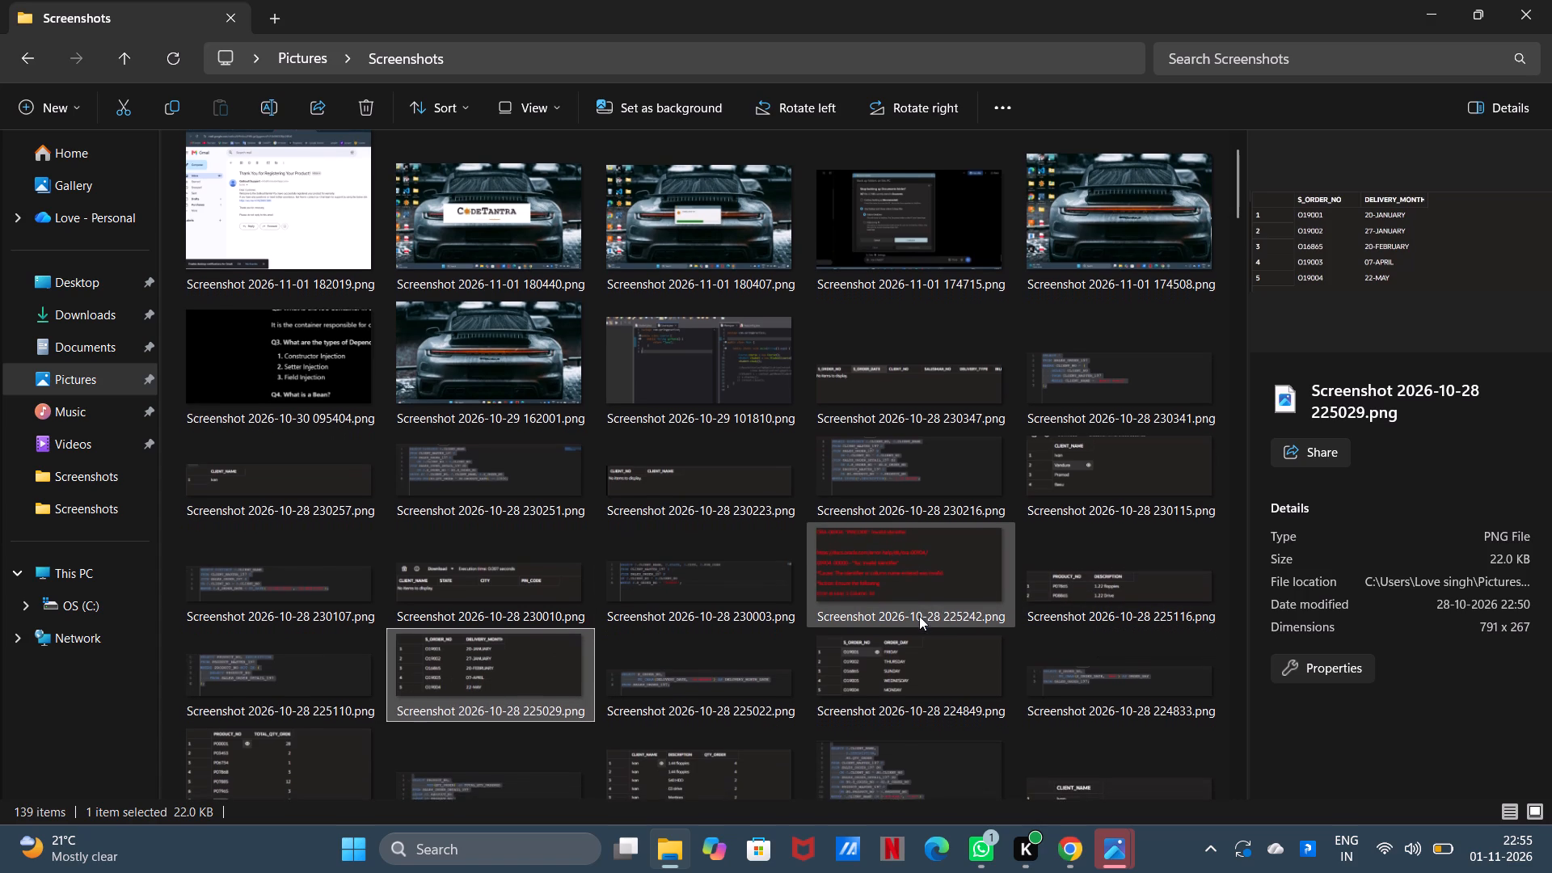
{"action": "scroll", "coordinate": [708, 541], "scroll_direction": "up", "scroll_amount": 1}
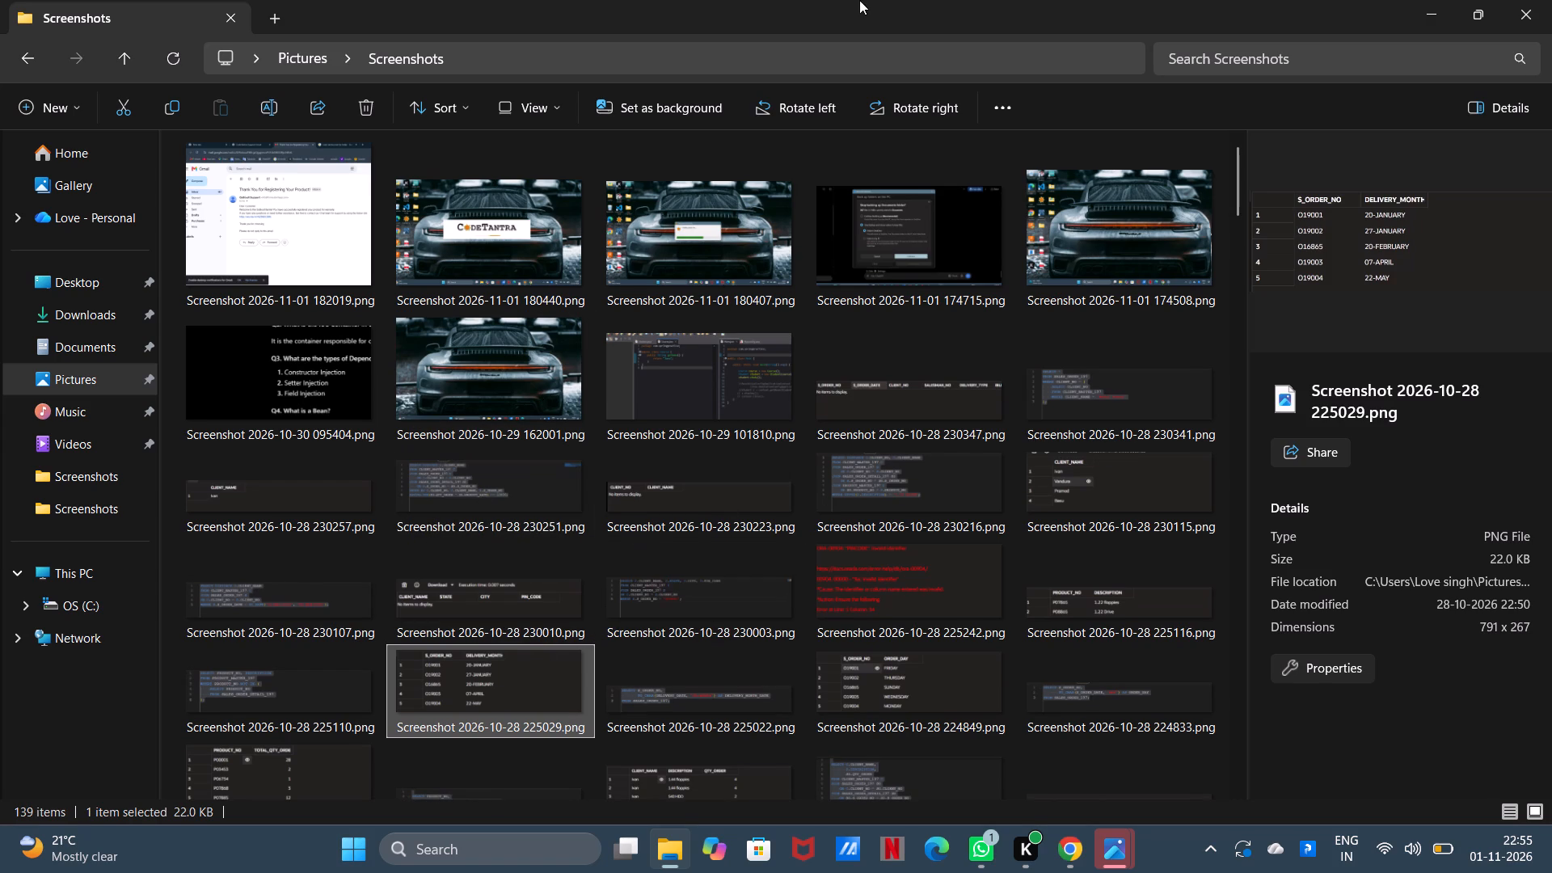
{"action": "left_click", "coordinate": [1073, 852]}
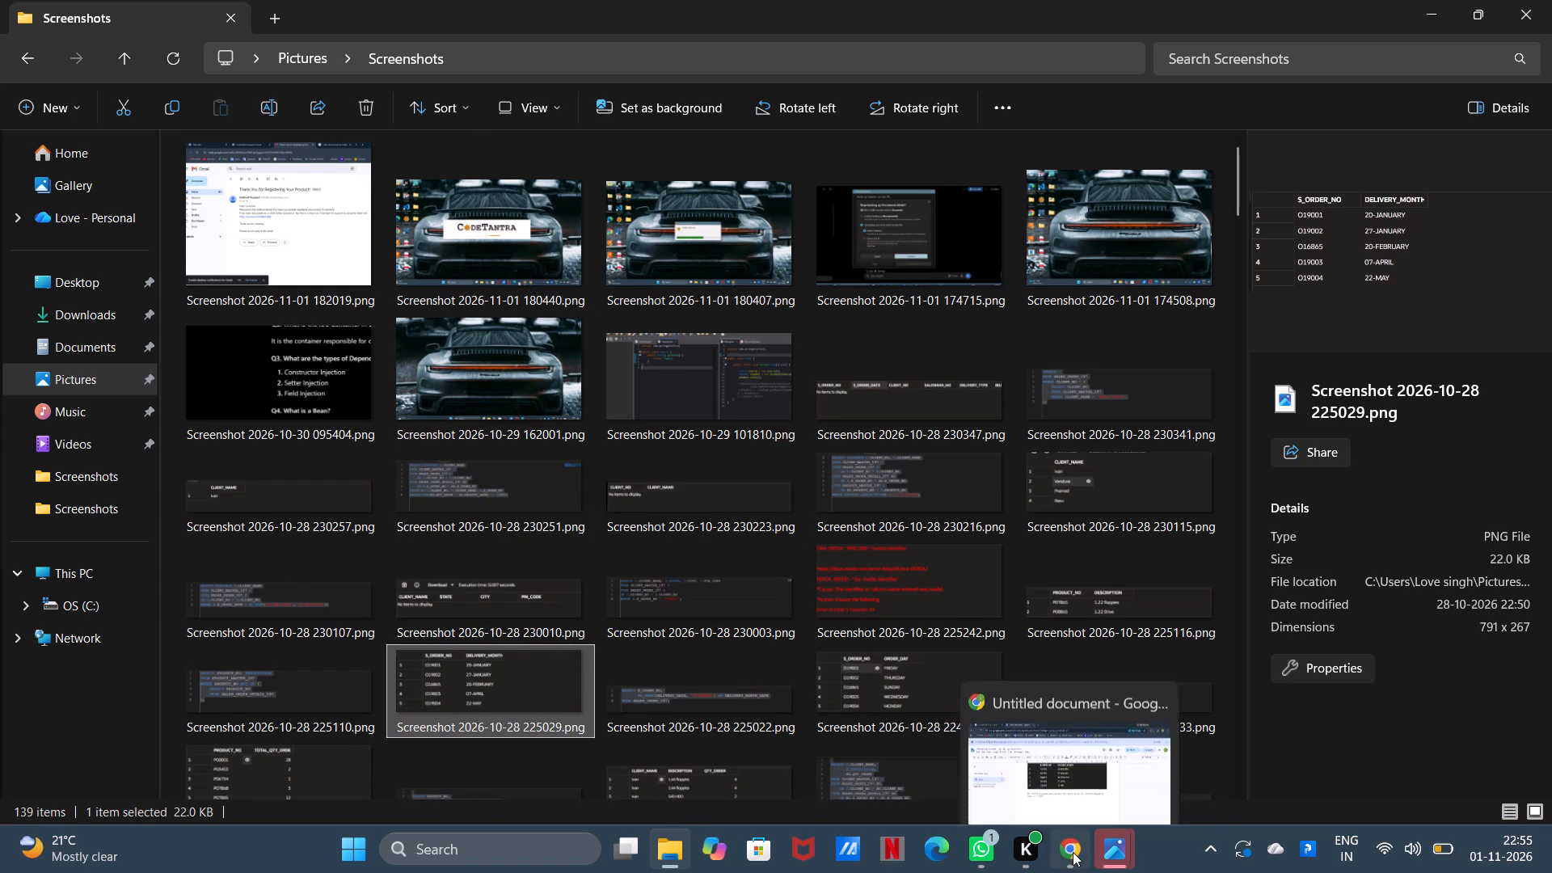
{"action": "scroll", "coordinate": [812, 656], "scroll_direction": "right", "scroll_amount": 1}
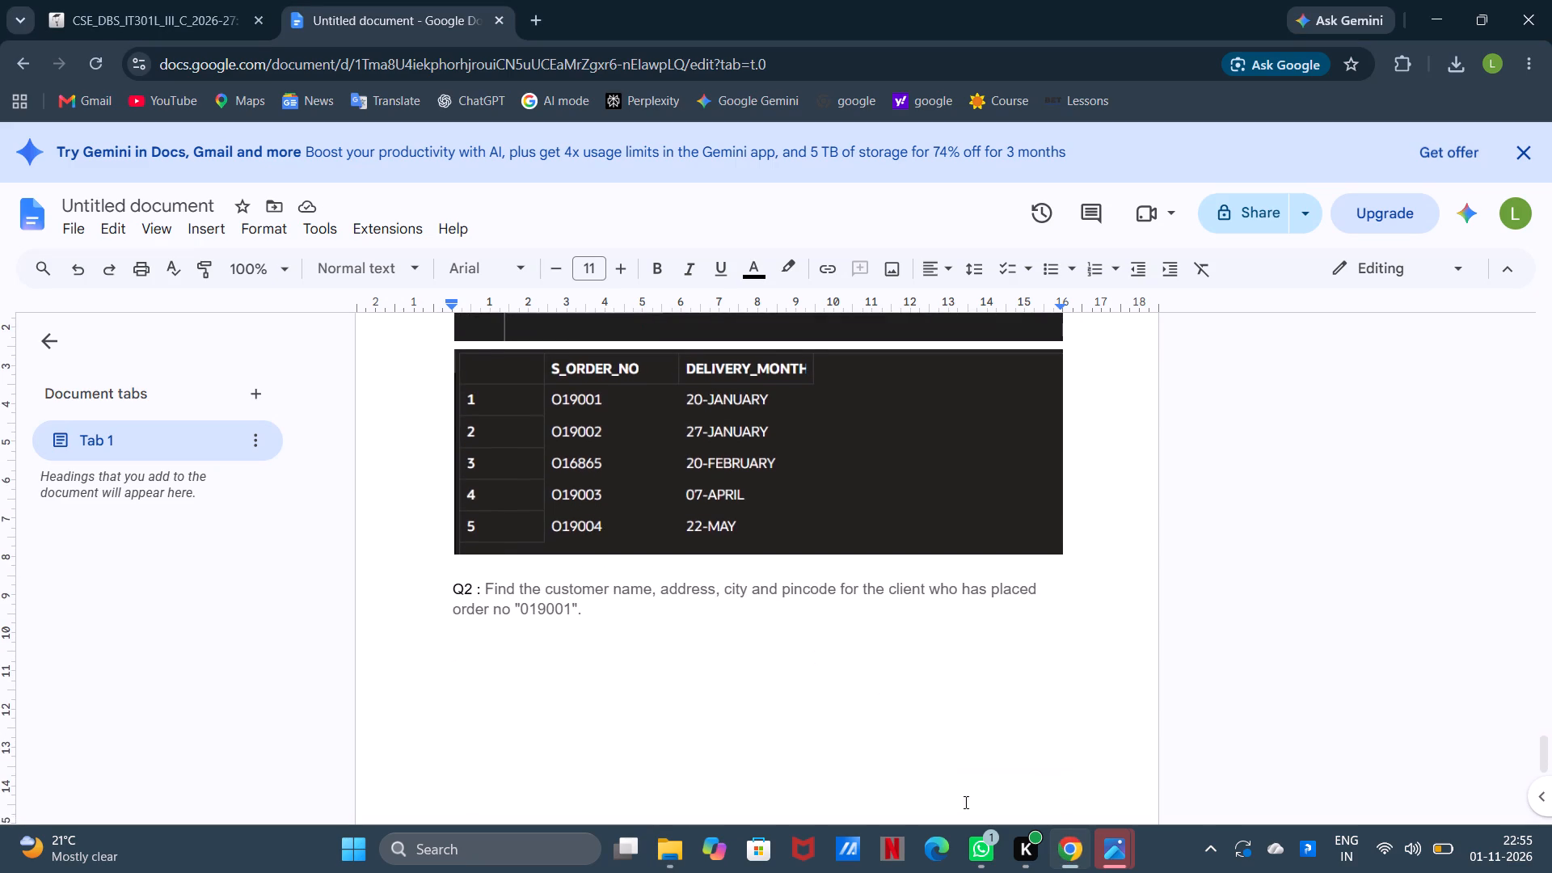
{"action": "scroll", "coordinate": [933, 732], "scroll_direction": "up", "scroll_amount": 1}
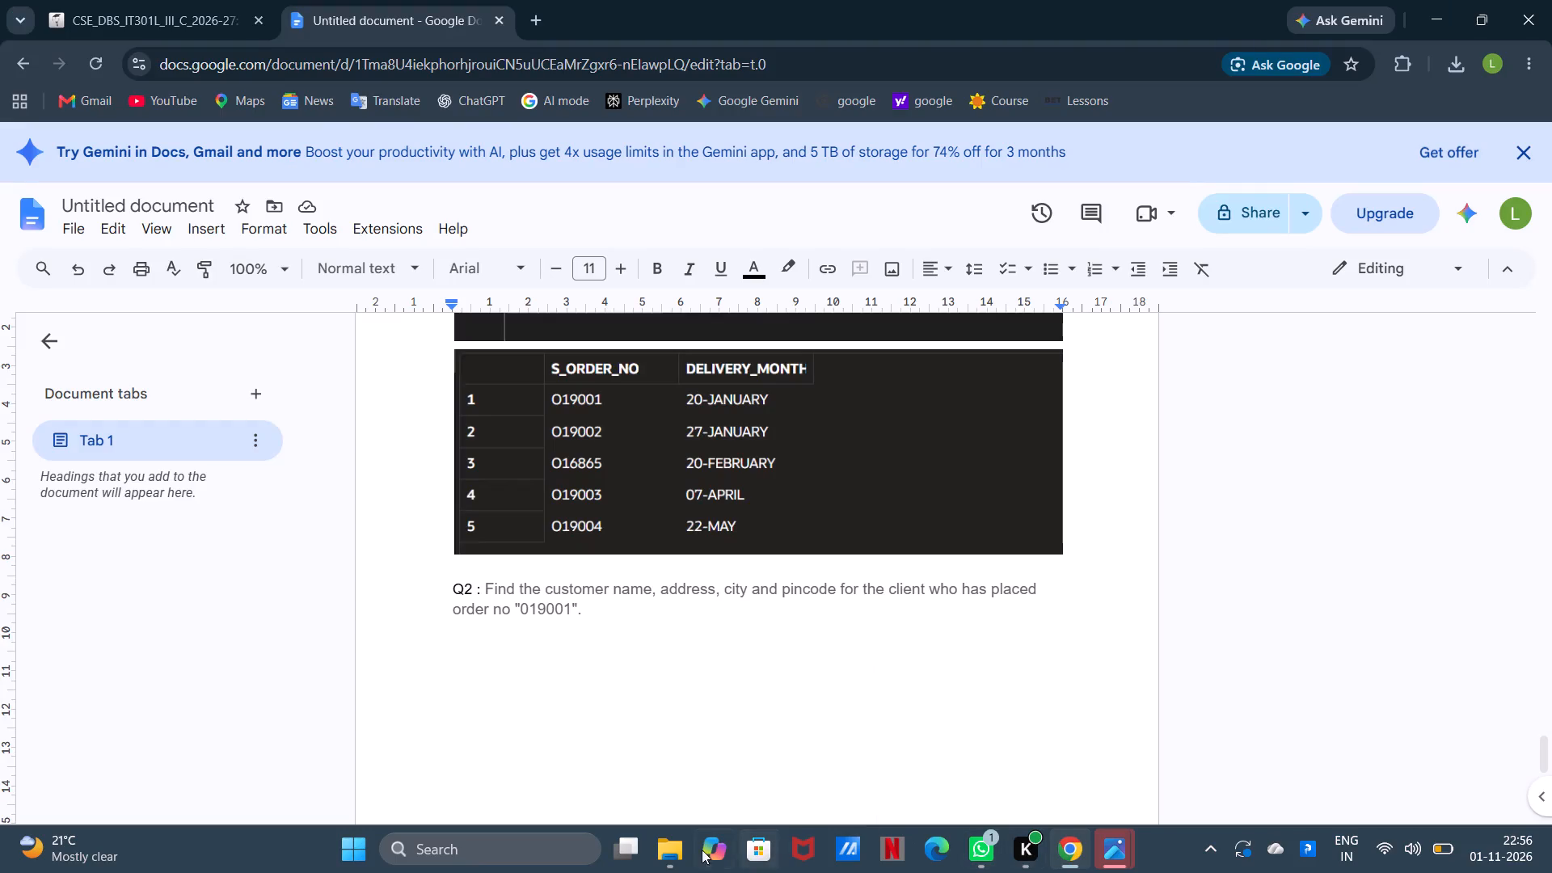
Insert the query image Screenshot 2026-10-28 230003.png from the Screenshots folder below question 2, followed by a new line.
{"action": "left_click", "coordinate": [680, 849]}
{"action": "scroll", "coordinate": [668, 554], "scroll_direction": "up", "scroll_amount": 1}
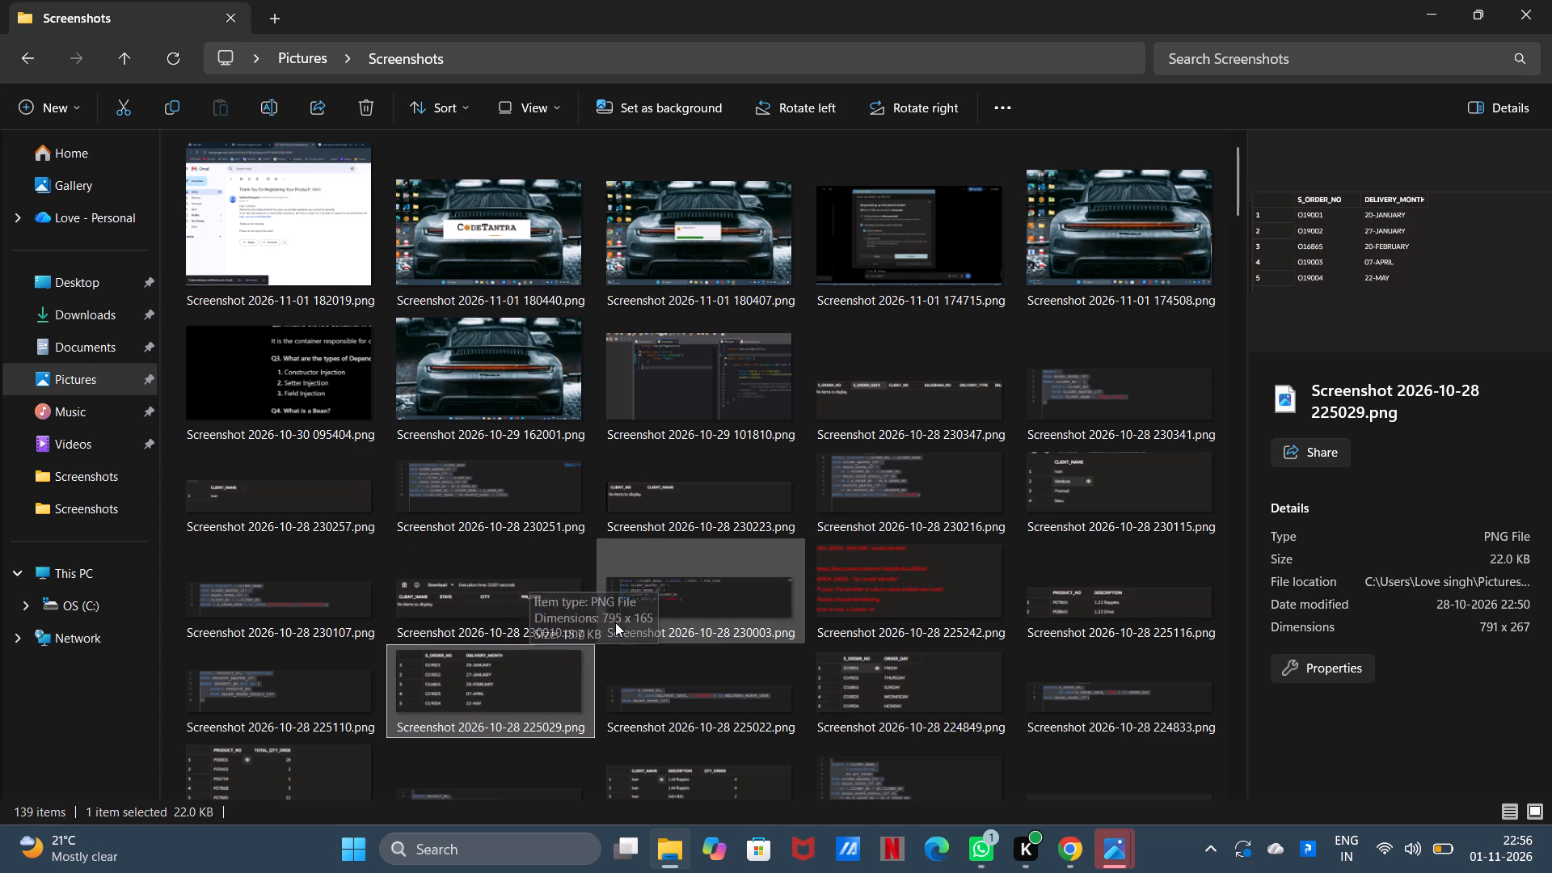
{"action": "left_click", "coordinate": [713, 600]}
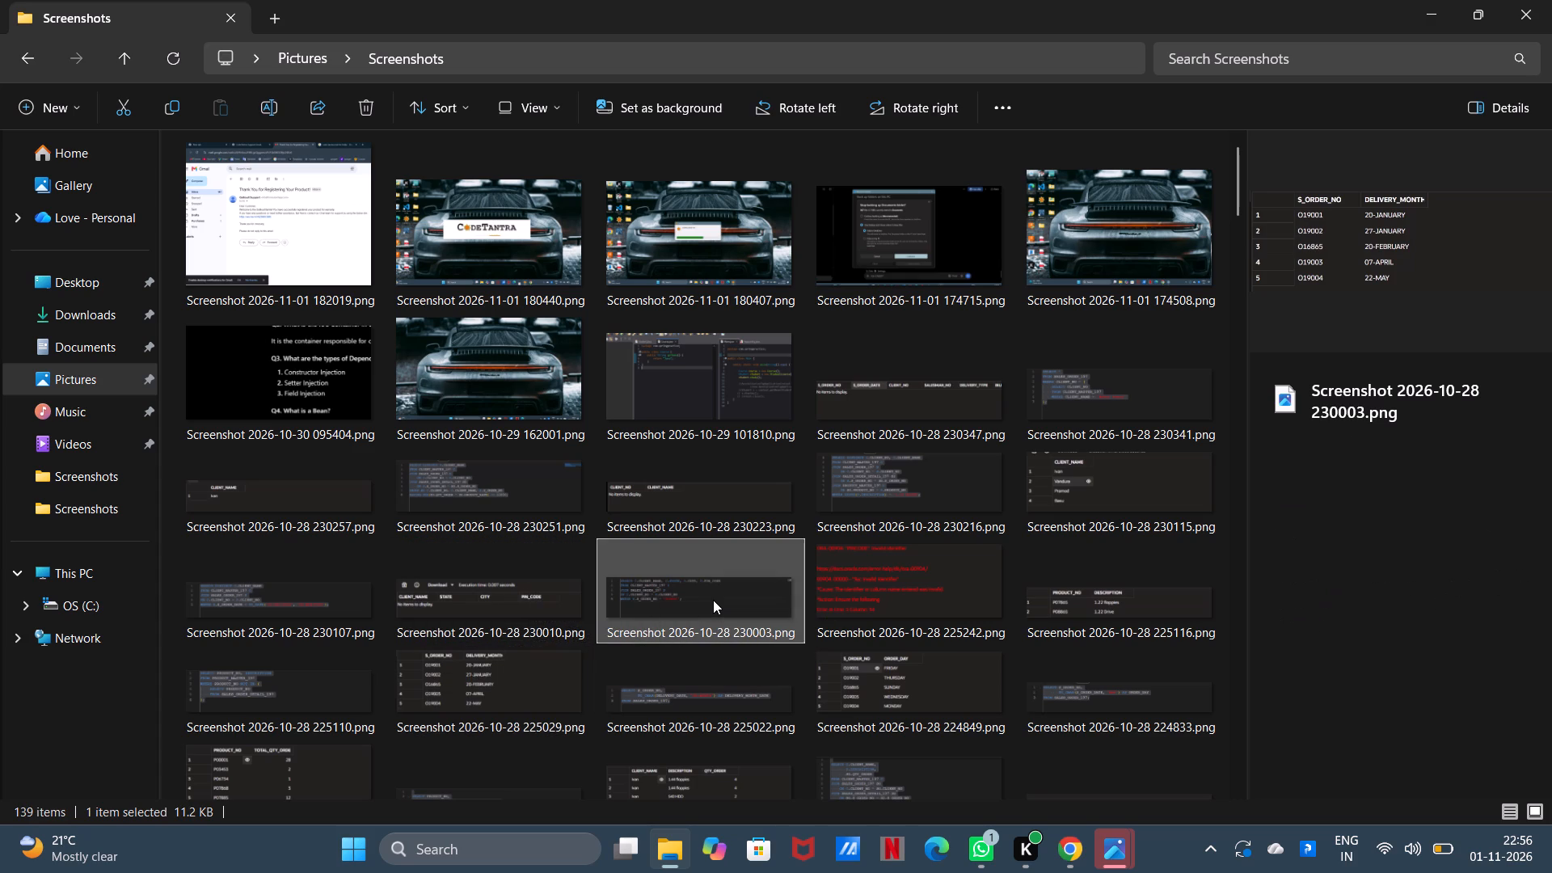
{"action": "double_click", "coordinate": [713, 600]}
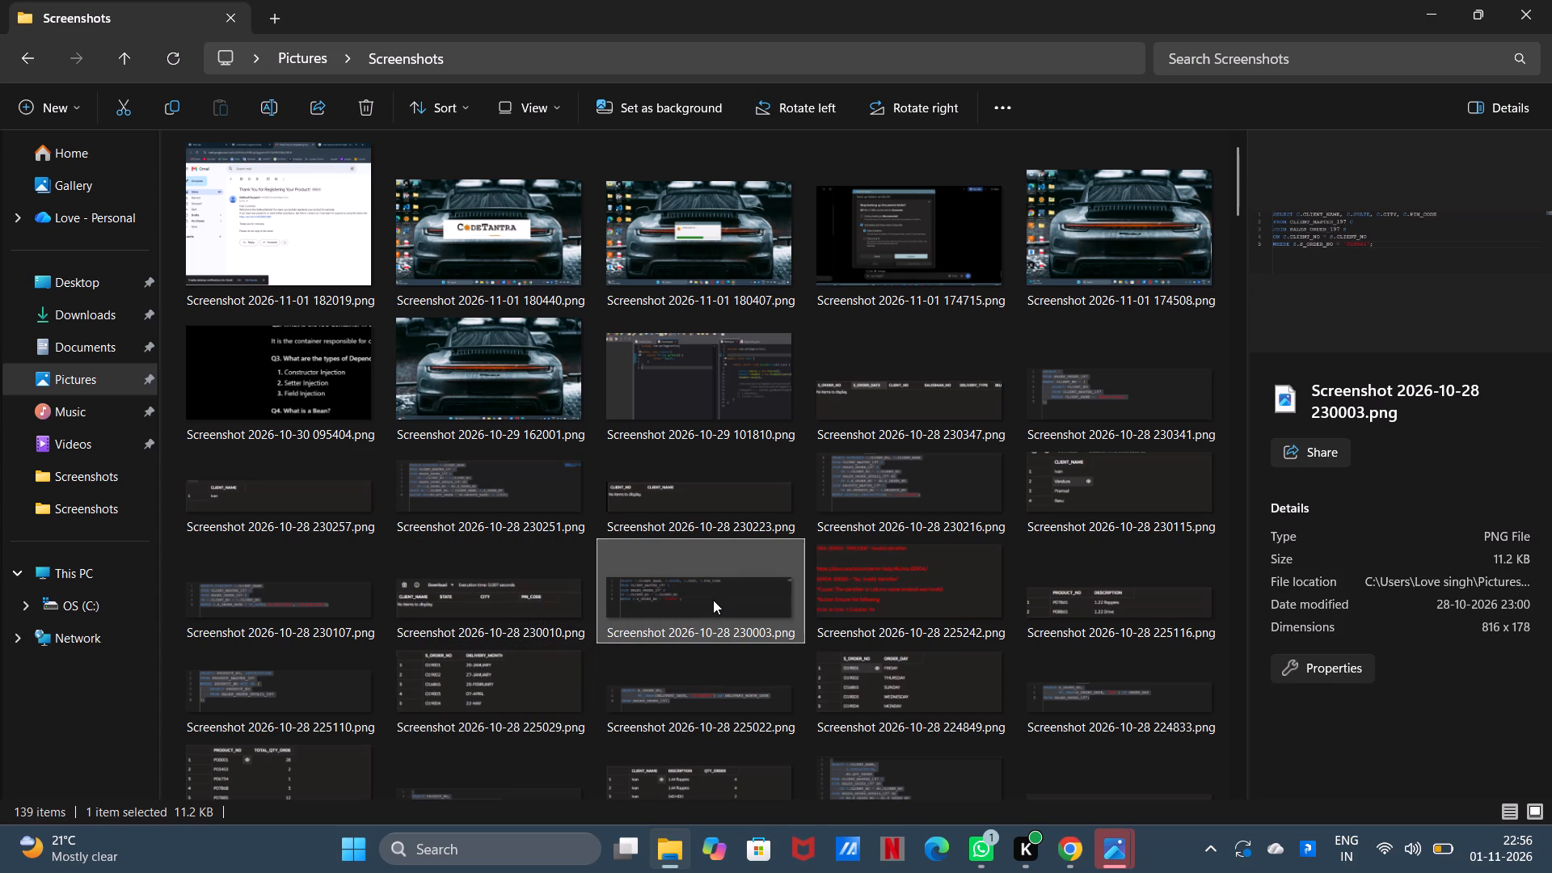
{"action": "triple_click", "coordinate": [713, 600]}
{"action": "triple_click", "coordinate": [748, 576]}
{"action": "left_click", "coordinate": [748, 576]}
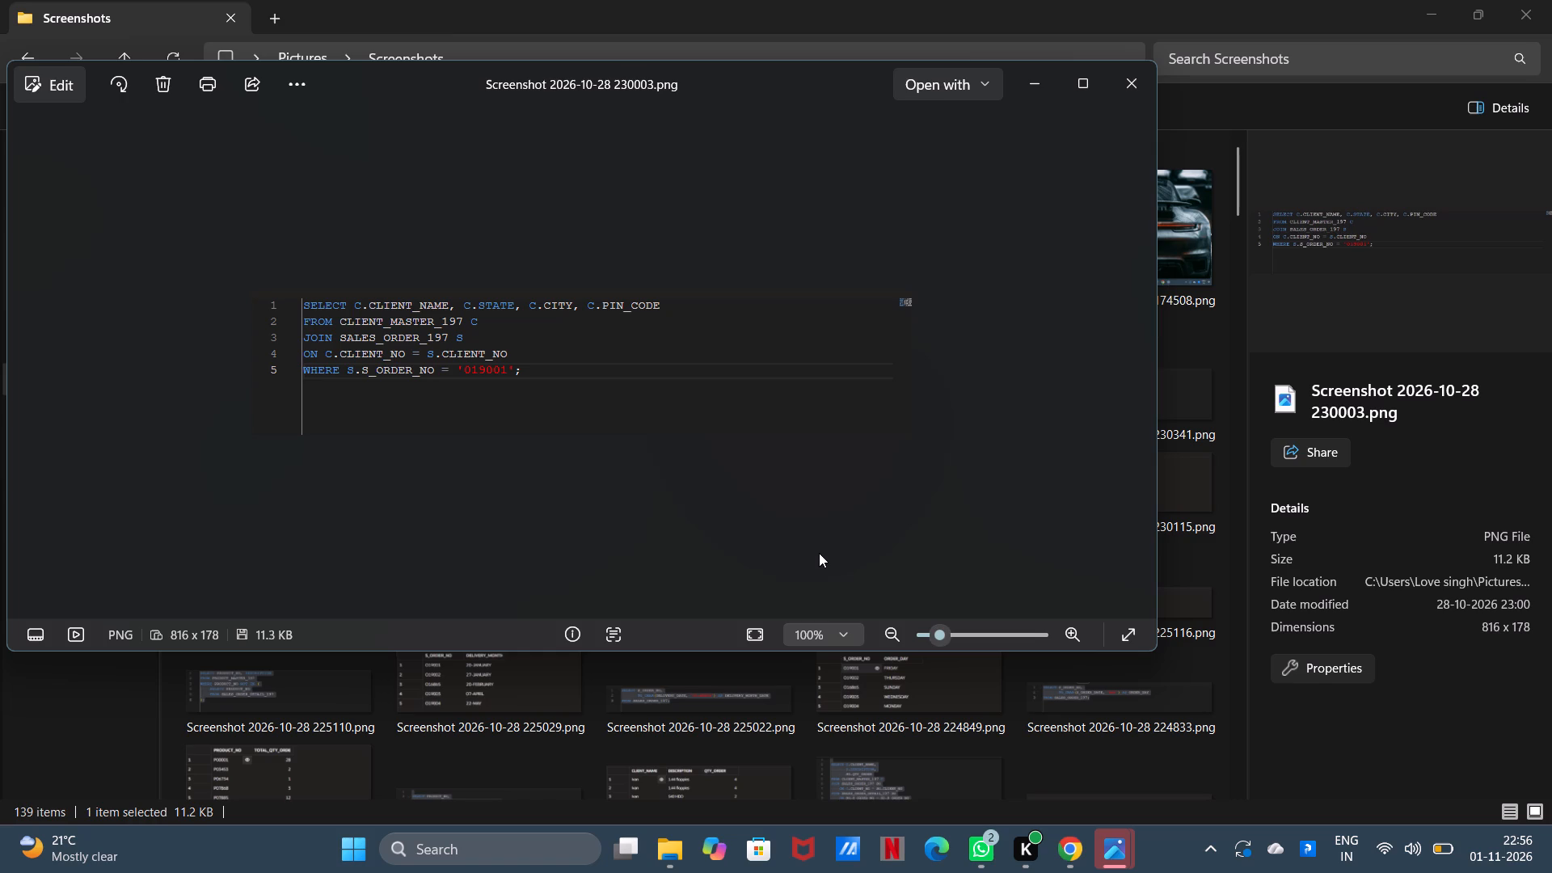
{"action": "key", "text": "ctrl+c"}
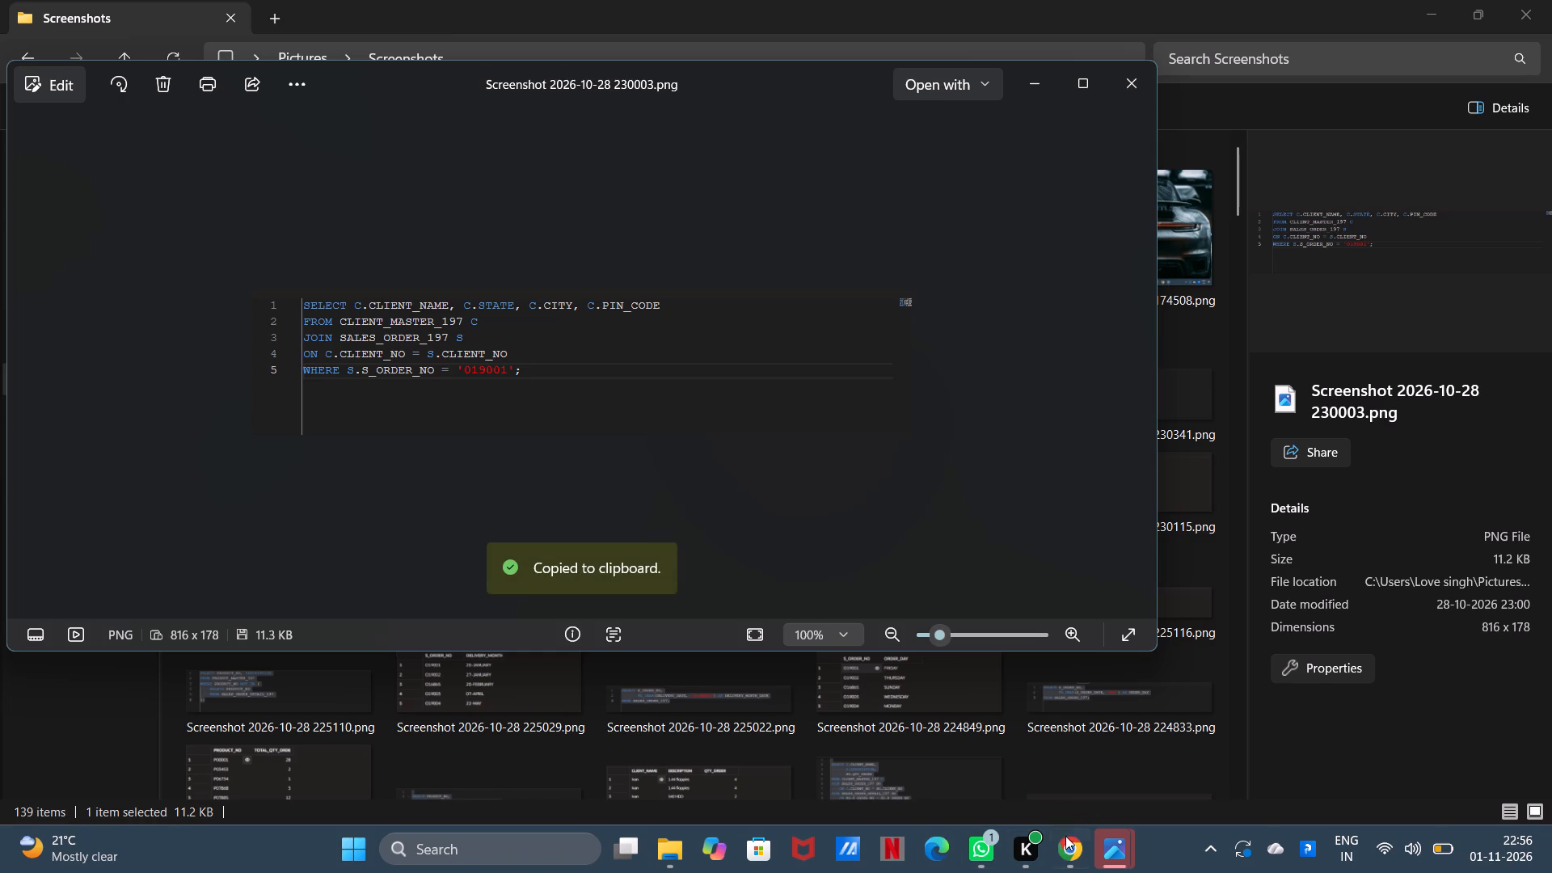
{"action": "left_click", "coordinate": [1077, 857]}
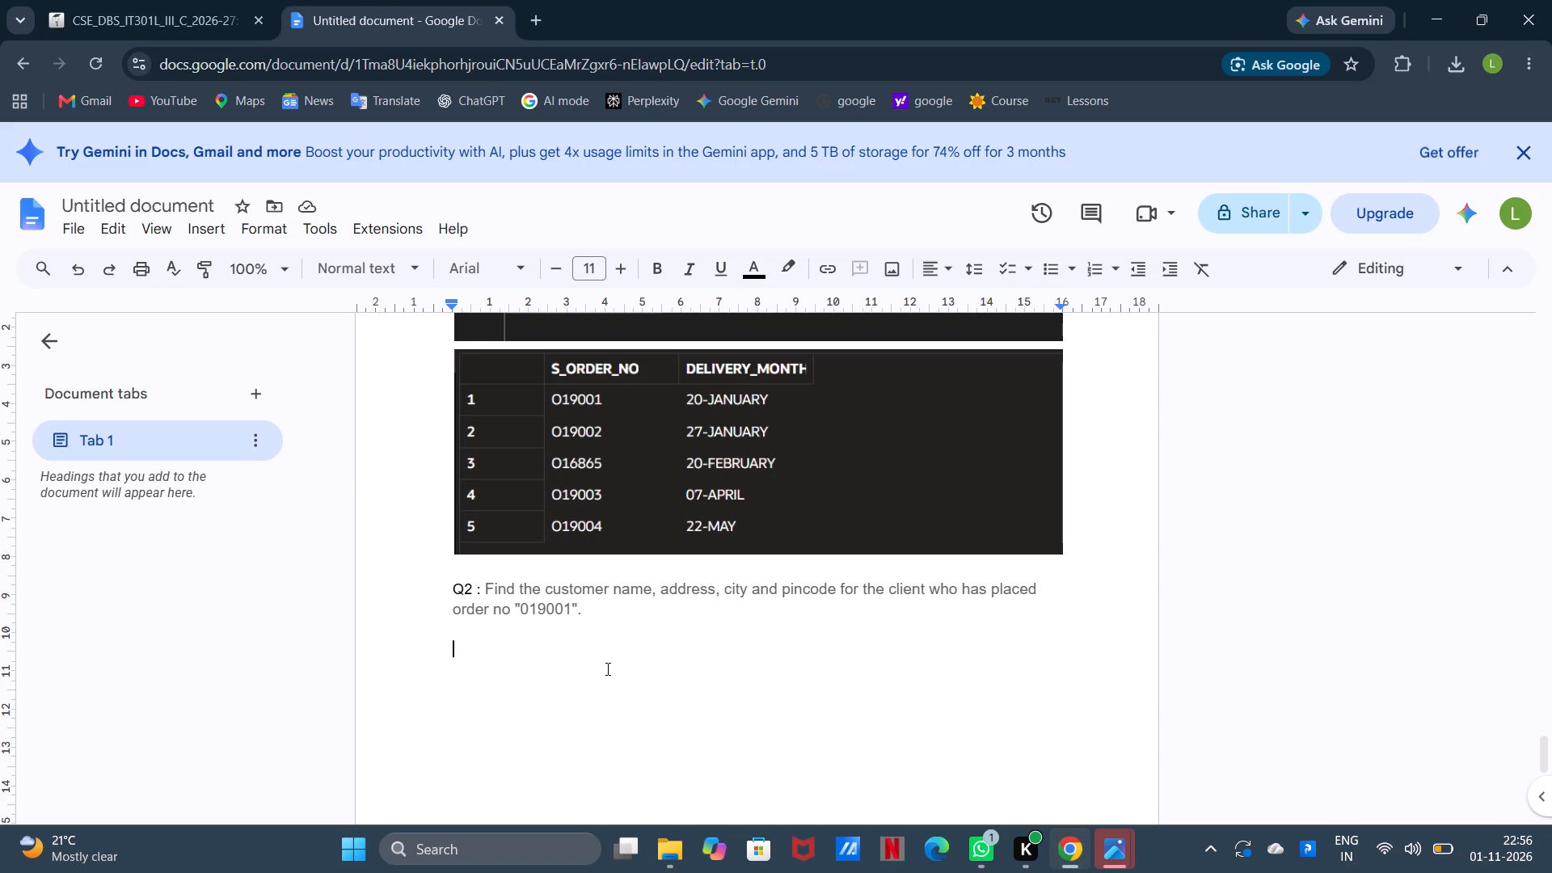
{"action": "key", "text": "ctrl+v"}
{"action": "scroll", "coordinate": [606, 668], "scroll_direction": "down", "scroll_amount": 1}
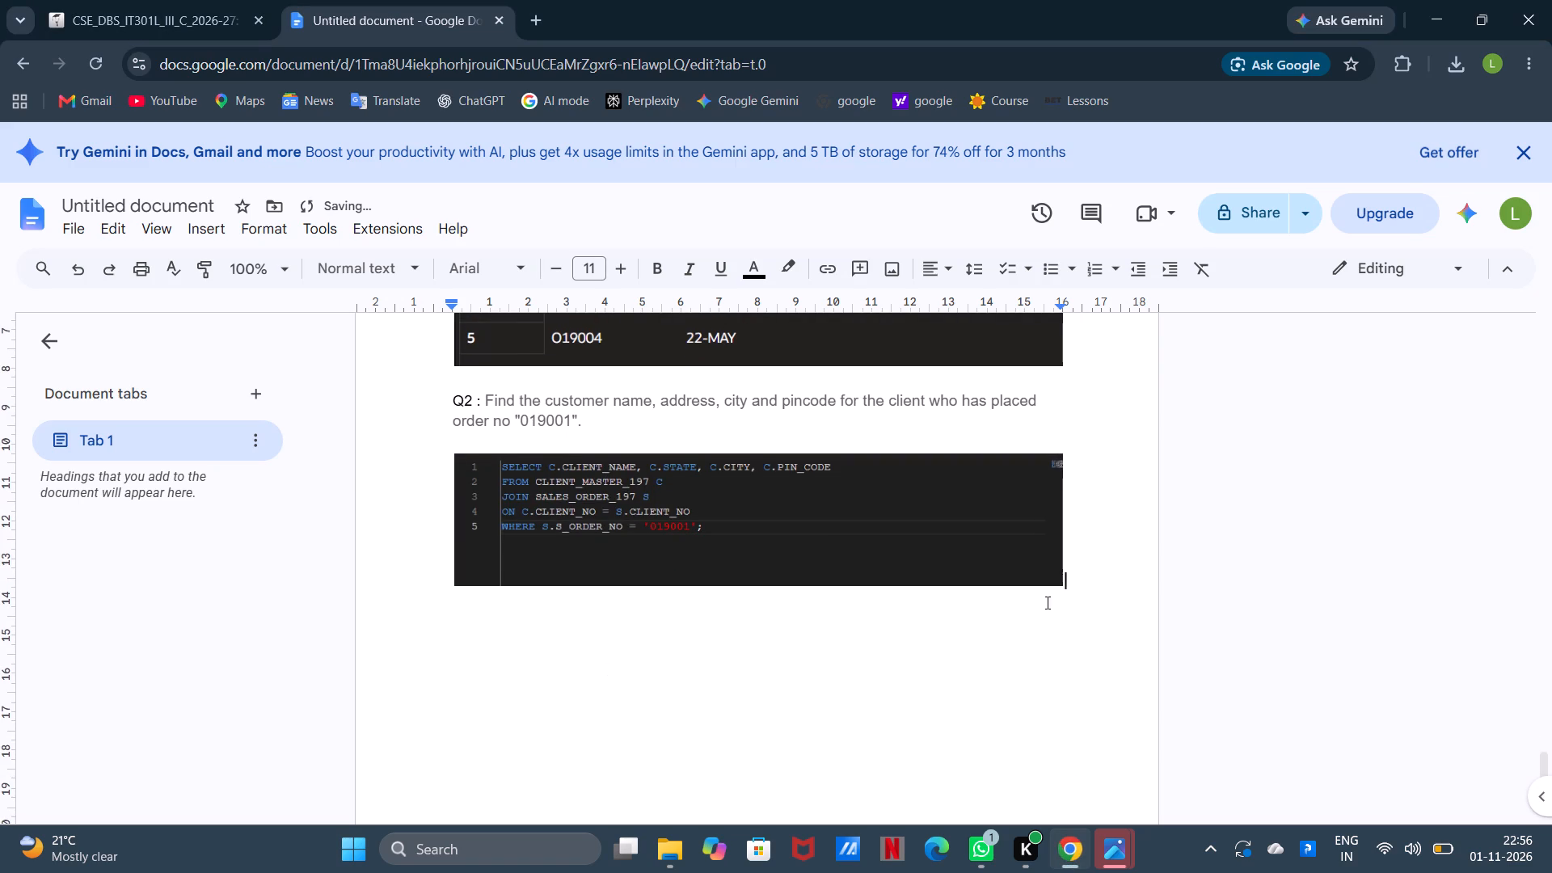
{"action": "key", "text": "Return"}
Insert the result image Screenshot 2026-10-28 230010.png from the Screenshots folder below question 2's query image.
{"action": "left_click", "coordinate": [657, 844]}
{"action": "triple_click", "coordinate": [483, 584]}
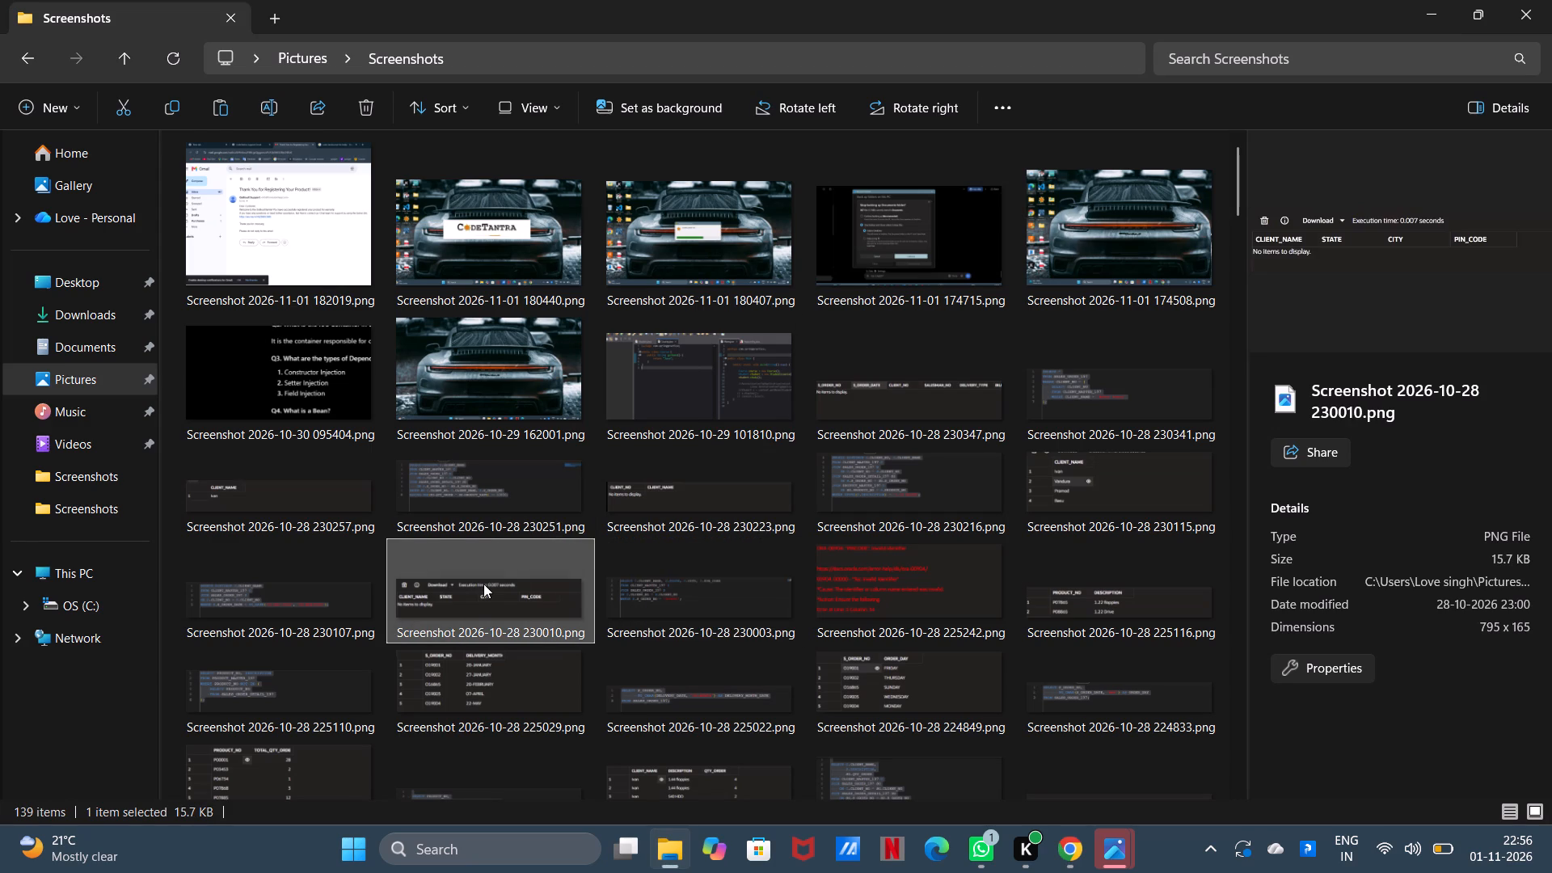
{"action": "key", "text": "ctrl+v"}
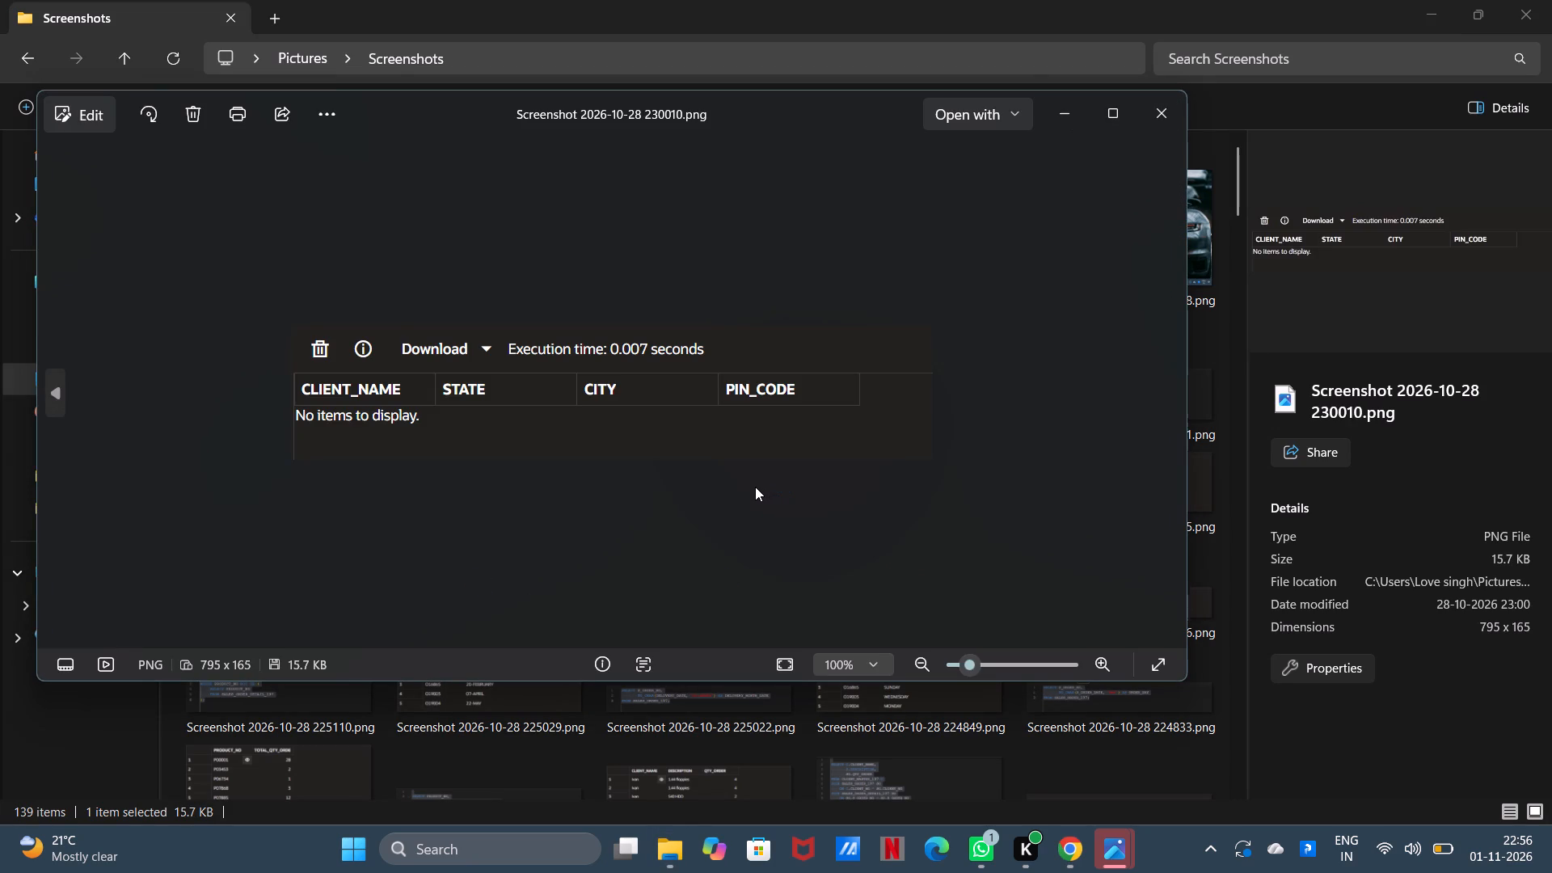
{"action": "key", "text": "ctrl+c"}
{"action": "left_click", "coordinate": [1076, 854]}
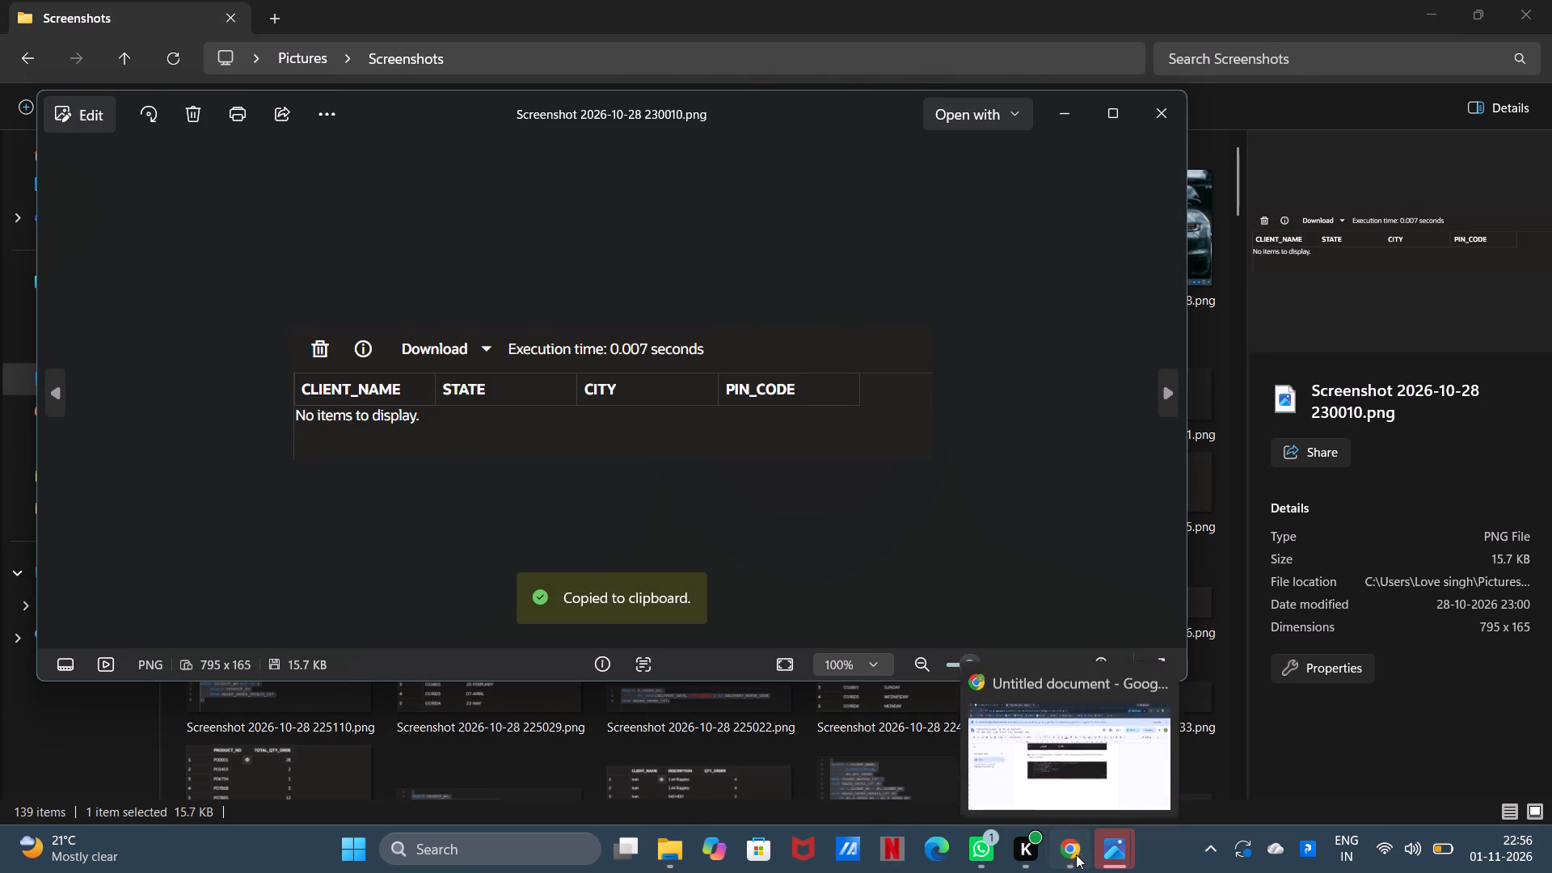
{"action": "key", "text": "ctrl+v"}
Below the question 2 result, add the label "Q3 :" with the sub-query question about clients who ordered before may 2006, copied from the assignment page.
{"action": "scroll", "coordinate": [662, 698], "scroll_direction": "down", "scroll_amount": 1}
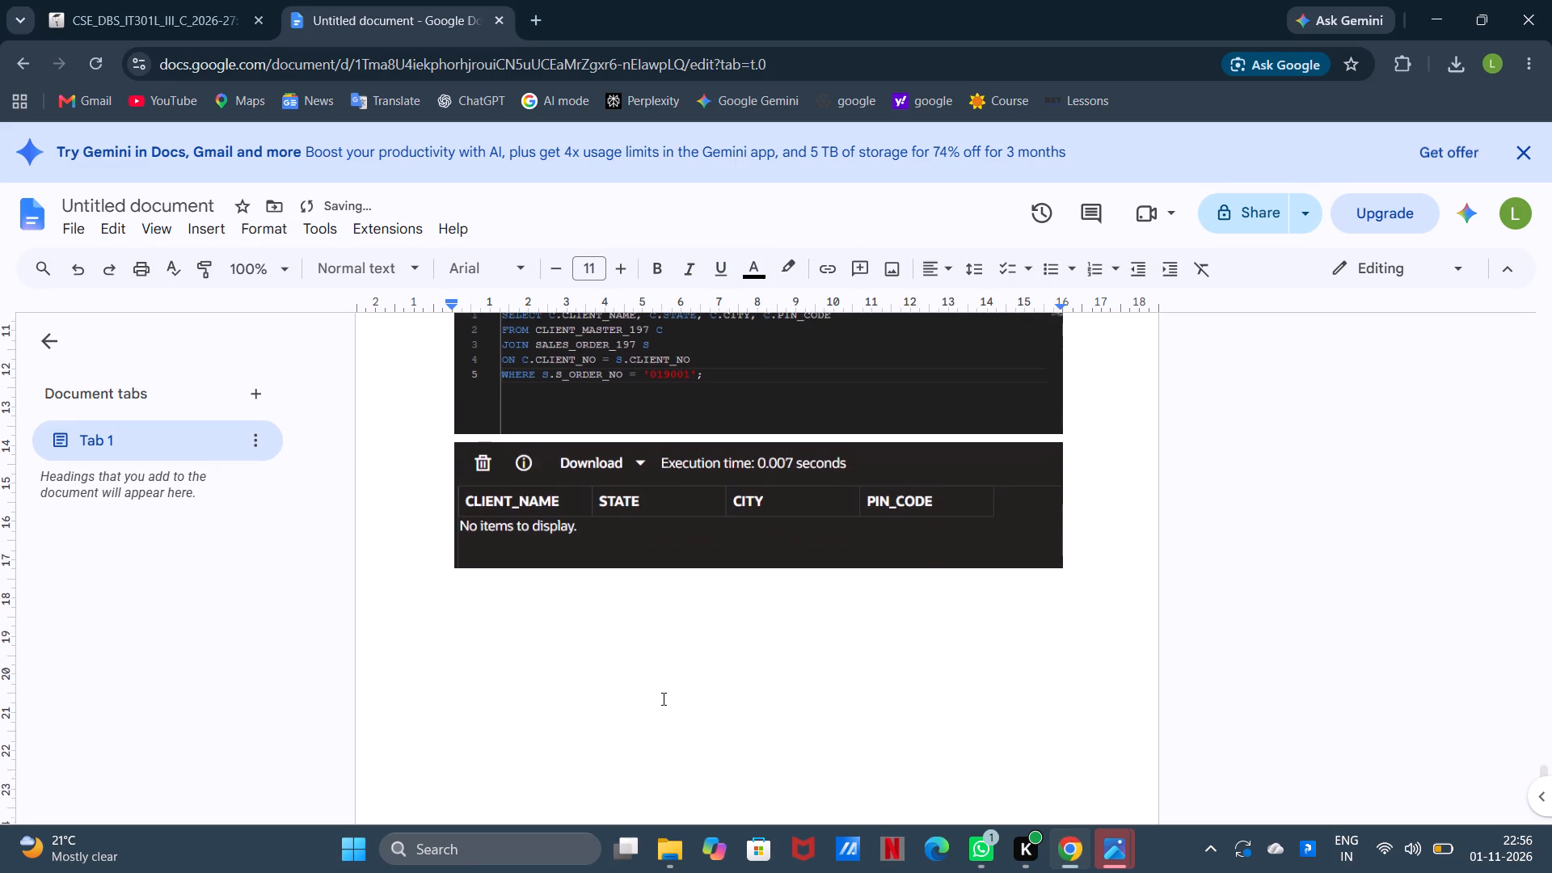
{"action": "left_click", "coordinate": [1102, 557]}
{"action": "key", "text": "Return"}
{"action": "key", "text": "Return"}
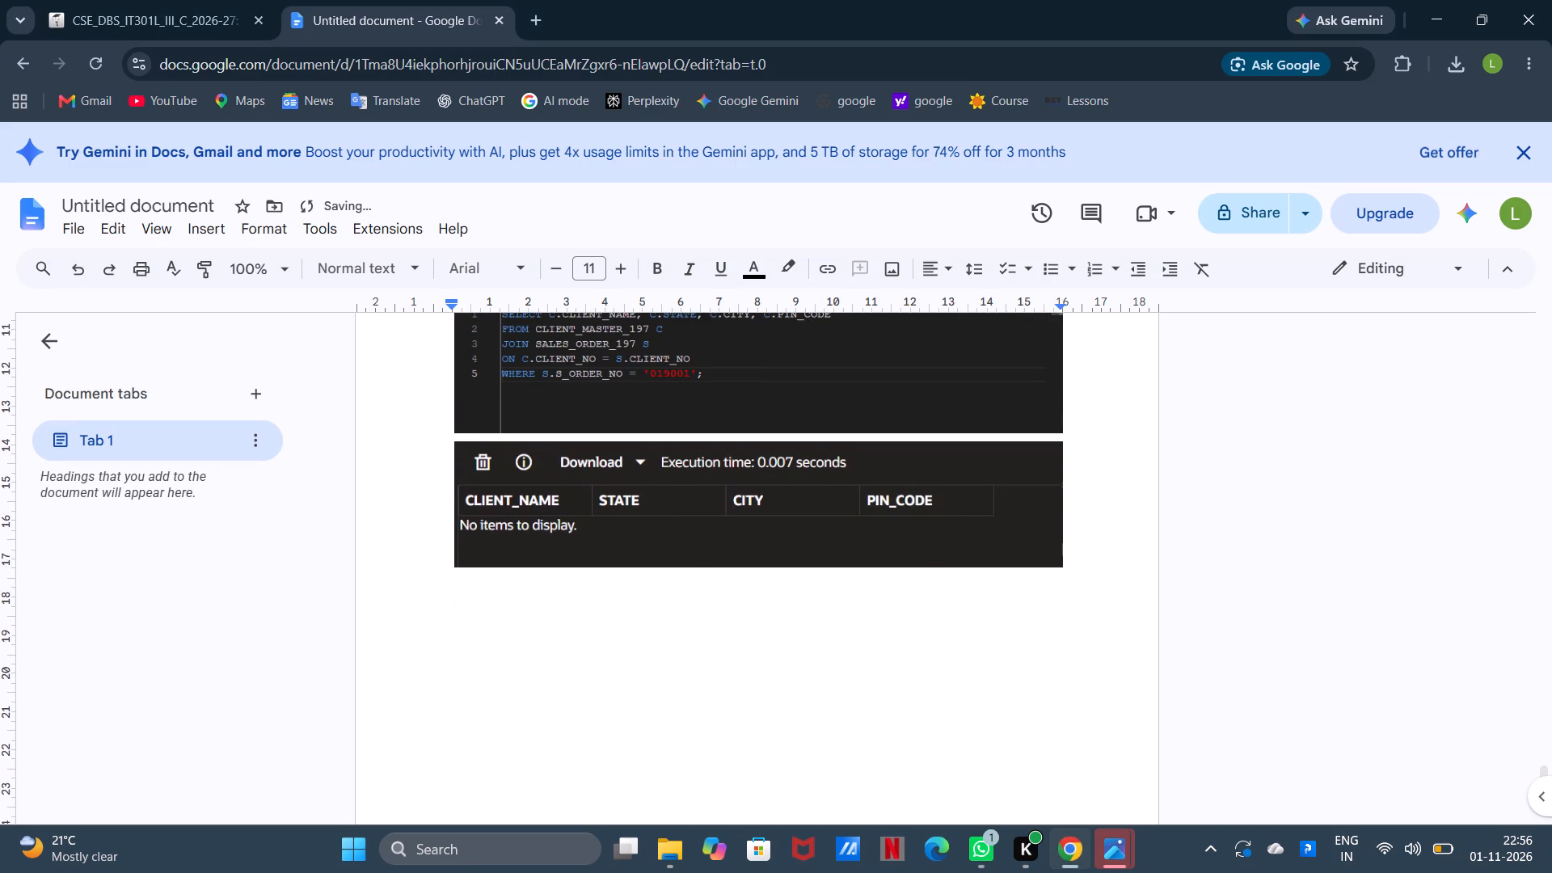
{"action": "type", "text": "Q3 :"}
{"action": "key", "text": "space"}
{"action": "left_click", "coordinate": [96, 0]}
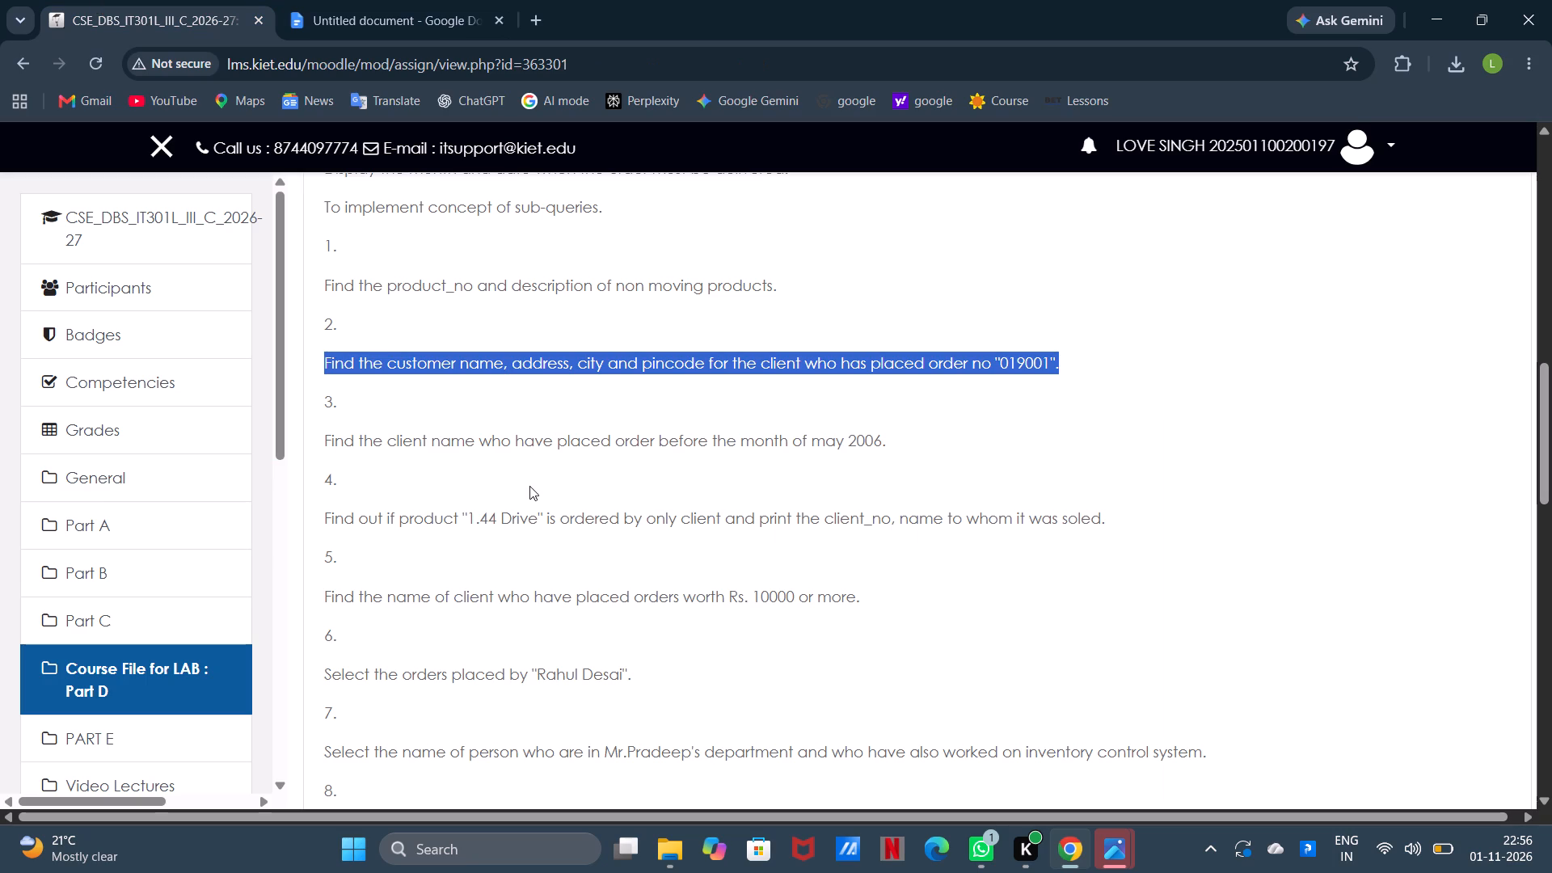
{"action": "triple_click", "coordinate": [595, 514]}
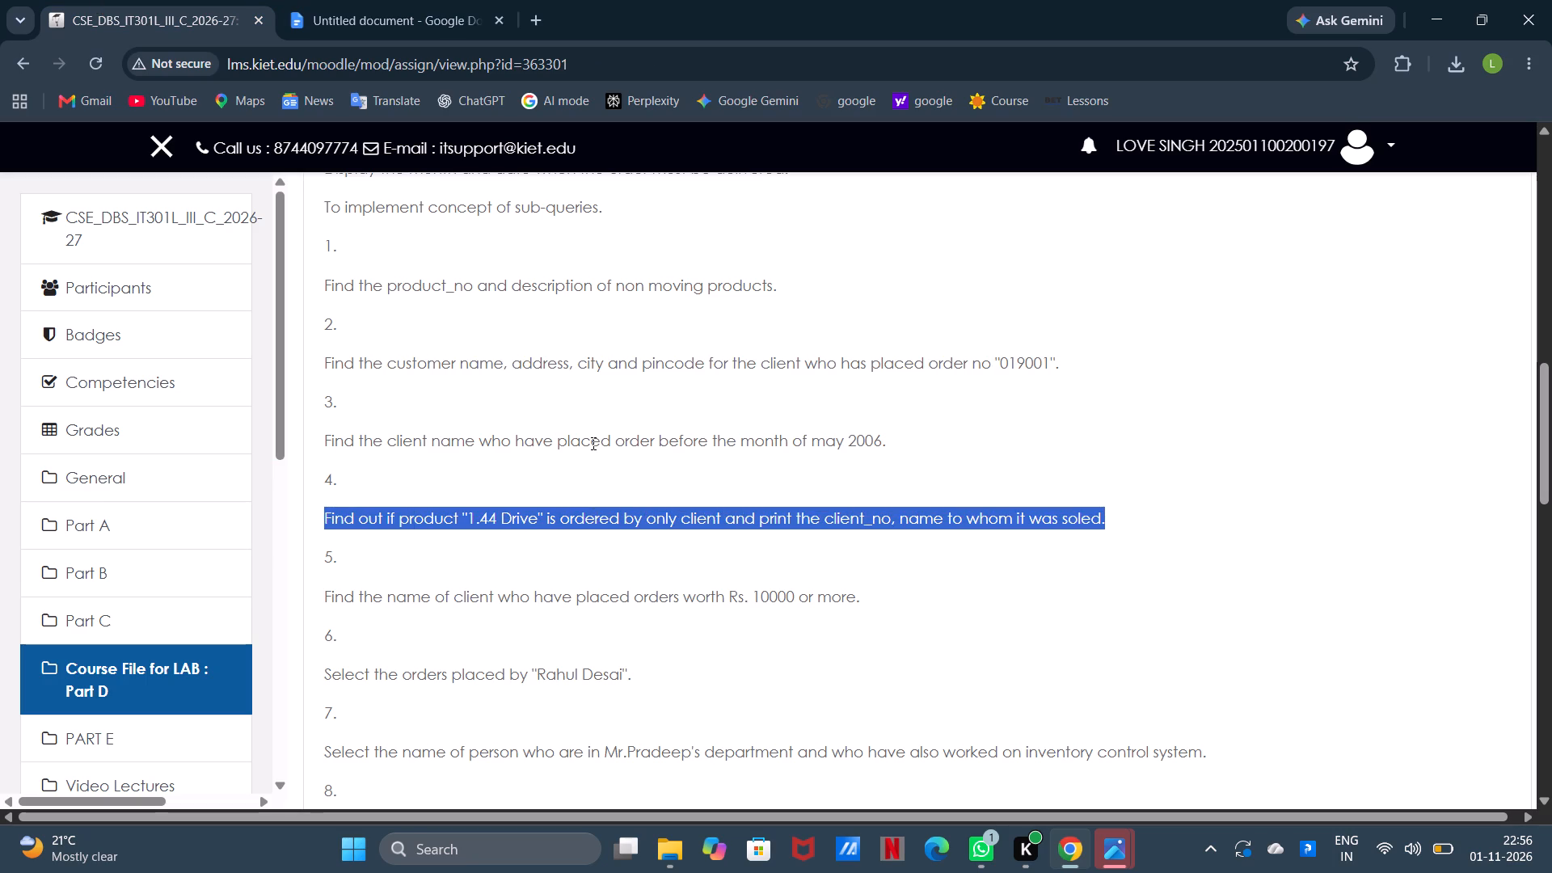
{"action": "triple_click", "coordinate": [592, 443]}
{"action": "key", "text": "ctrl+c"}
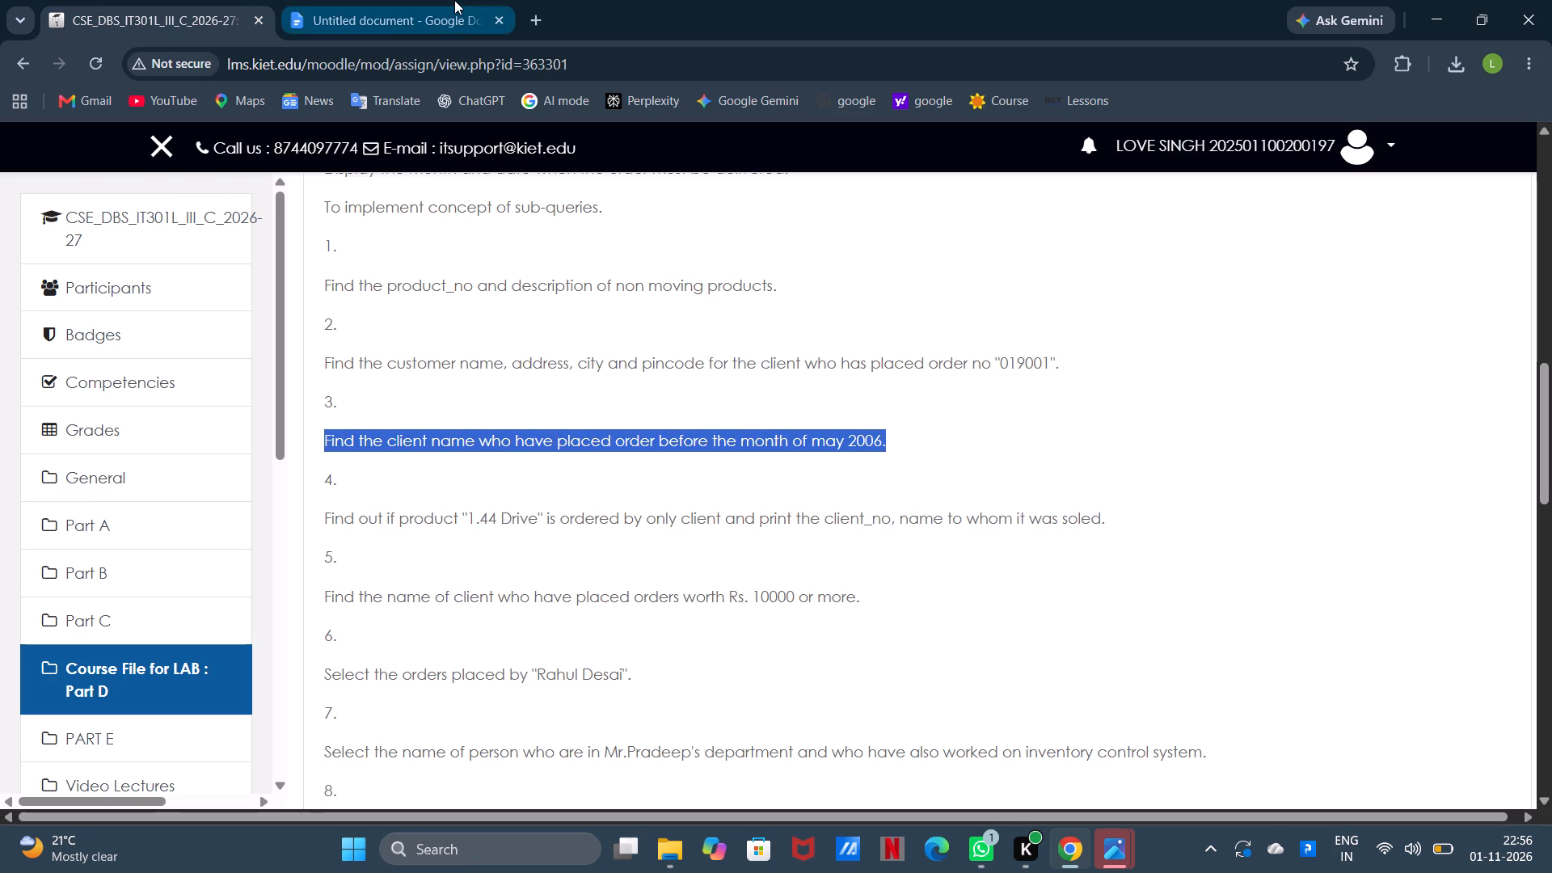
{"action": "double_click", "coordinate": [454, 0]}
{"action": "key", "text": "ctrl+v"}
Insert the query image Screenshot 2026-10-28 230107.png from the Screenshots folder below question 3, followed by a new line.
{"action": "scroll", "coordinate": [558, 537], "scroll_direction": "down", "scroll_amount": 1}
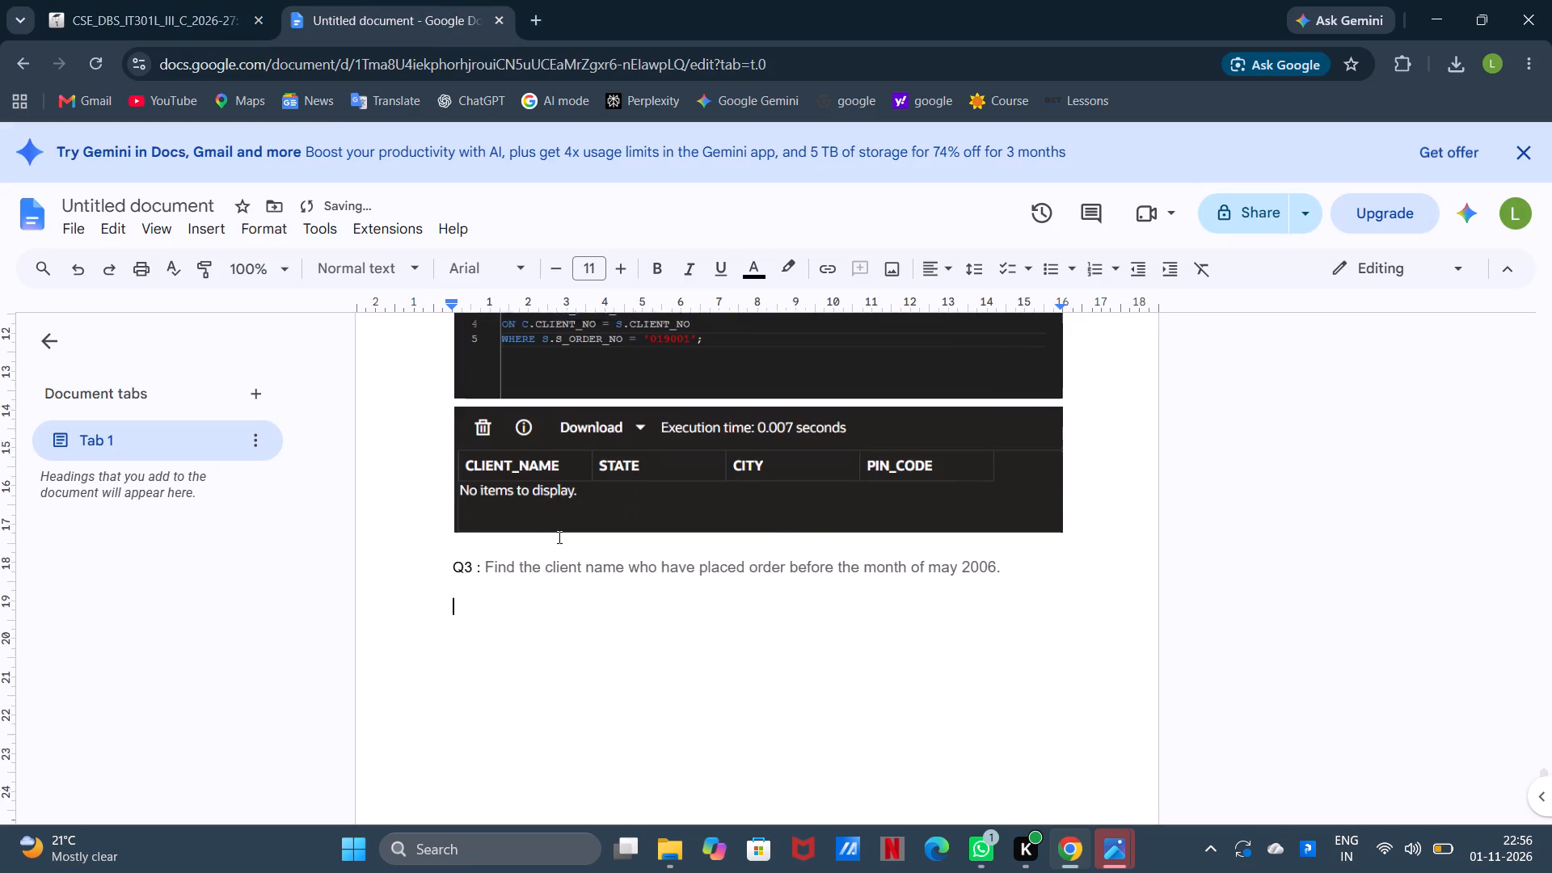
{"action": "scroll", "coordinate": [558, 537], "scroll_direction": "down", "scroll_amount": 1}
{"action": "left_click", "coordinate": [665, 862]}
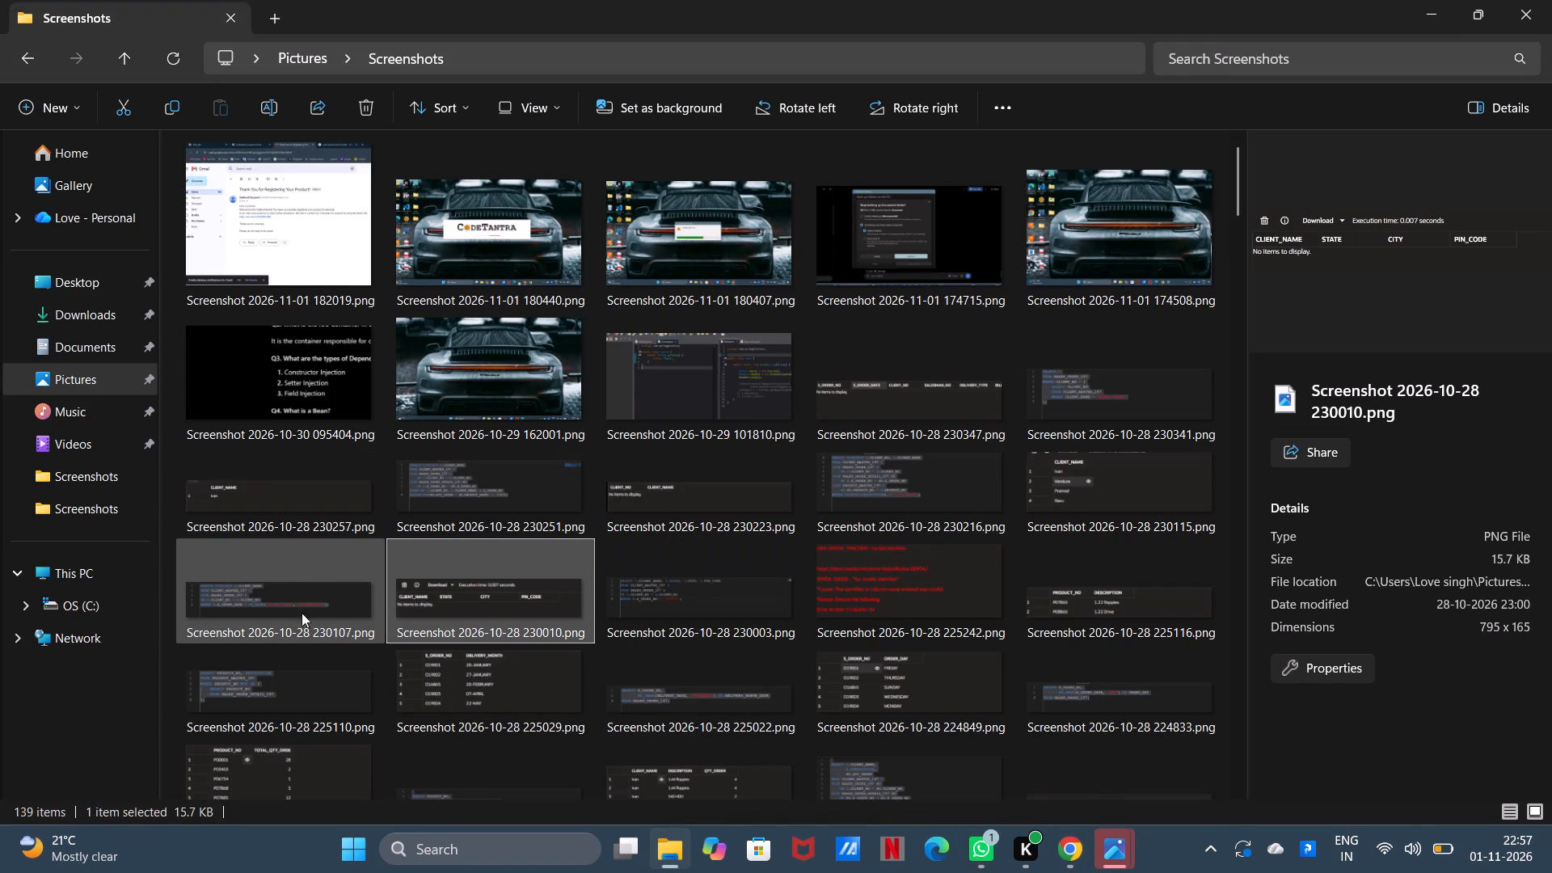
{"action": "double_click", "coordinate": [300, 614]}
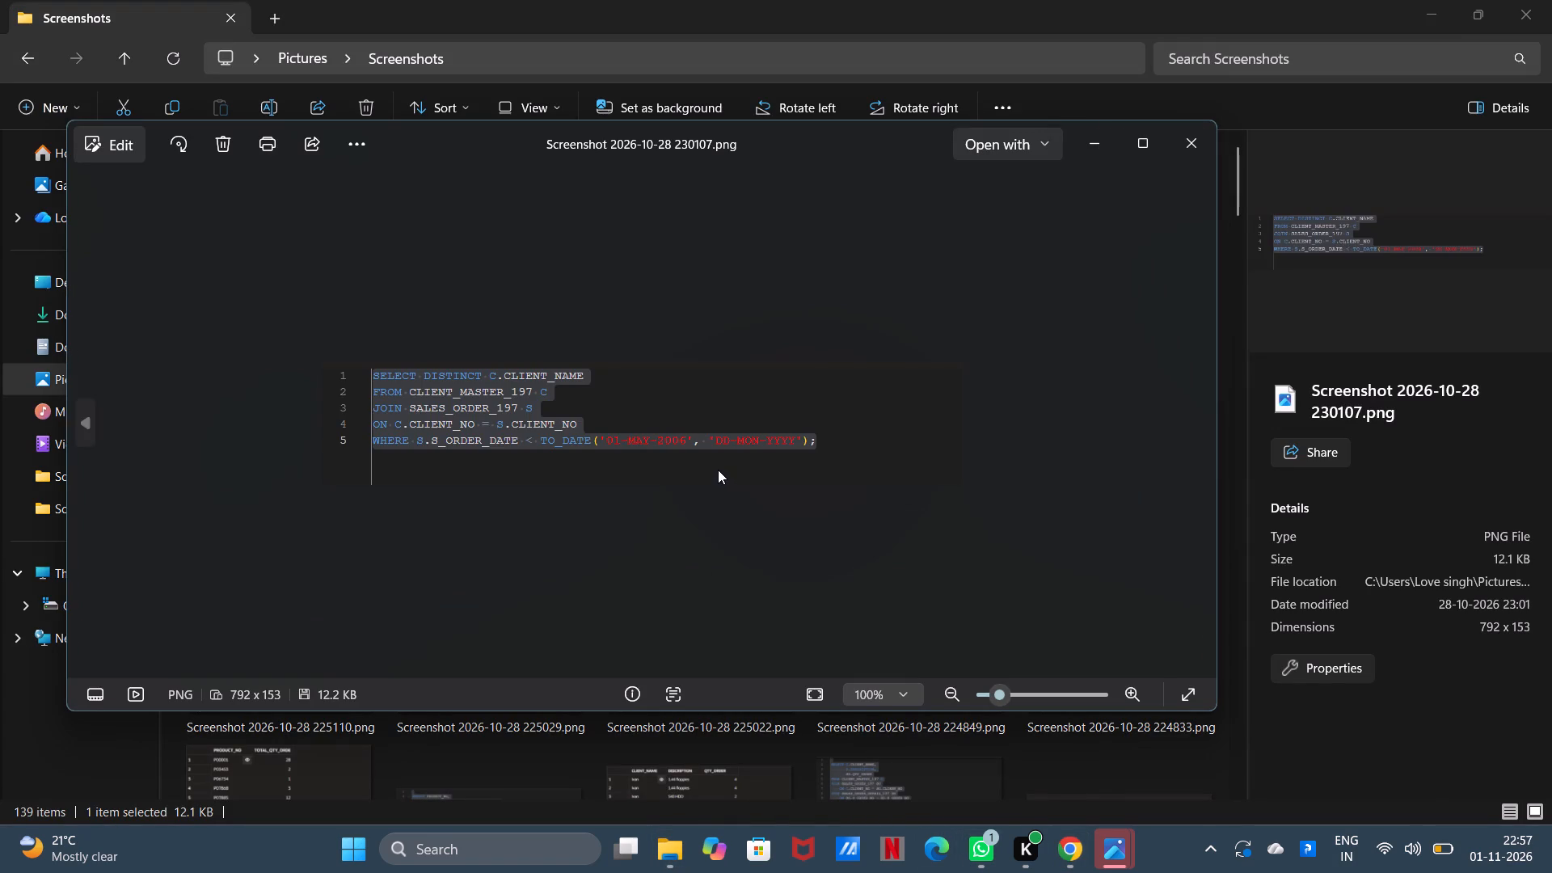
{"action": "key", "text": "ctrl+c"}
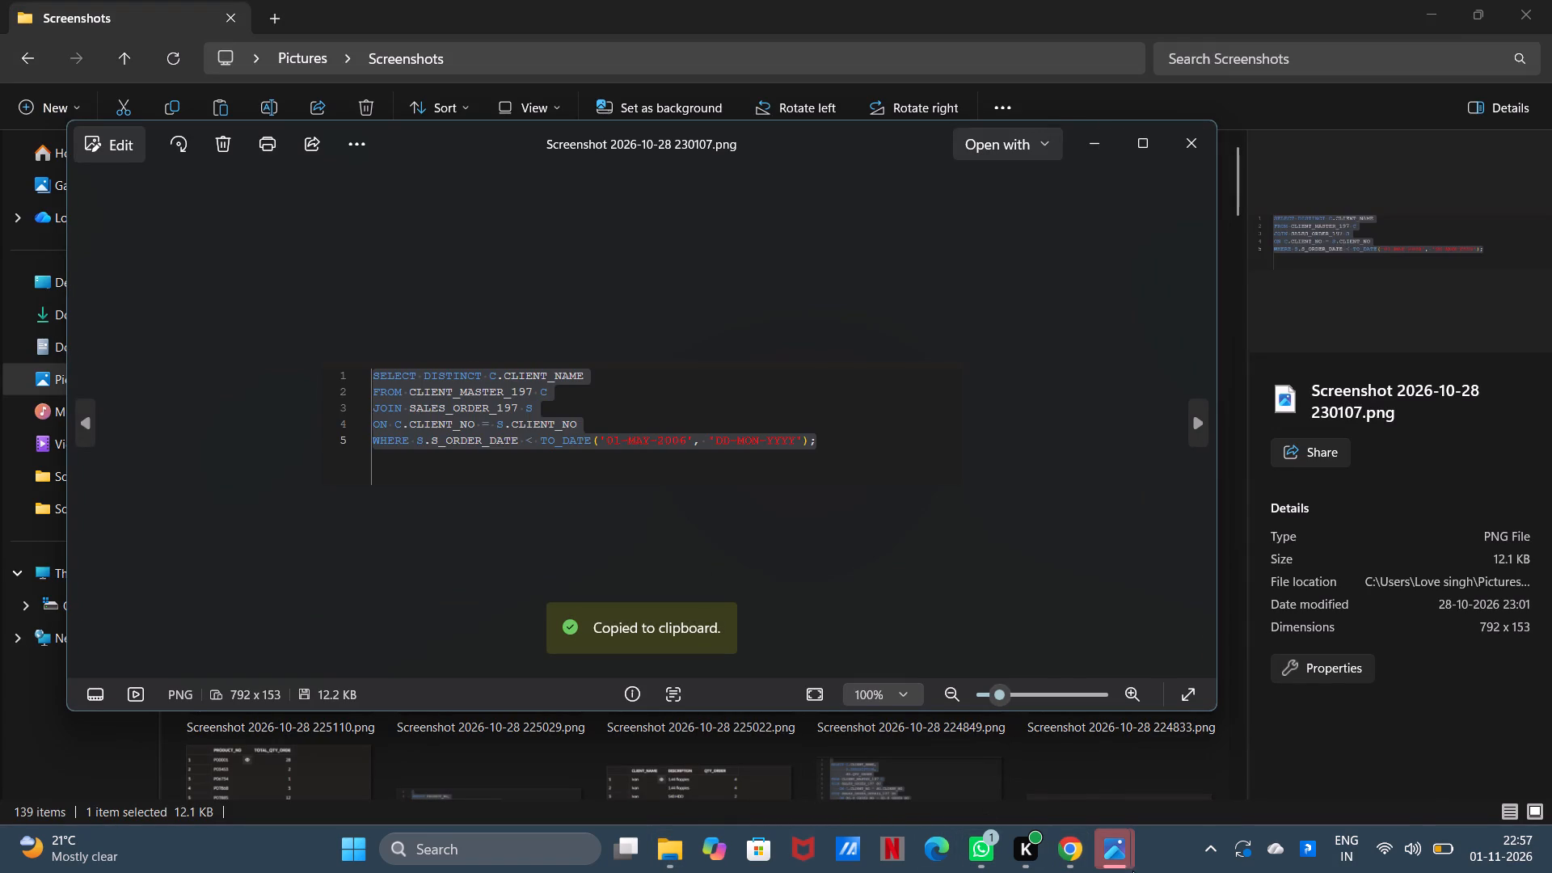
{"action": "left_click", "coordinate": [1078, 853]}
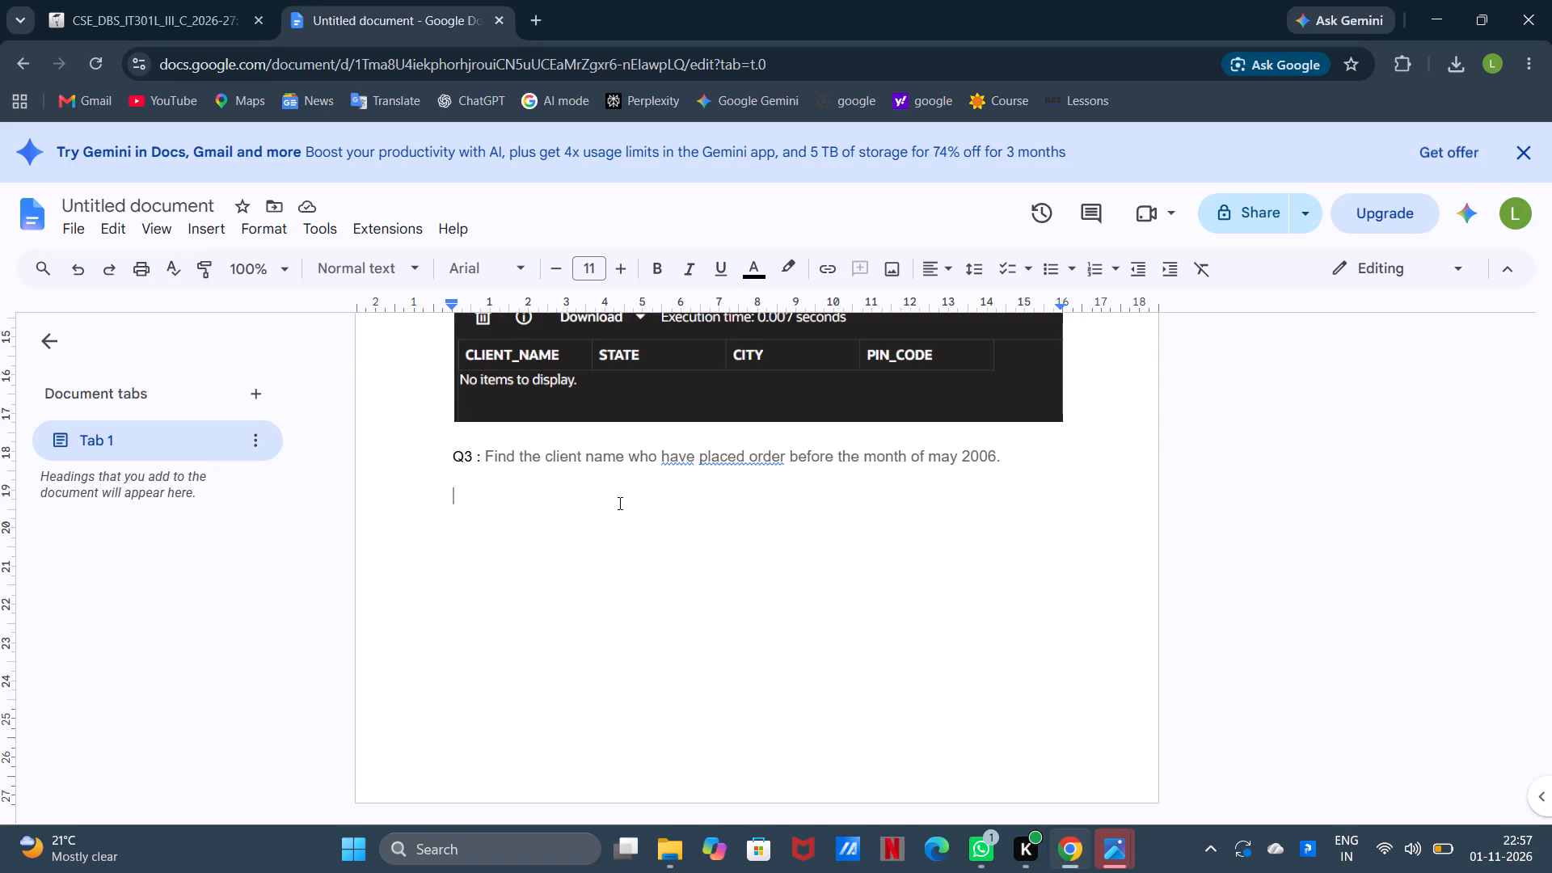
{"action": "left_click", "coordinate": [618, 503]}
{"action": "key", "text": "ctrl+v"}
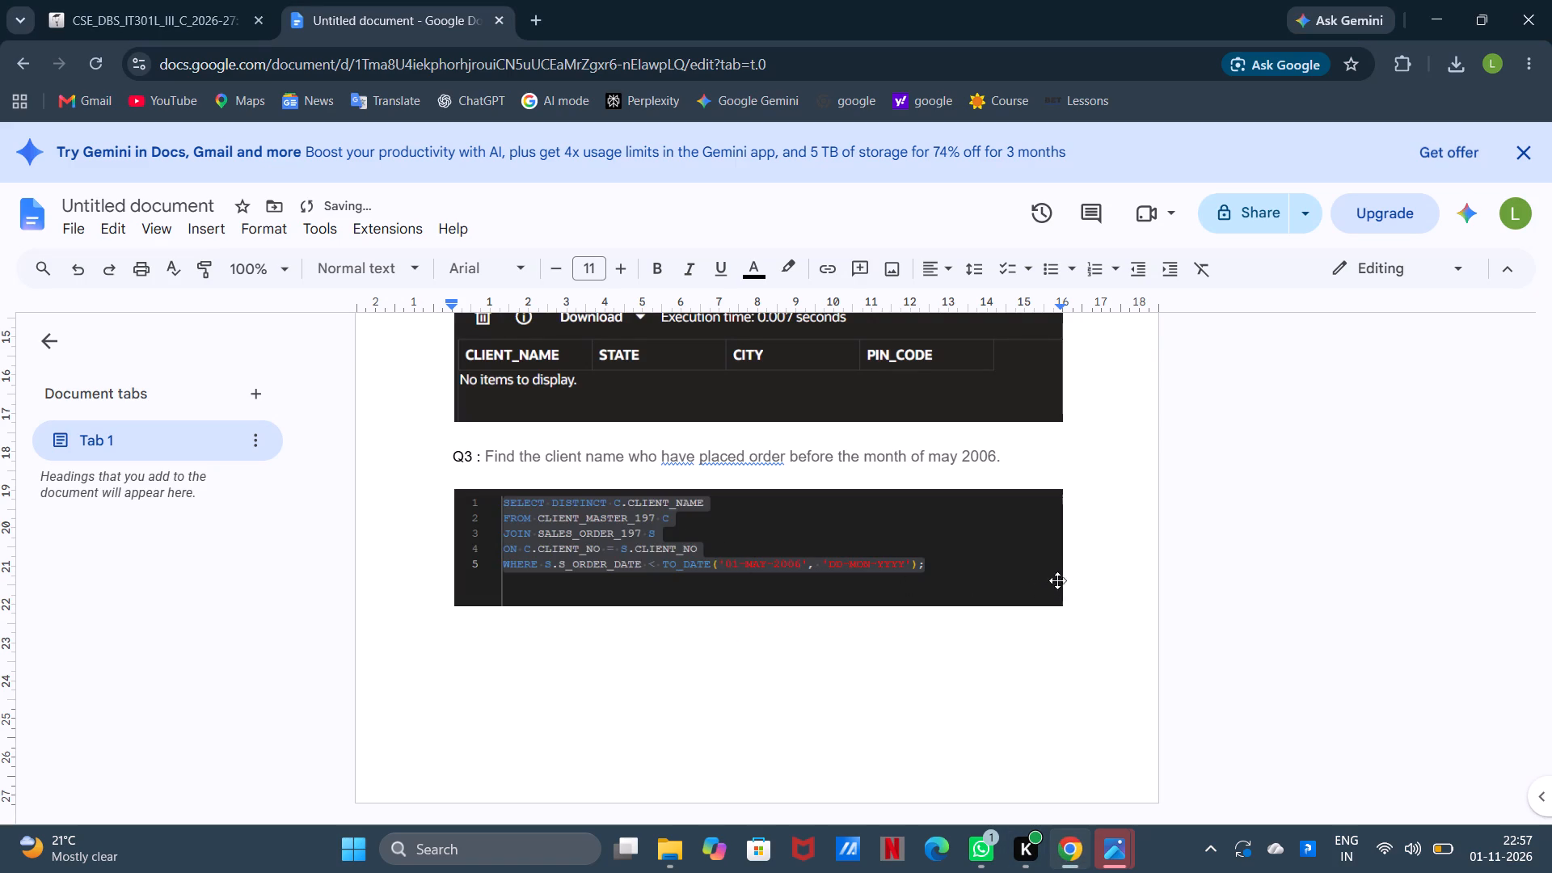
{"action": "key", "text": "Return"}
Insert the result image Screenshot 2026-10-28 230115.png from the Screenshots folder below question 3's query image.
{"action": "left_click", "coordinate": [683, 859]}
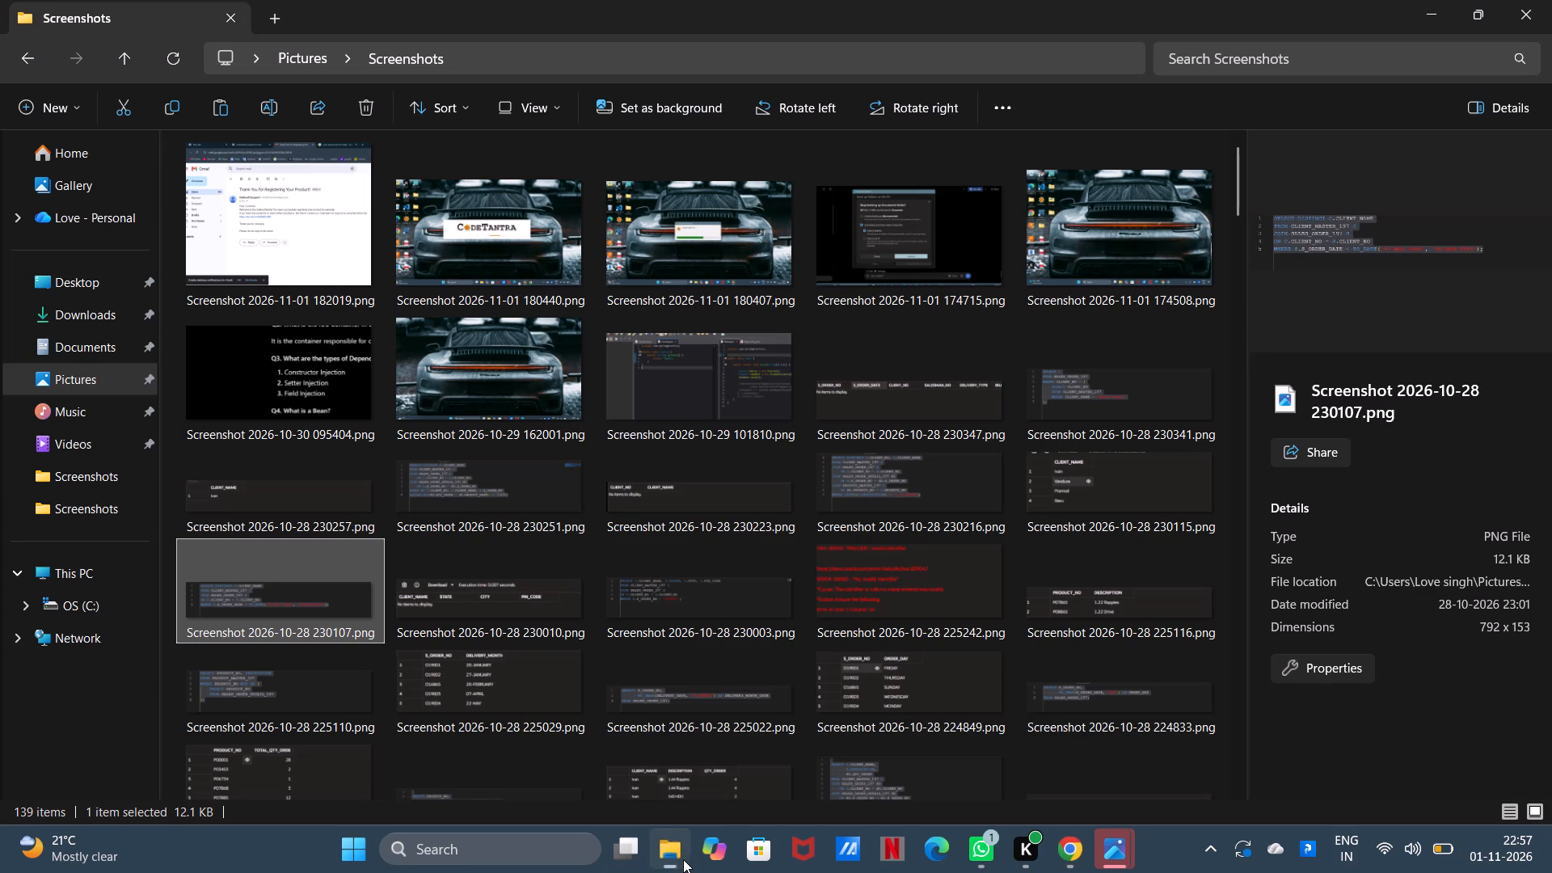
{"action": "double_click", "coordinate": [1148, 512]}
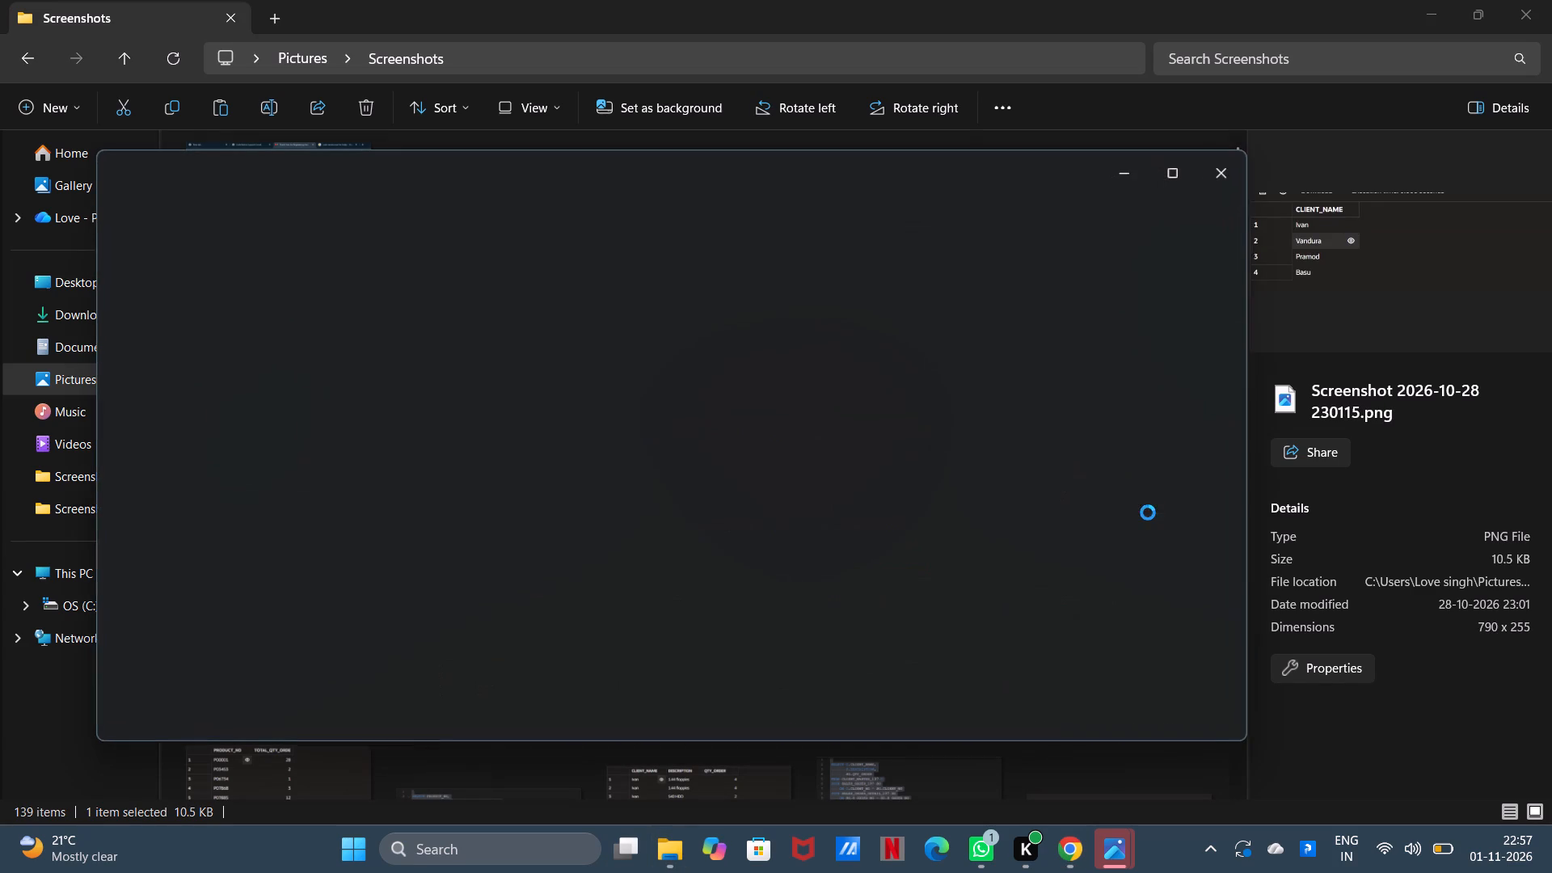
{"action": "key", "text": "ctrl+c"}
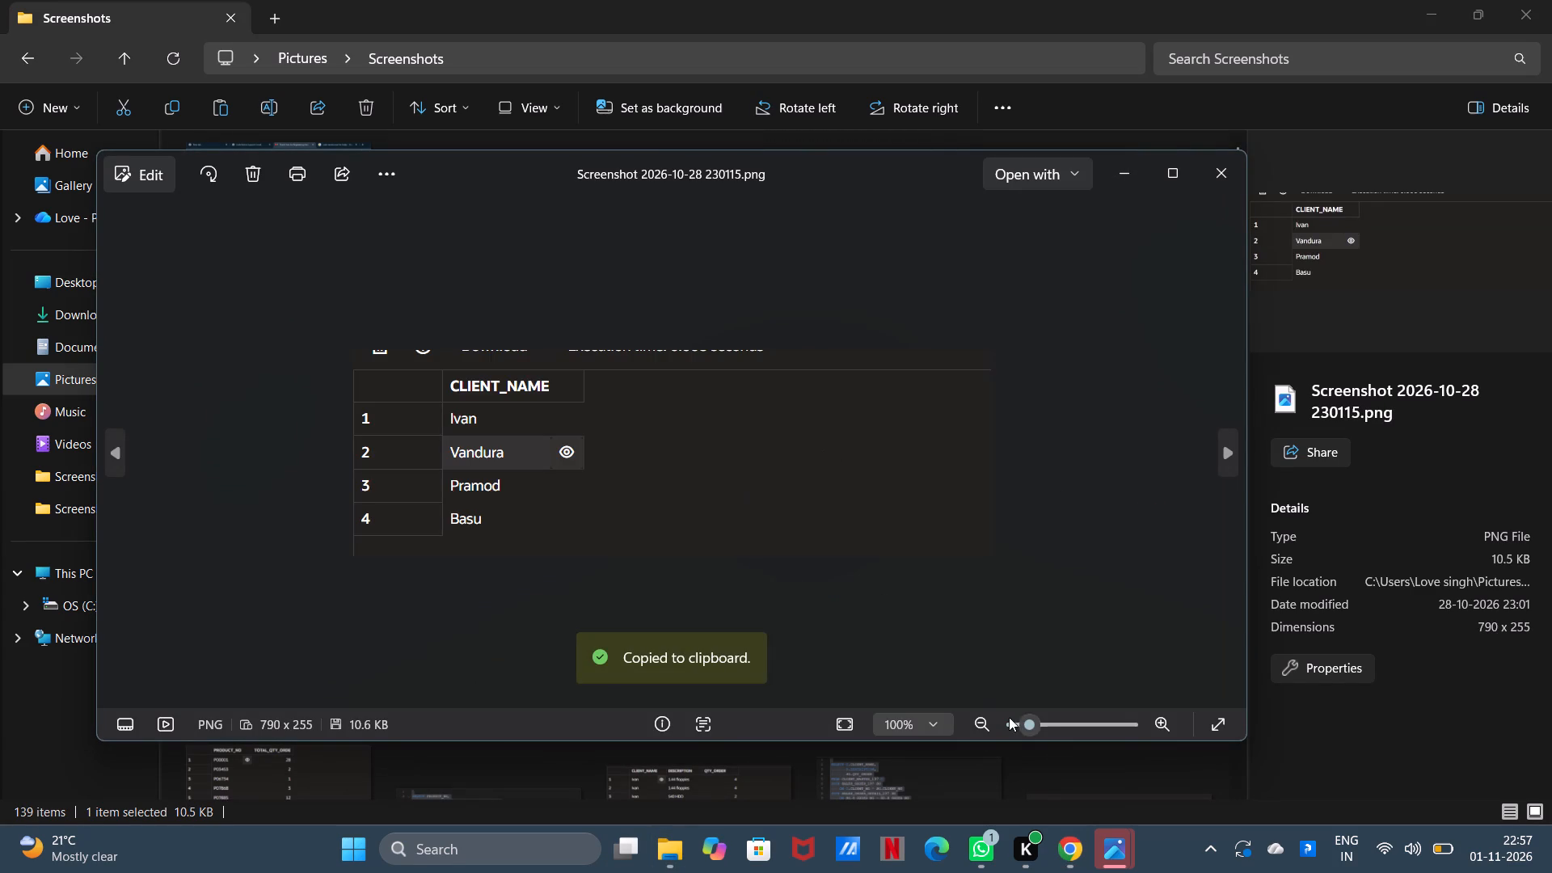
{"action": "left_click", "coordinate": [1088, 850]}
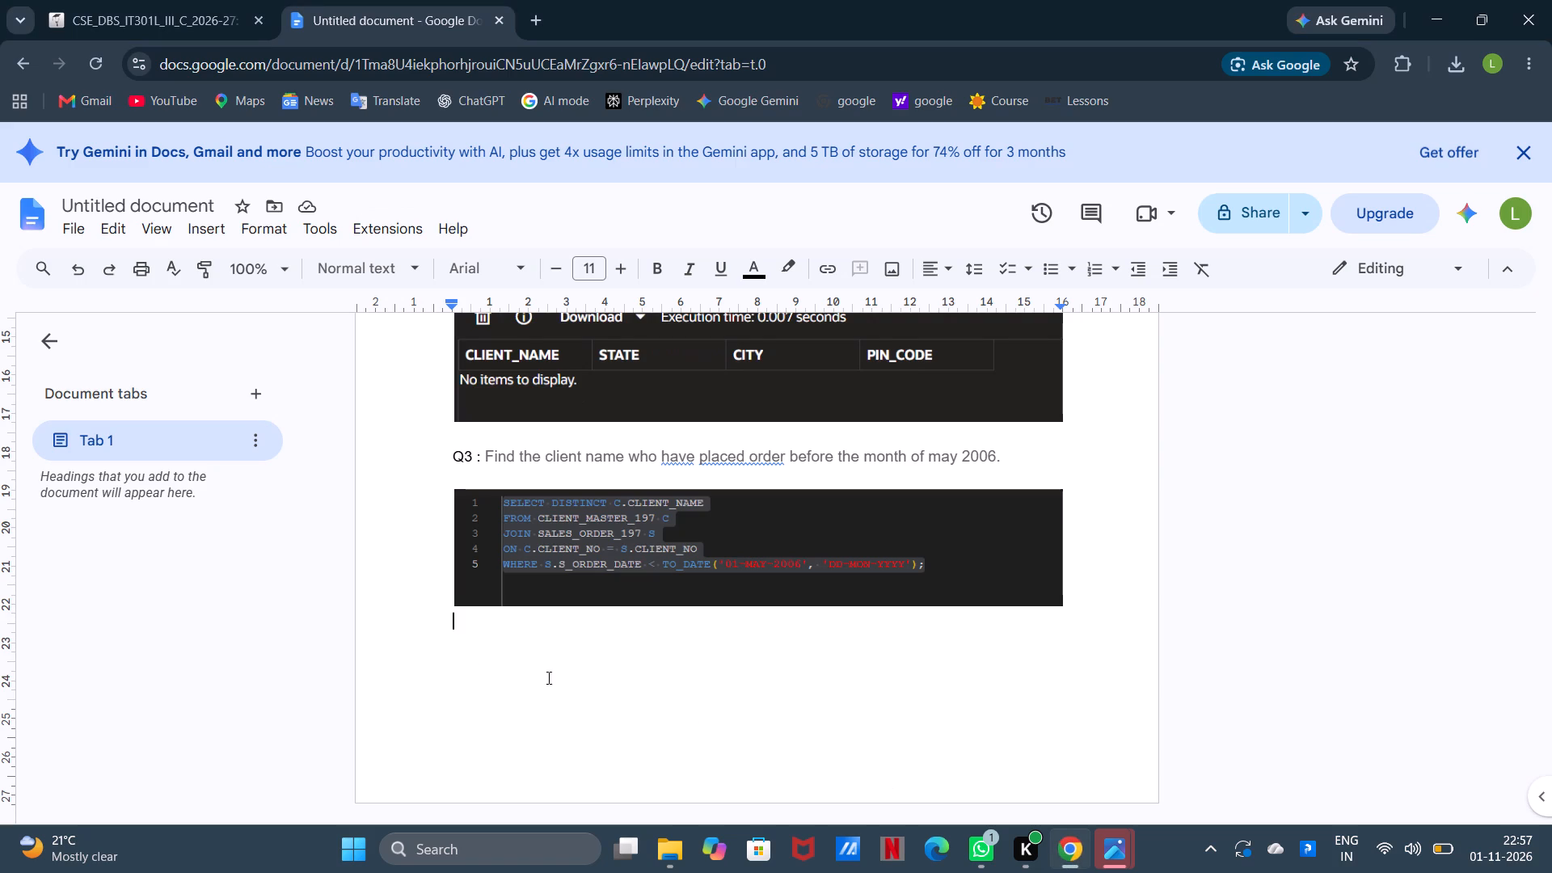
{"action": "key", "text": "ctrl+v"}
Below the question 3 result, add the label "Q4 :" with the sub-query question about product "1.44 Drive", copied from the assignment page.
{"action": "scroll", "coordinate": [677, 629], "scroll_direction": "up", "scroll_amount": 1}
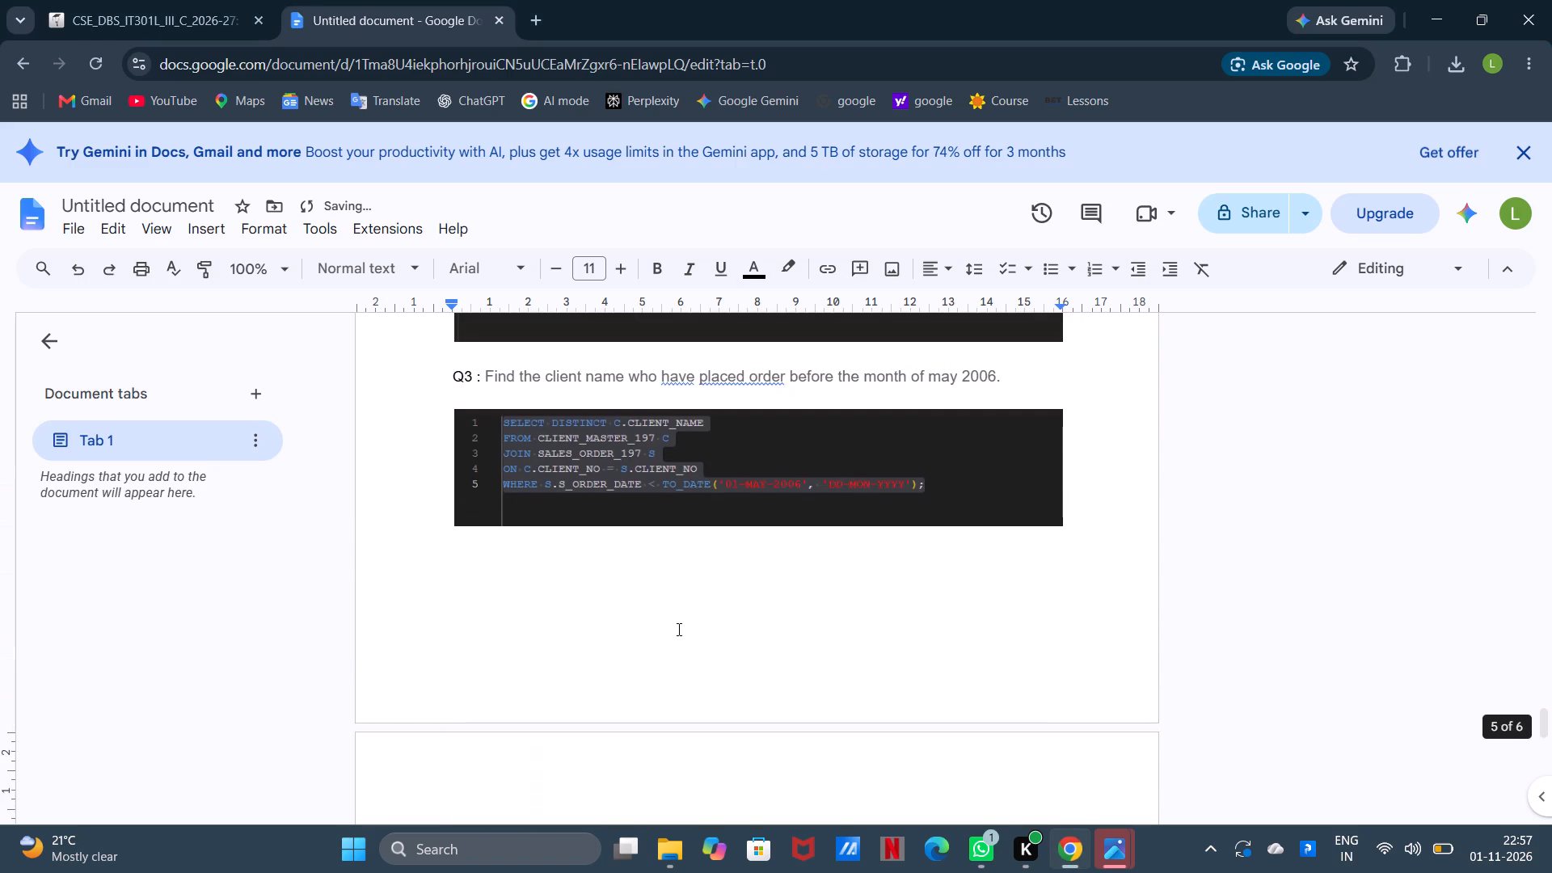
{"action": "scroll", "coordinate": [677, 629], "scroll_direction": "up", "scroll_amount": 2}
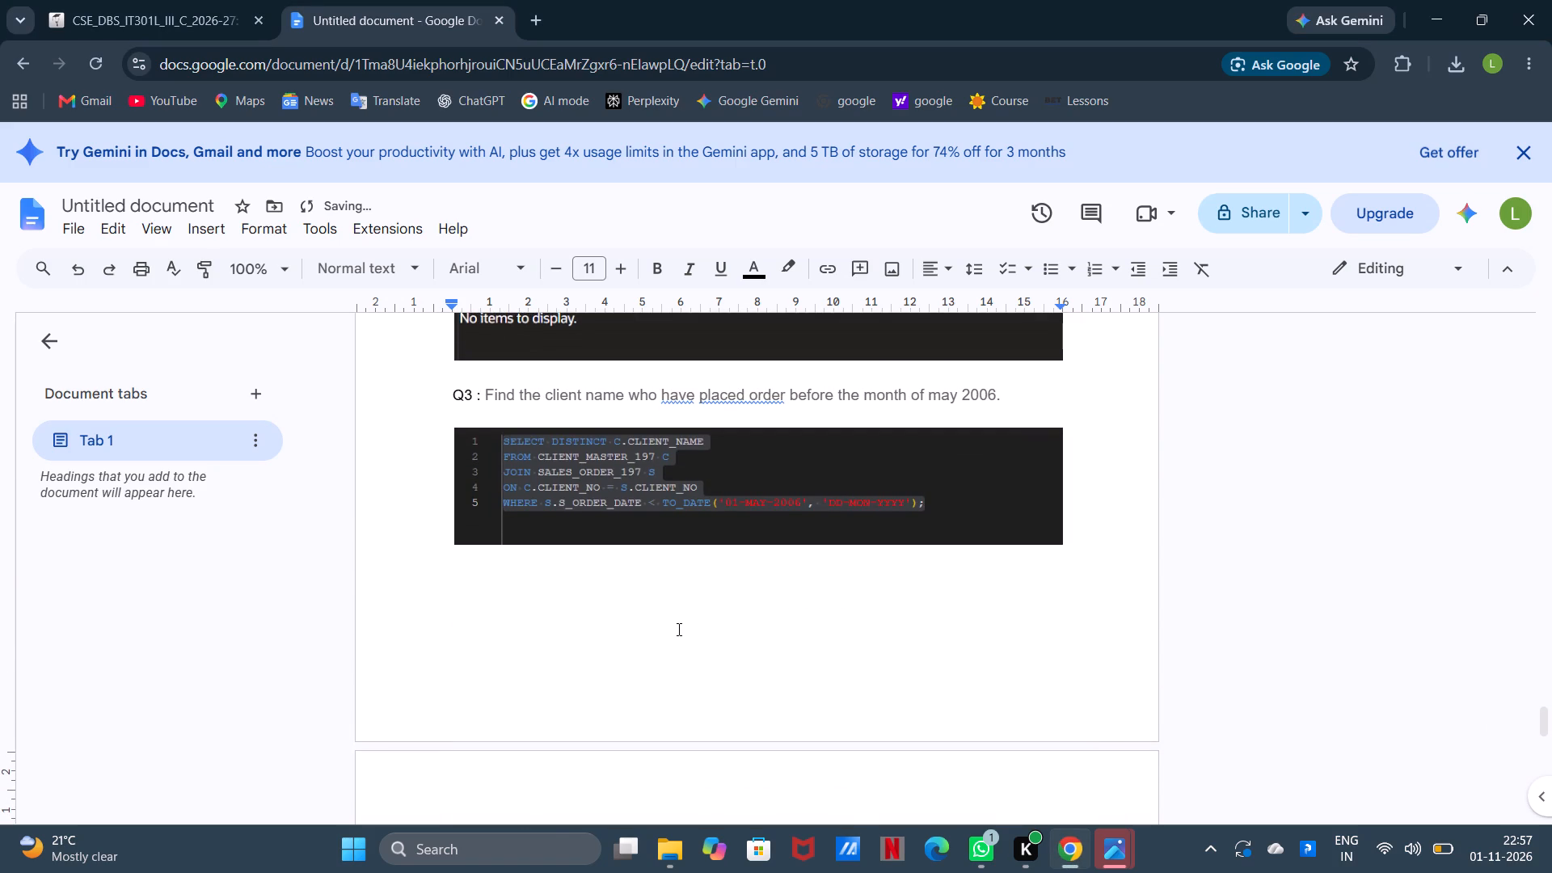
{"action": "scroll", "coordinate": [677, 629], "scroll_direction": "down", "scroll_amount": 4}
{"action": "scroll", "coordinate": [723, 580], "scroll_direction": "down", "scroll_amount": 1}
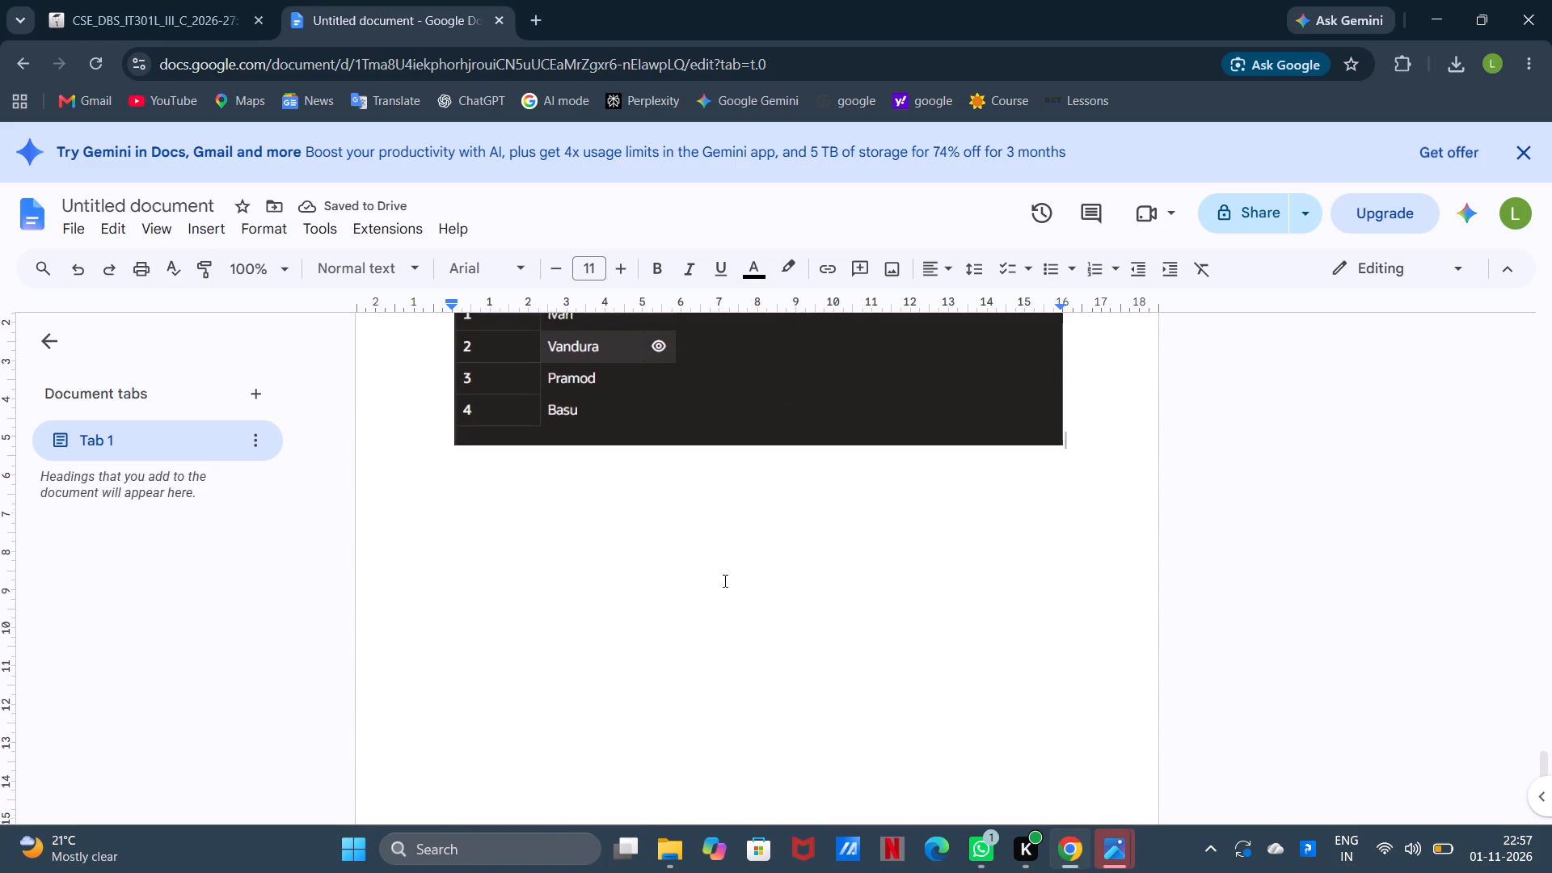
{"action": "scroll", "coordinate": [723, 580], "scroll_direction": "down", "scroll_amount": 1}
{"action": "key", "text": "Return"}
{"action": "key", "text": "Return"}
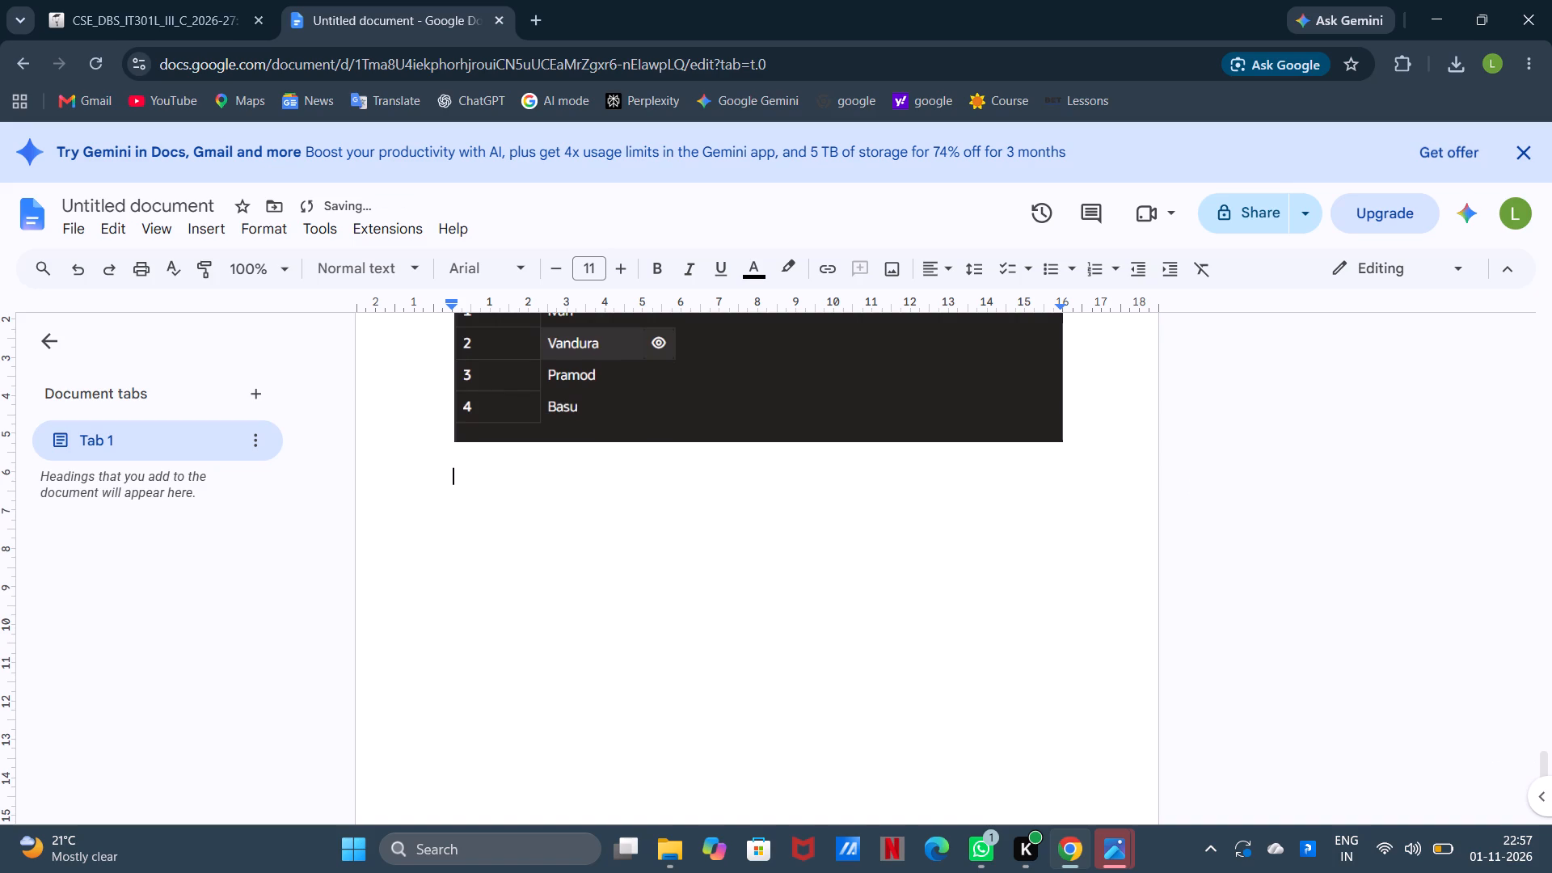
{"action": "type", "text": "Q4 :"}
{"action": "key", "text": "space"}
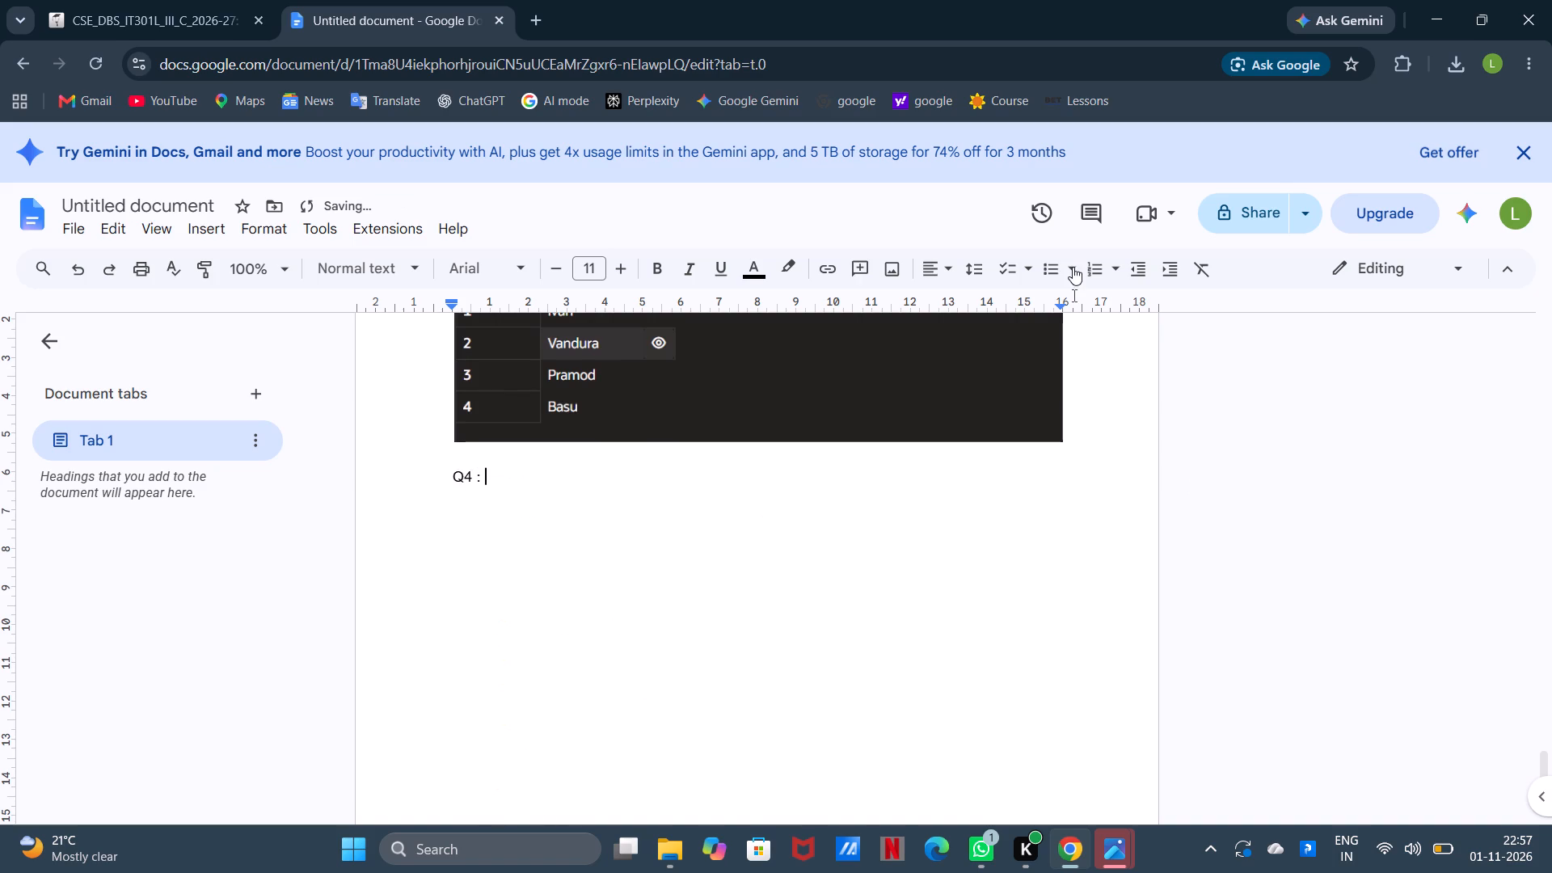
{"action": "left_click", "coordinate": [203, 0]}
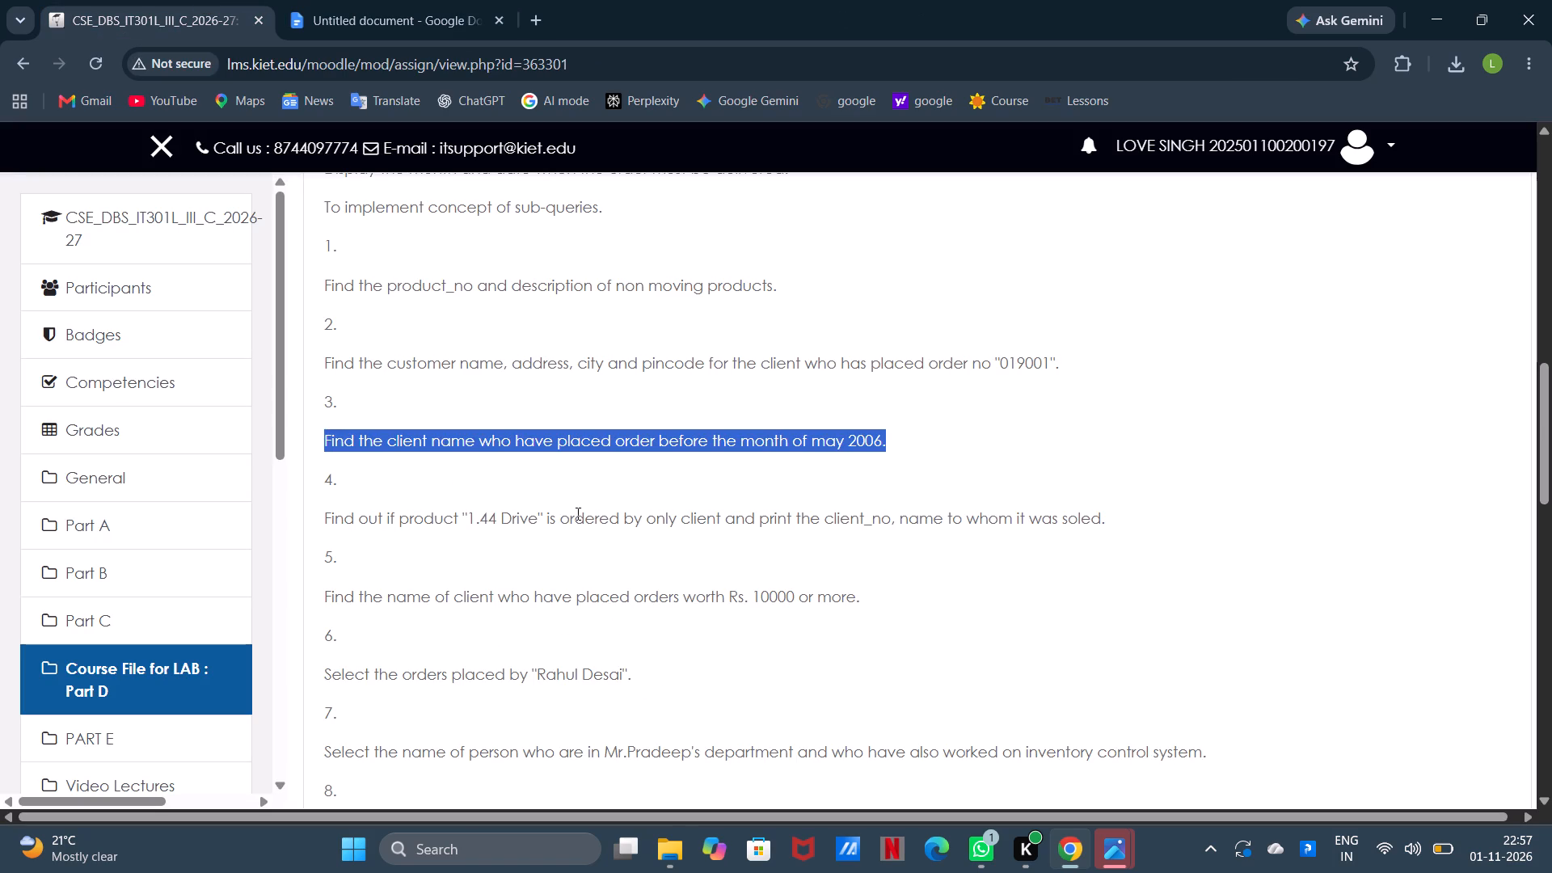
{"action": "triple_click", "coordinate": [576, 515]}
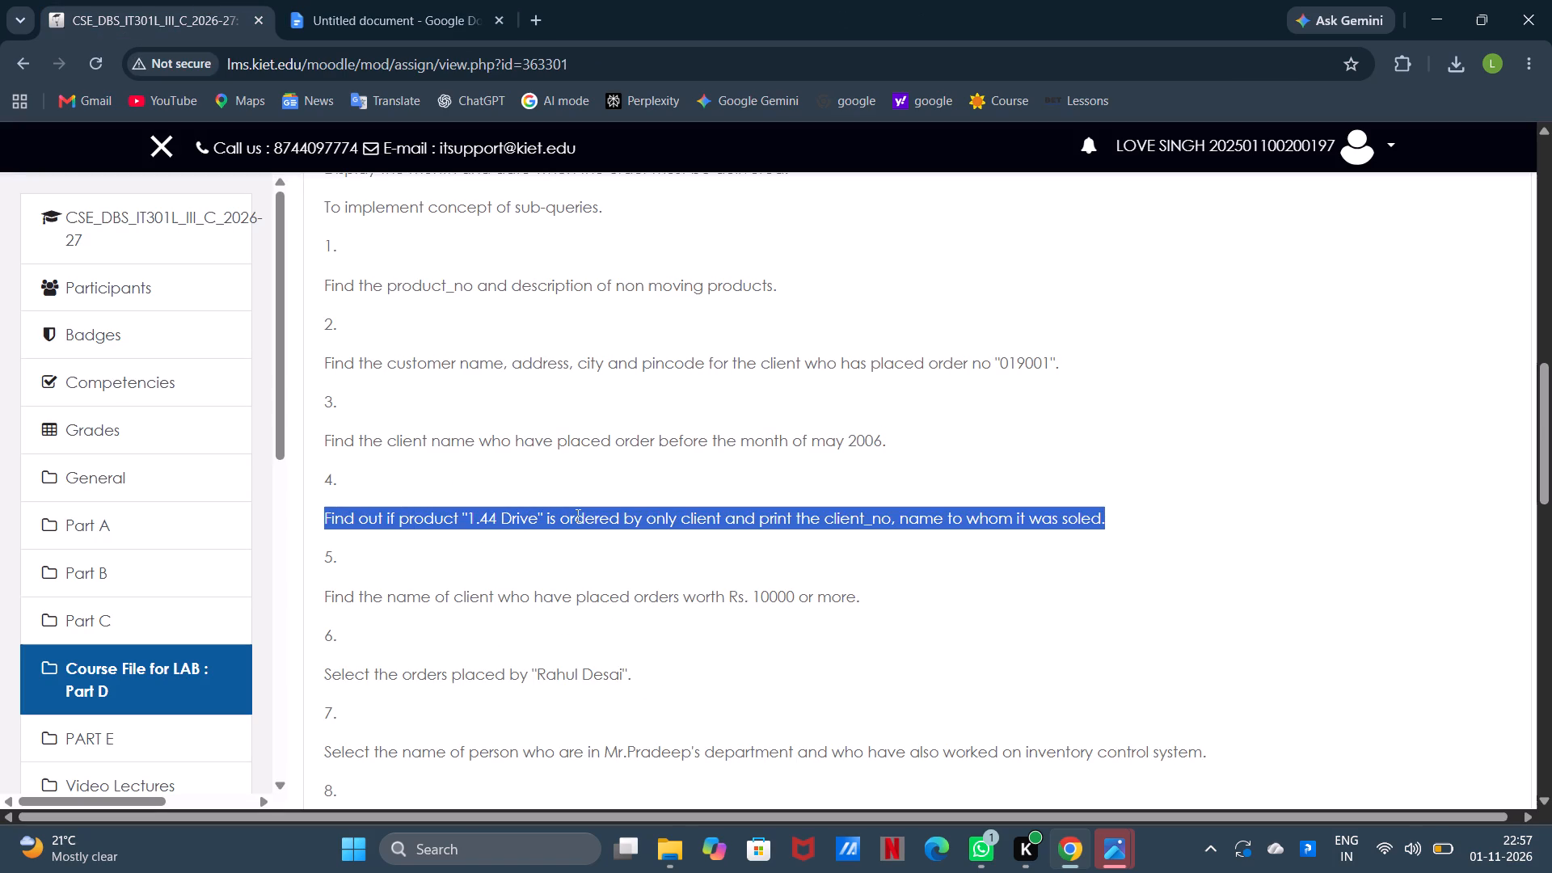
{"action": "key", "text": "ctrl+c"}
{"action": "left_click", "coordinate": [360, 0]}
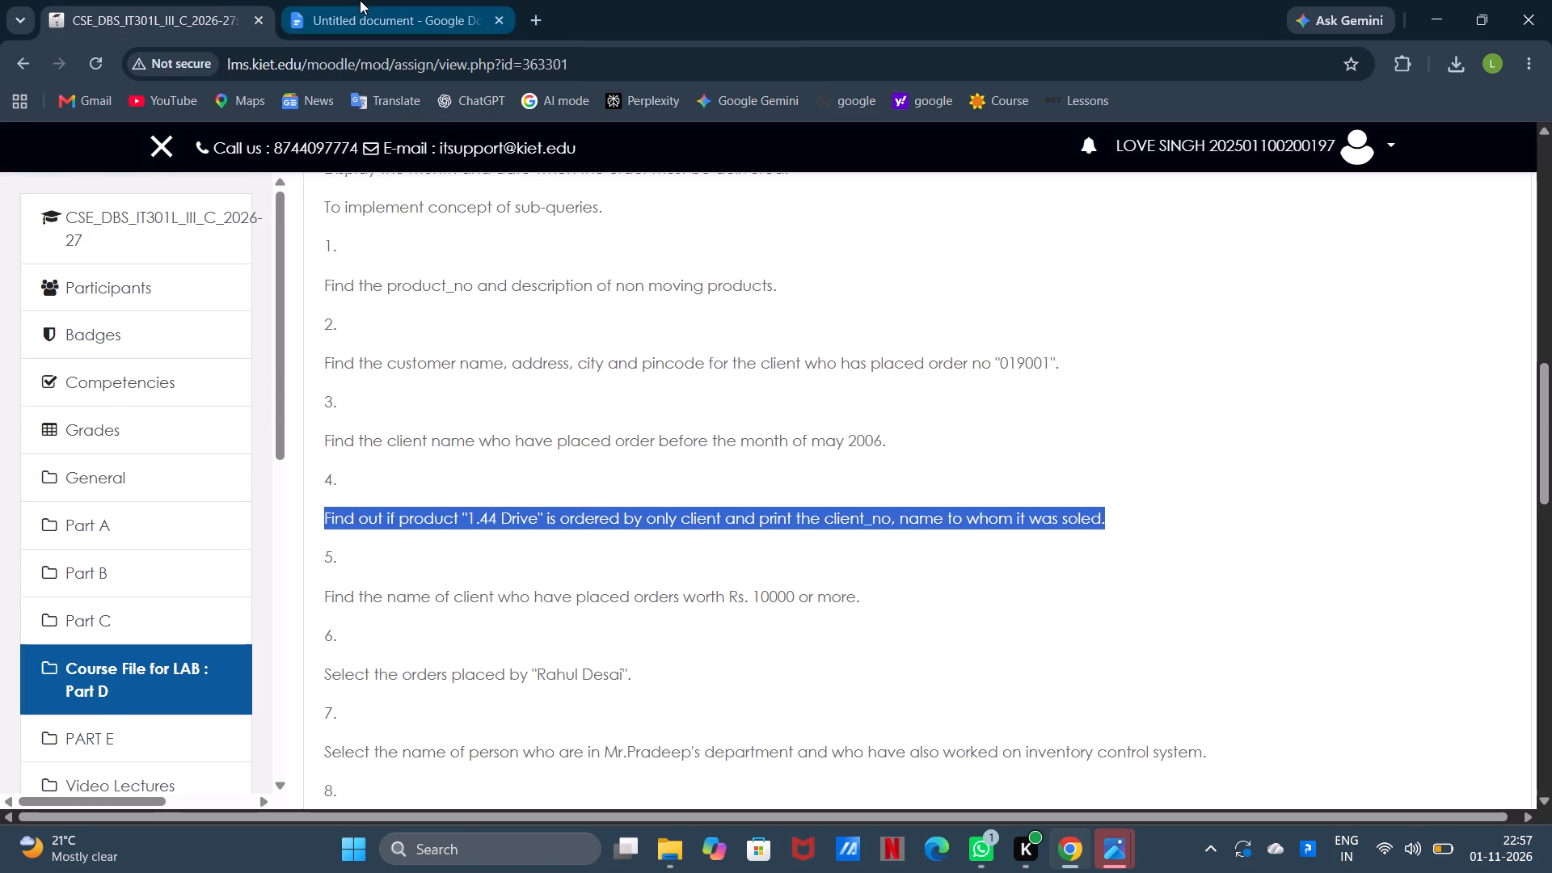
{"action": "key", "text": "ctrl+v"}
Insert the query image Screenshot 2026-10-28 230216.png from the Screenshots folder below question 4, followed by a new line.
{"action": "scroll", "coordinate": [581, 418], "scroll_direction": "down", "scroll_amount": 1}
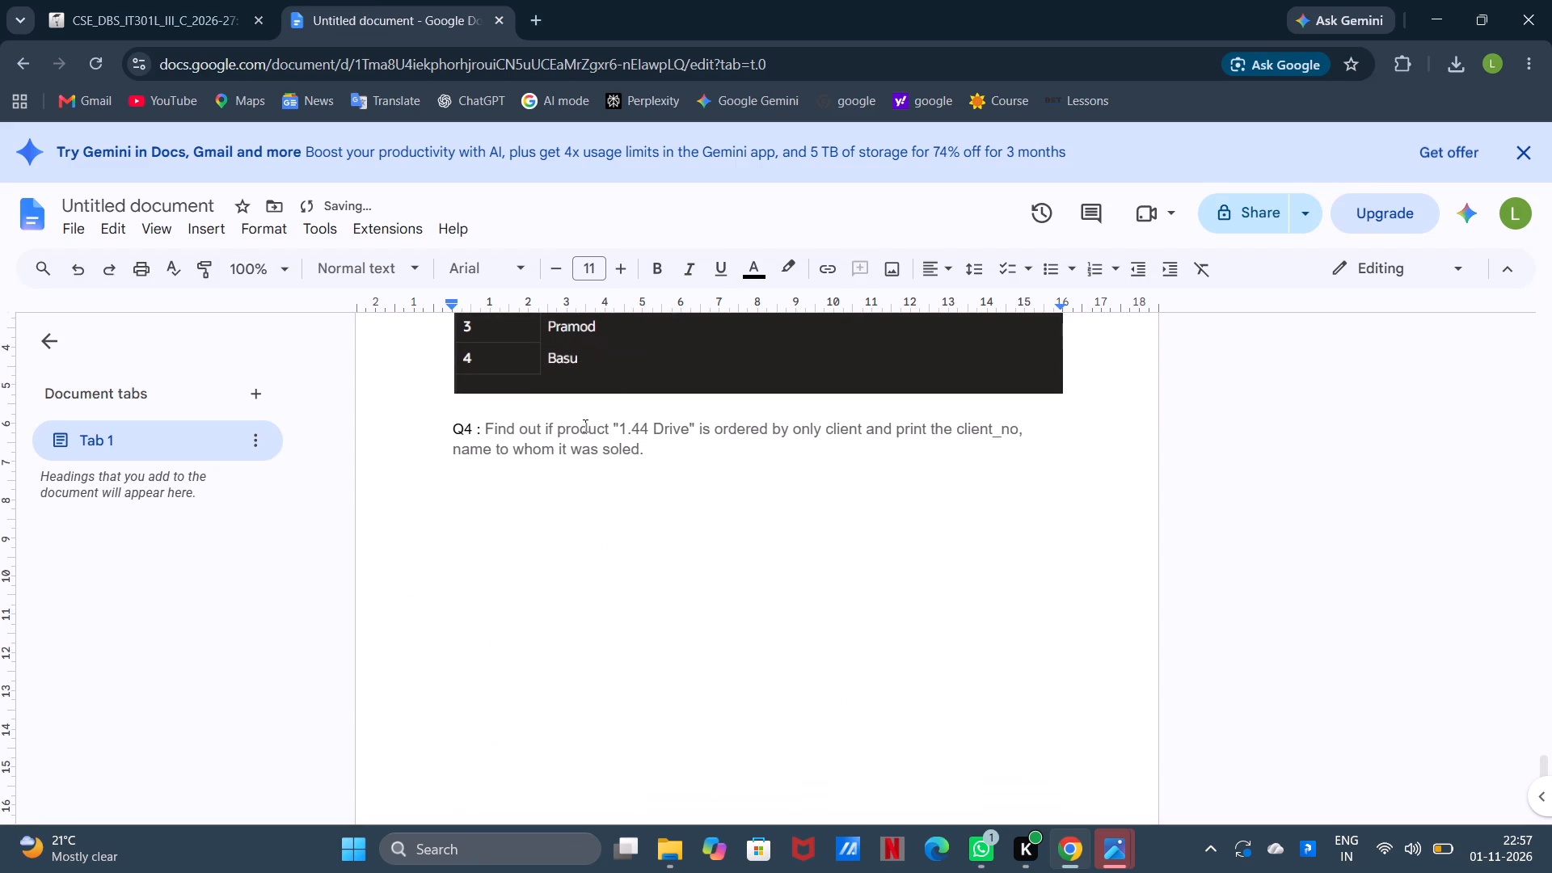
{"action": "left_click", "coordinate": [664, 854]}
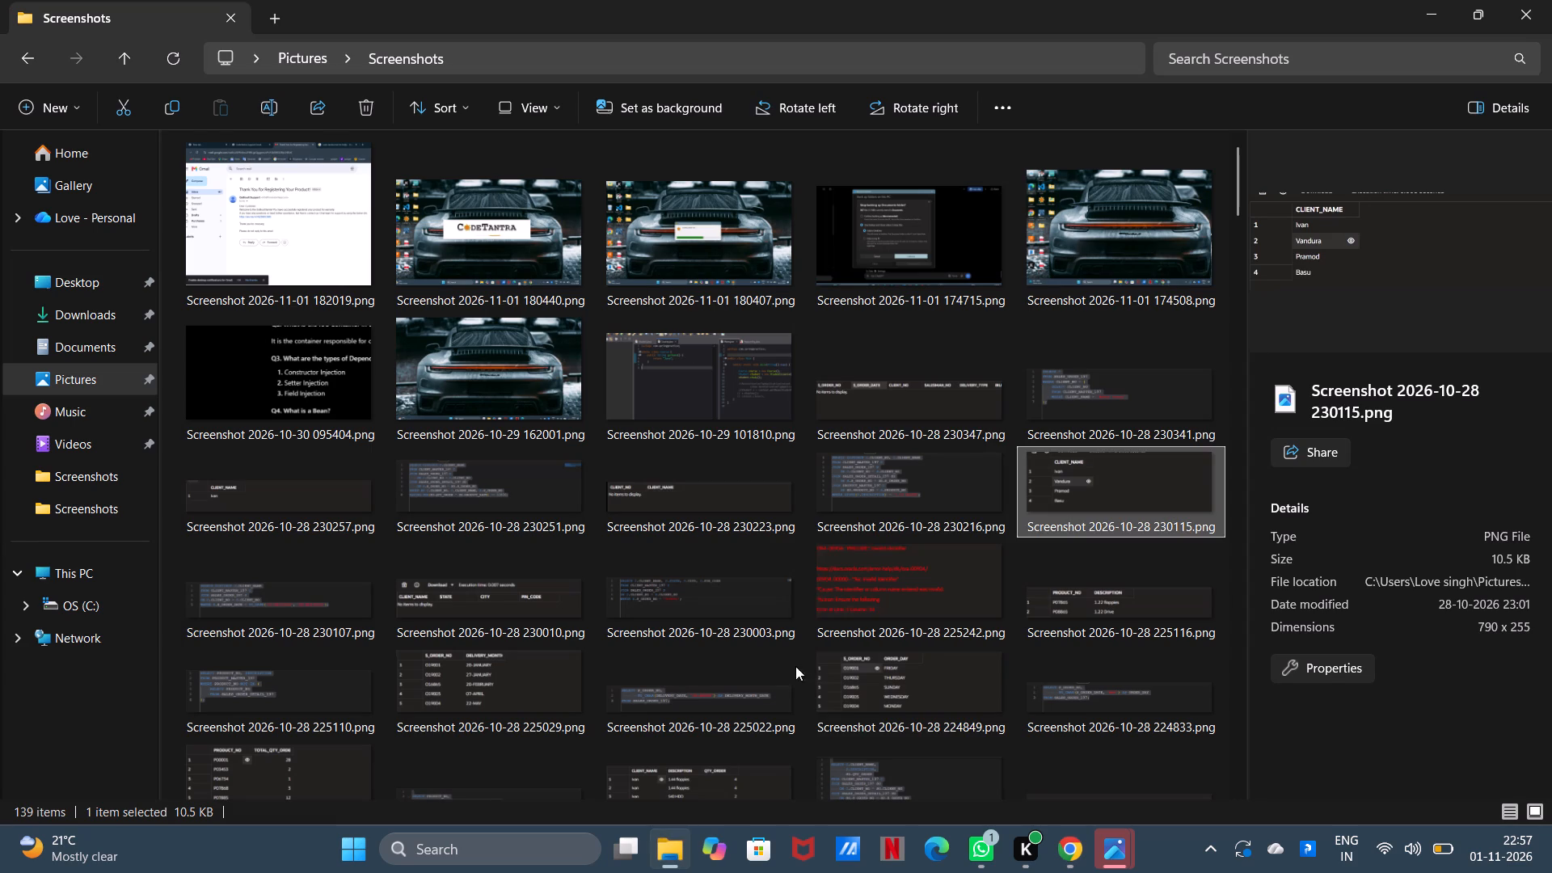
{"action": "double_click", "coordinate": [904, 471]}
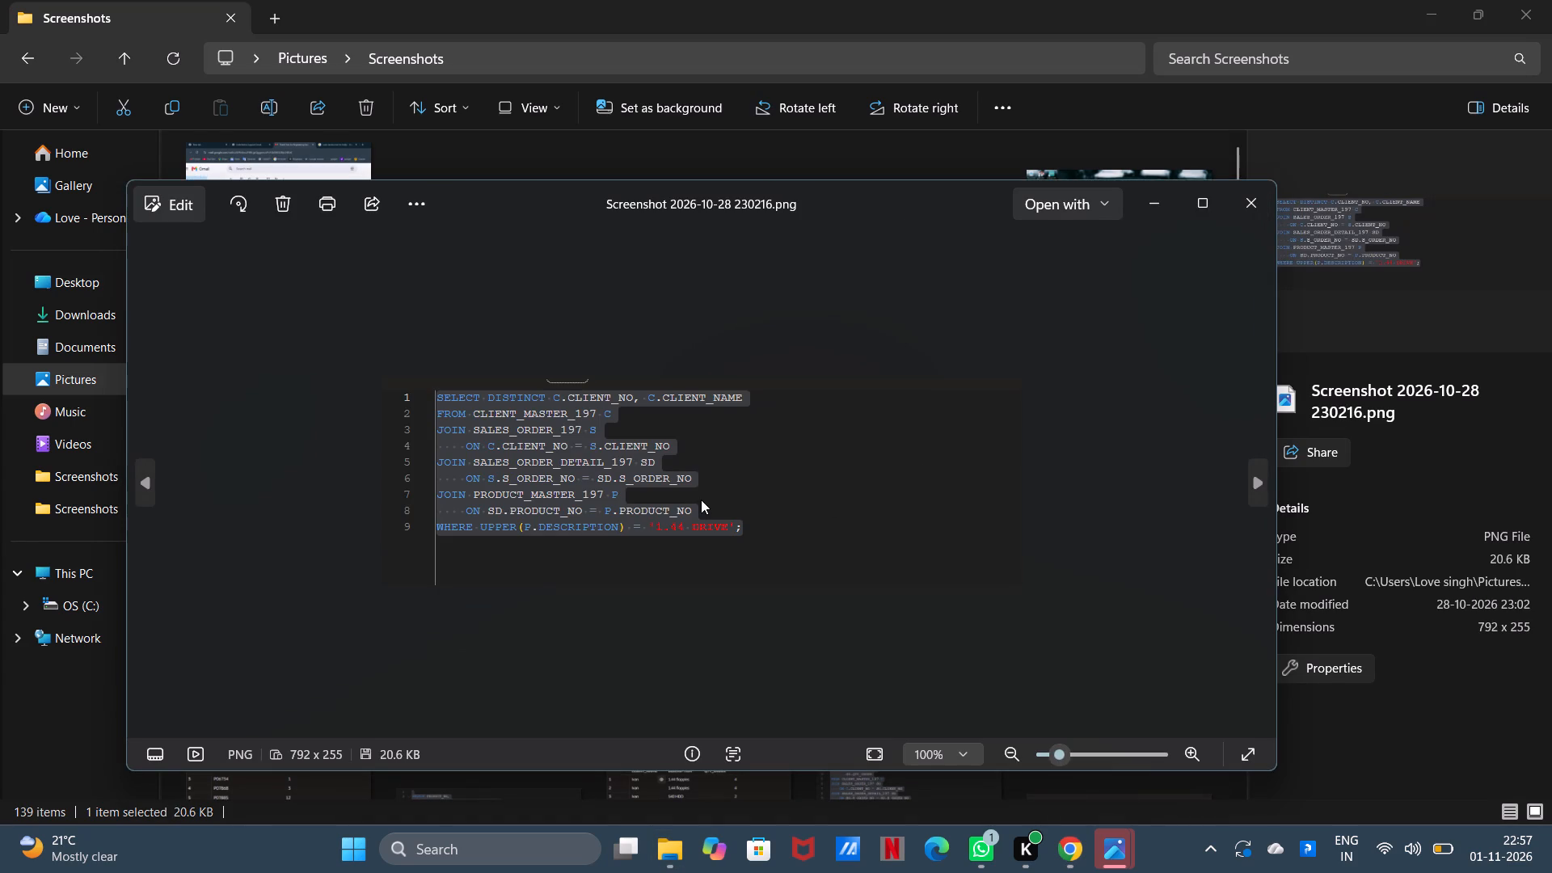
{"action": "key", "text": "ctrl+c"}
{"action": "left_click", "coordinate": [1063, 852]}
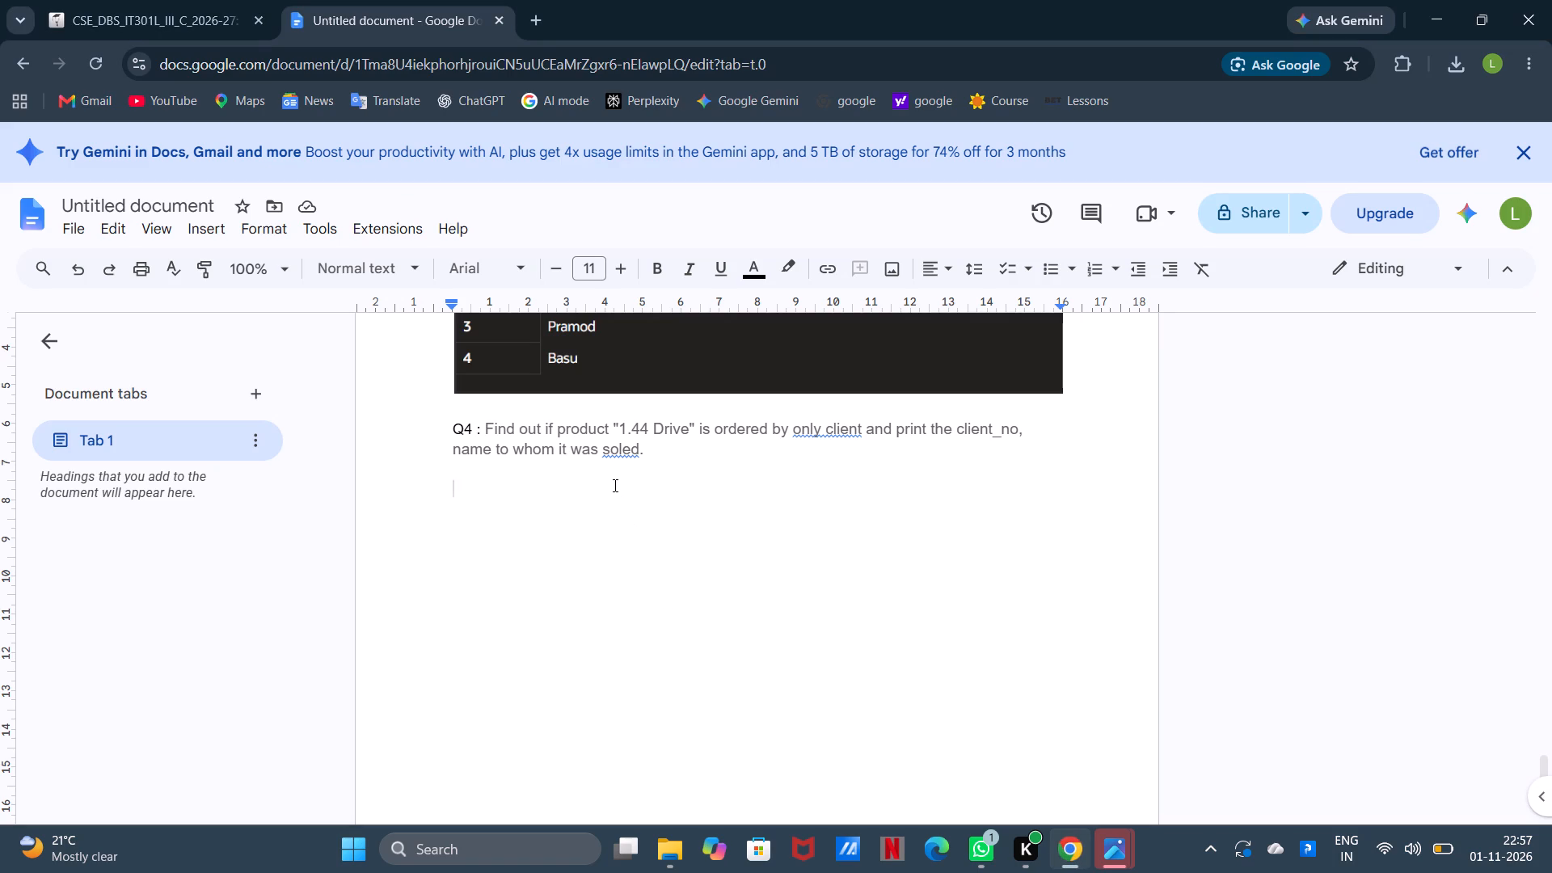
{"action": "key", "text": "ctrl+v"}
{"action": "key", "text": "Return"}
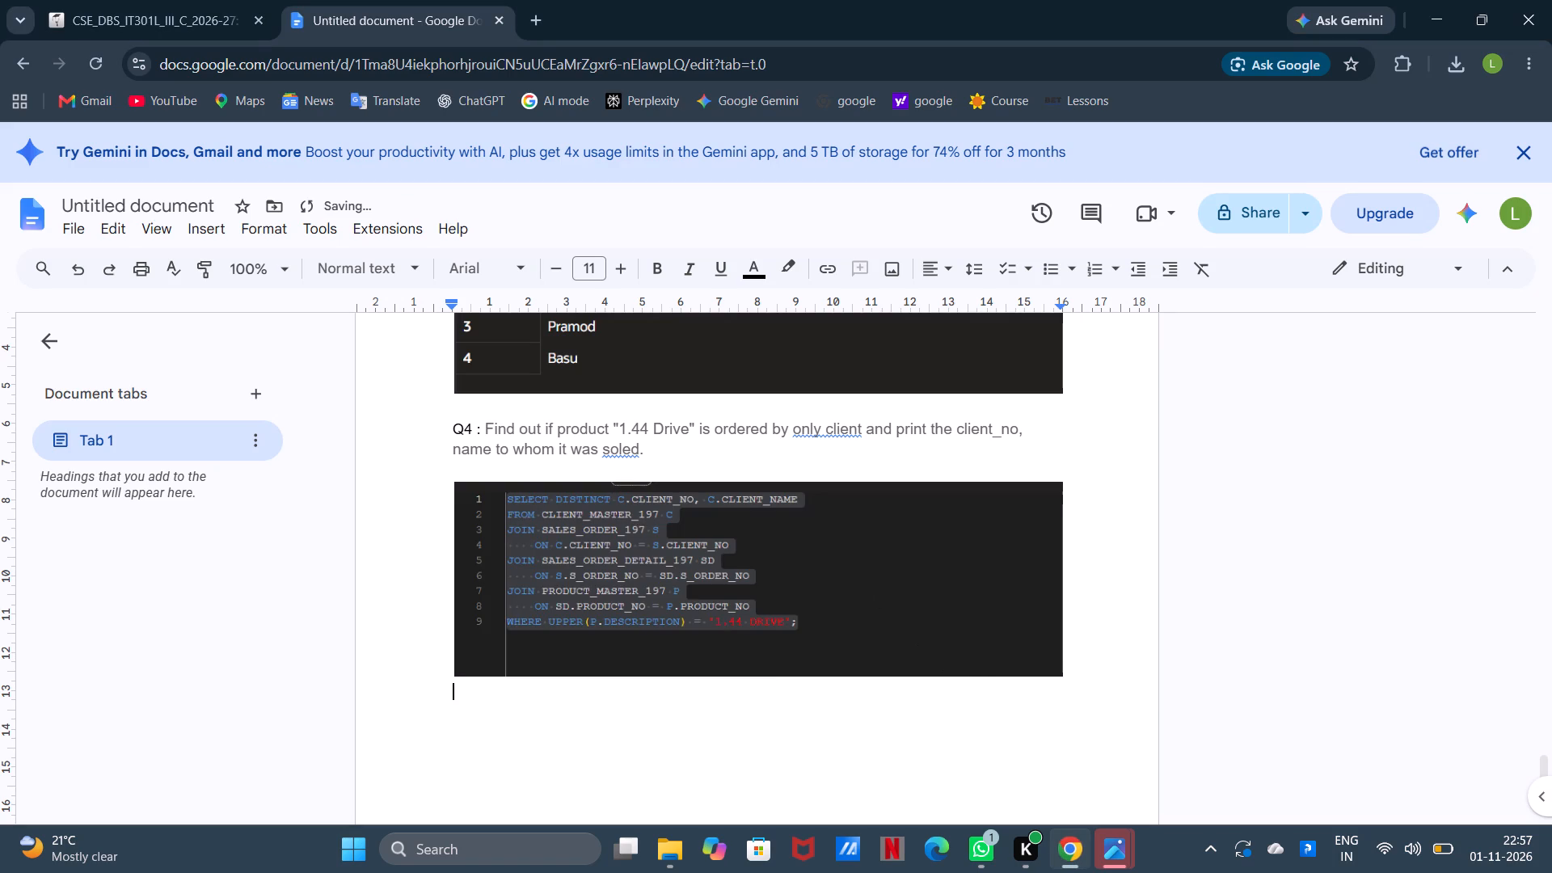
Insert the result image Screenshot 2026-10-28 230223.png from the Screenshots folder below question 4's query image.
{"action": "left_click", "coordinate": [675, 841]}
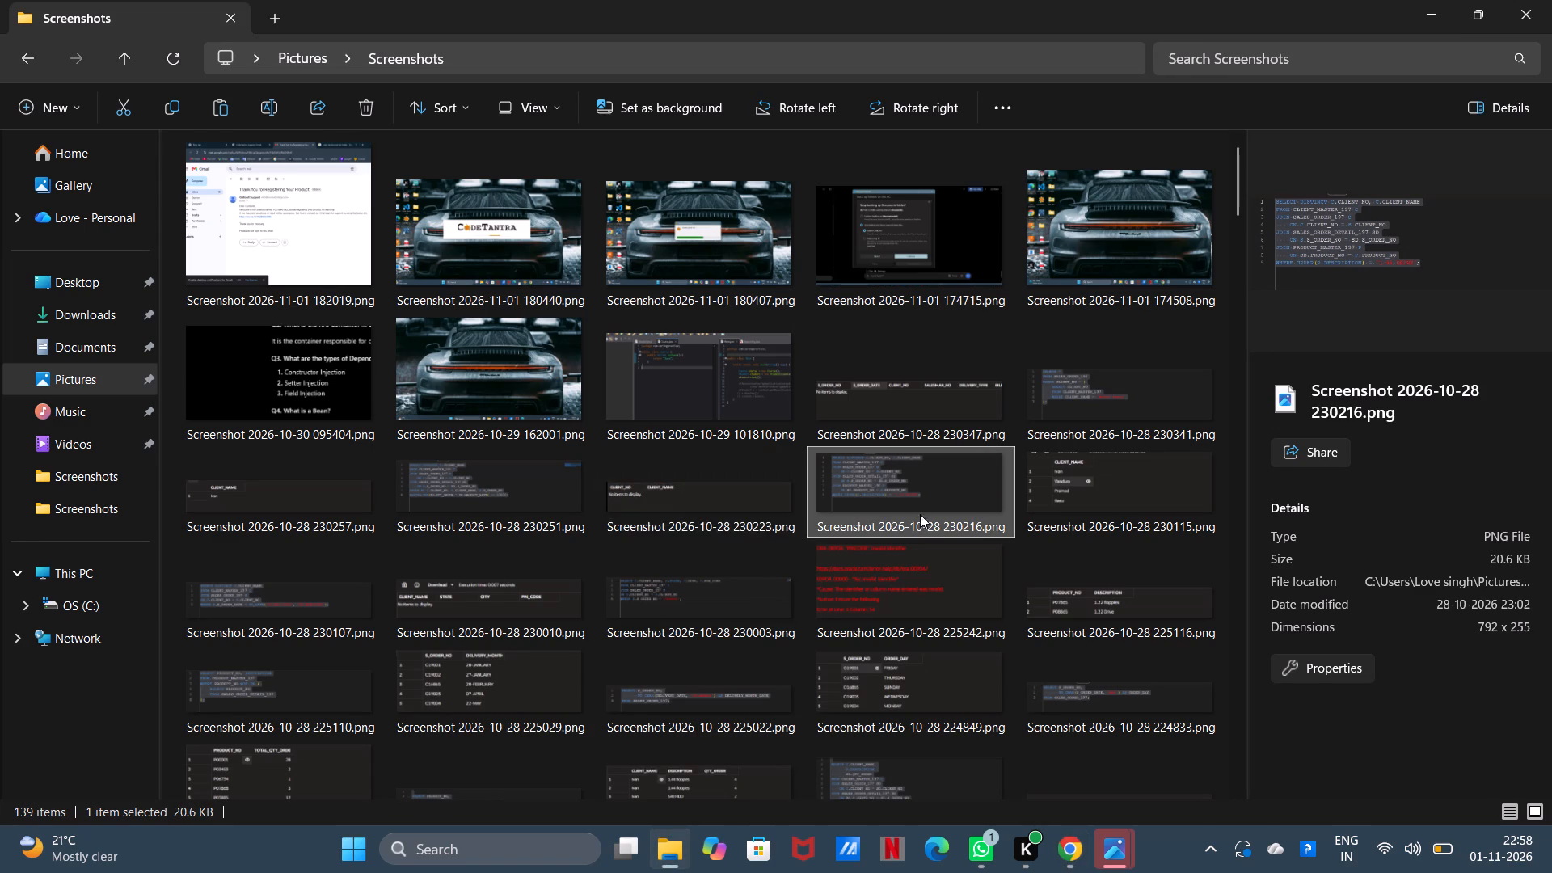
{"action": "double_click", "coordinate": [713, 487]}
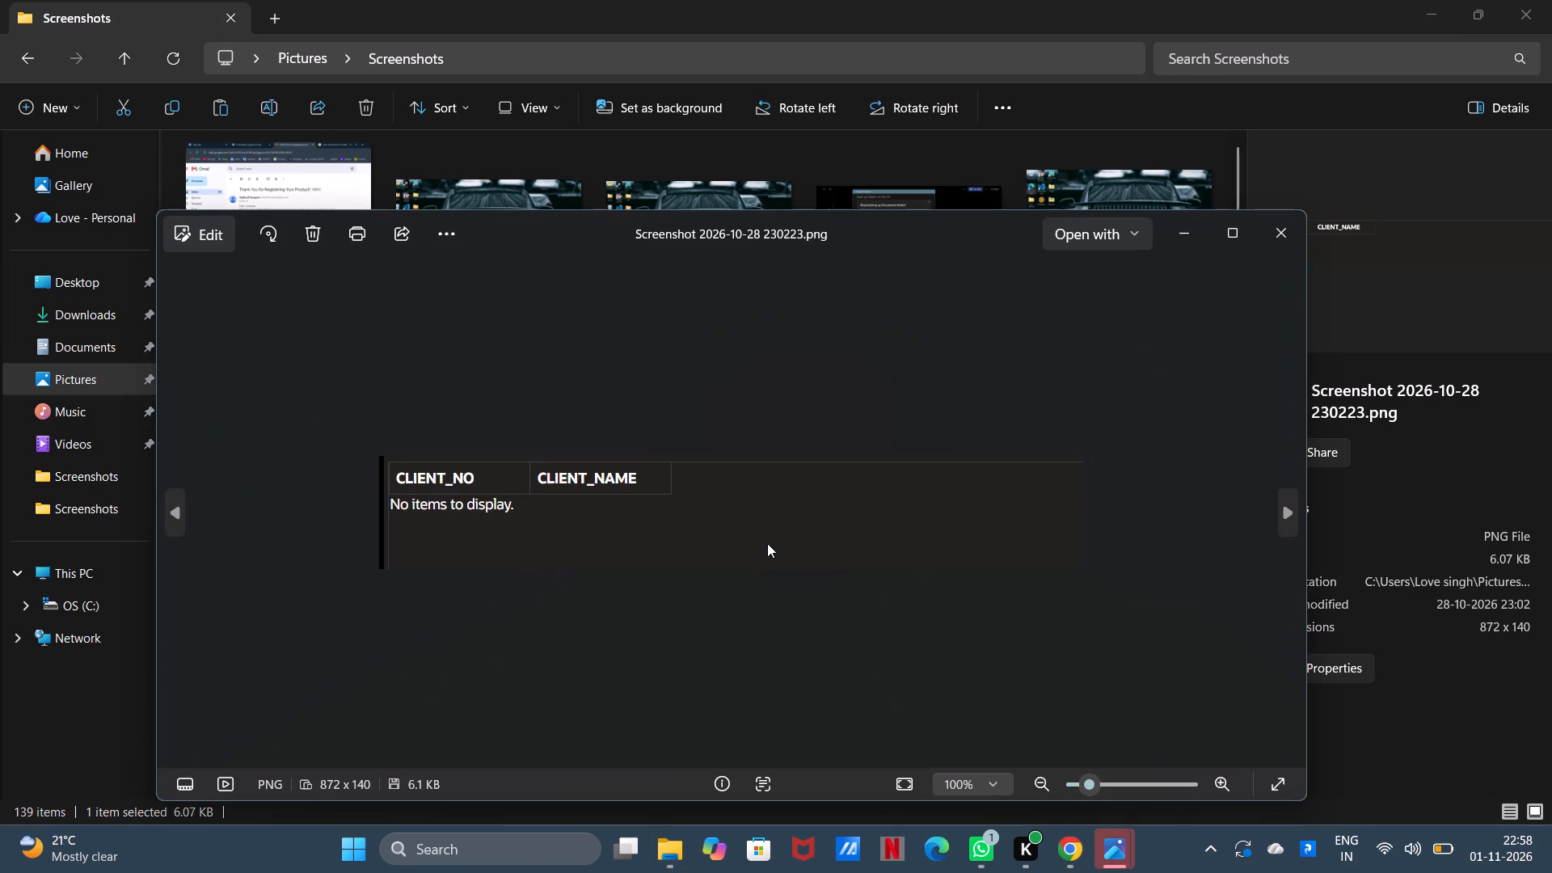
{"action": "key", "text": "ctrl+c"}
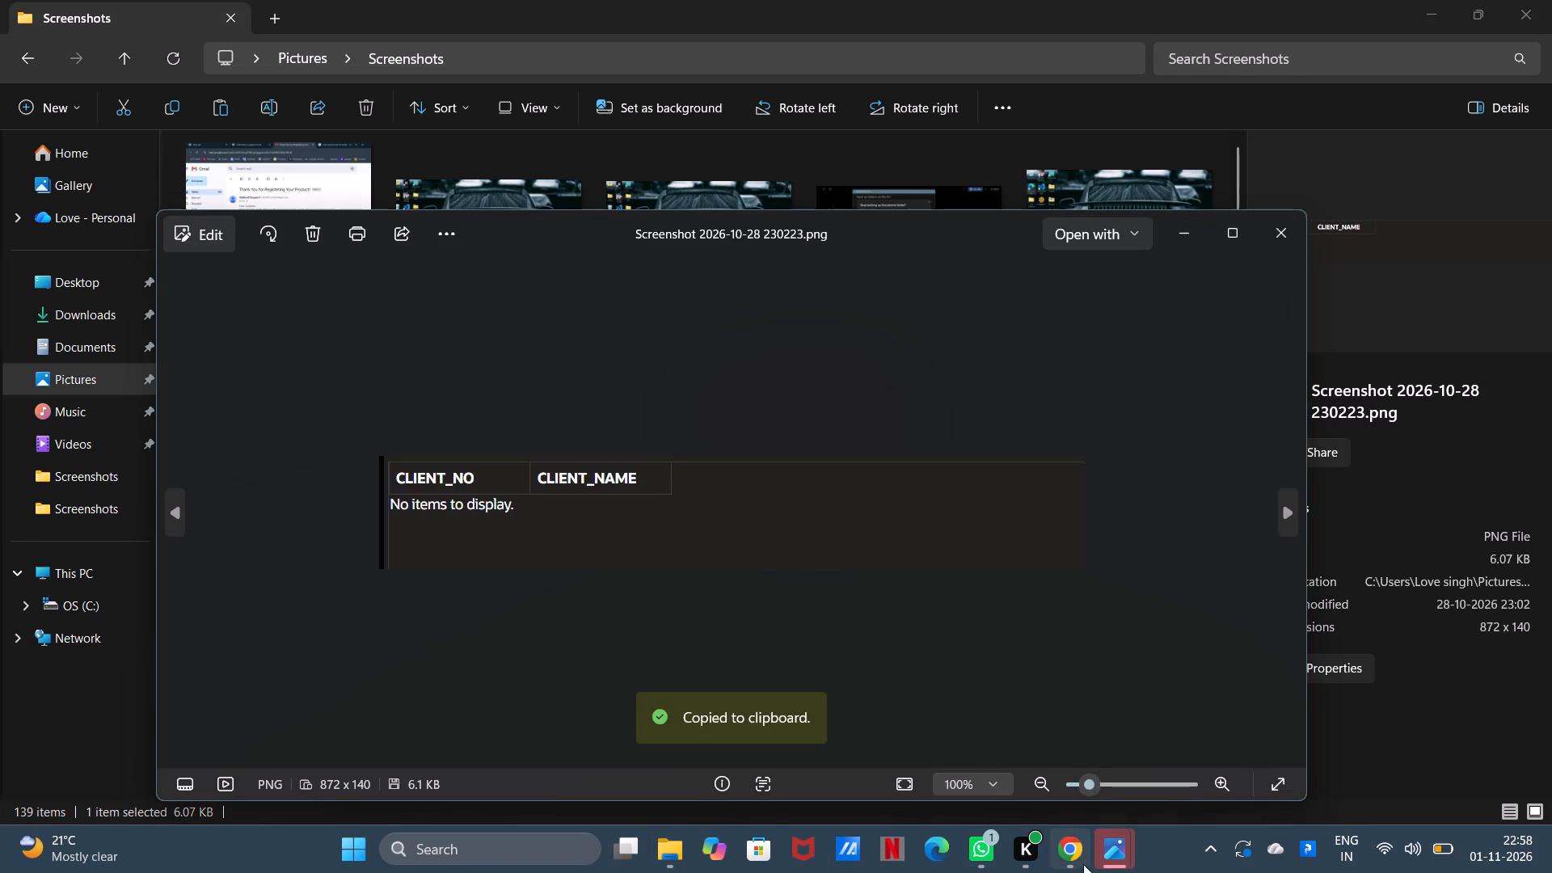
{"action": "left_click", "coordinate": [1074, 862]}
{"action": "key", "text": "ctrl+v"}
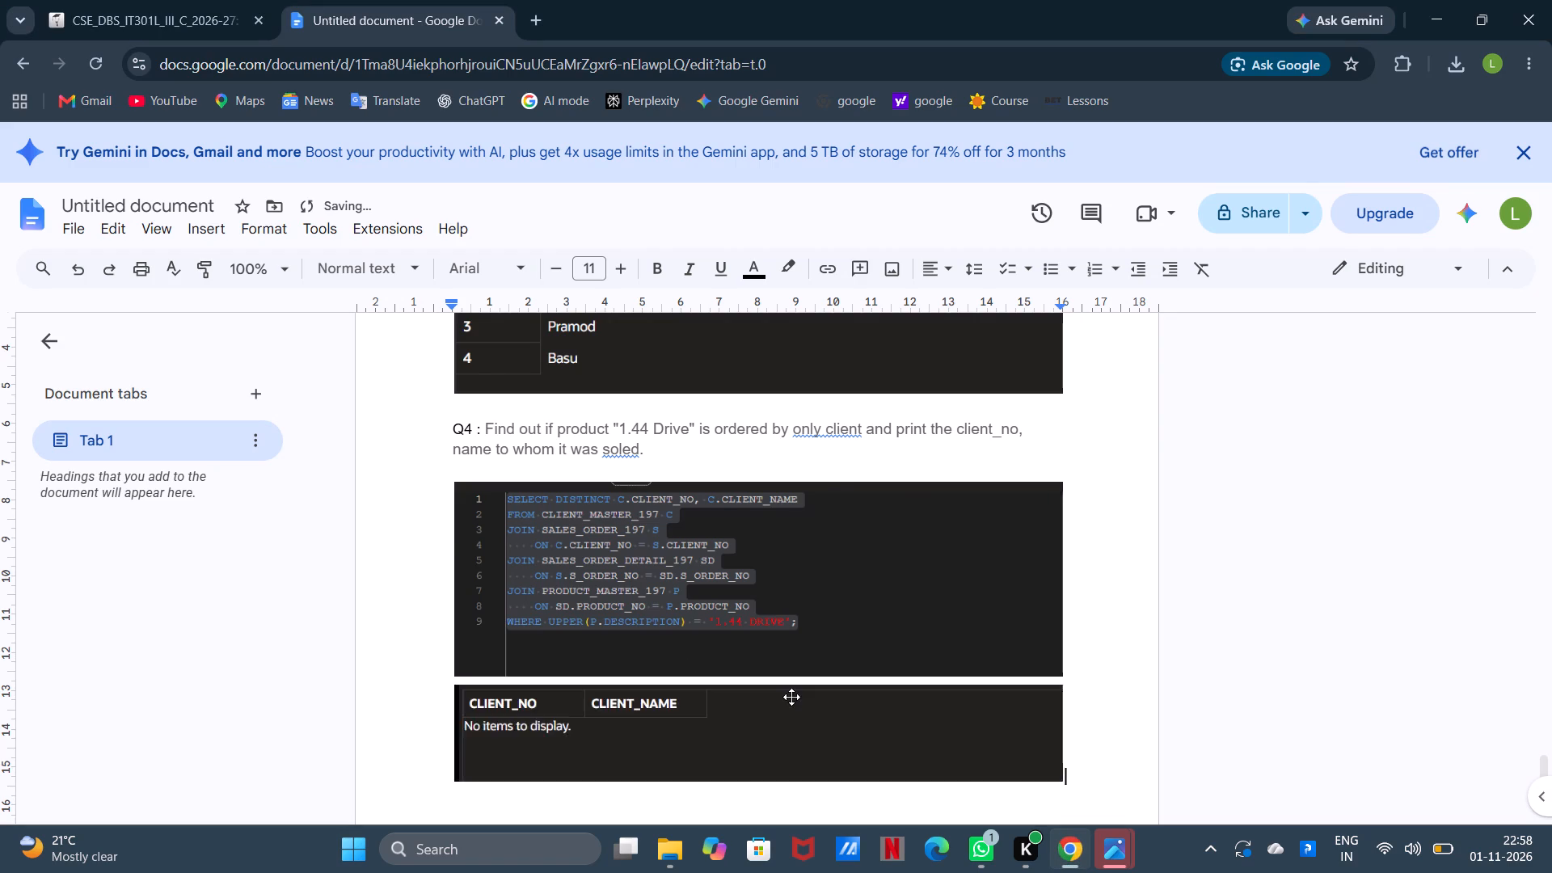
Below the question 4 result, add the label "Q5 :" with the question about orders worth Rs. 10000 or more, copied from the assignment page.
{"action": "scroll", "coordinate": [791, 697], "scroll_direction": "down", "scroll_amount": 2}
{"action": "key", "text": "Return"}
{"action": "key", "text": "Return"}
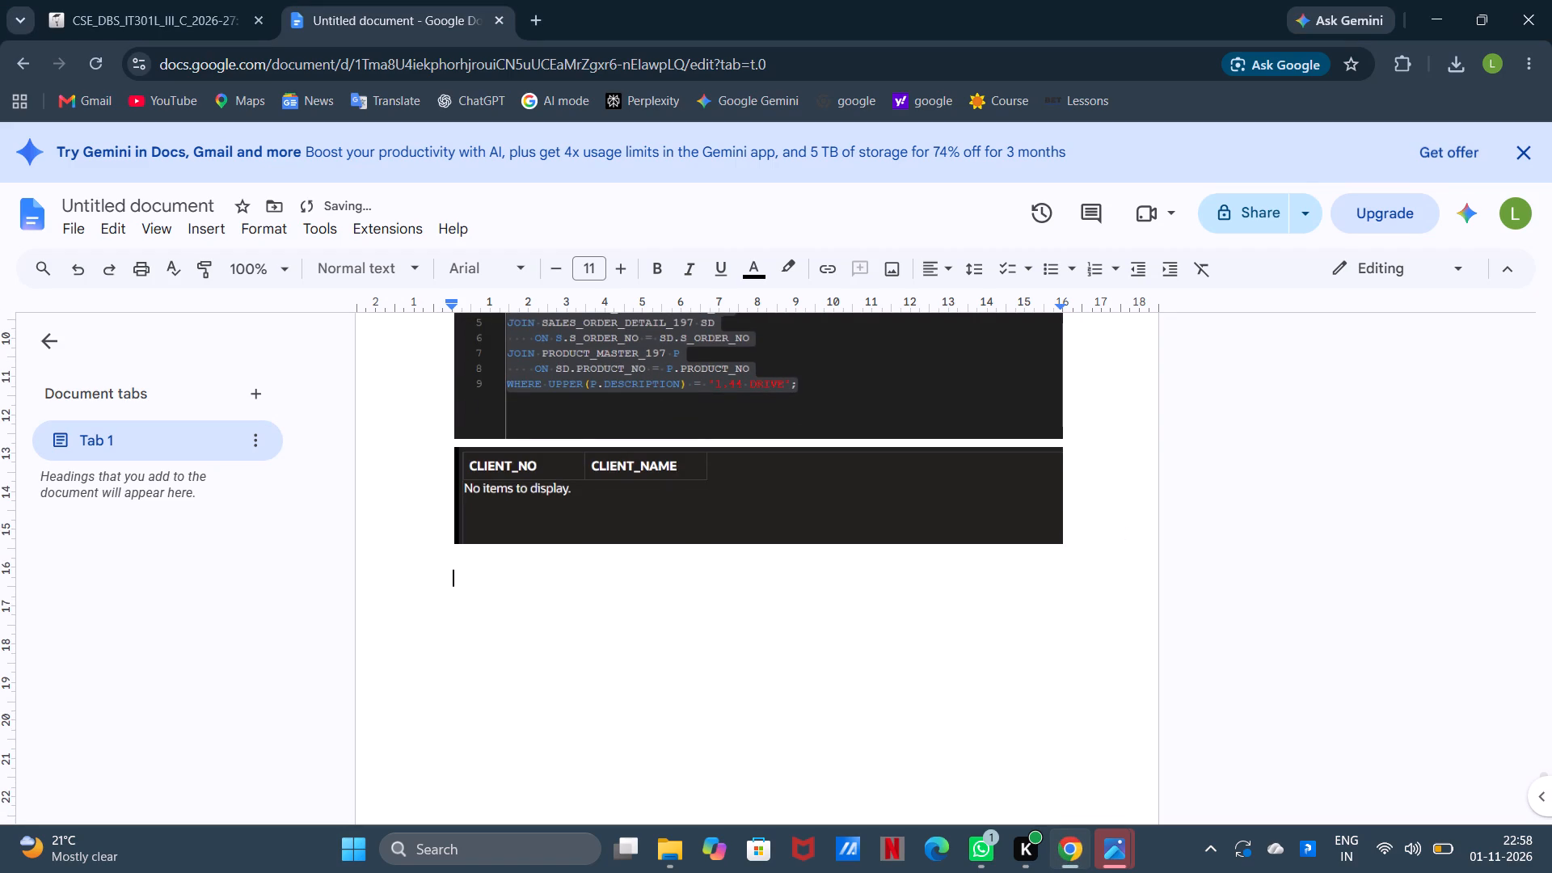
{"action": "type", "text": "Q5 :"}
{"action": "key", "text": "space"}
{"action": "left_click", "coordinate": [167, 1]}
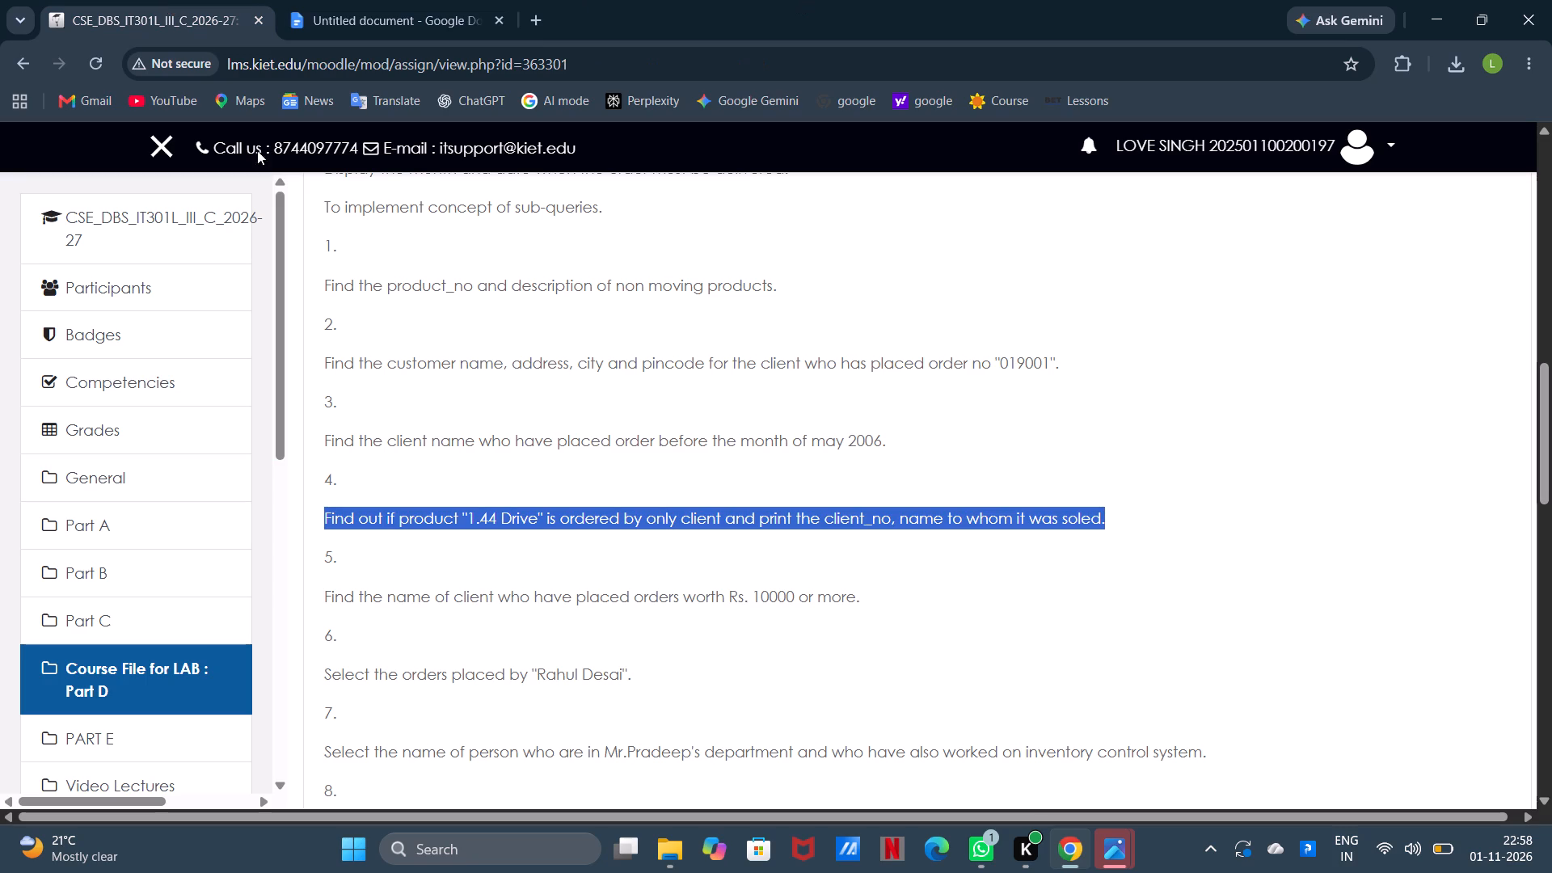
{"action": "triple_click", "coordinate": [385, 597]}
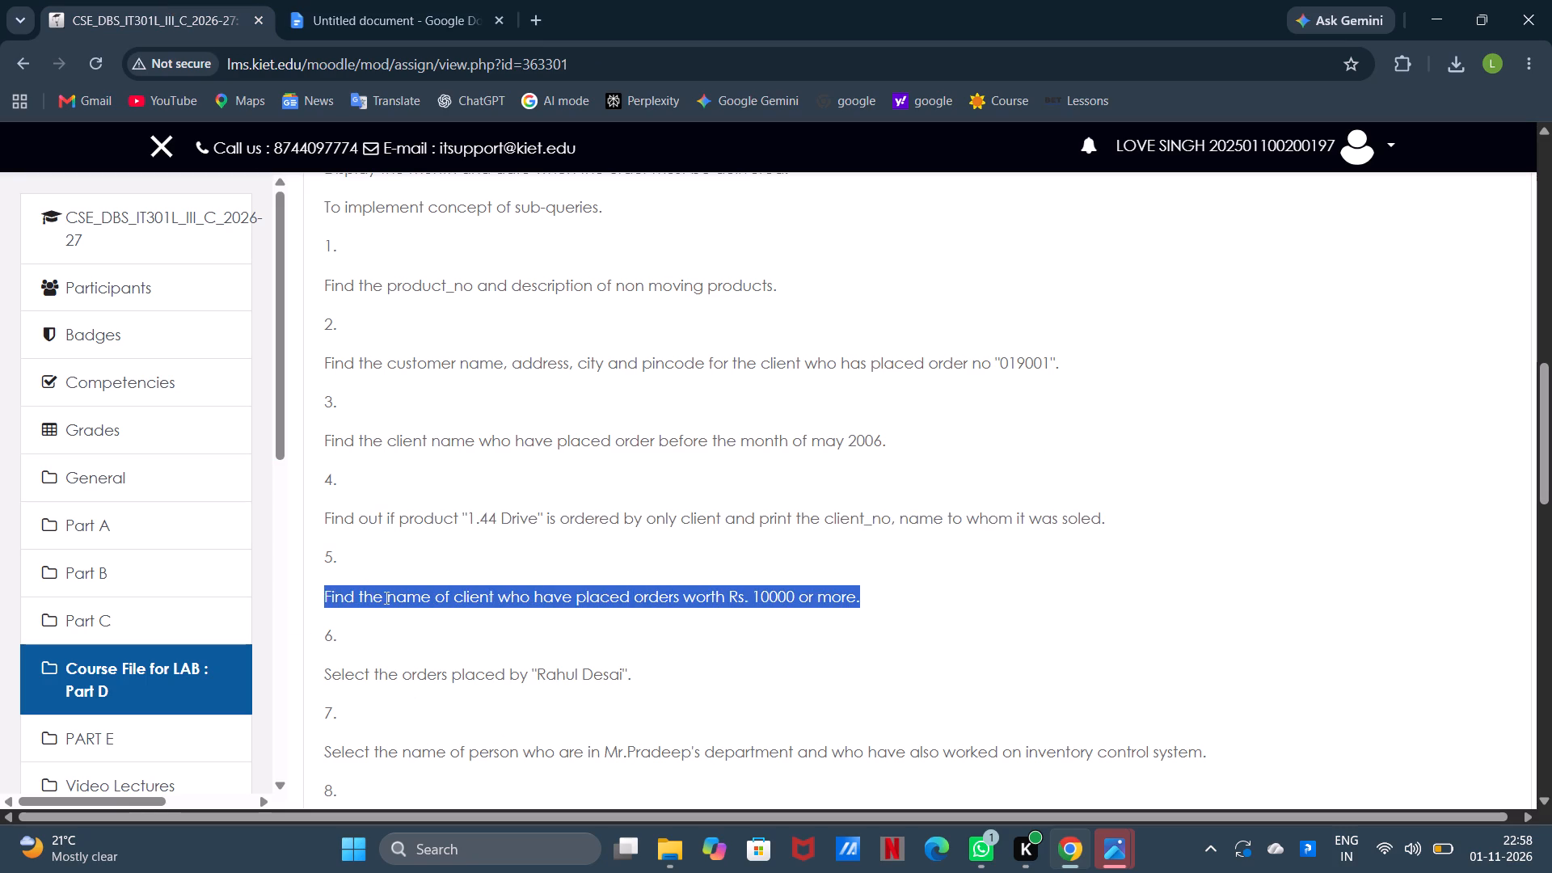
{"action": "key", "text": "ctrl+c"}
{"action": "left_click", "coordinate": [360, 0]}
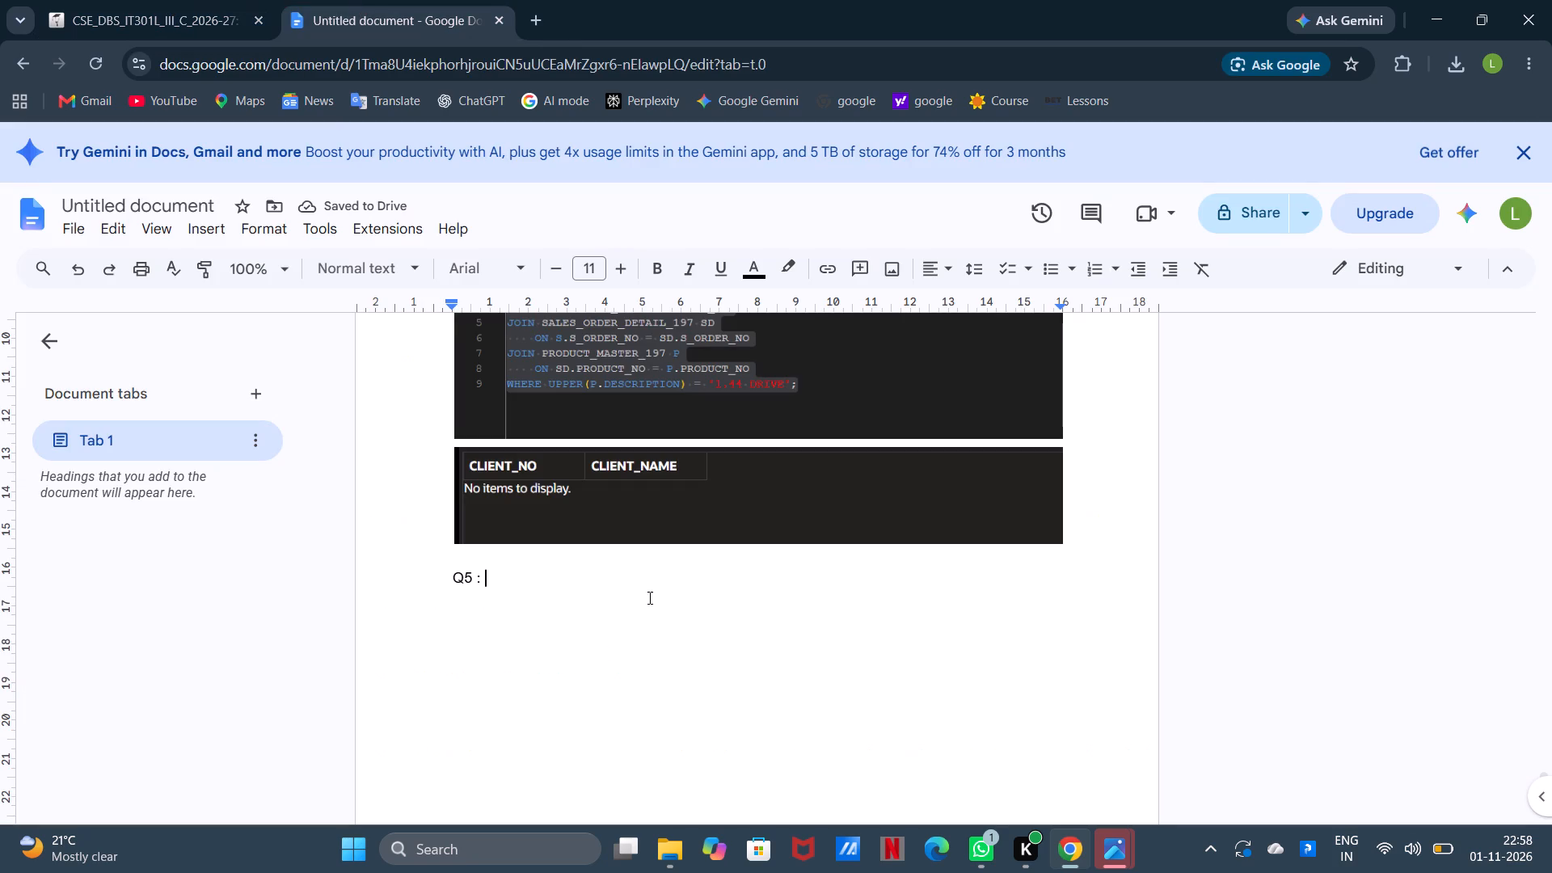
{"action": "key", "text": "ctrl+v"}
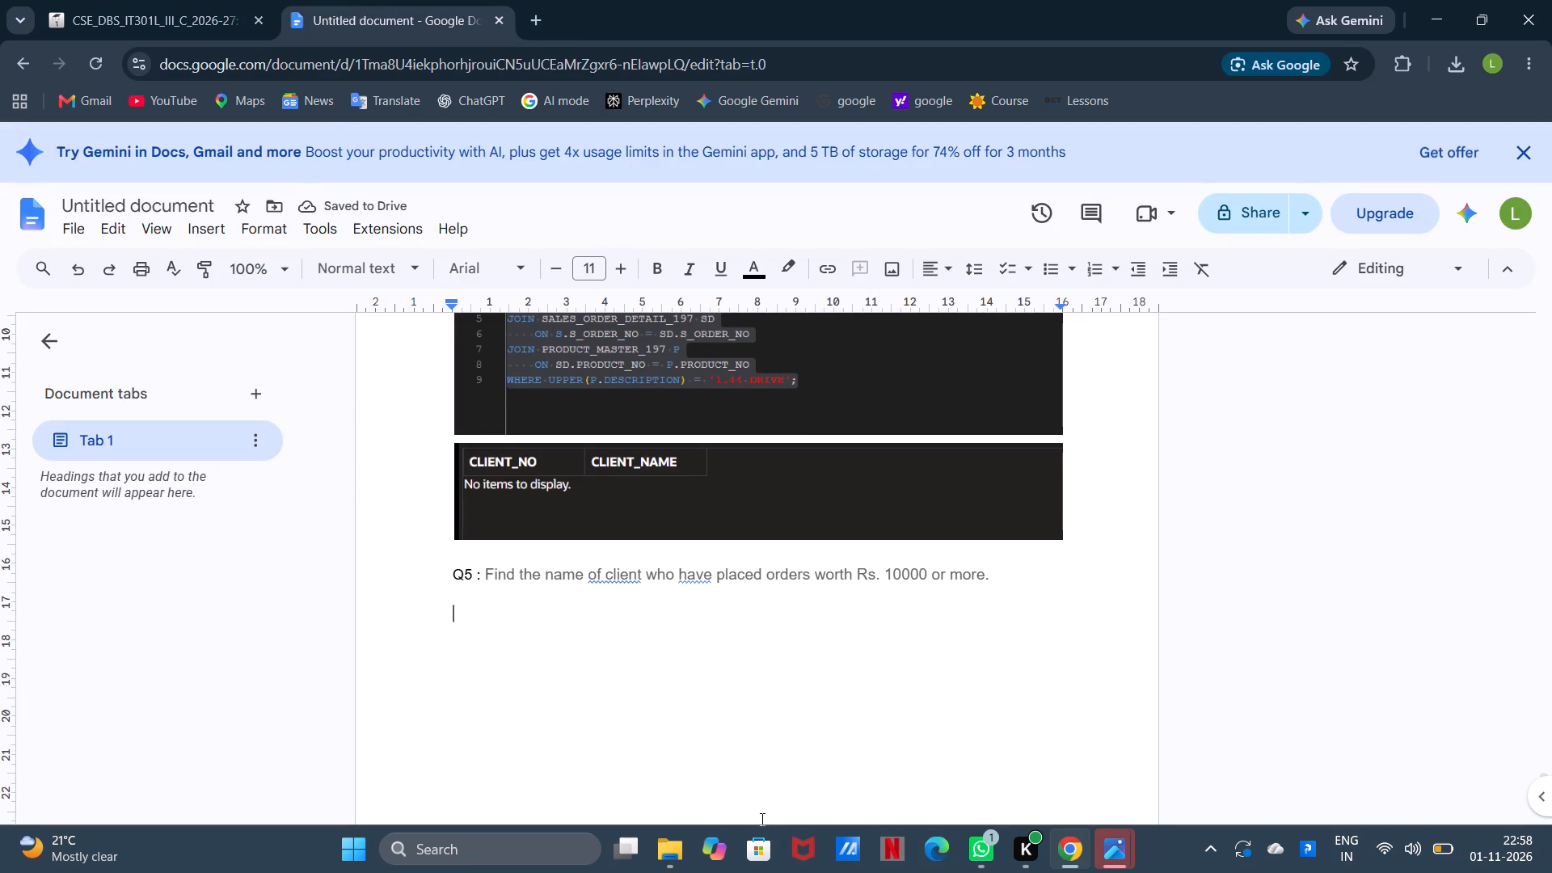
Insert the query image Screenshot 2026-10-28 230251.png from the Screenshots folder below question 5, followed by a new line.
{"action": "left_click", "coordinate": [679, 843]}
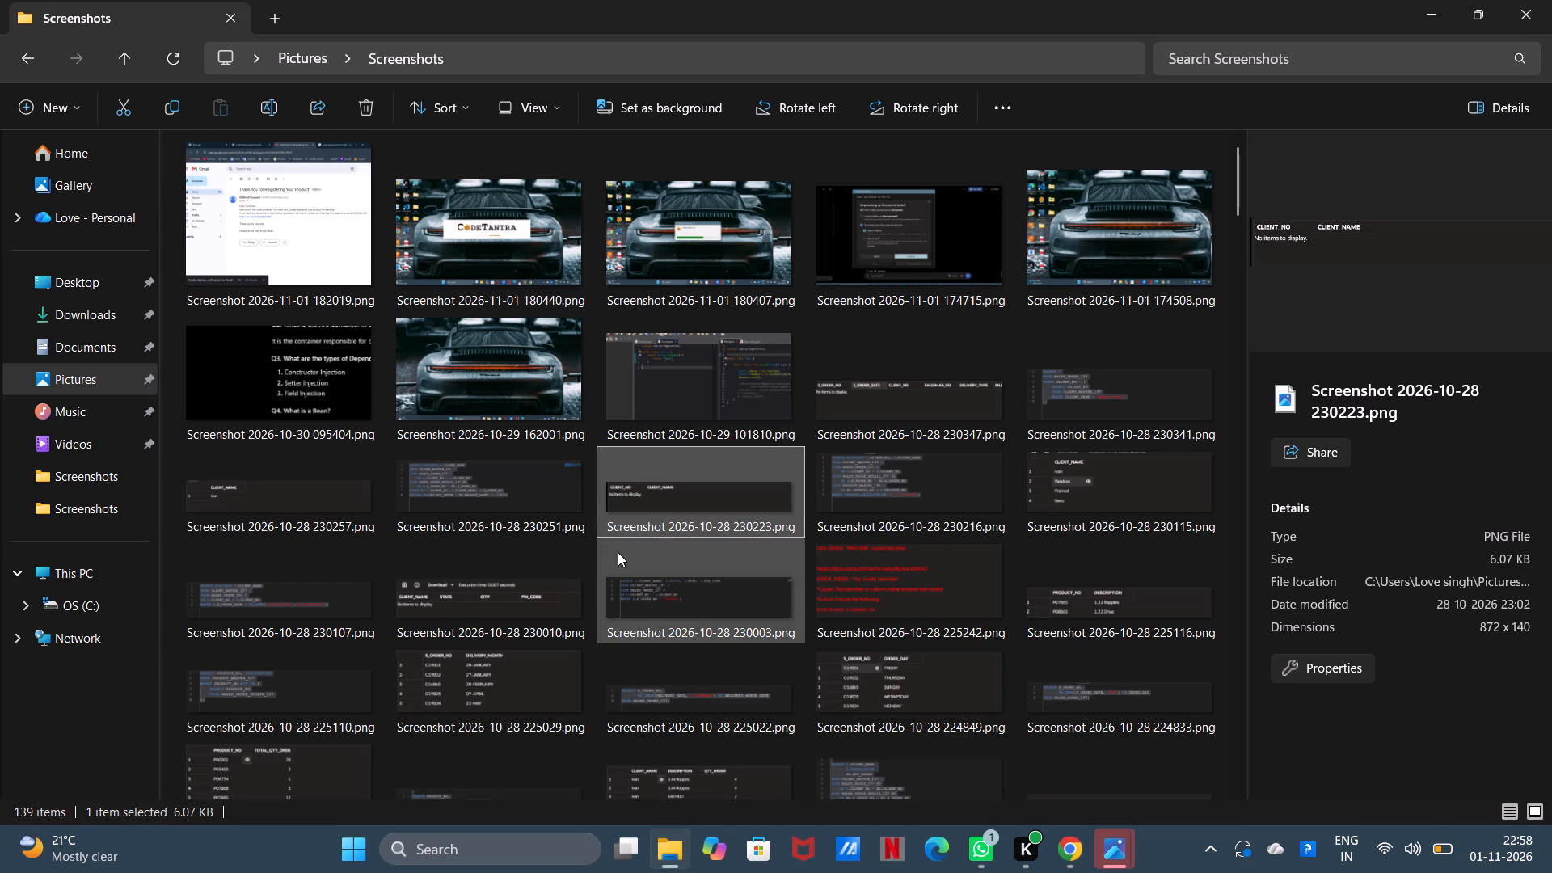
{"action": "triple_click", "coordinate": [461, 494]}
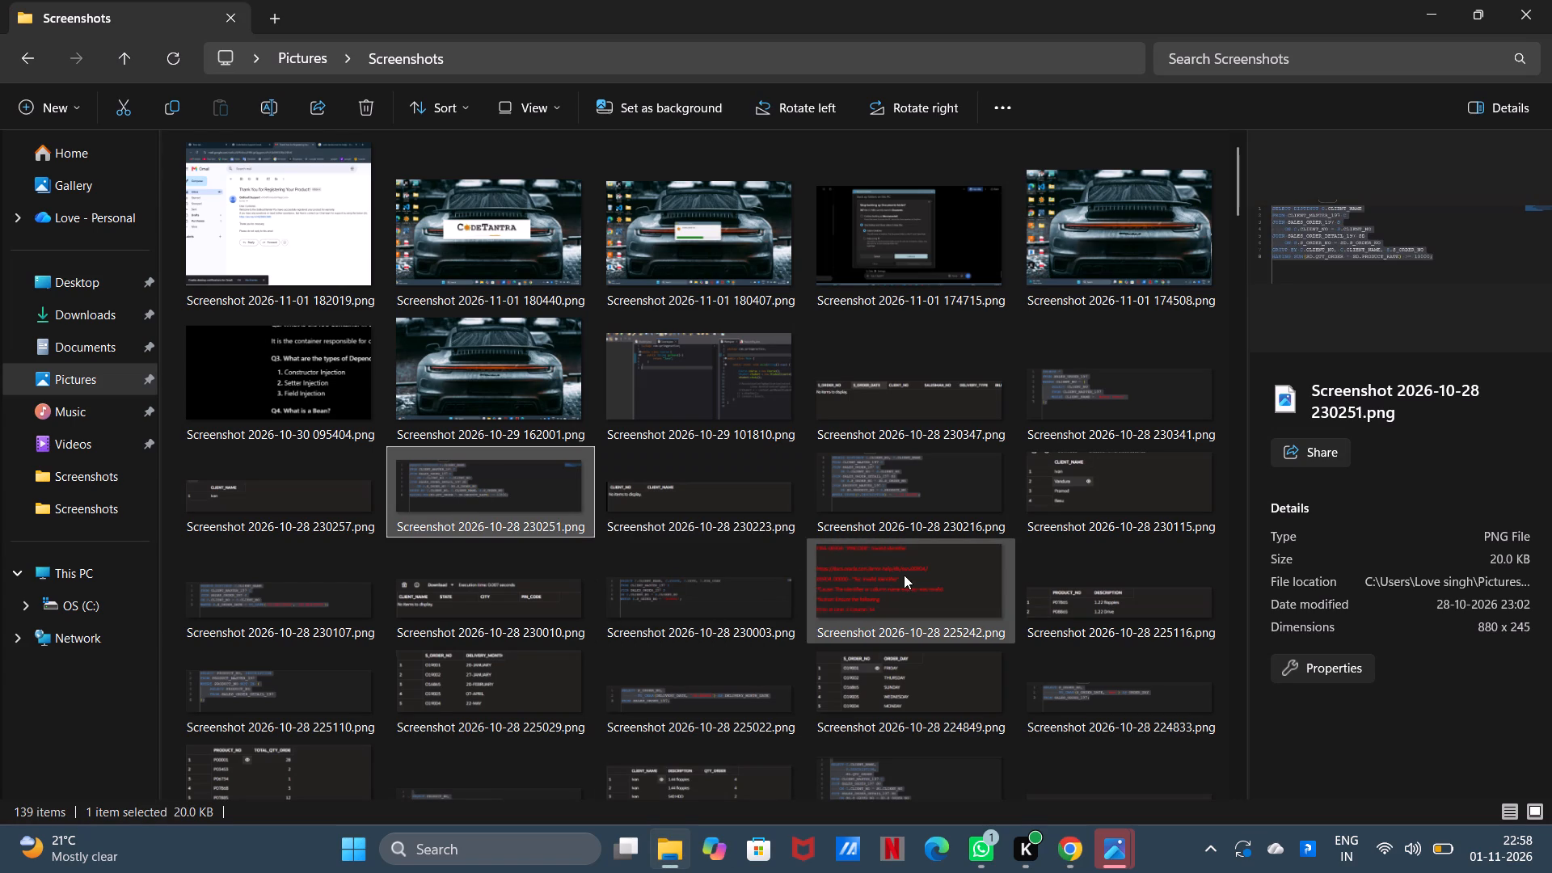
{"action": "double_click", "coordinate": [468, 480]}
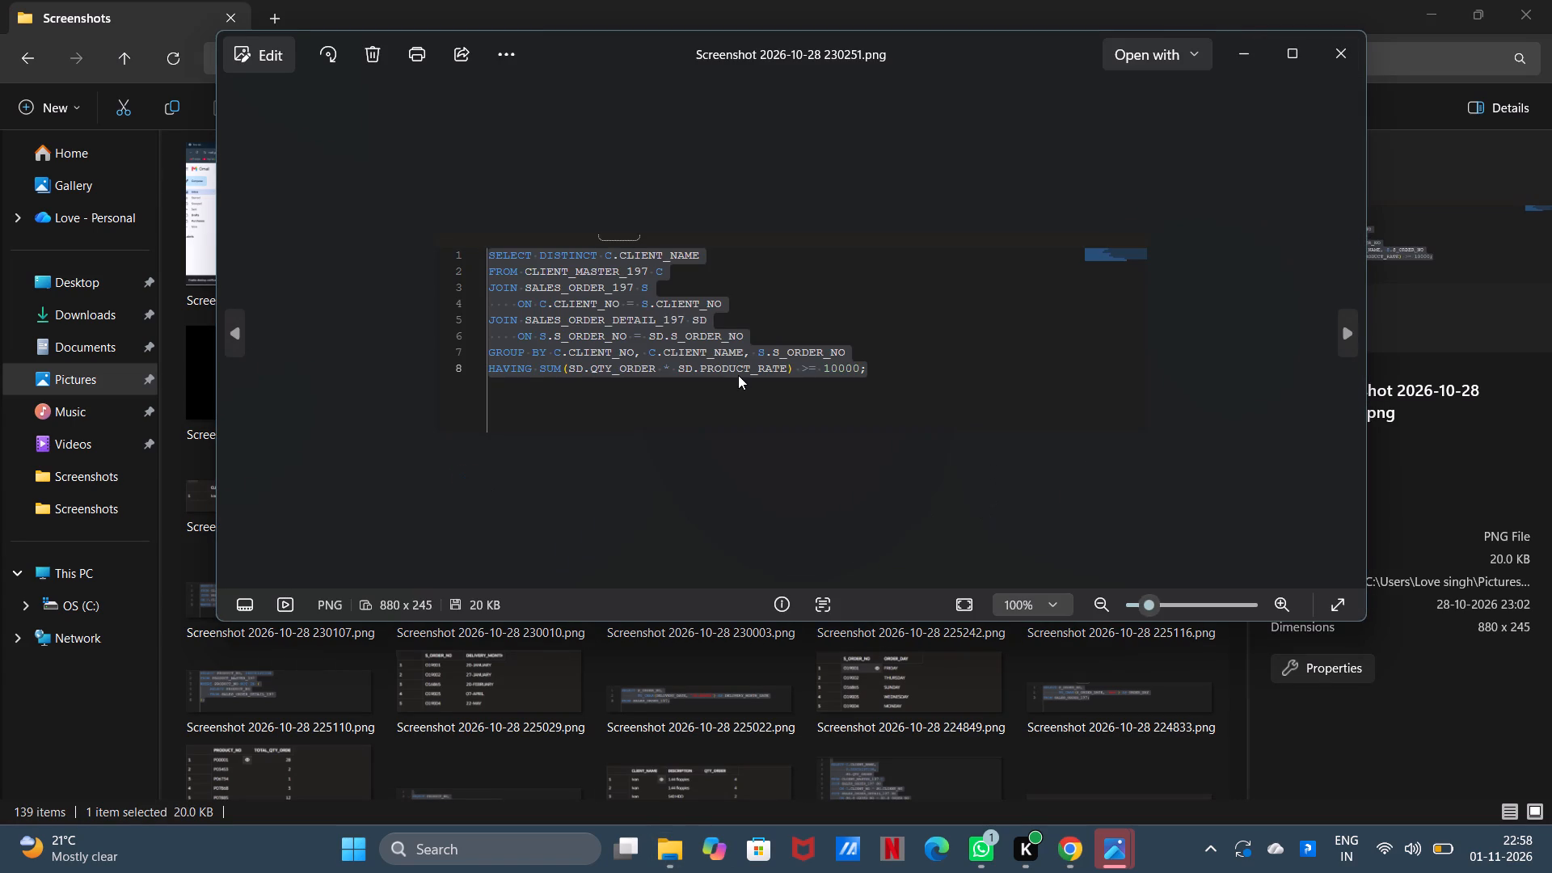
{"action": "key", "text": "ctrl+c"}
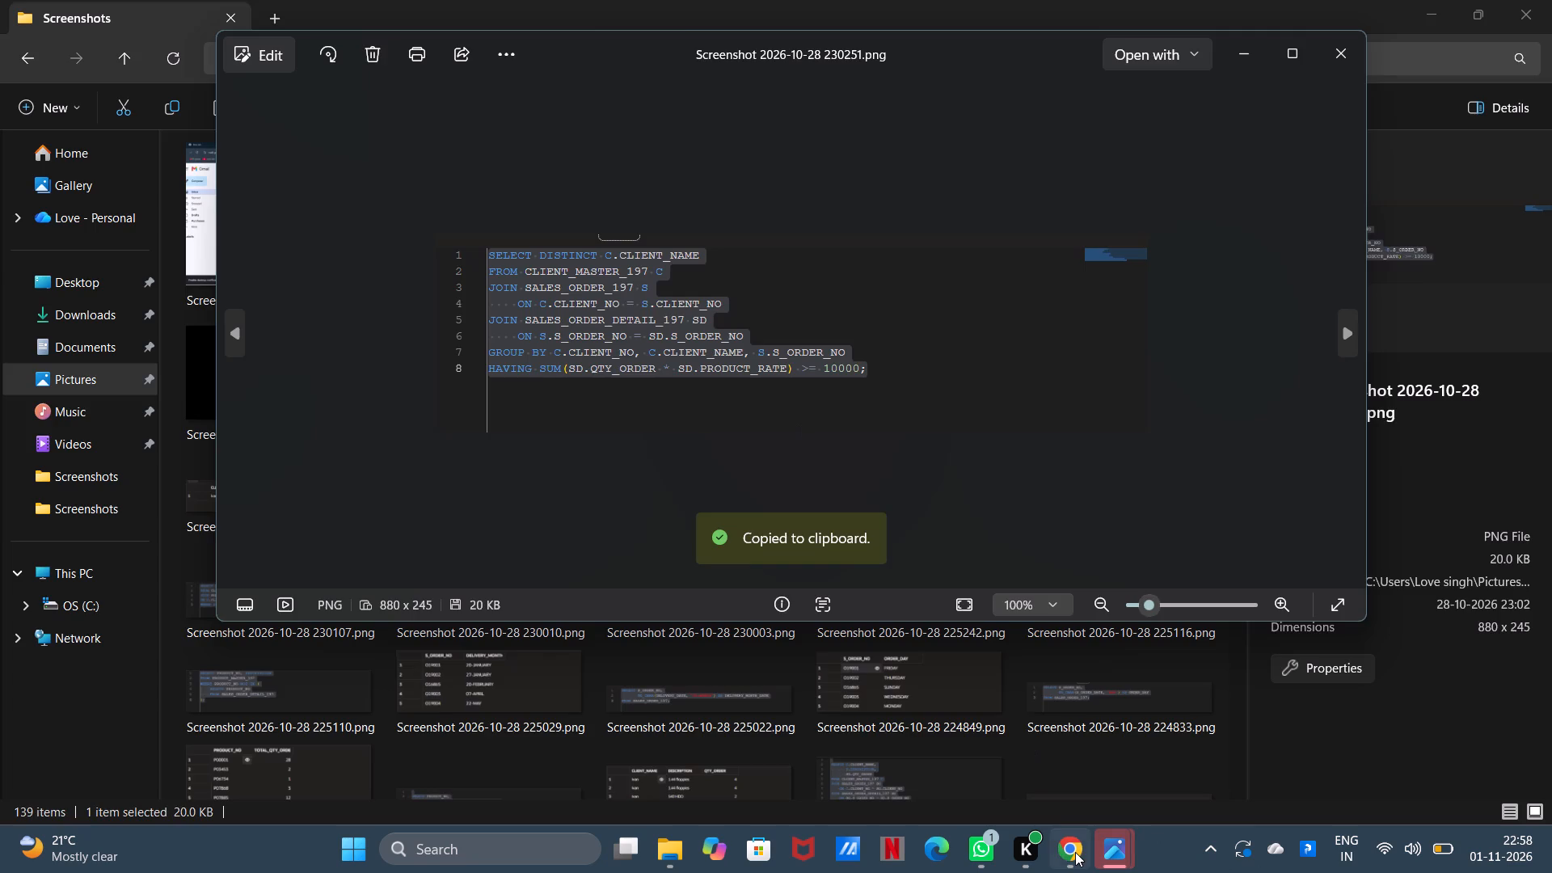
{"action": "left_click", "coordinate": [1075, 852]}
{"action": "key", "text": "ctrl+v"}
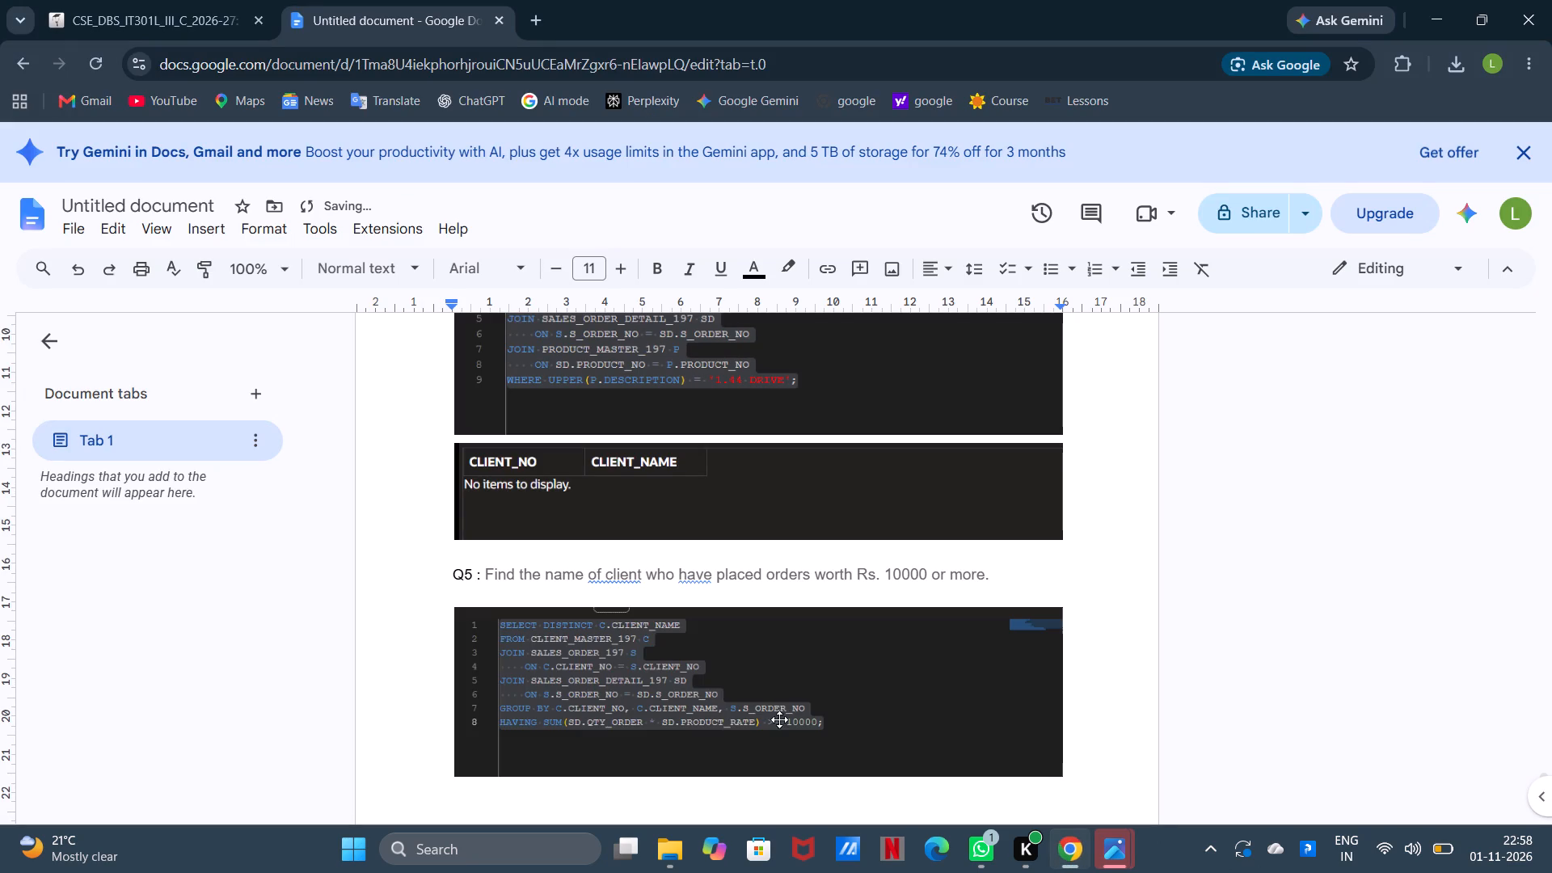
{"action": "key", "text": "Return"}
Insert the result image Screenshot 2026-10-28 230257.png from the Screenshots folder below question 5's query image.
{"action": "left_click", "coordinate": [663, 861]}
{"action": "triple_click", "coordinate": [297, 499]}
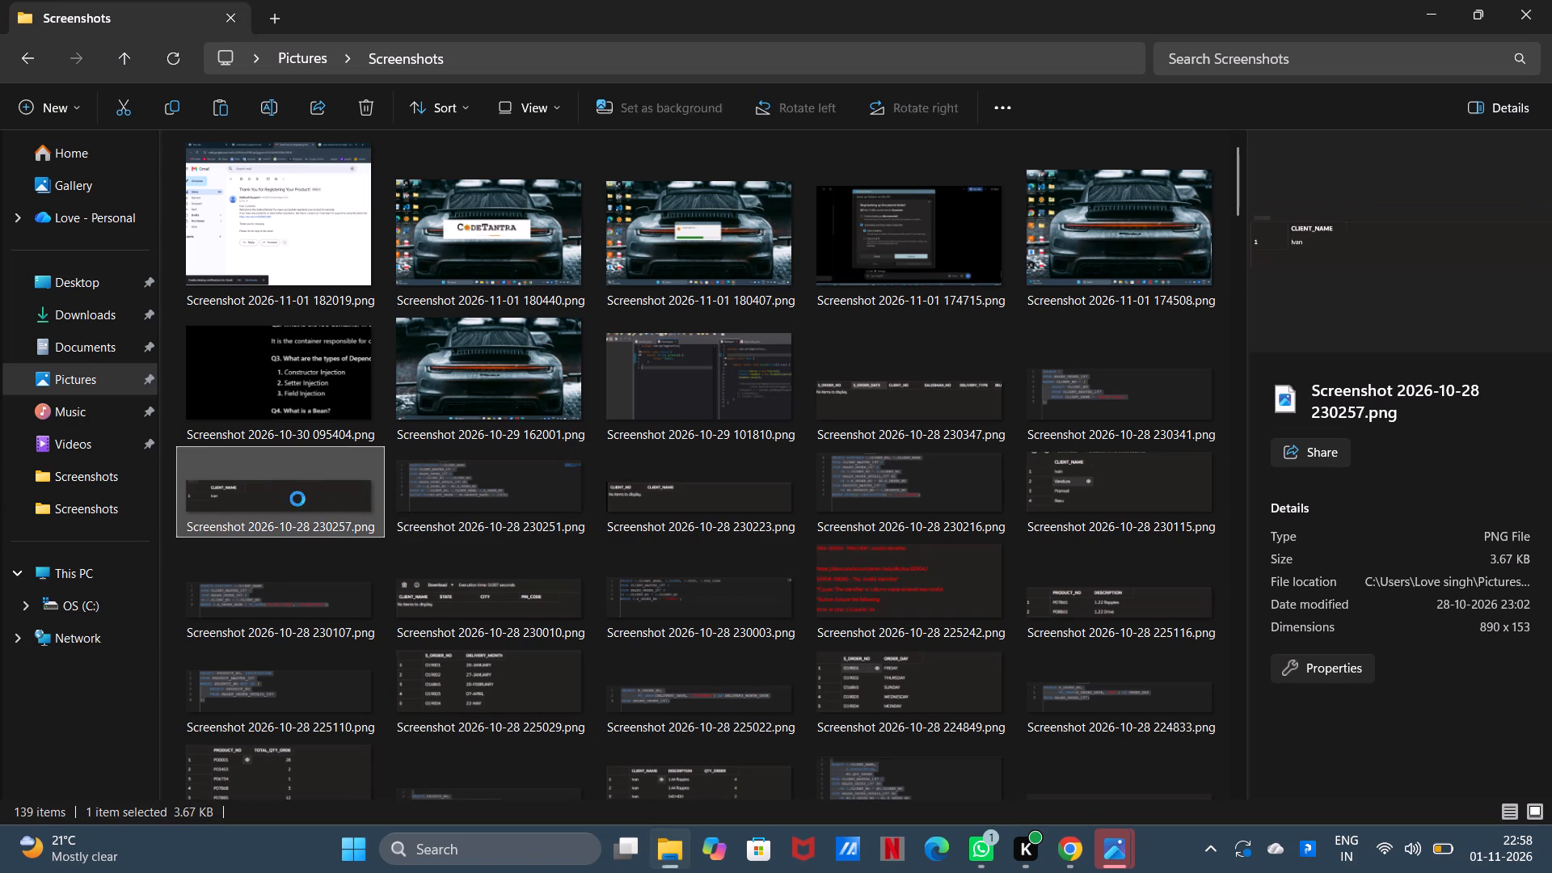
{"action": "key", "text": "ctrl+c"}
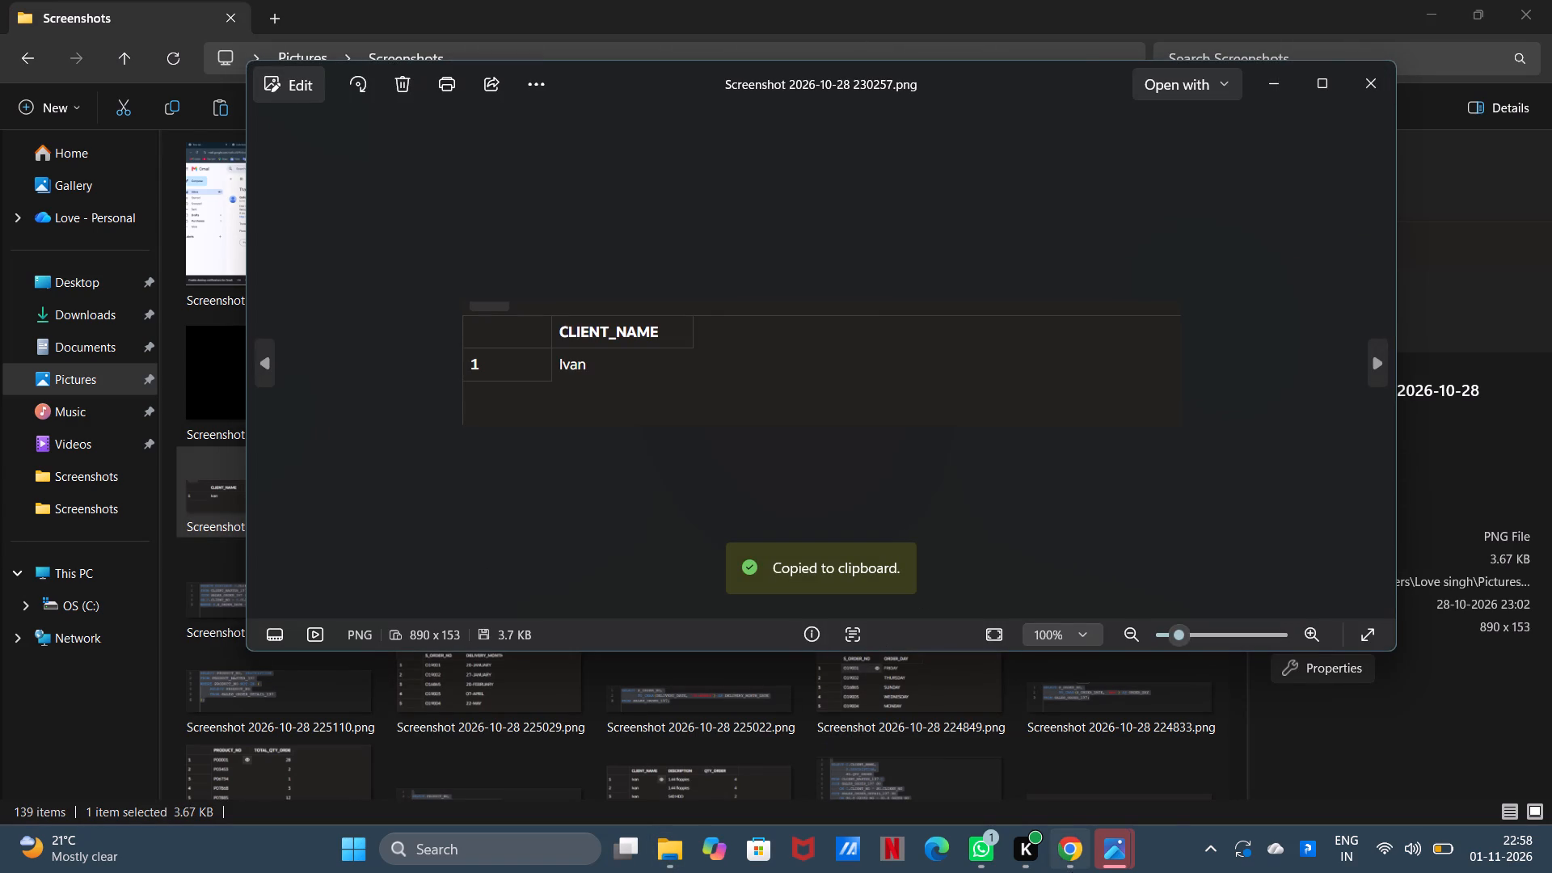
{"action": "left_click", "coordinate": [1083, 851]}
{"action": "scroll", "coordinate": [698, 793], "scroll_direction": "down", "scroll_amount": 1}
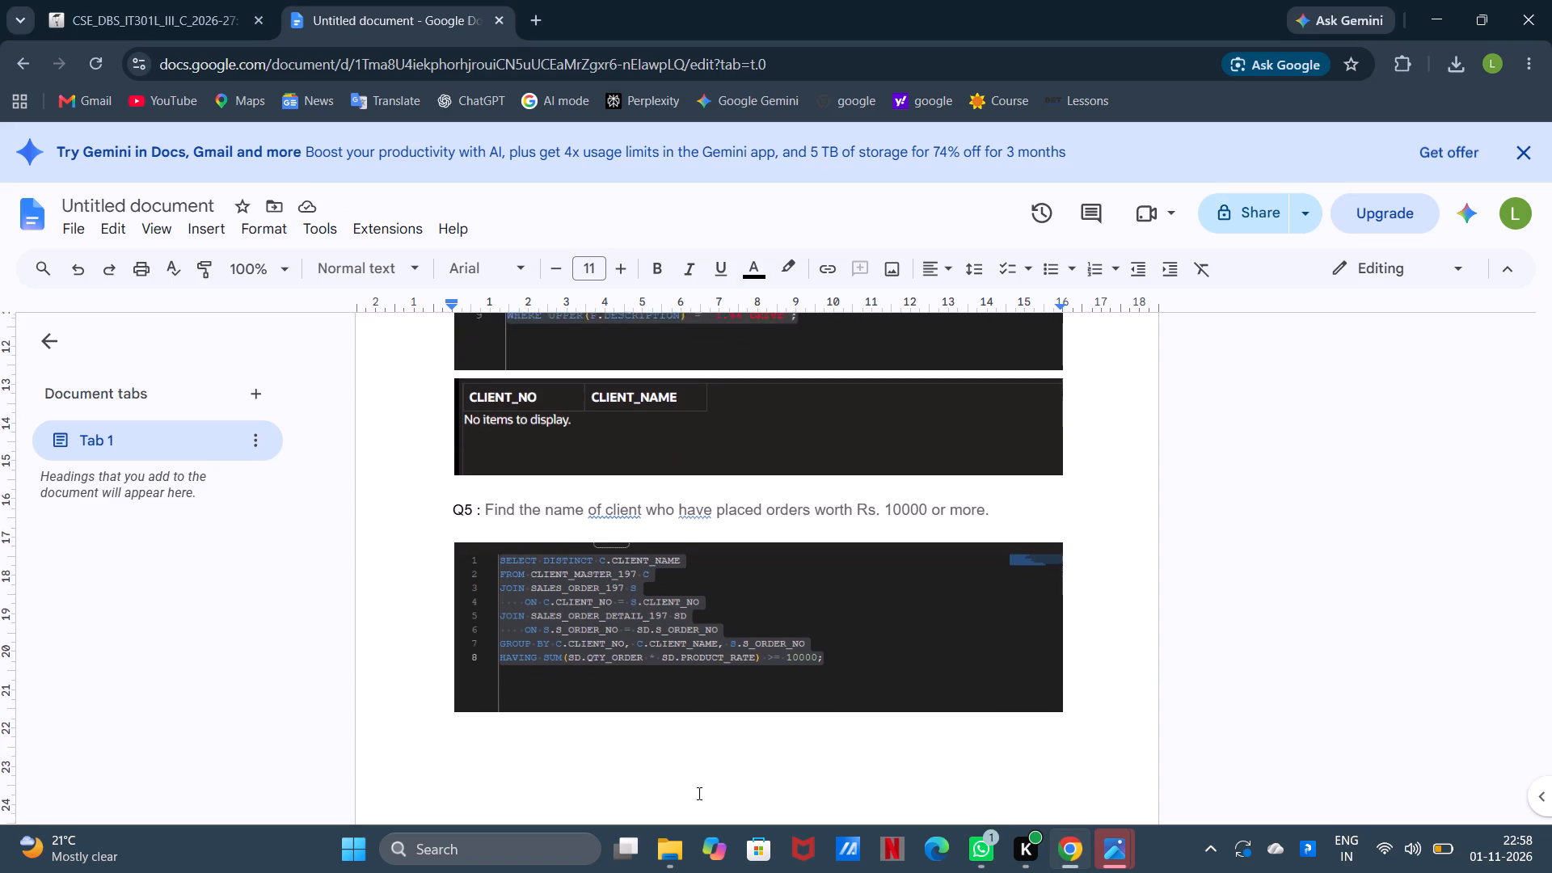
{"action": "key", "text": "ctrl+v"}
Add the label "Q6 :" on a new line below the question 5 result.
{"action": "scroll", "coordinate": [698, 793], "scroll_direction": "down", "scroll_amount": 2}
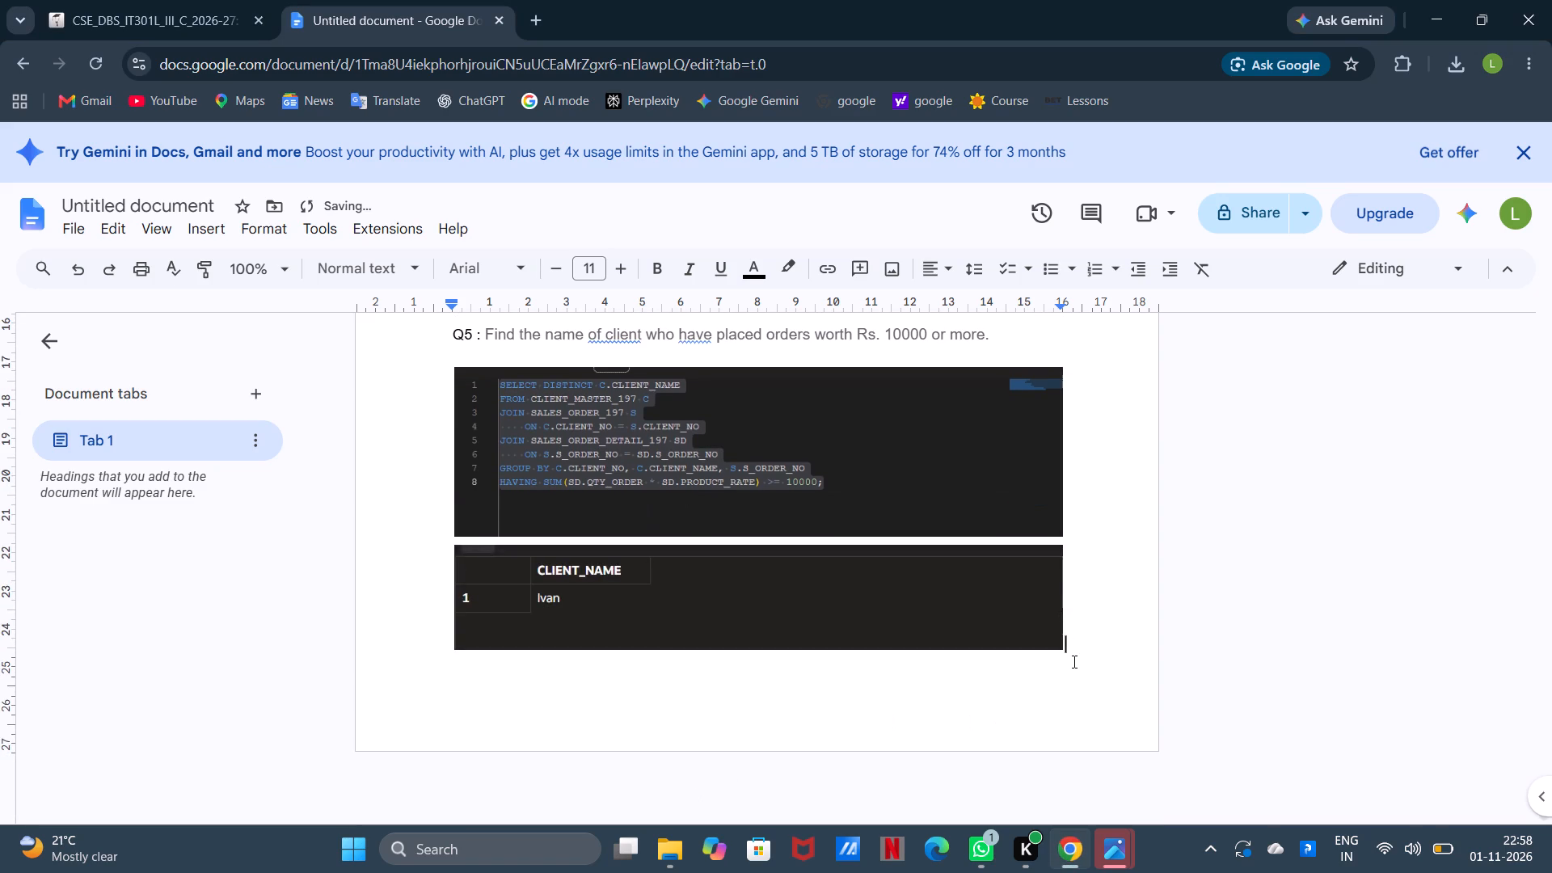
{"action": "key", "text": "Return"}
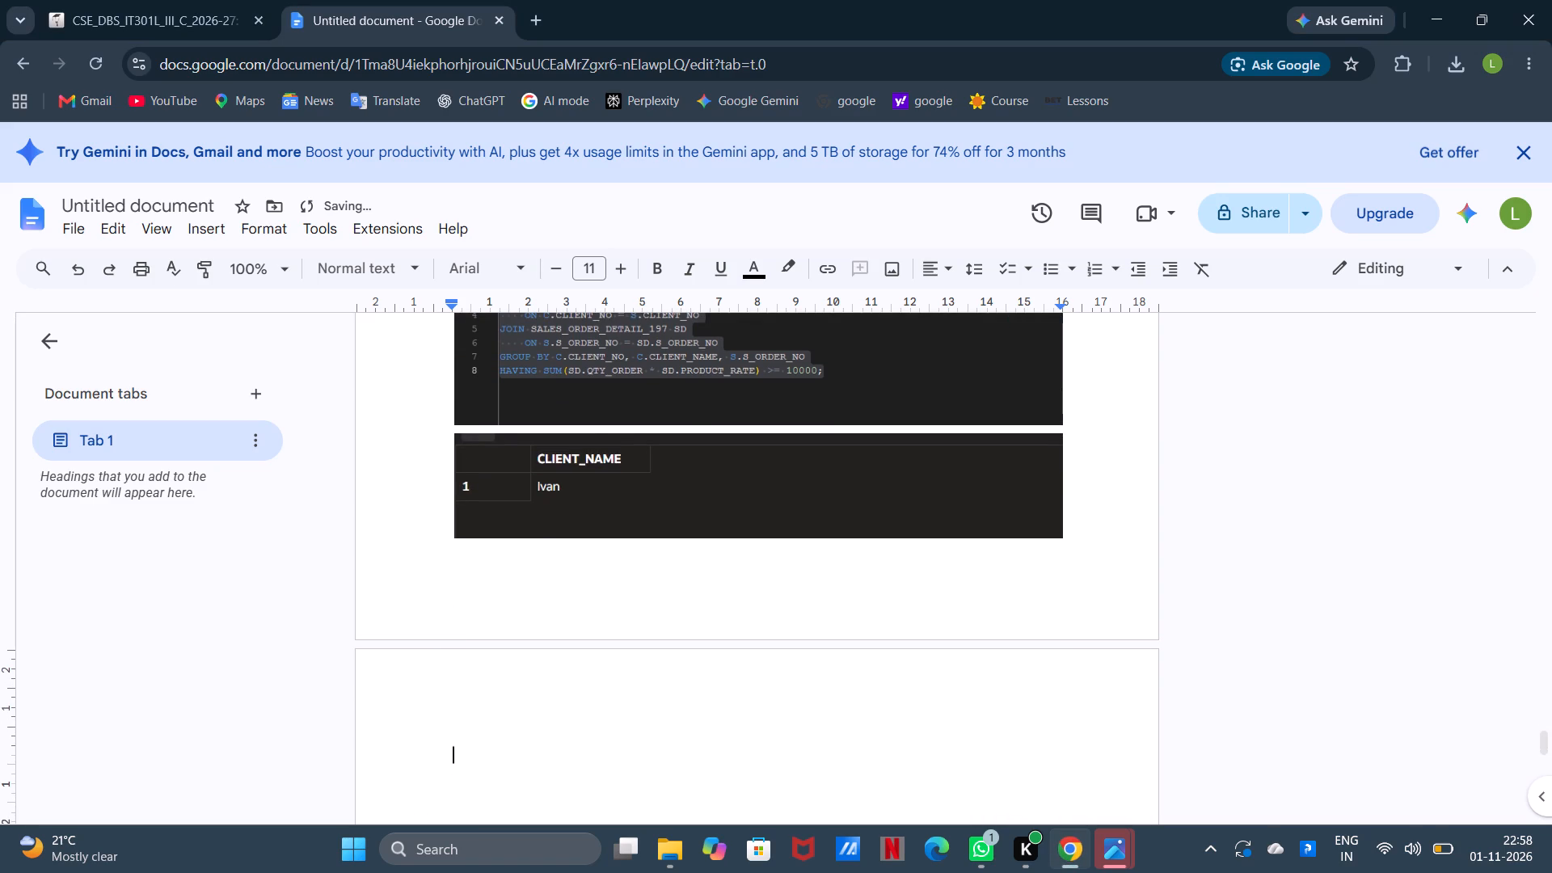
{"action": "key", "text": "q"}
{"action": "scroll", "coordinate": [1058, 677], "scroll_direction": "up", "scroll_amount": 1}
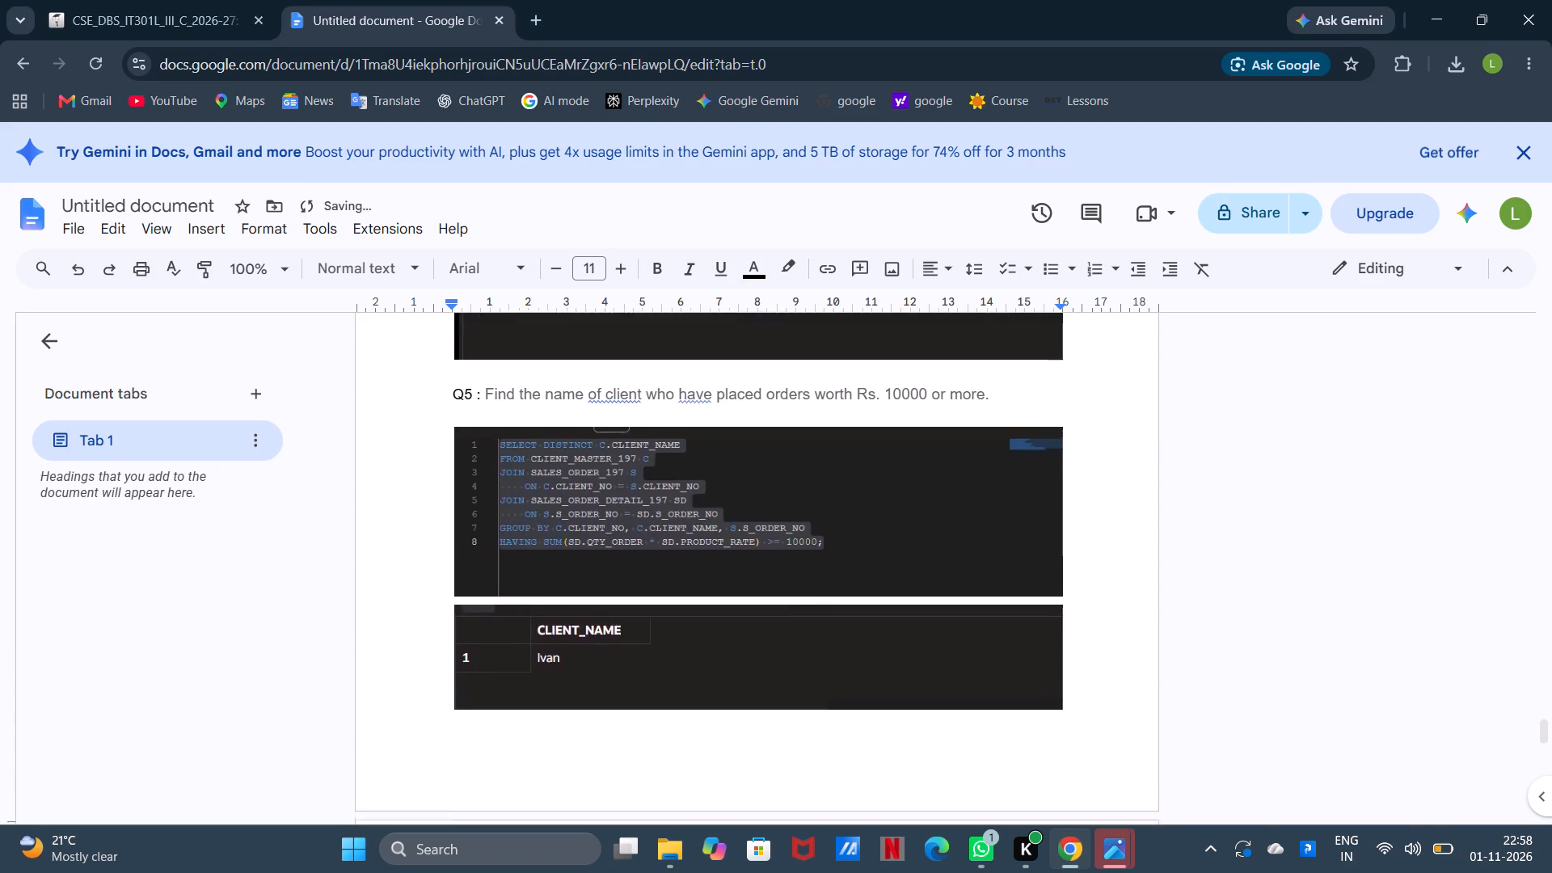
{"action": "scroll", "coordinate": [1058, 677], "scroll_direction": "up", "scroll_amount": 1}
{"action": "type", "text": "6 :"}
{"action": "key", "text": "space"}
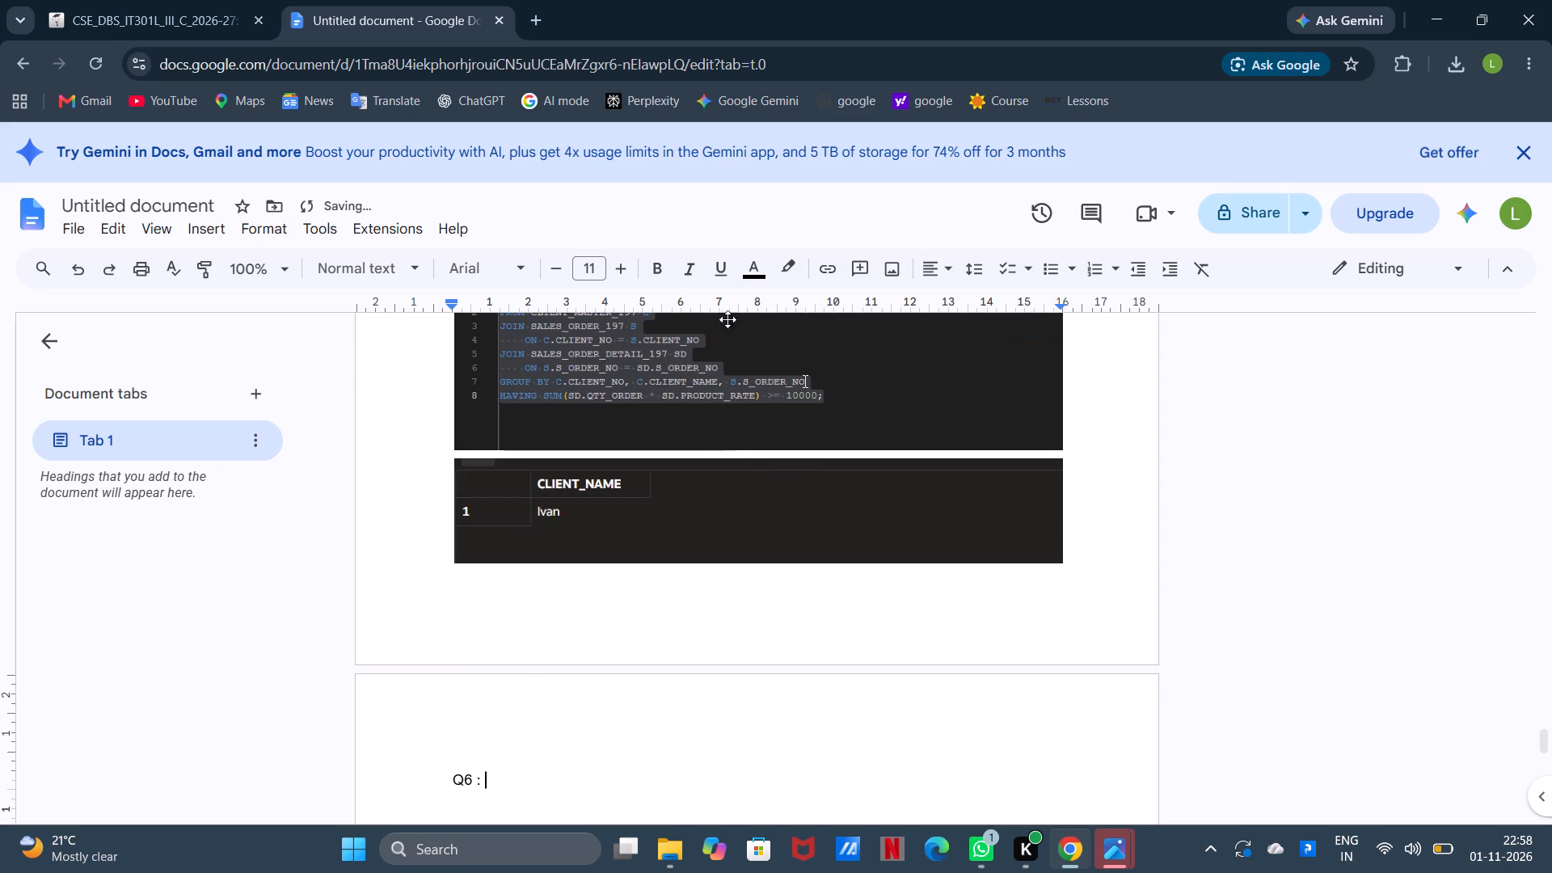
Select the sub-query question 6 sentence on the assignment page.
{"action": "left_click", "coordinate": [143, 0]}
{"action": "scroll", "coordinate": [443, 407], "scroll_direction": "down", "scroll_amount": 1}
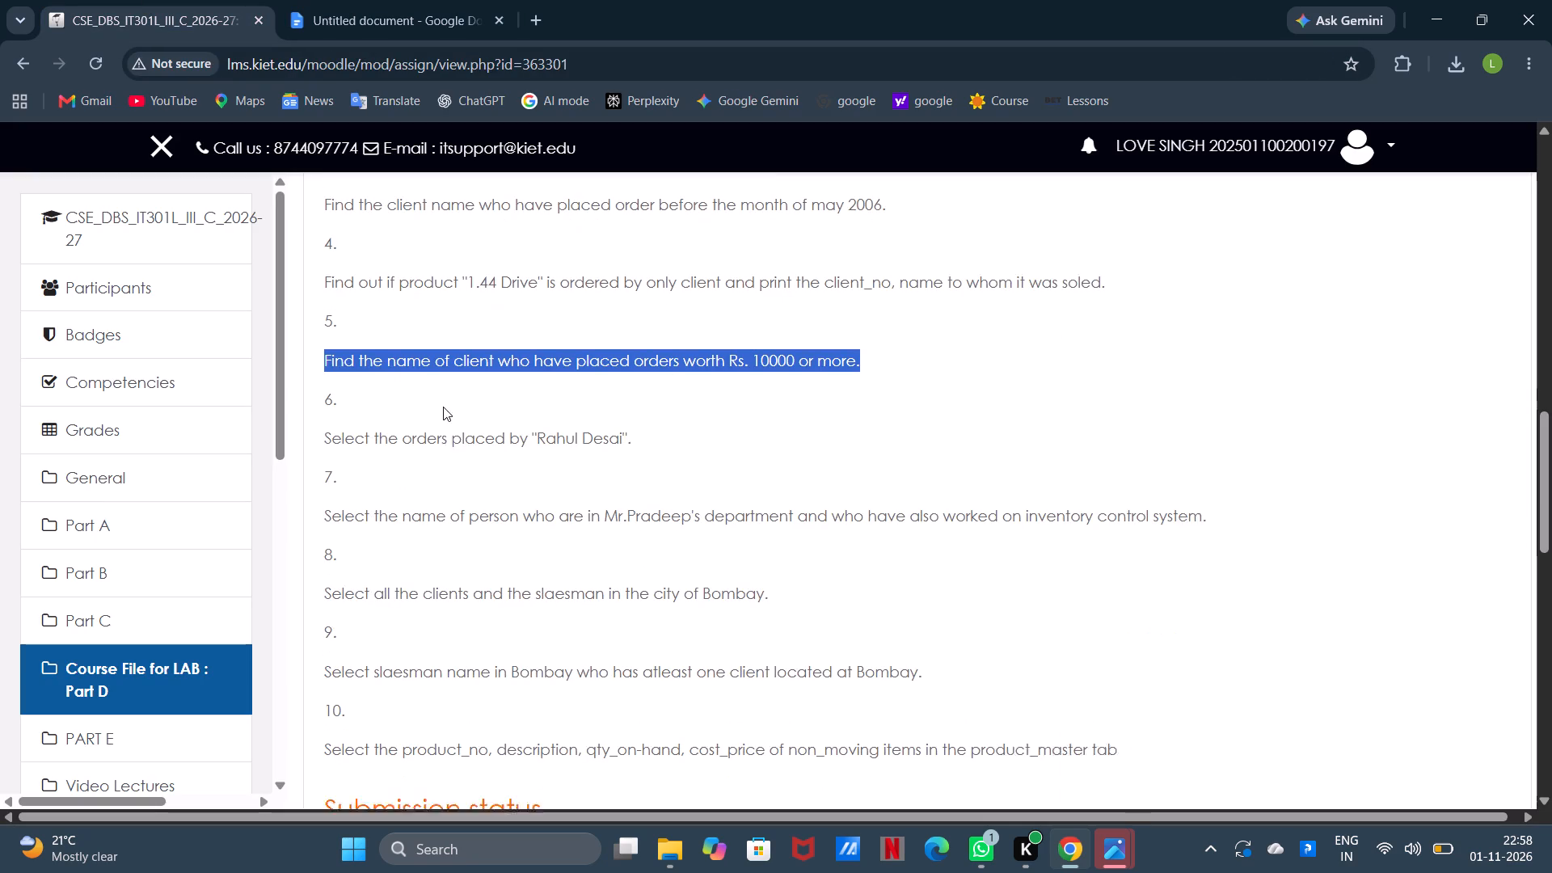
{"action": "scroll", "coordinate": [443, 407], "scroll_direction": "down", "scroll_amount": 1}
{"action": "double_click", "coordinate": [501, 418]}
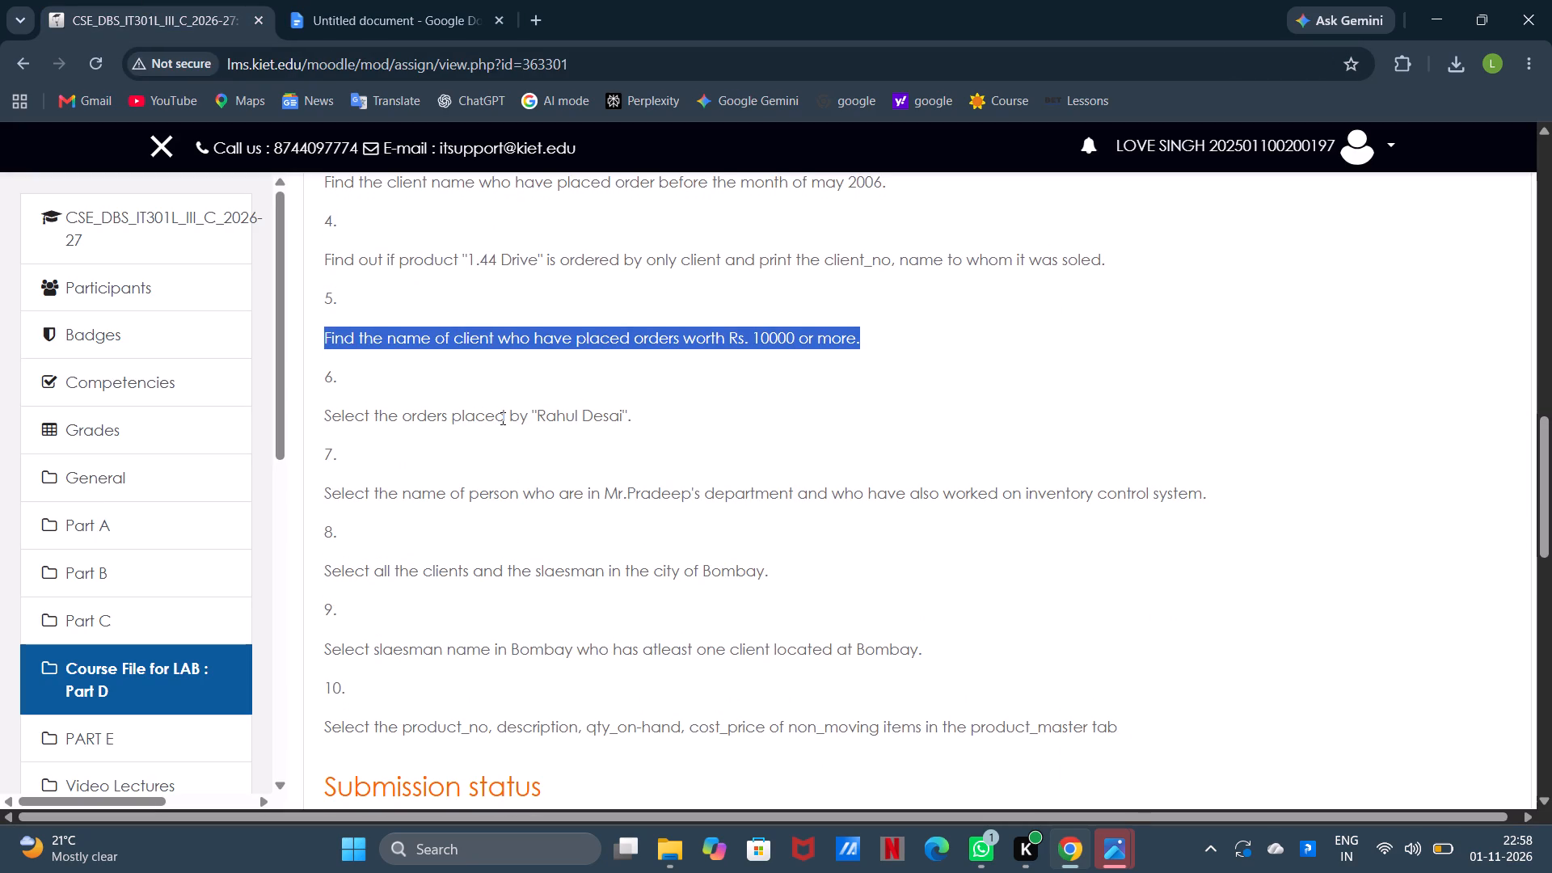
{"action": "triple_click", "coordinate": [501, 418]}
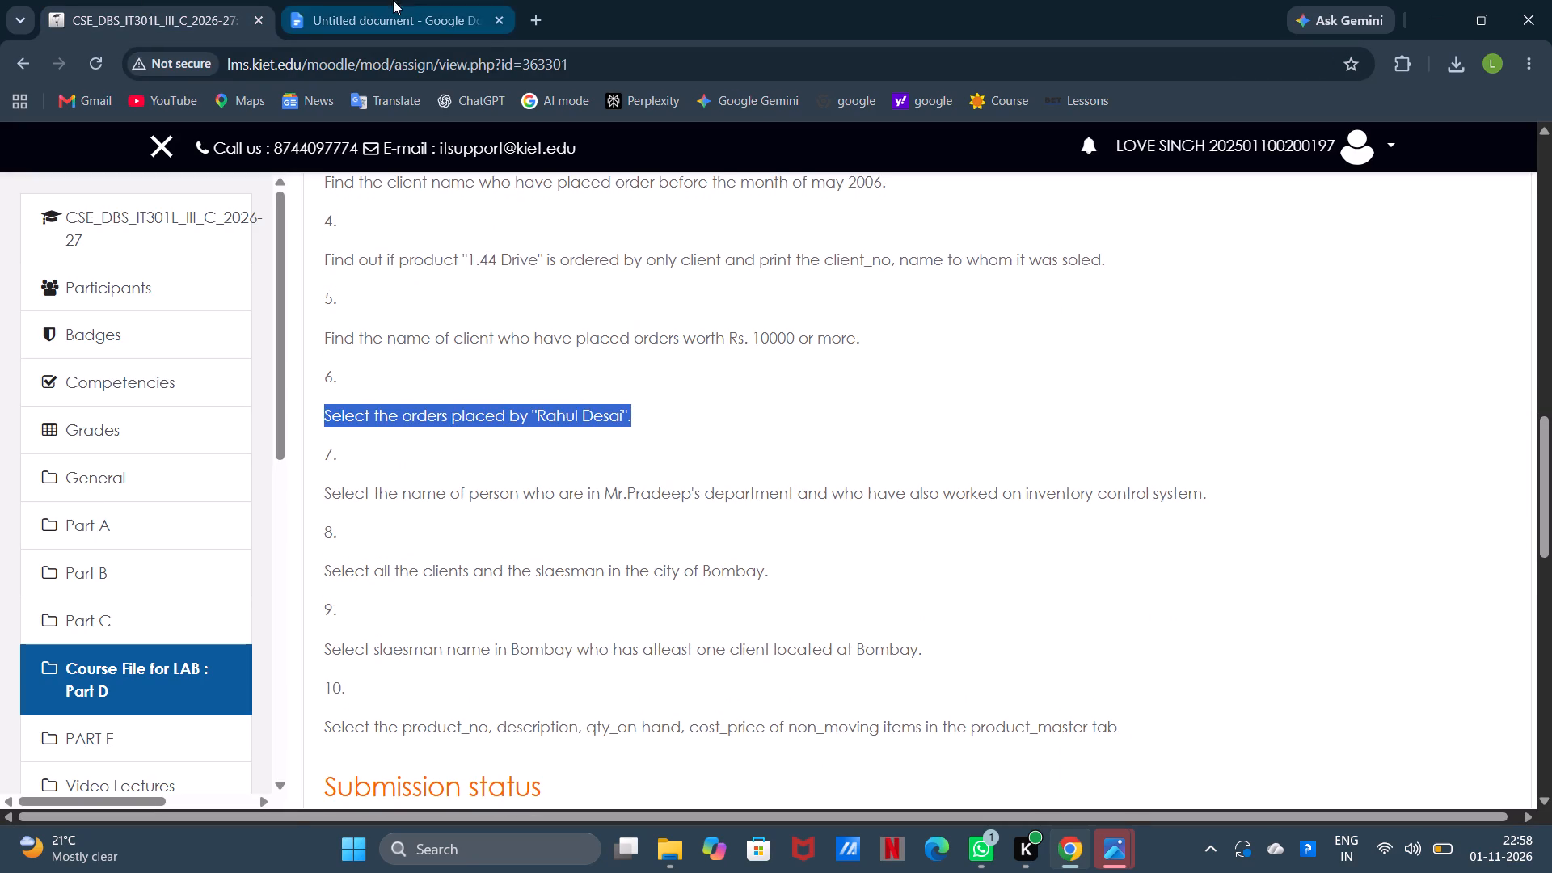
Insert the query image Screenshot 2026-10-28 230341.png from the Screenshots folder two lines below the "Q6 :" label.
{"action": "left_click", "coordinate": [684, 847]}
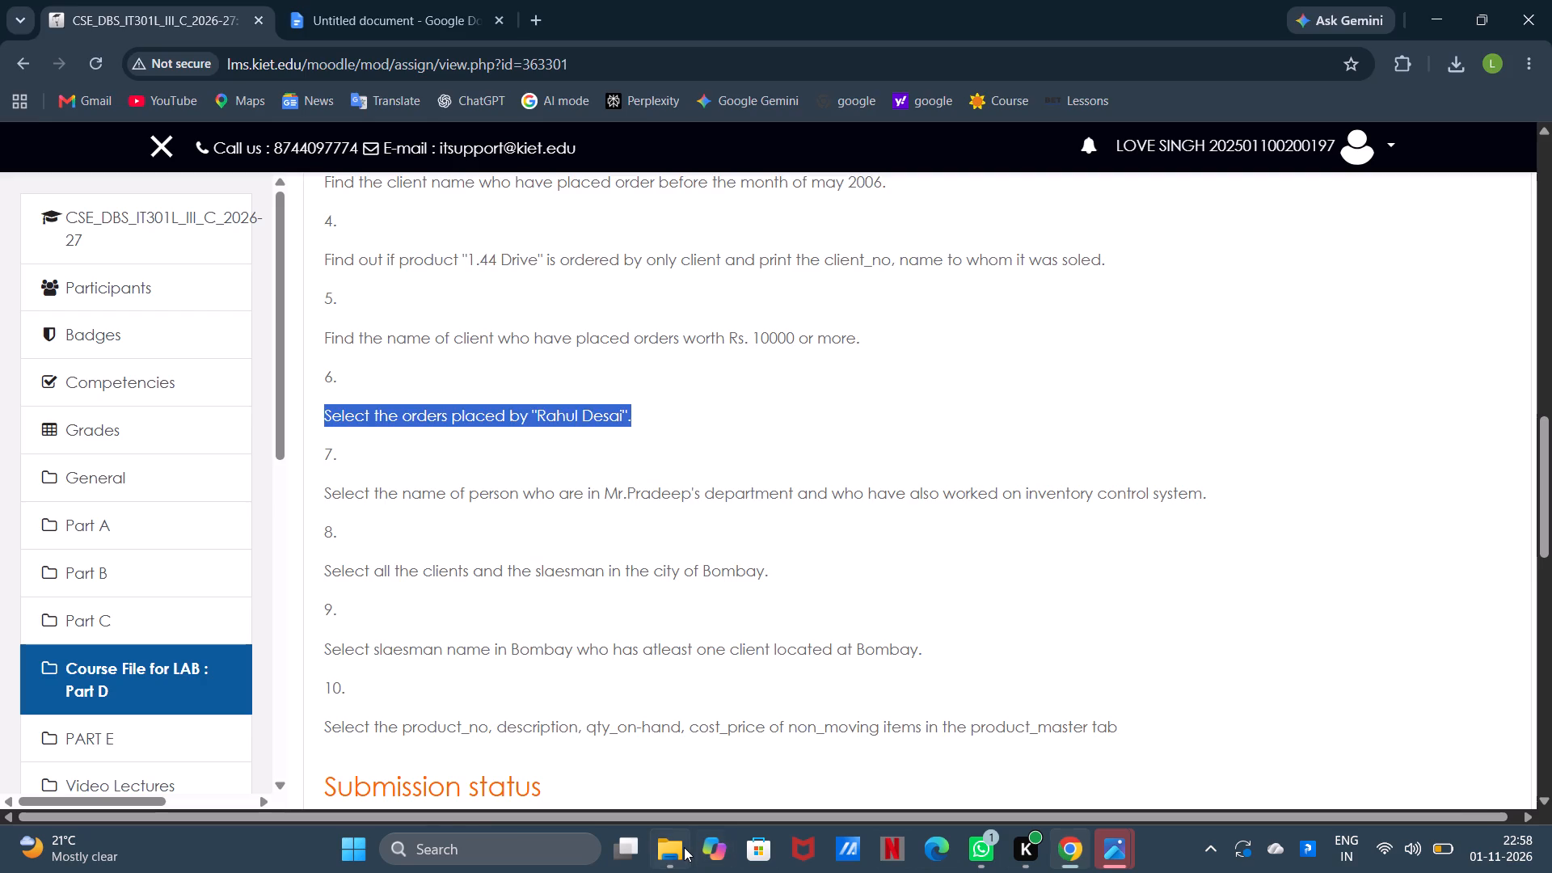
{"action": "scroll", "coordinate": [780, 517], "scroll_direction": "up", "scroll_amount": 1}
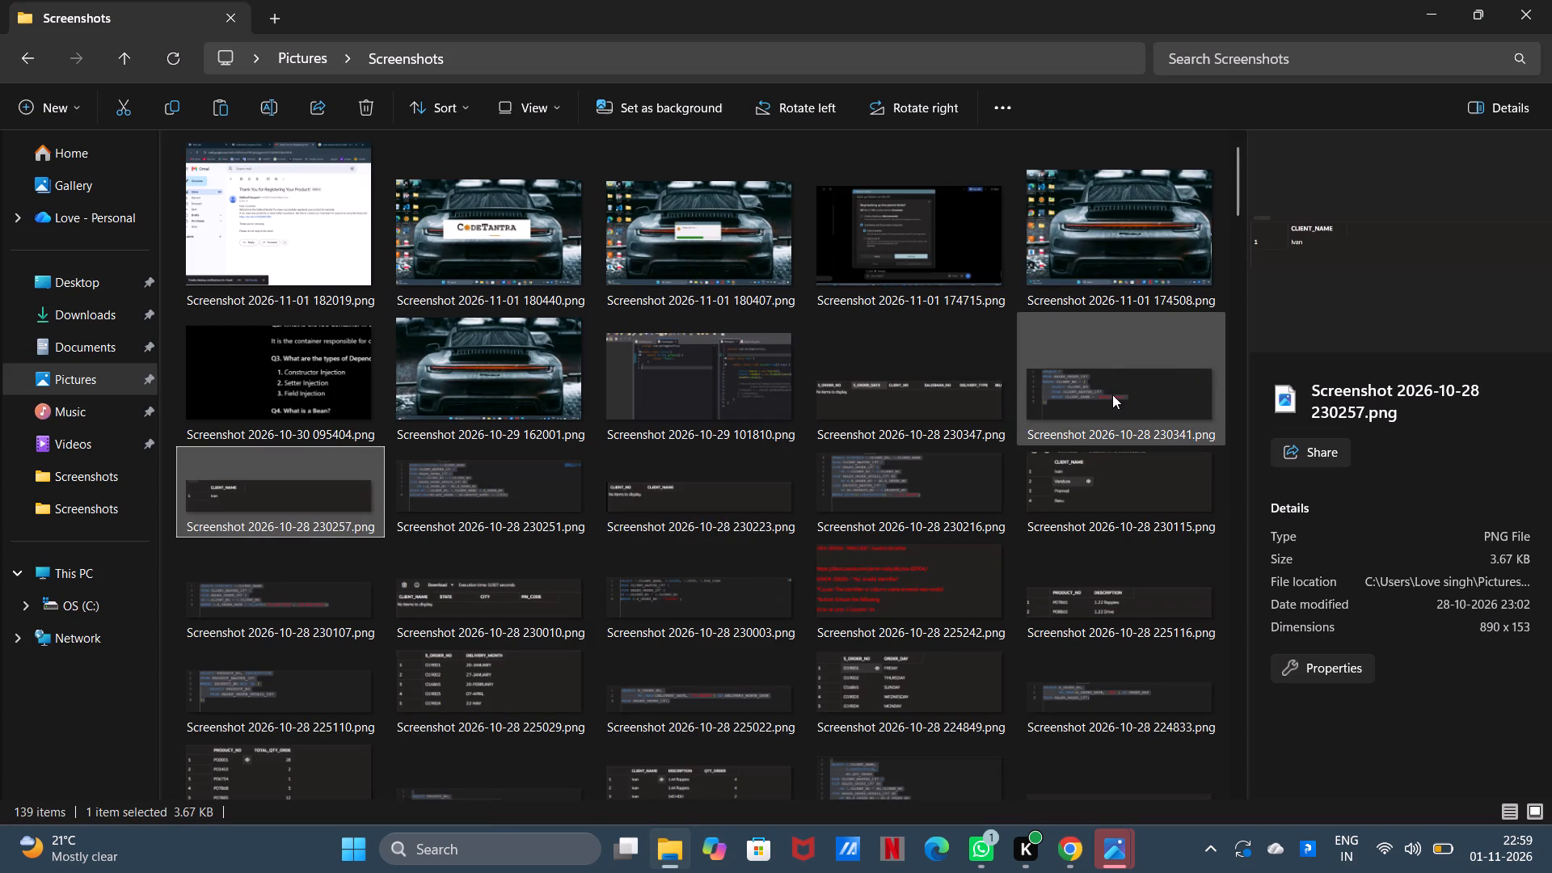
{"action": "double_click", "coordinate": [1112, 394]}
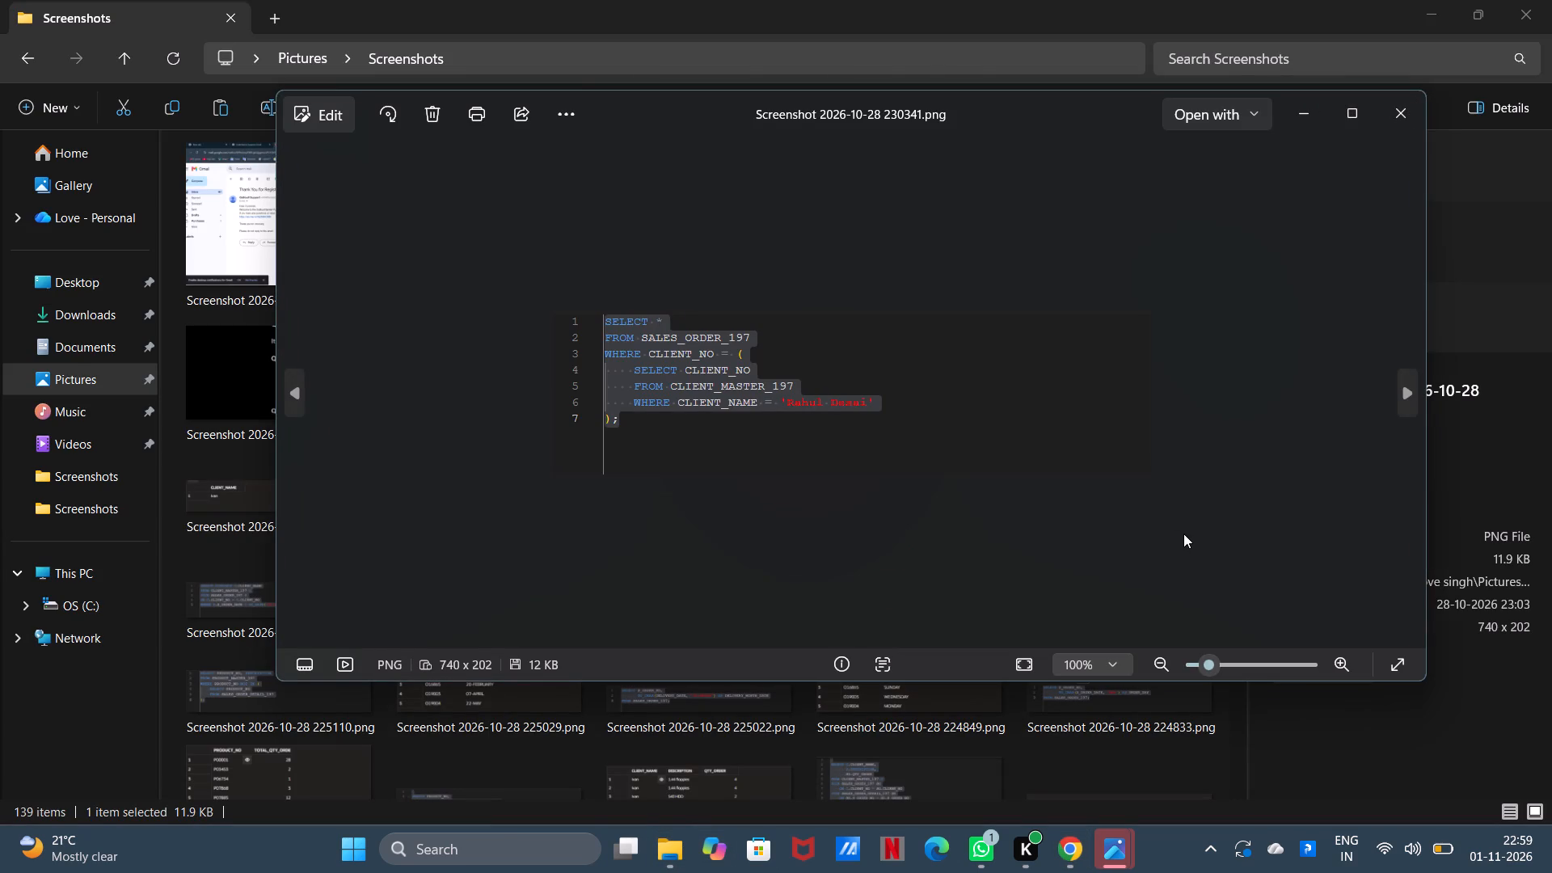
{"action": "key", "text": "ctrl+c"}
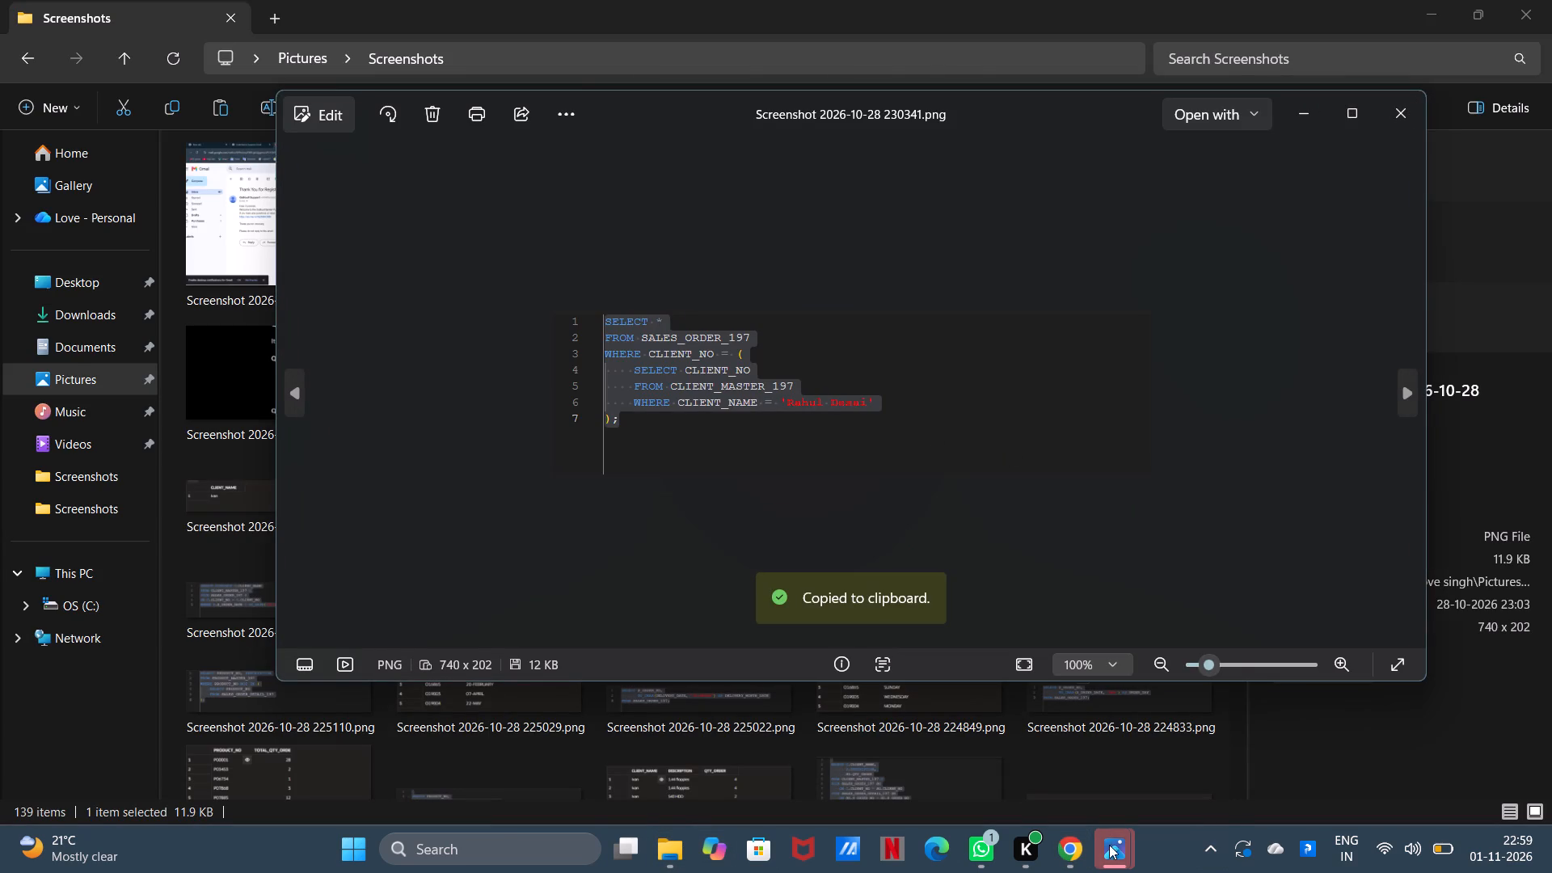
{"action": "left_click", "coordinate": [1058, 847]}
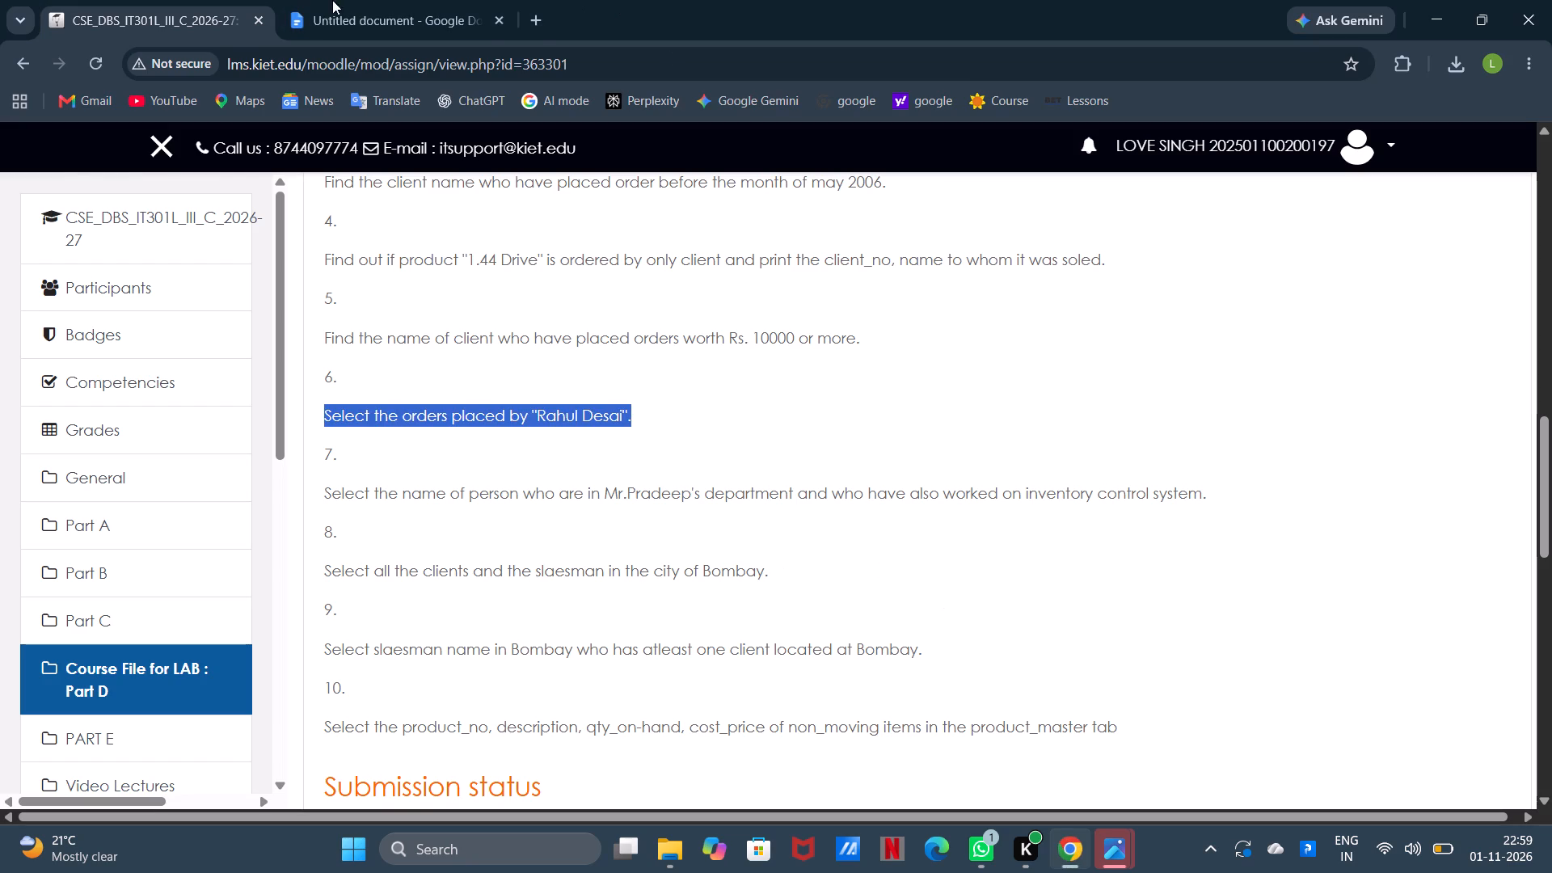
{"action": "left_click", "coordinate": [295, 0]}
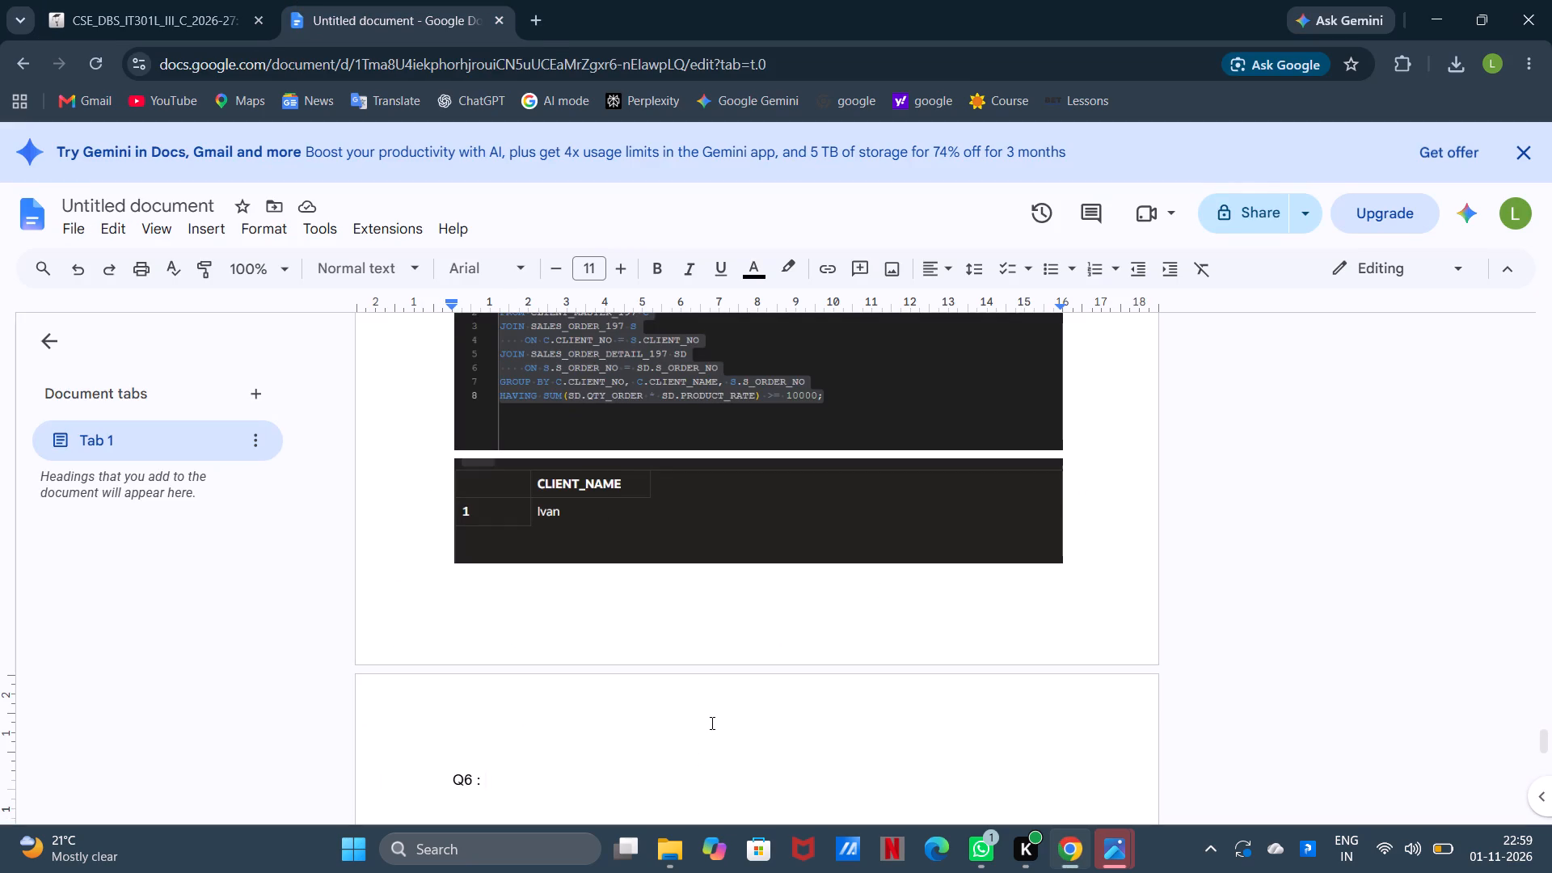
{"action": "key", "text": "Return"}
{"action": "key", "text": "Return"}
{"action": "key", "text": "ctrl+v"}
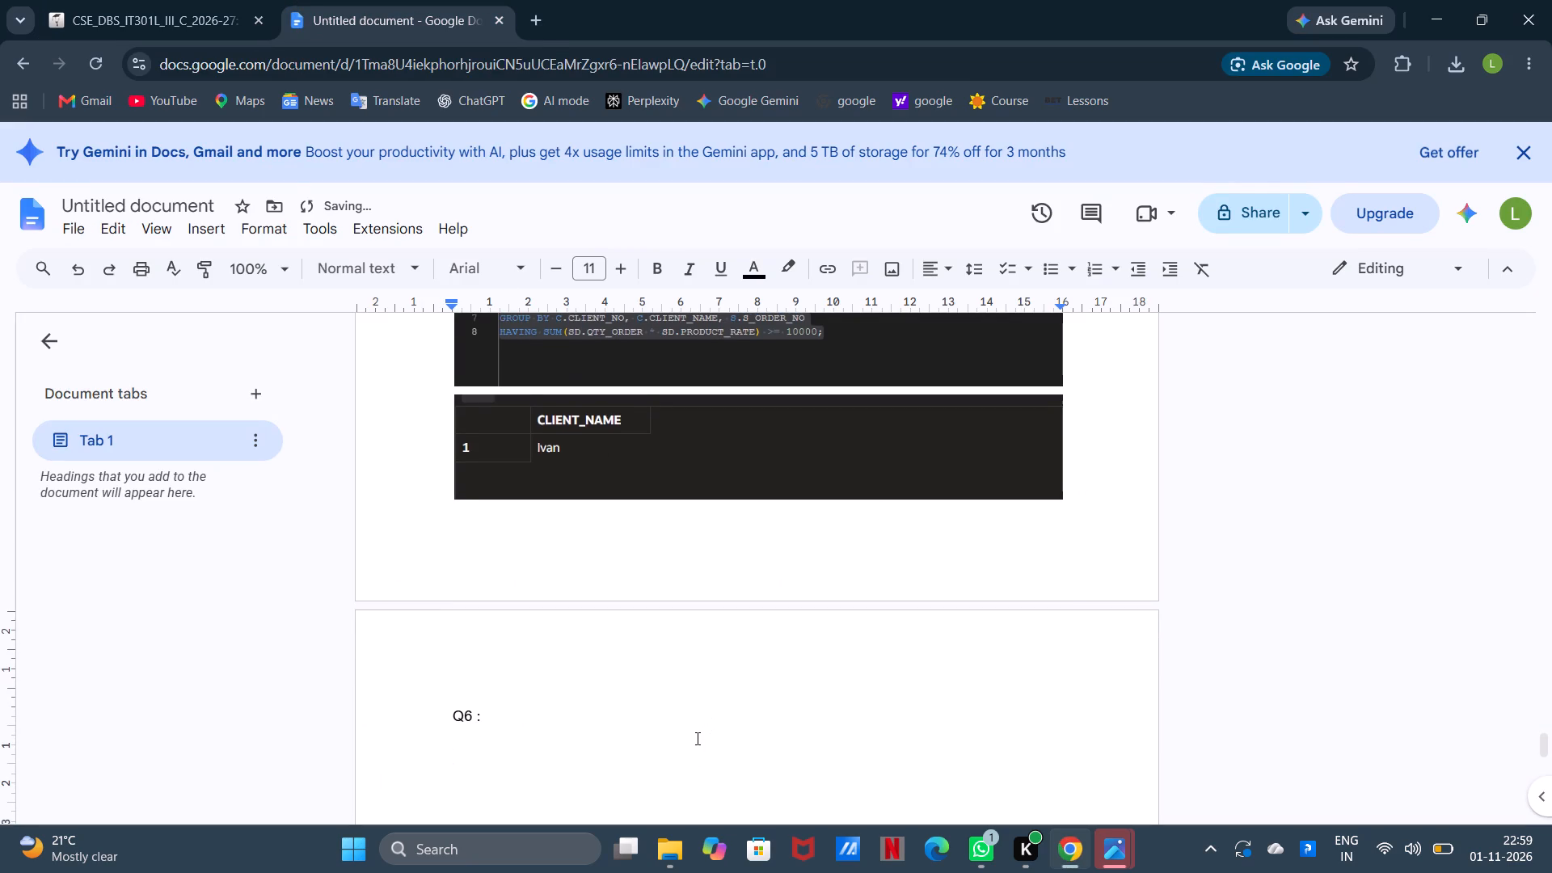
Copy the sub-query question 6 sentence from the assignment page and paste it after the "Q6 :" label.
{"action": "left_click", "coordinate": [522, 569]}
{"action": "double_click", "coordinate": [111, 0]}
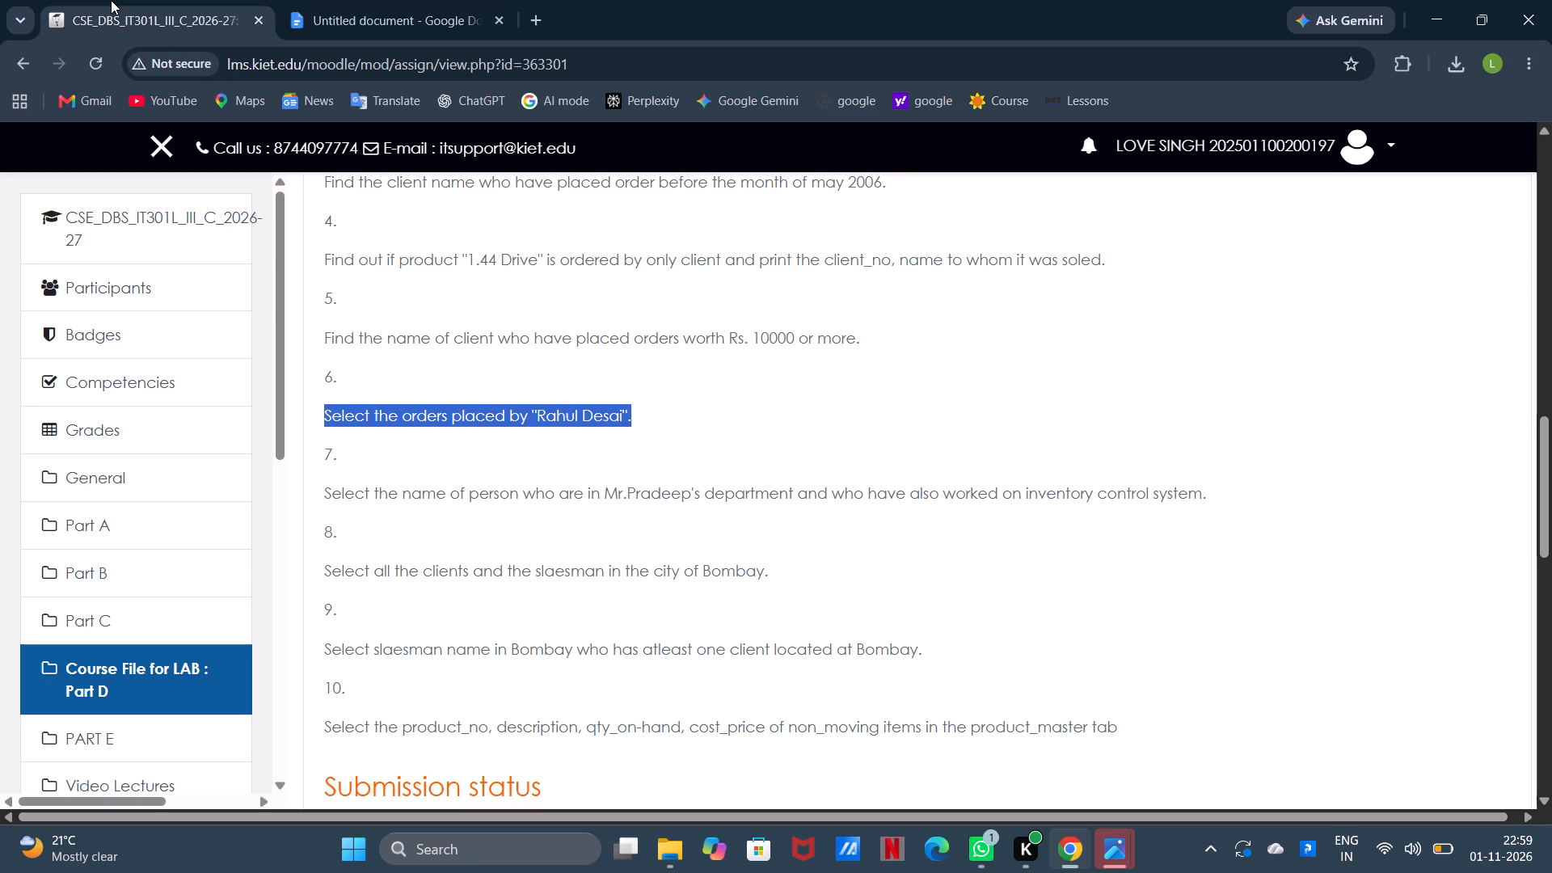
{"action": "triple_click", "coordinate": [485, 413]}
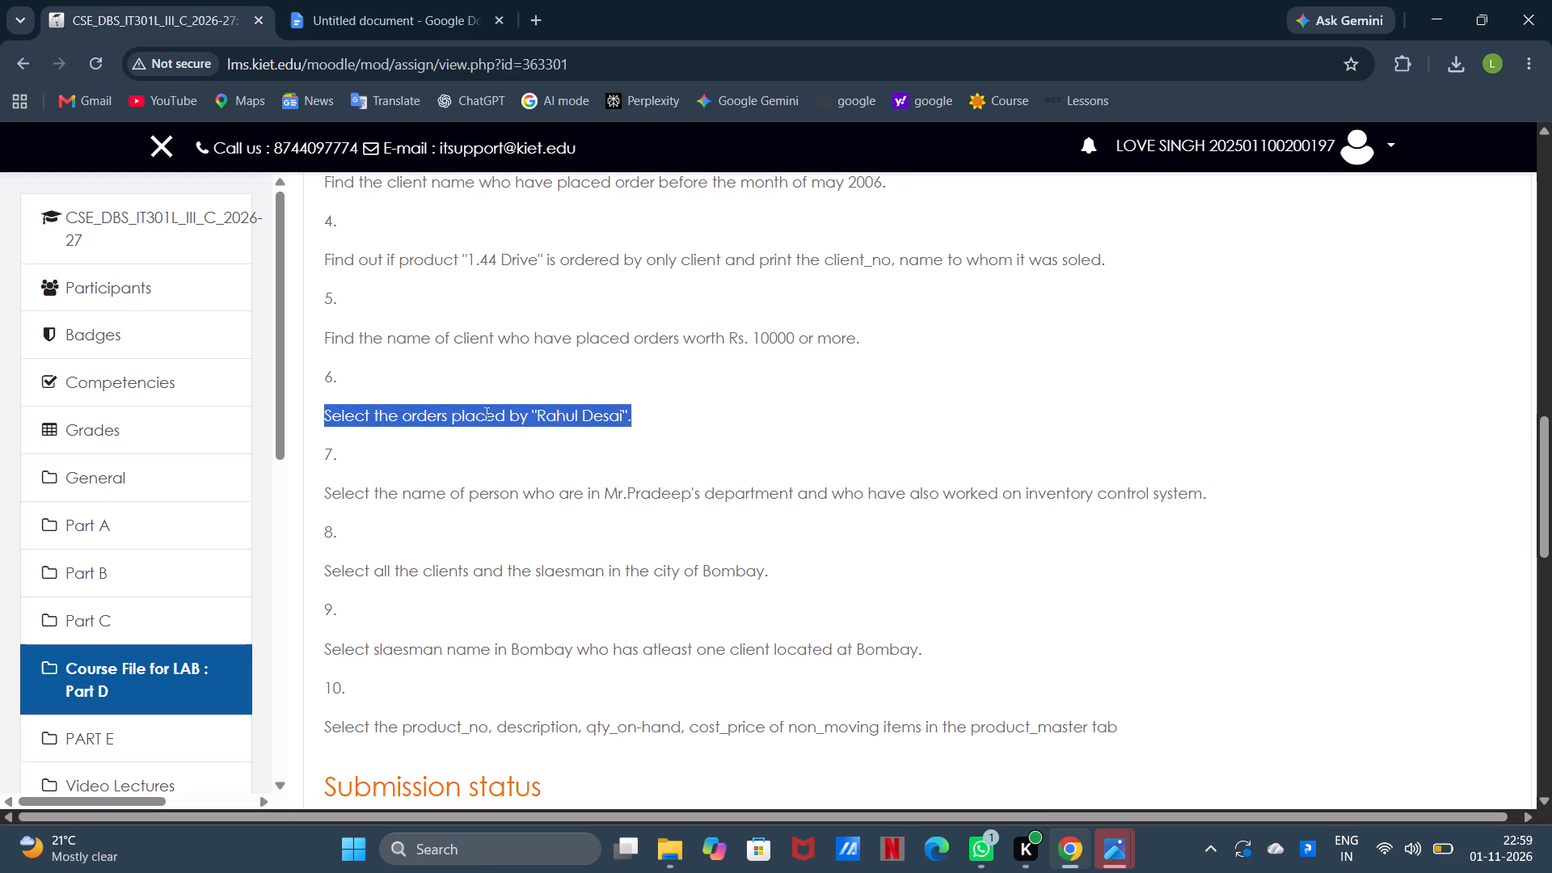
{"action": "key", "text": "ctrl+c"}
{"action": "left_click", "coordinate": [335, 0]}
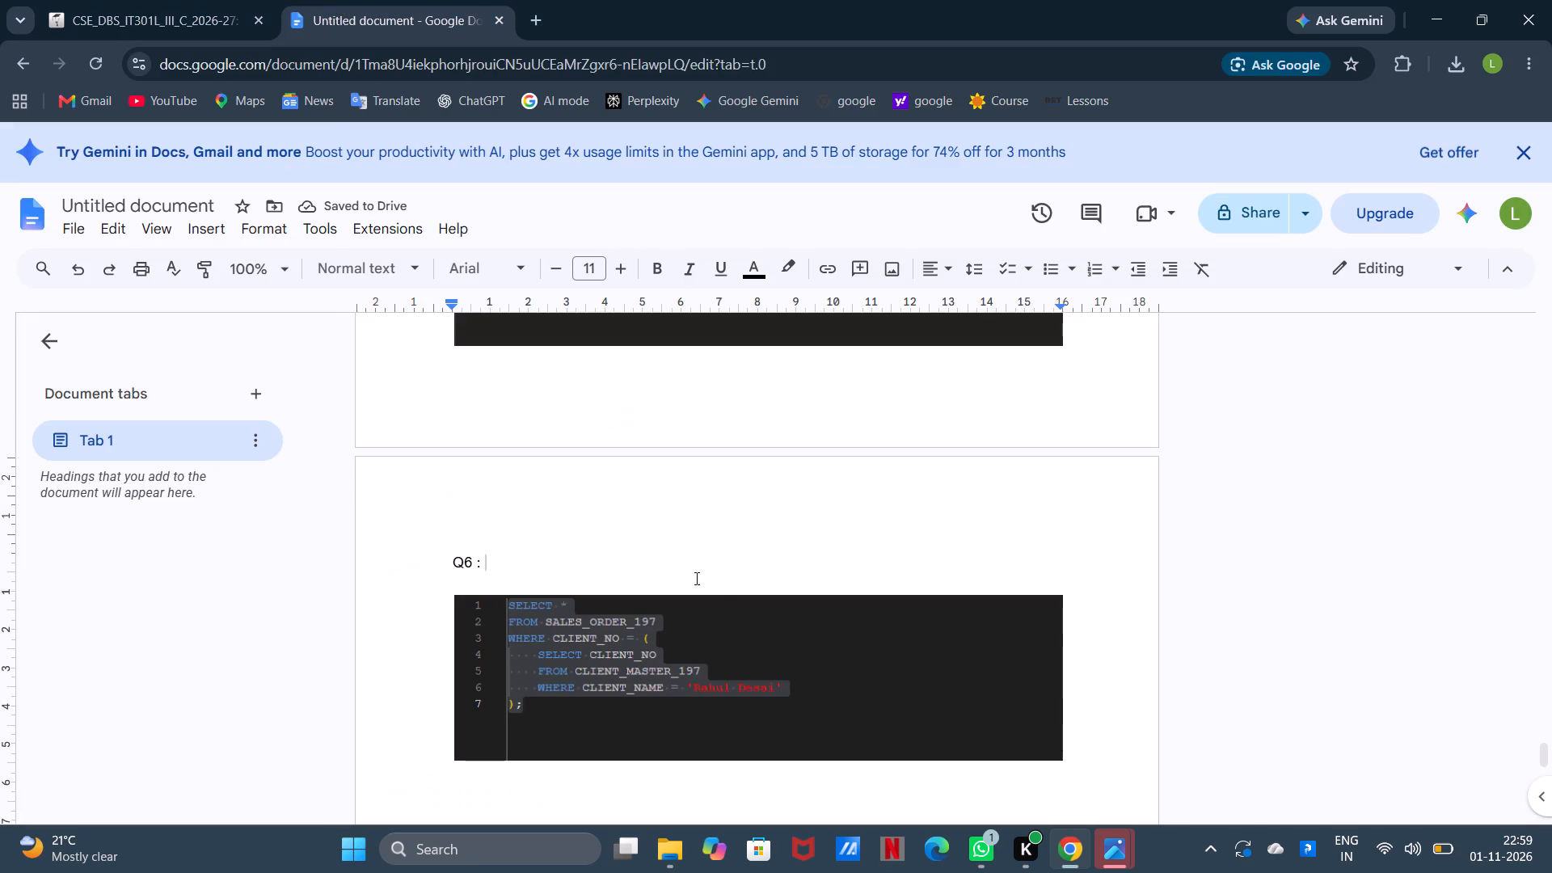
{"action": "key", "text": "ctrl+v"}
Insert the result image Screenshot 2026-10-28 230347.png from the Screenshots folder below question 6's query image.
{"action": "scroll", "coordinate": [654, 567], "scroll_direction": "down", "scroll_amount": 1}
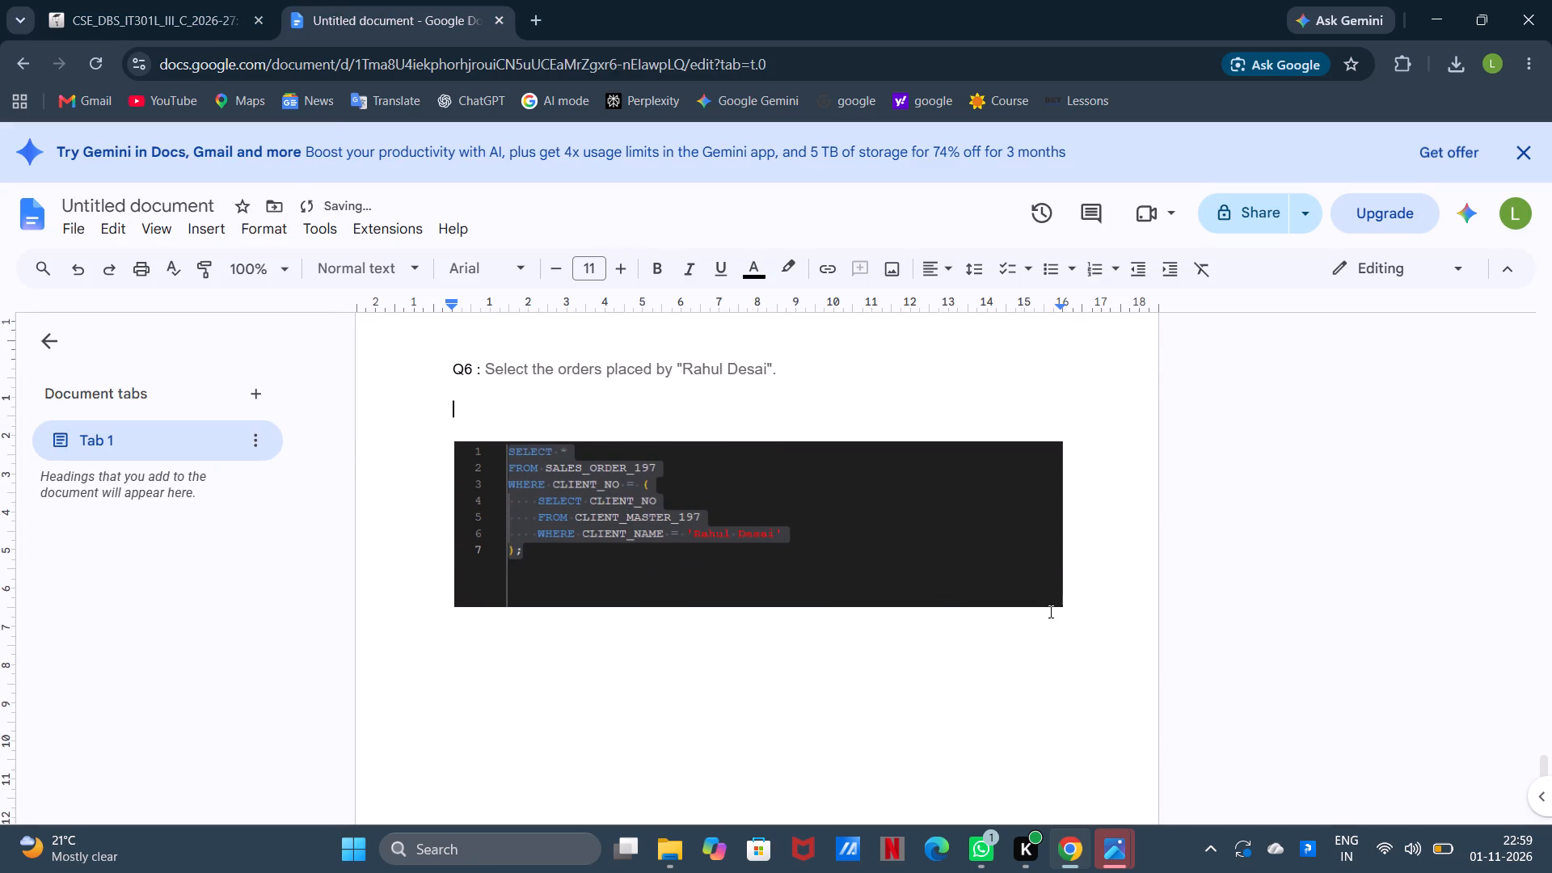
{"action": "left_click", "coordinate": [1078, 608]}
{"action": "key", "text": "Return"}
{"action": "left_click", "coordinate": [678, 838]}
{"action": "double_click", "coordinate": [980, 394]}
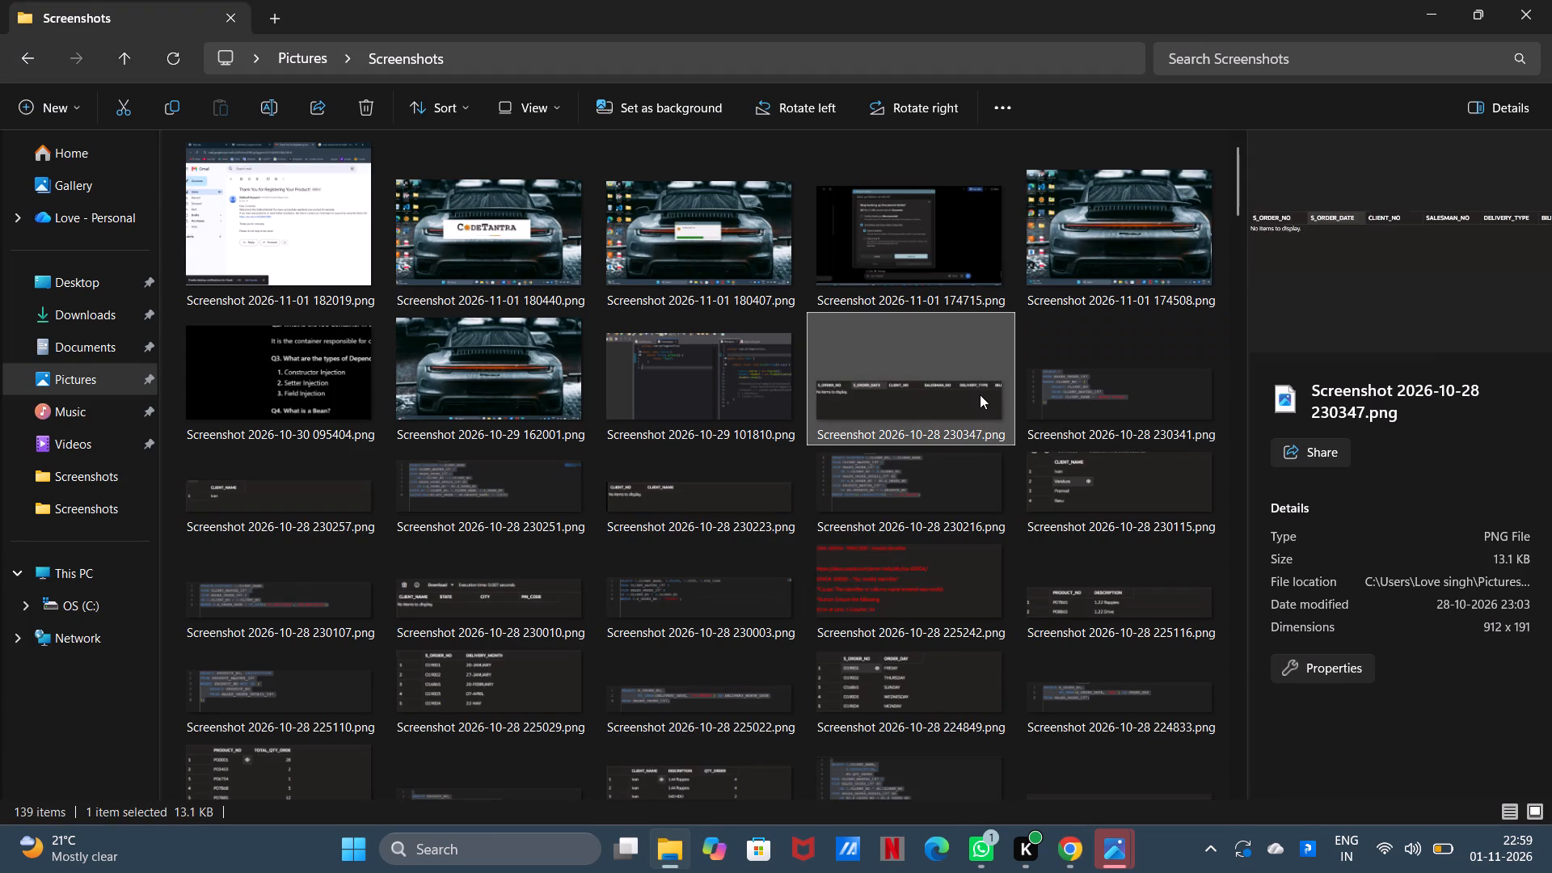
{"action": "key", "text": "ctrl+c"}
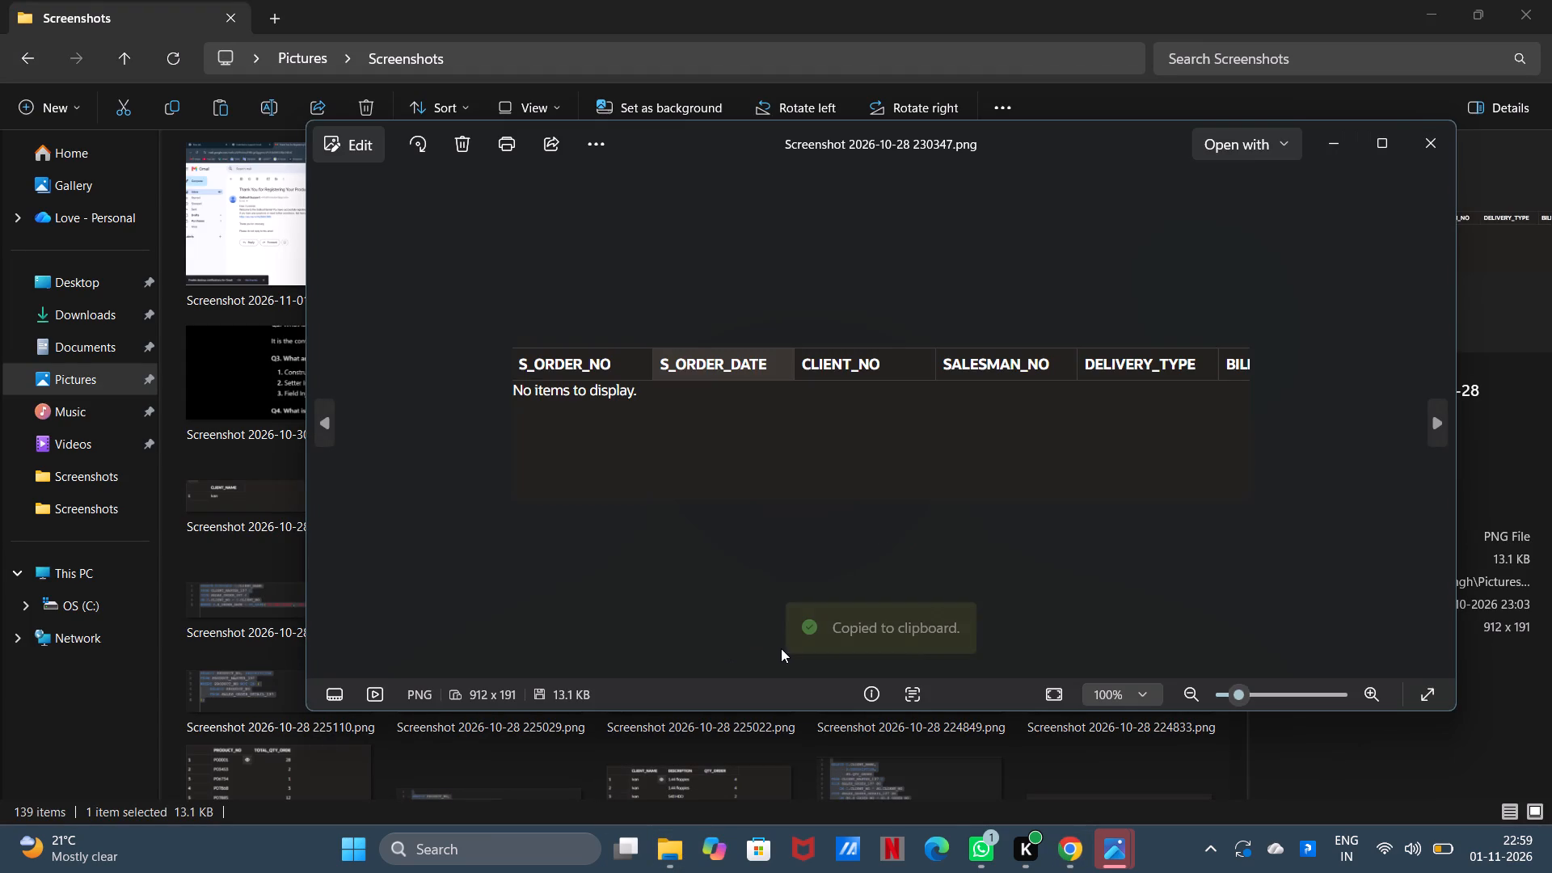
{"action": "left_click", "coordinate": [1075, 852]}
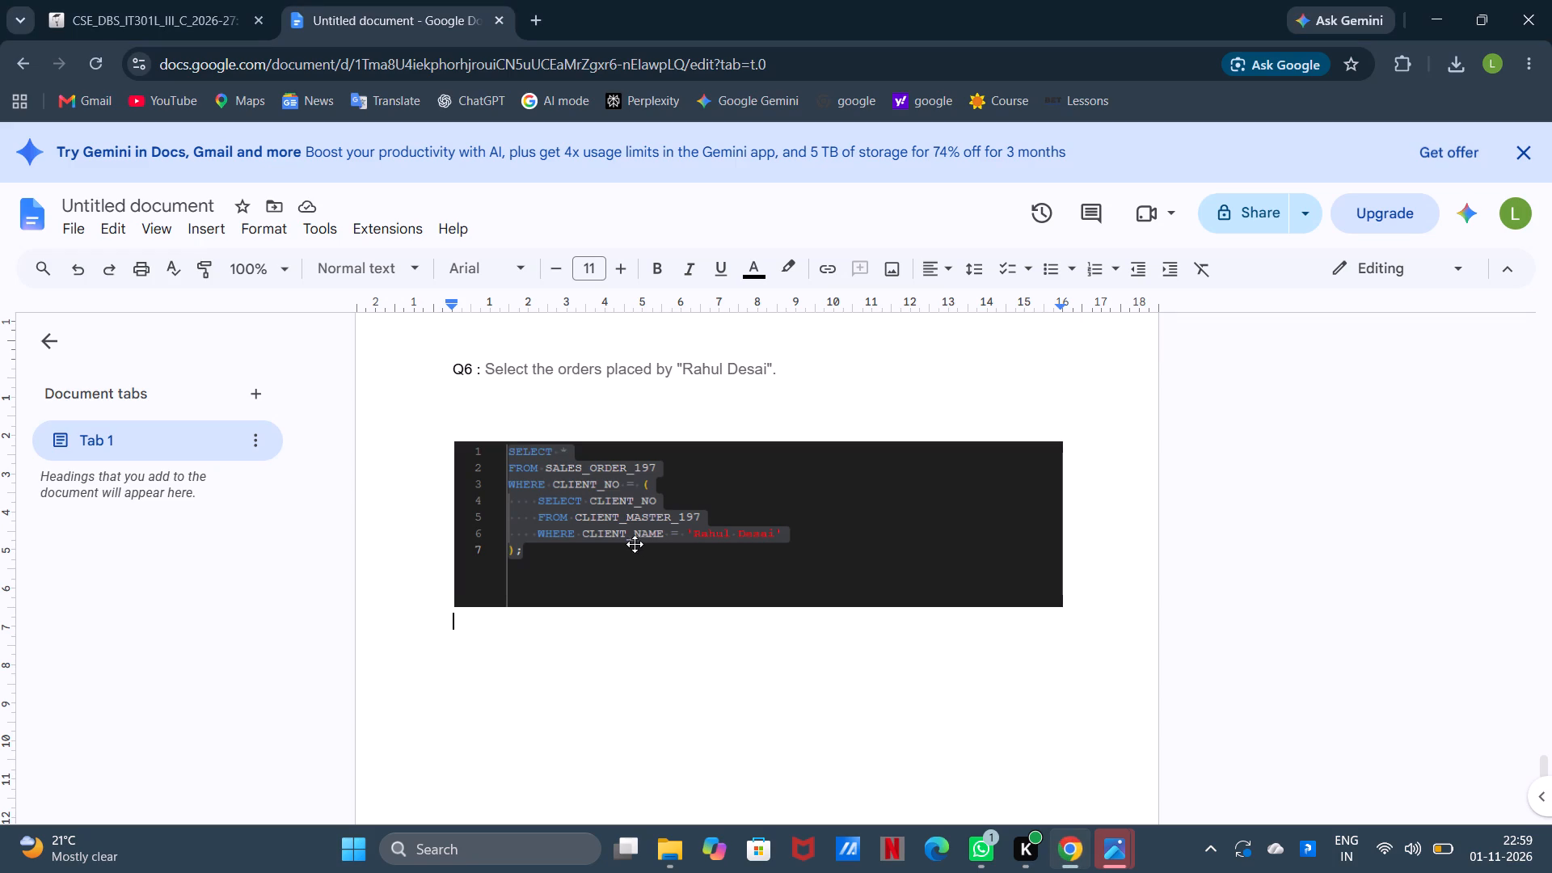
{"action": "key", "text": "ctrl+v"}
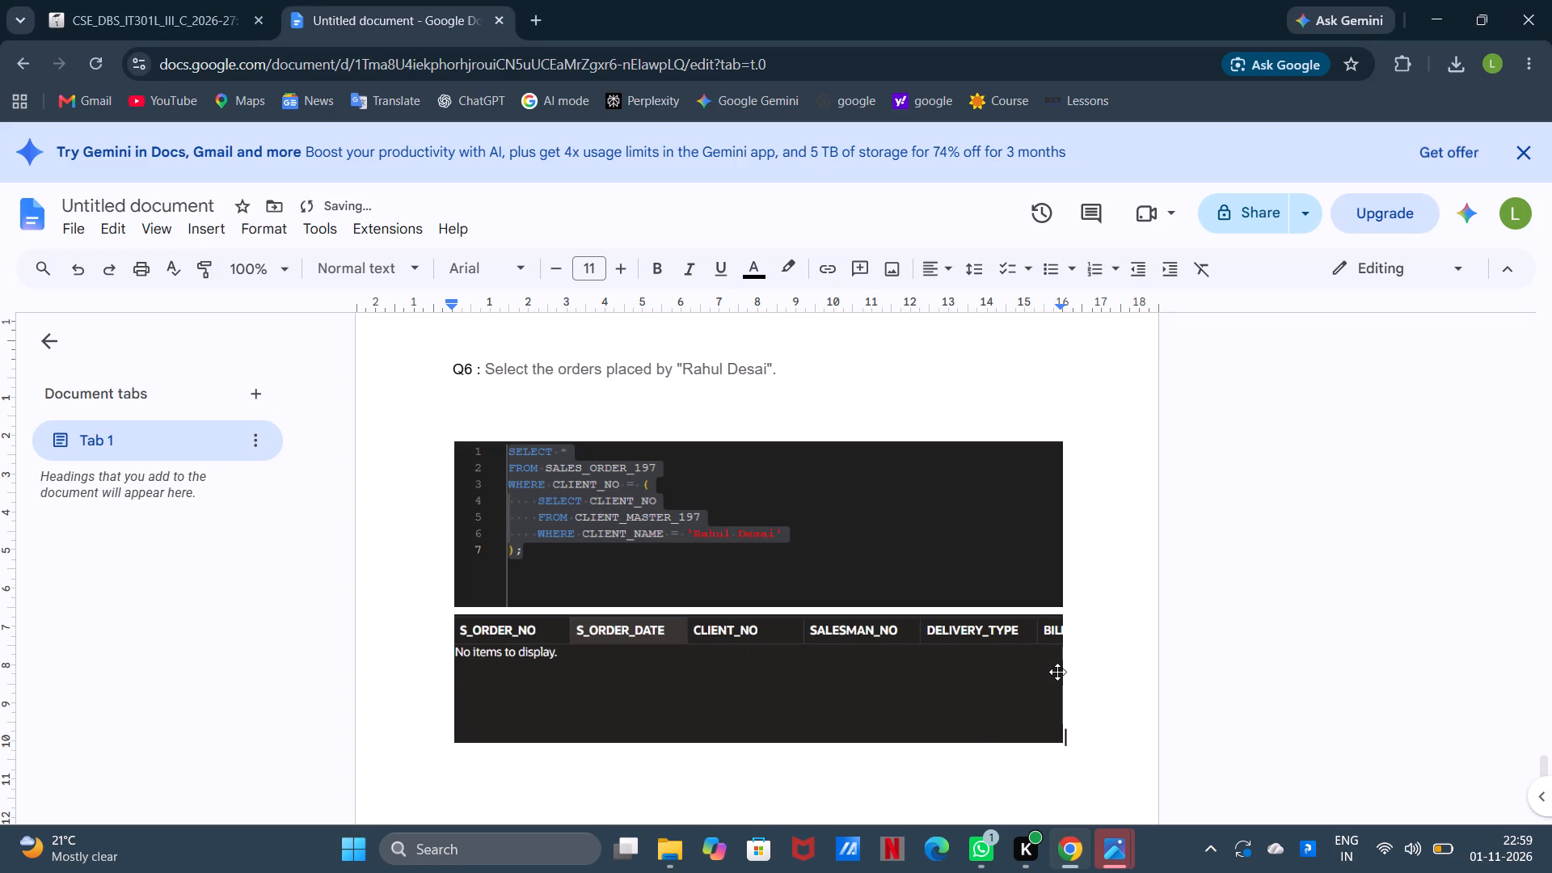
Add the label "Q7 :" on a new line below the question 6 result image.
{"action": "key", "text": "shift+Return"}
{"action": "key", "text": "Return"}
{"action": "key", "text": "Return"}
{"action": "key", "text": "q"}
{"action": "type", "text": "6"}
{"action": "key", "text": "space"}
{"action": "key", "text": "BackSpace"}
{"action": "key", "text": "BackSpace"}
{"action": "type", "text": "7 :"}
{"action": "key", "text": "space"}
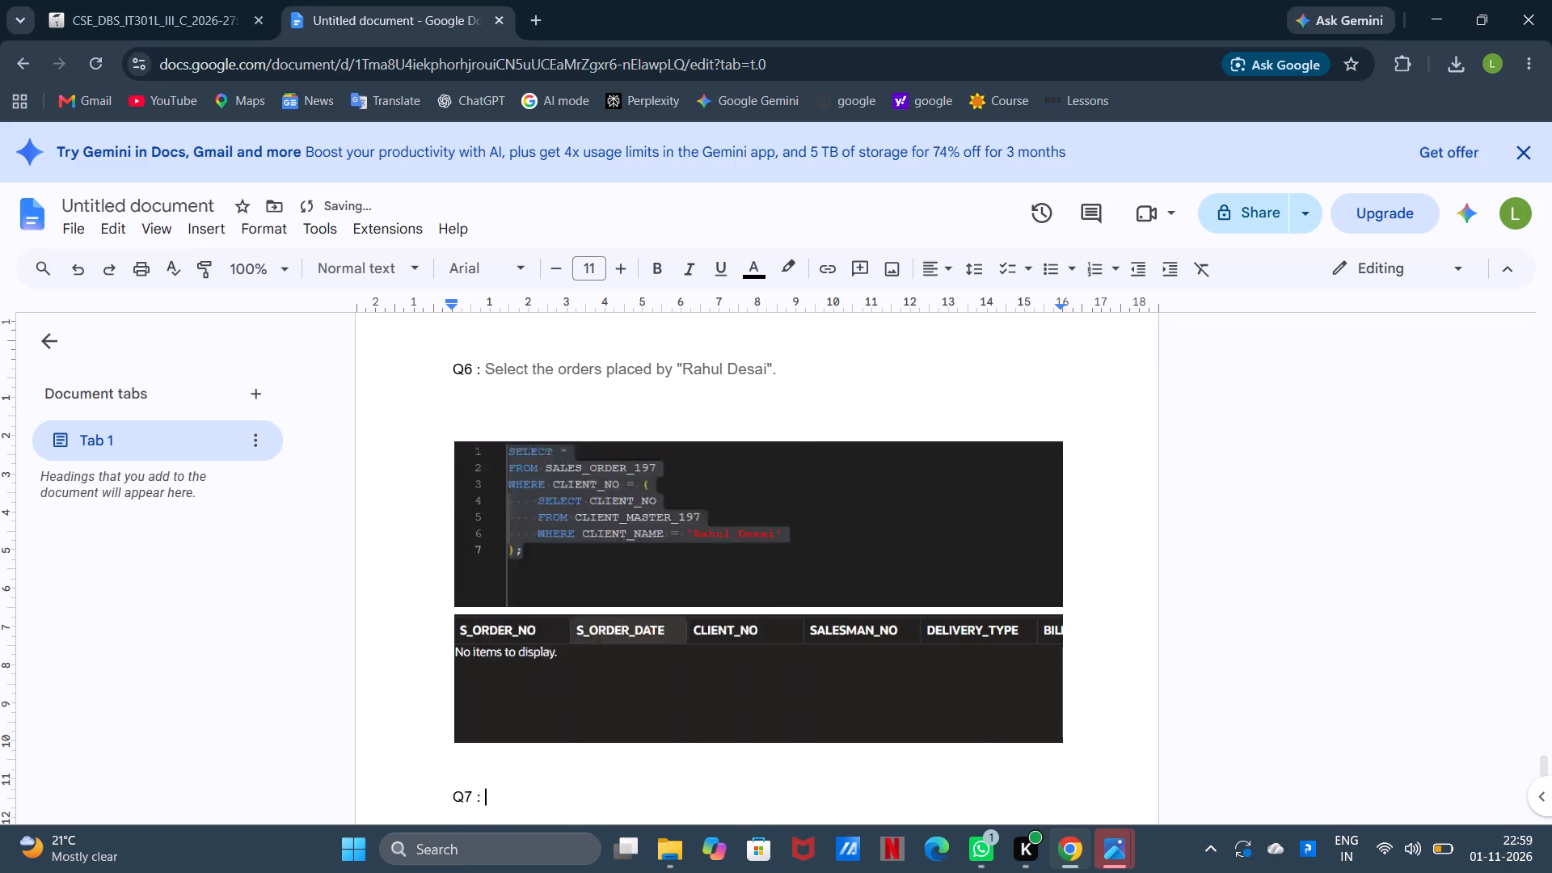
Select the sub-query question 7 sentence on the assignment page and check the Screenshots folder for its images.
{"action": "left_click", "coordinate": [158, 0]}
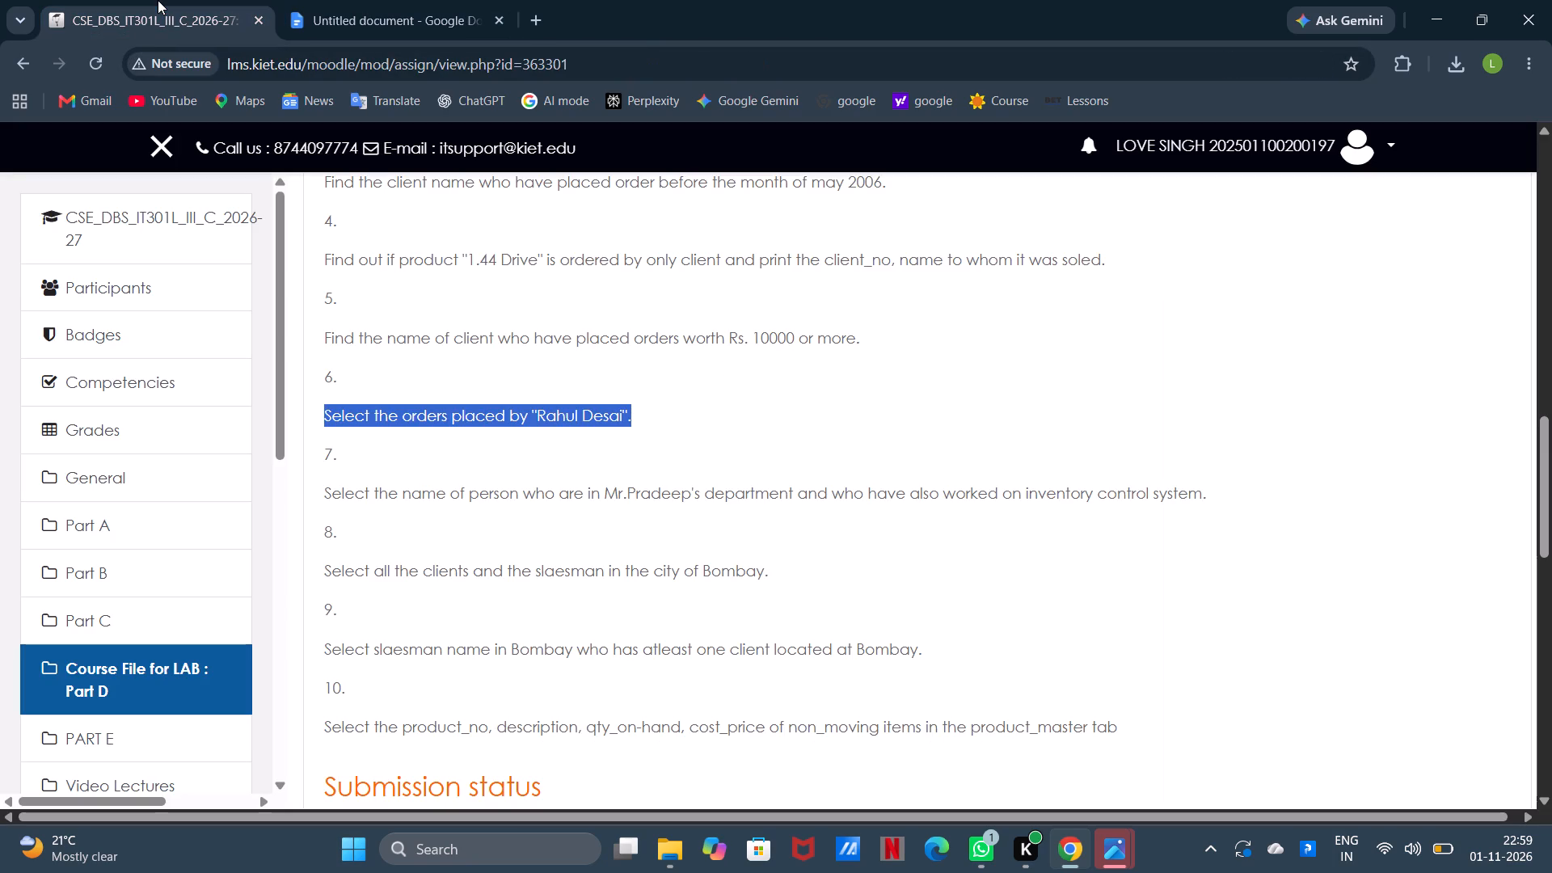
{"action": "triple_click", "coordinate": [636, 487]}
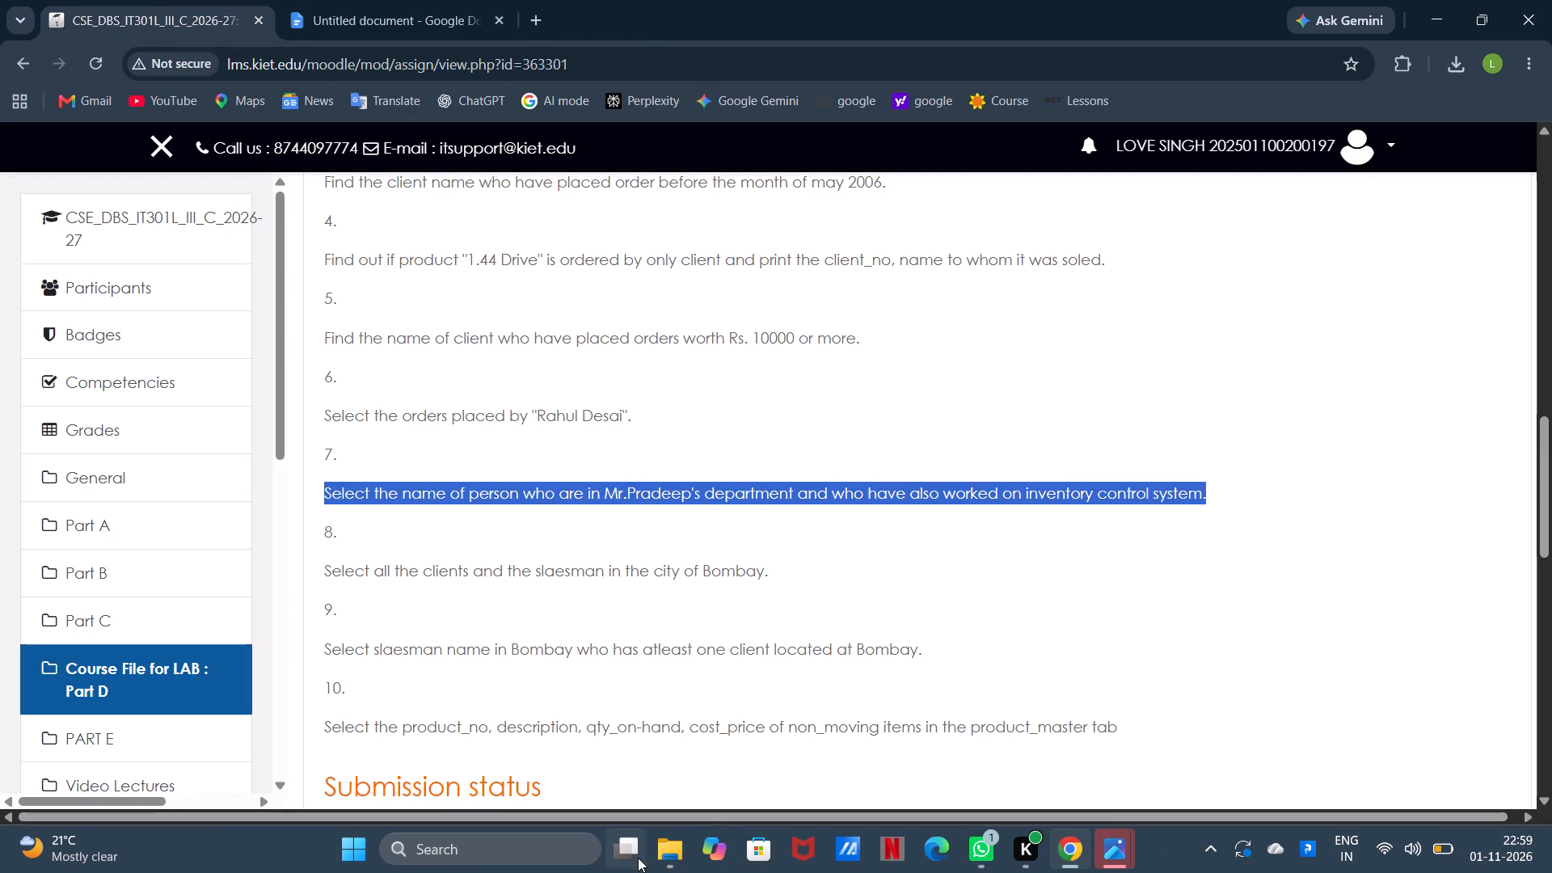
{"action": "left_click", "coordinate": [663, 857]}
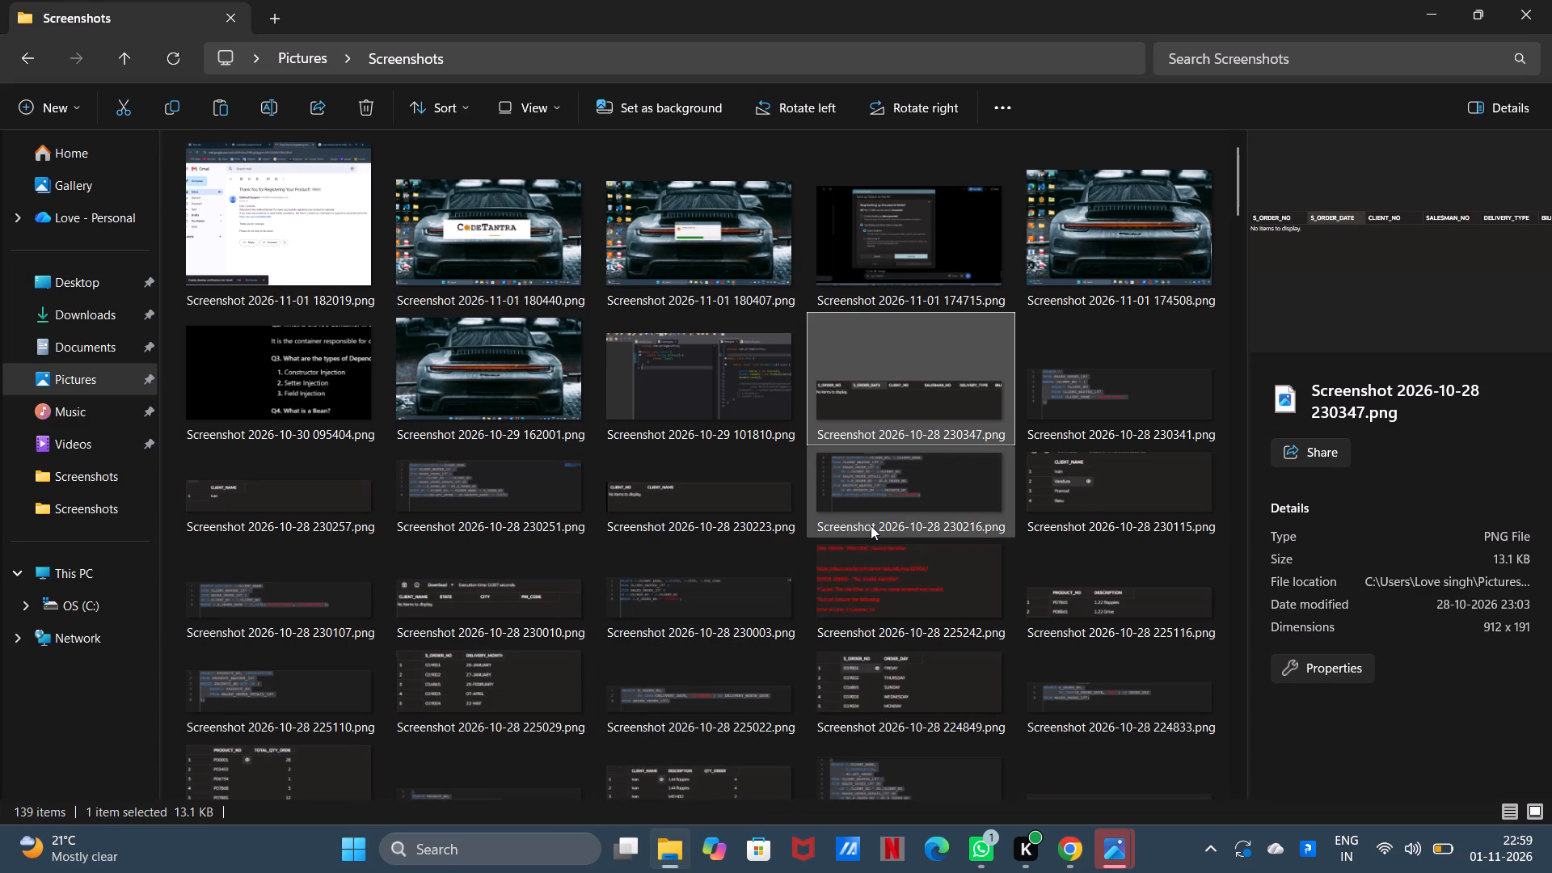
{"action": "left_click", "coordinate": [1428, 0]}
{"action": "scroll", "coordinate": [679, 533], "scroll_direction": "down", "scroll_amount": 2}
{"action": "scroll", "coordinate": [679, 533], "scroll_direction": "up", "scroll_amount": 3}
{"action": "left_click", "coordinate": [289, 0]}
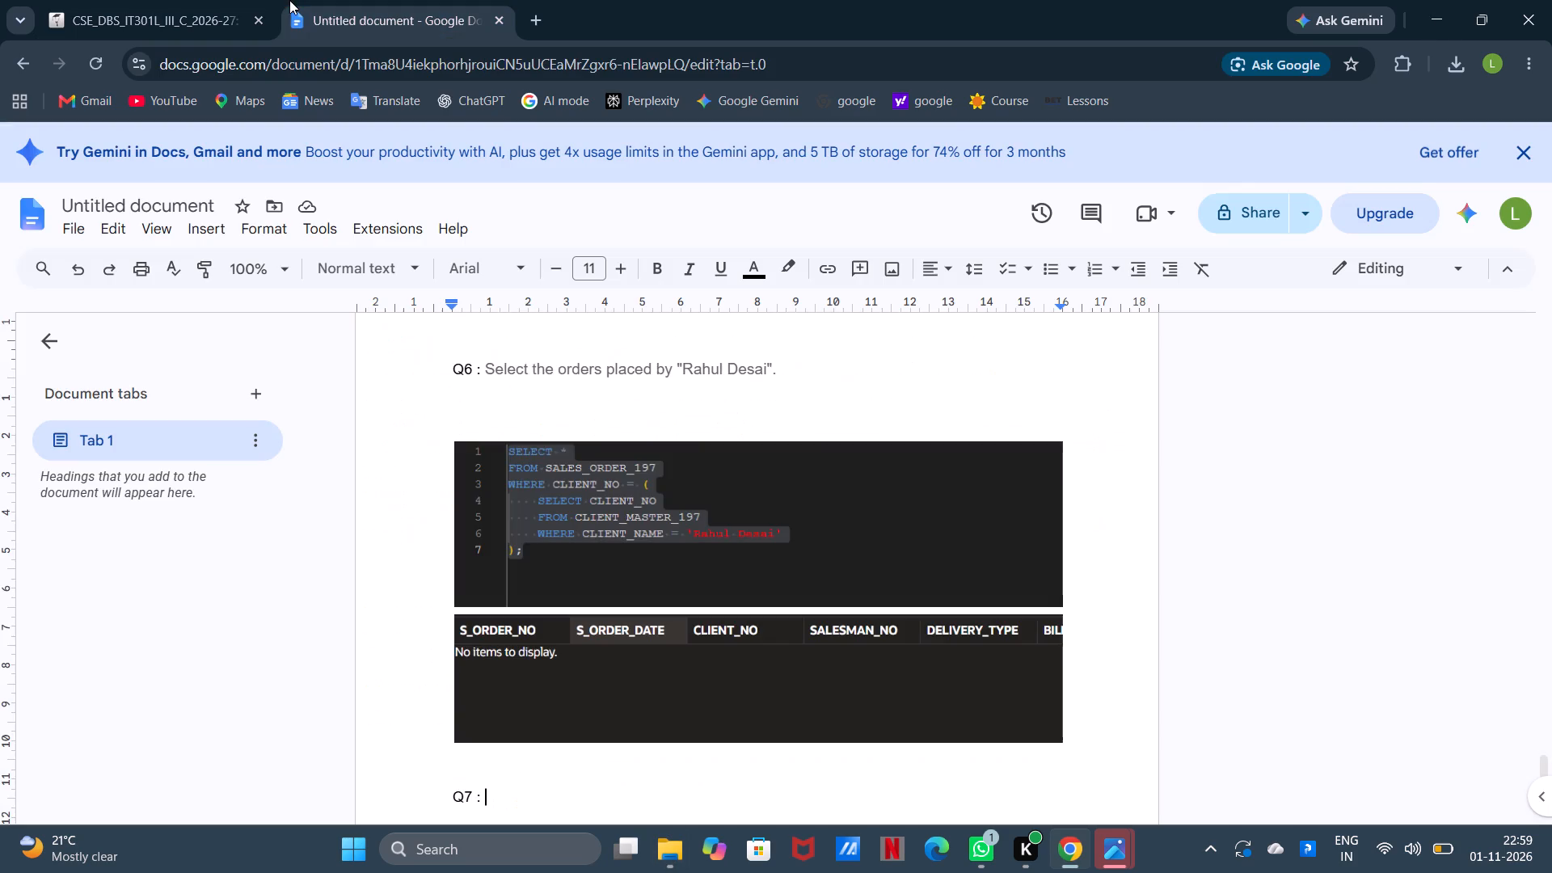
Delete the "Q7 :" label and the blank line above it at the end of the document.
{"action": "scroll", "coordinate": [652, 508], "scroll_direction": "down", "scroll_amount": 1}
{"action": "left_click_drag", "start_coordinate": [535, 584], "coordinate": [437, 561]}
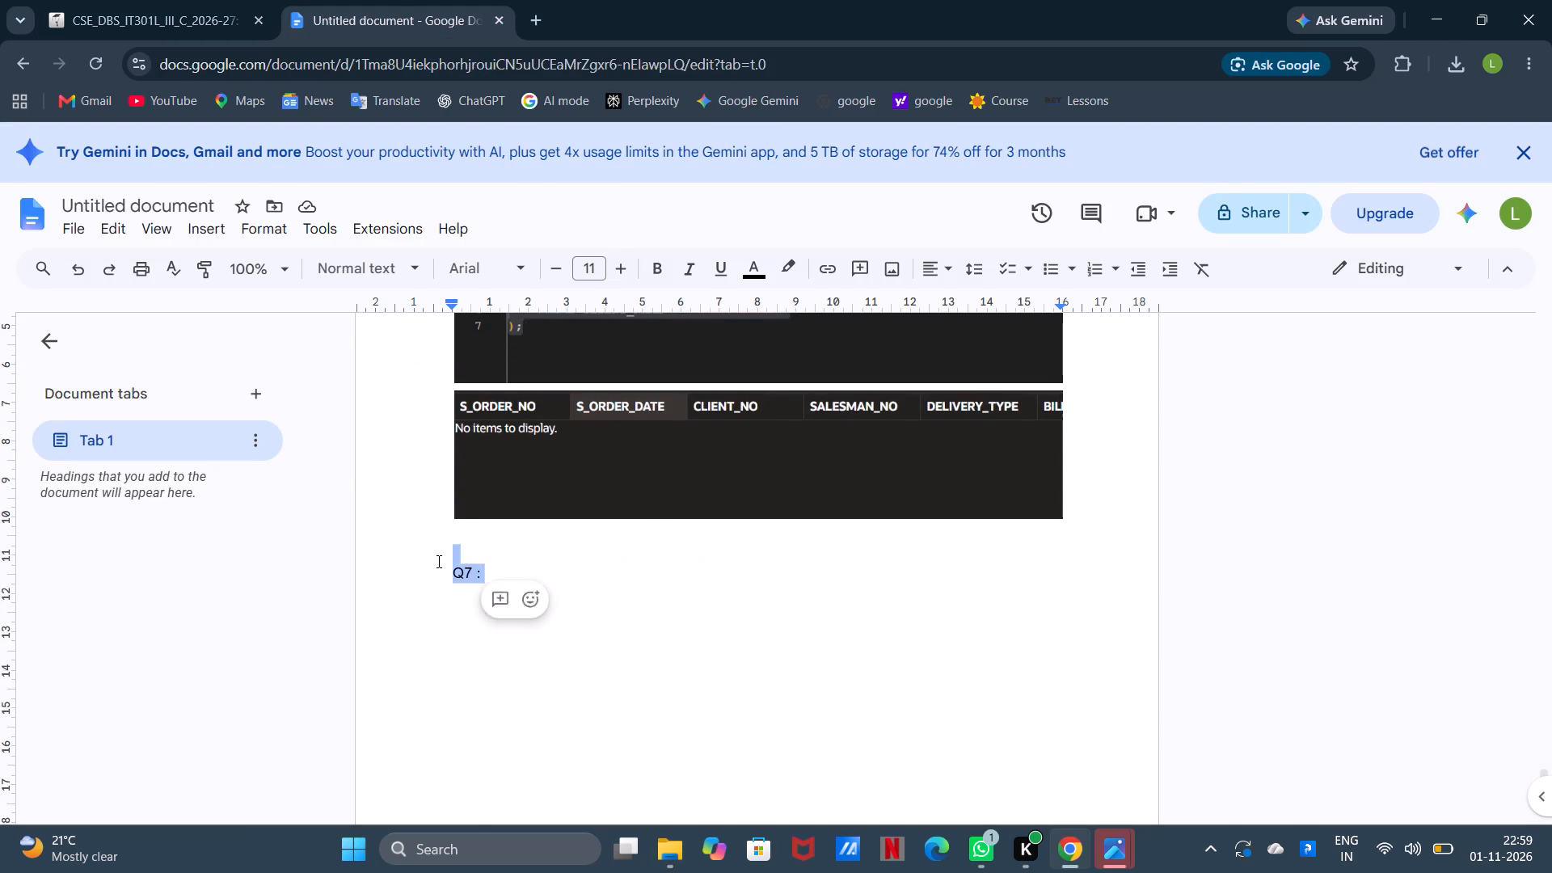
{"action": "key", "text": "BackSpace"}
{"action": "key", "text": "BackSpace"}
Review the whole write-up from the "PRACTICAL : 6" title to the last page.
{"action": "scroll", "coordinate": [437, 561], "scroll_direction": "up", "scroll_amount": 9}
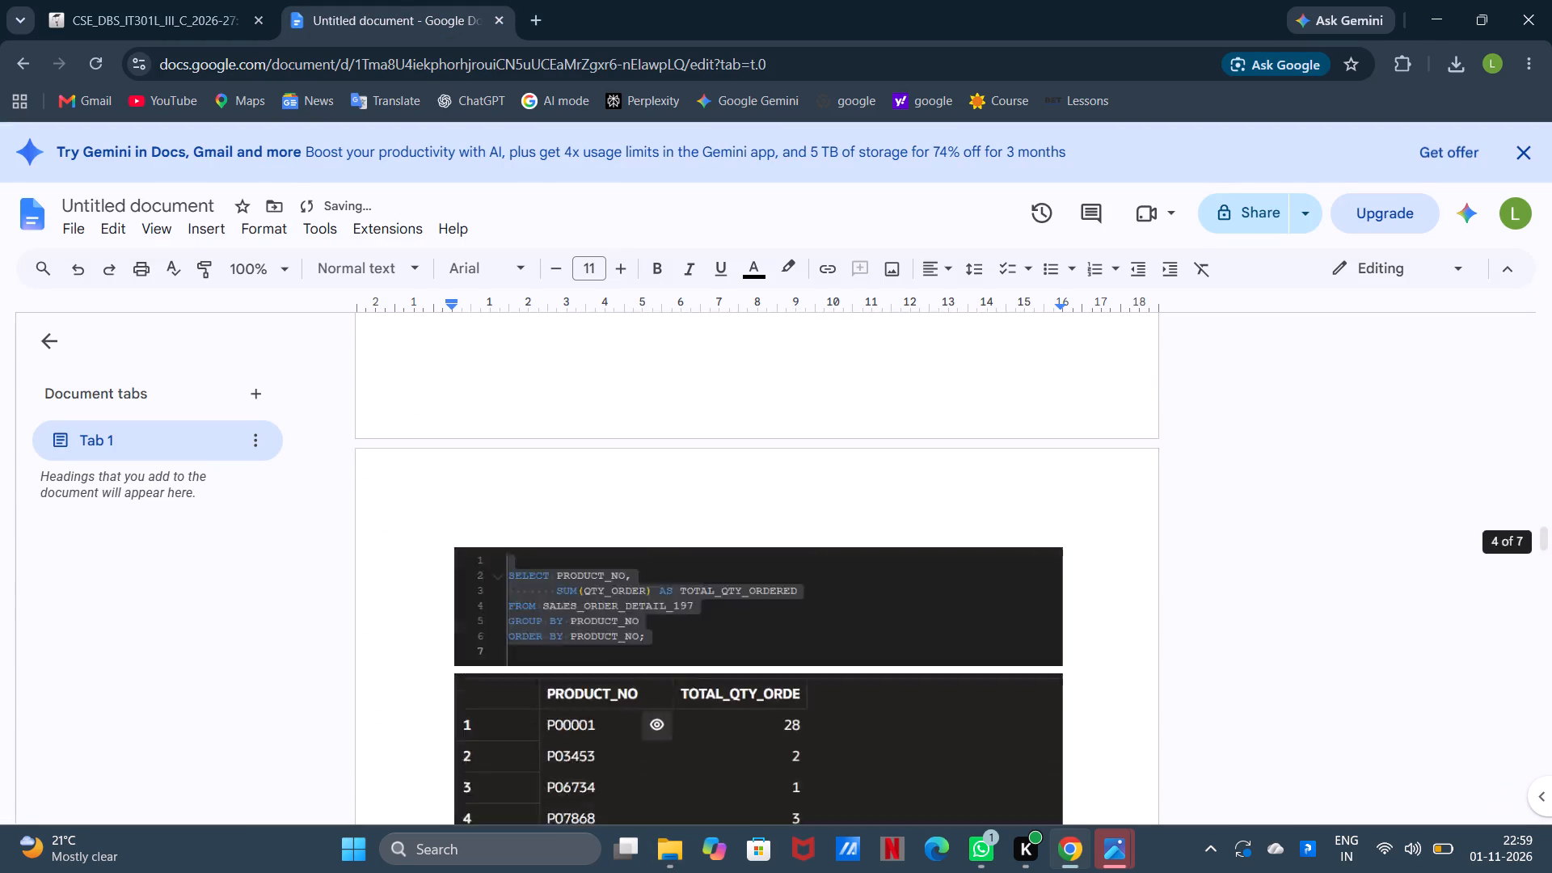
{"action": "scroll", "coordinate": [437, 561], "scroll_direction": "up", "scroll_amount": 8}
{"action": "scroll", "coordinate": [855, 619], "scroll_direction": "down", "scroll_amount": 1}
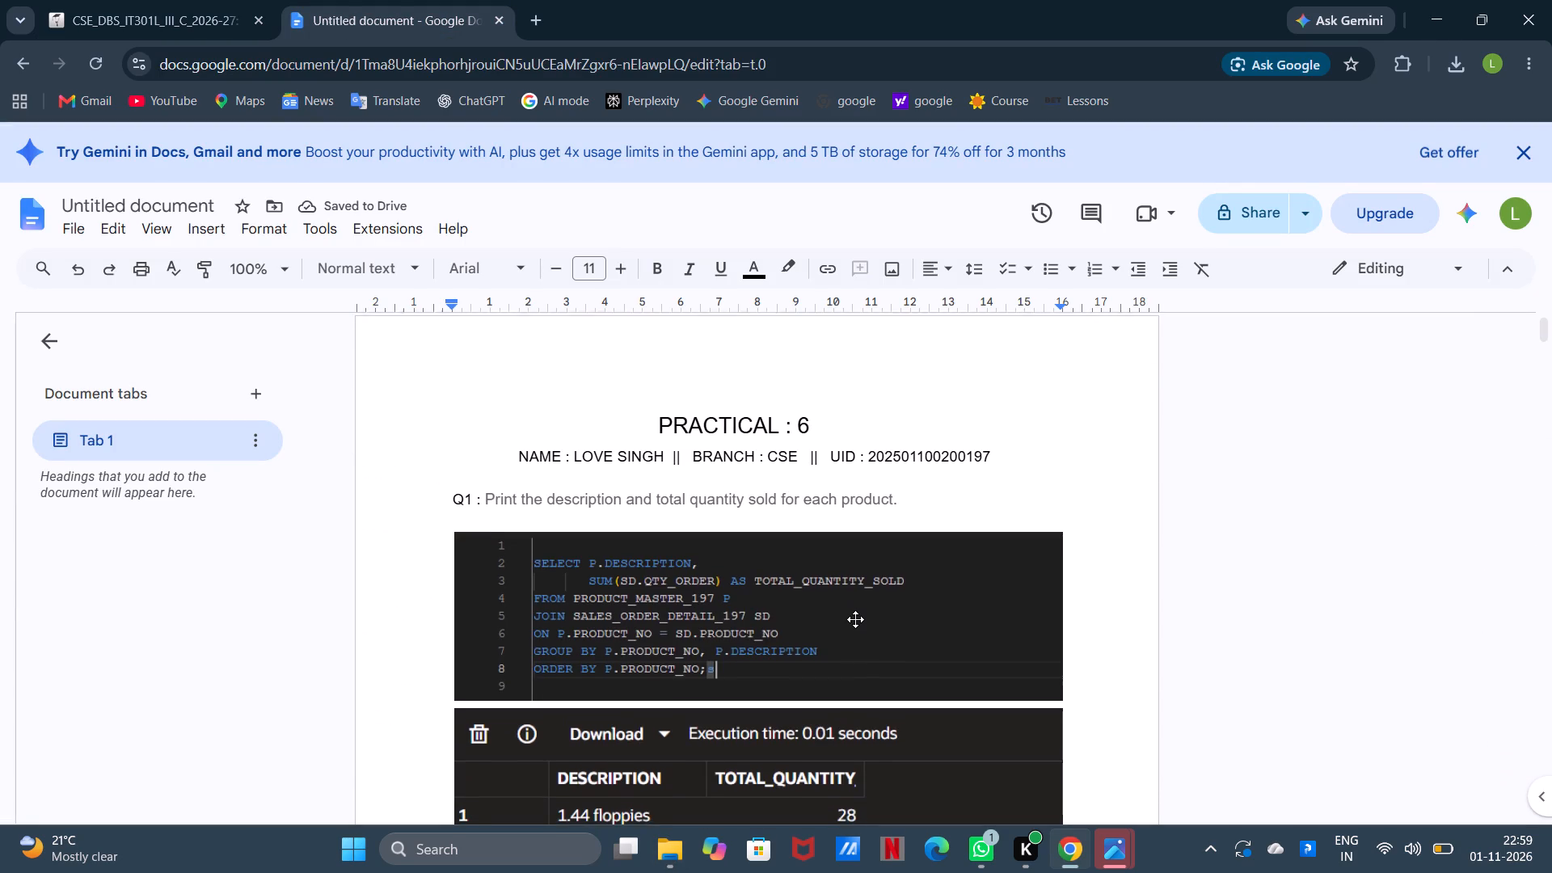
{"action": "scroll", "coordinate": [855, 619], "scroll_direction": "down", "scroll_amount": 1}
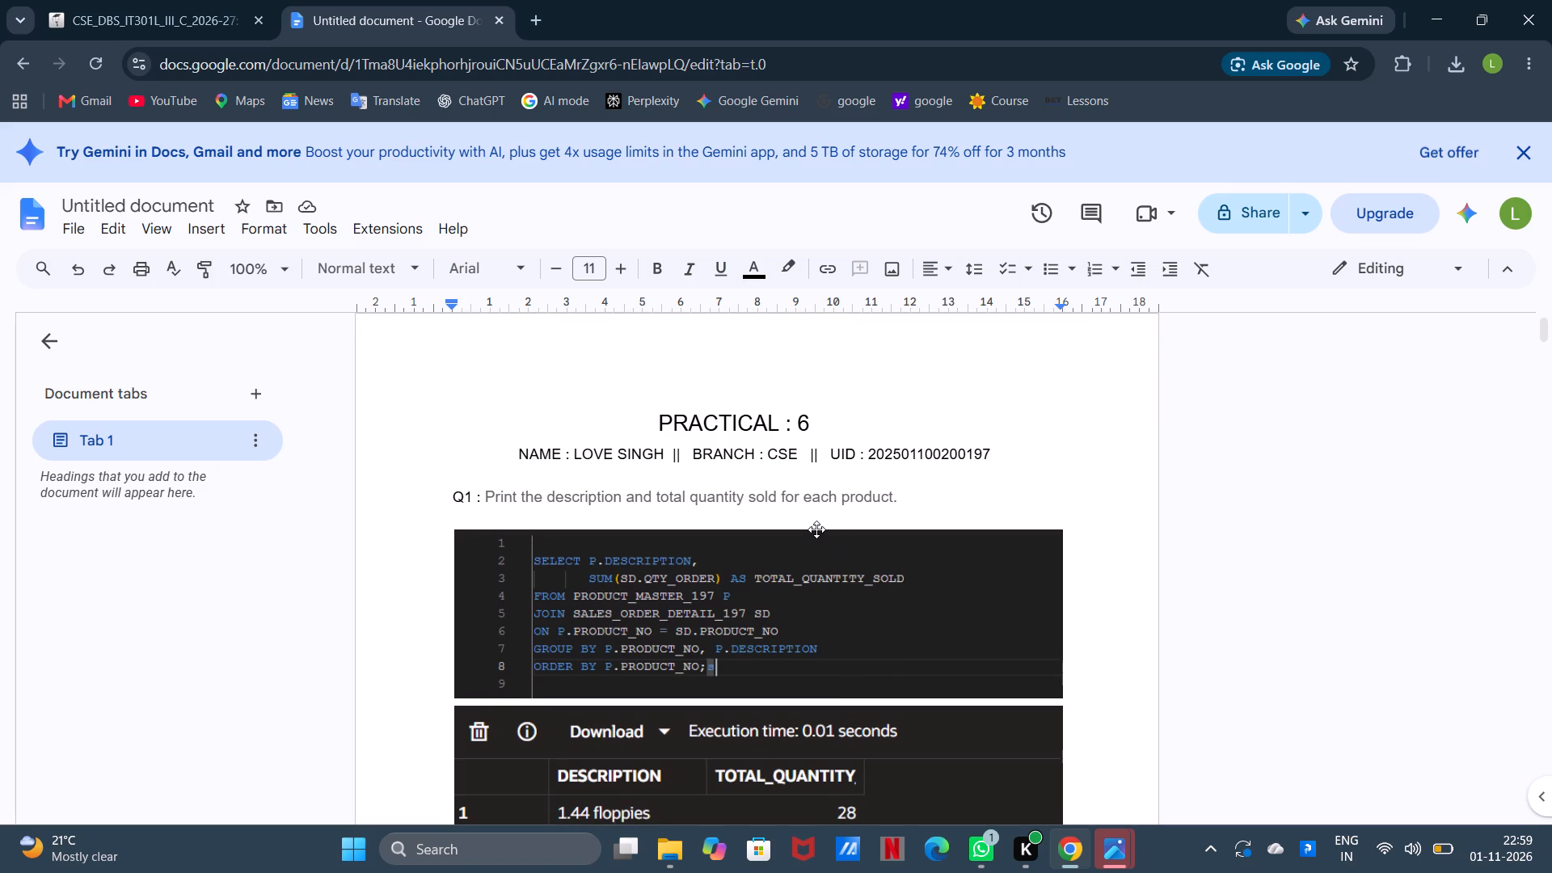
{"action": "scroll", "coordinate": [815, 529], "scroll_direction": "down", "scroll_amount": 9}
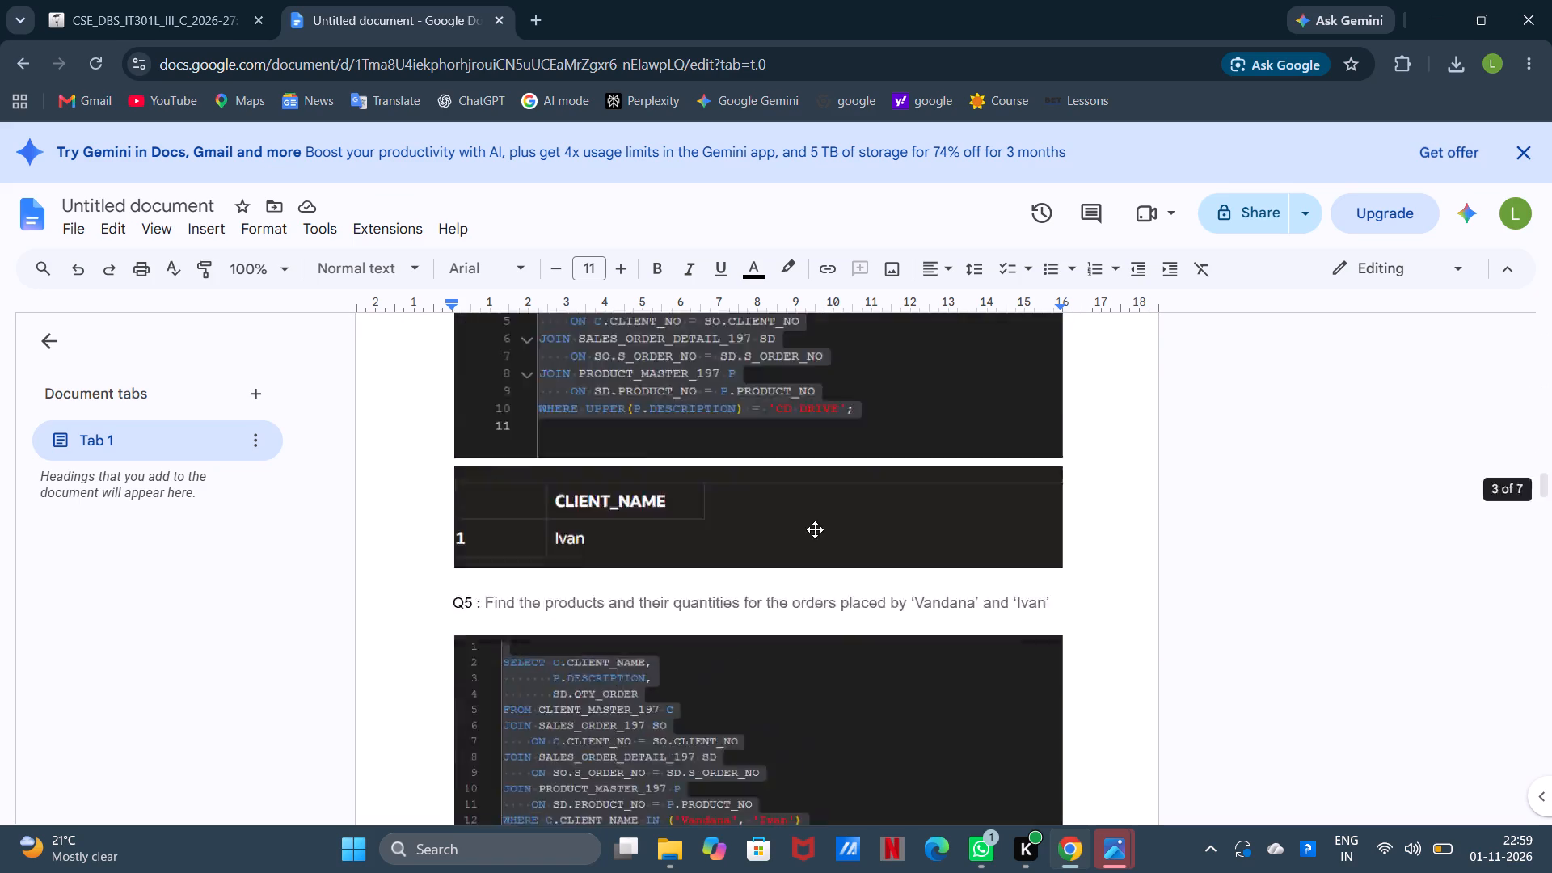
{"action": "scroll", "coordinate": [815, 529], "scroll_direction": "down", "scroll_amount": 4}
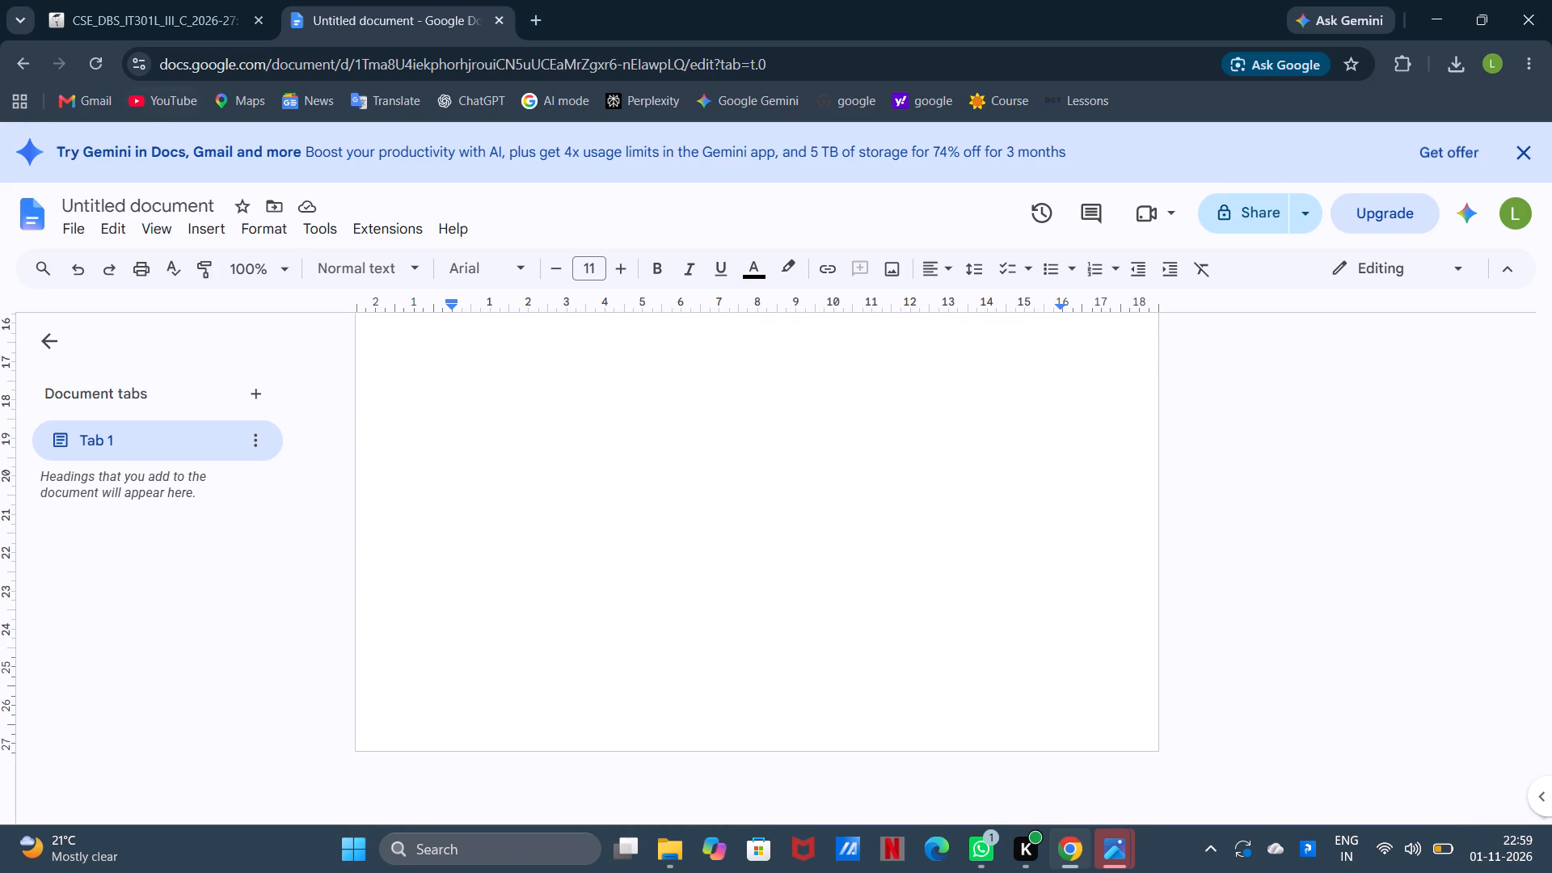
Download the document as a PDF and check it in the recent download history.
{"action": "left_click", "coordinate": [79, 238]}
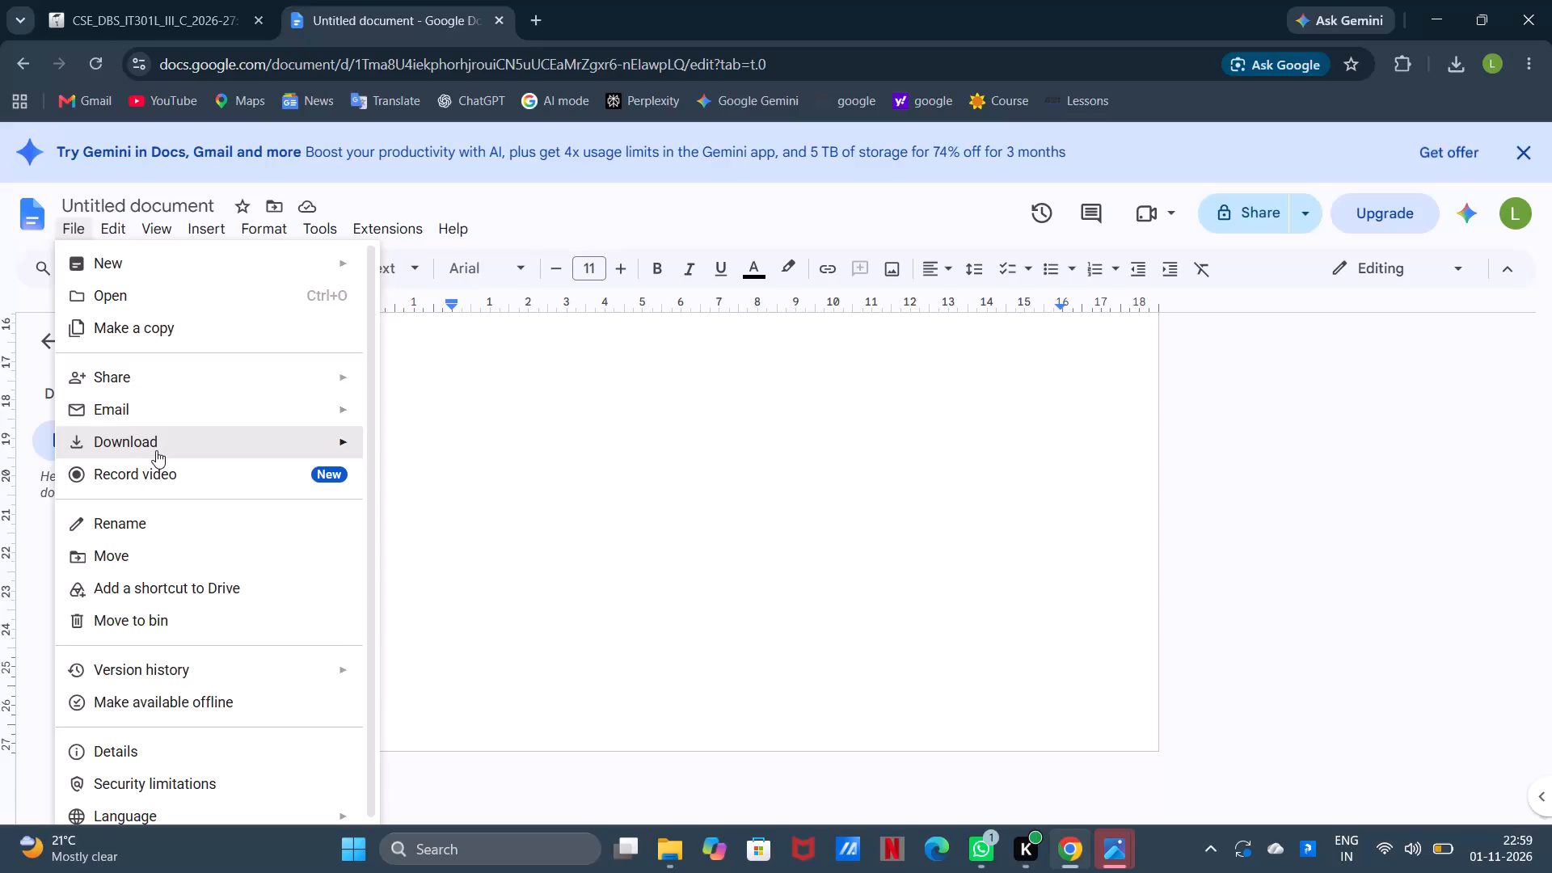
{"action": "left_click", "coordinate": [156, 450]}
{"action": "left_click", "coordinate": [457, 479]}
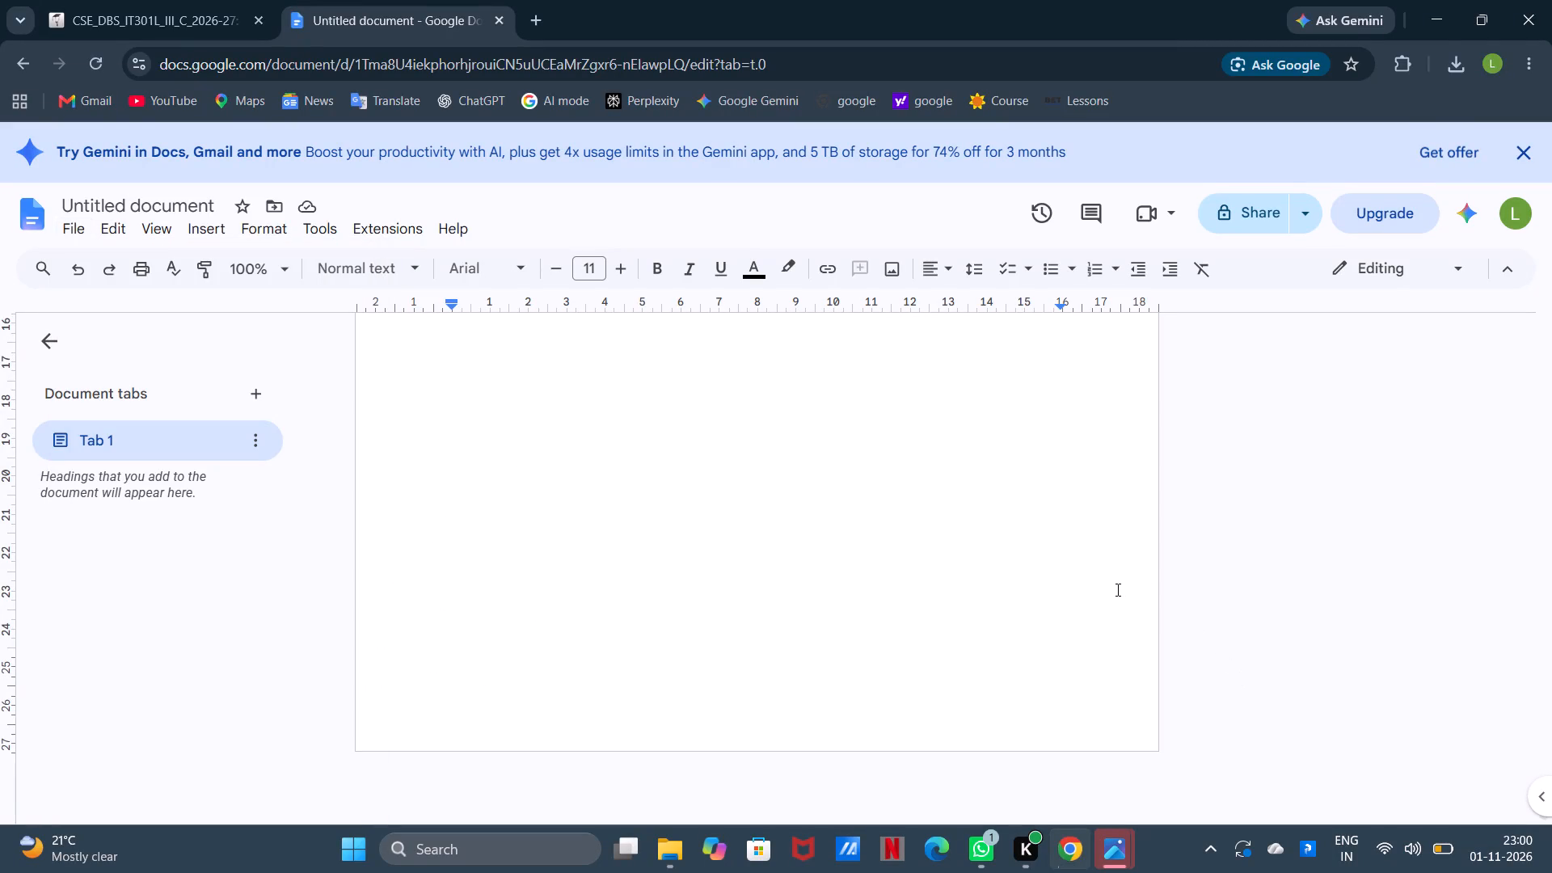
{"action": "left_click", "coordinate": [1462, 66]}
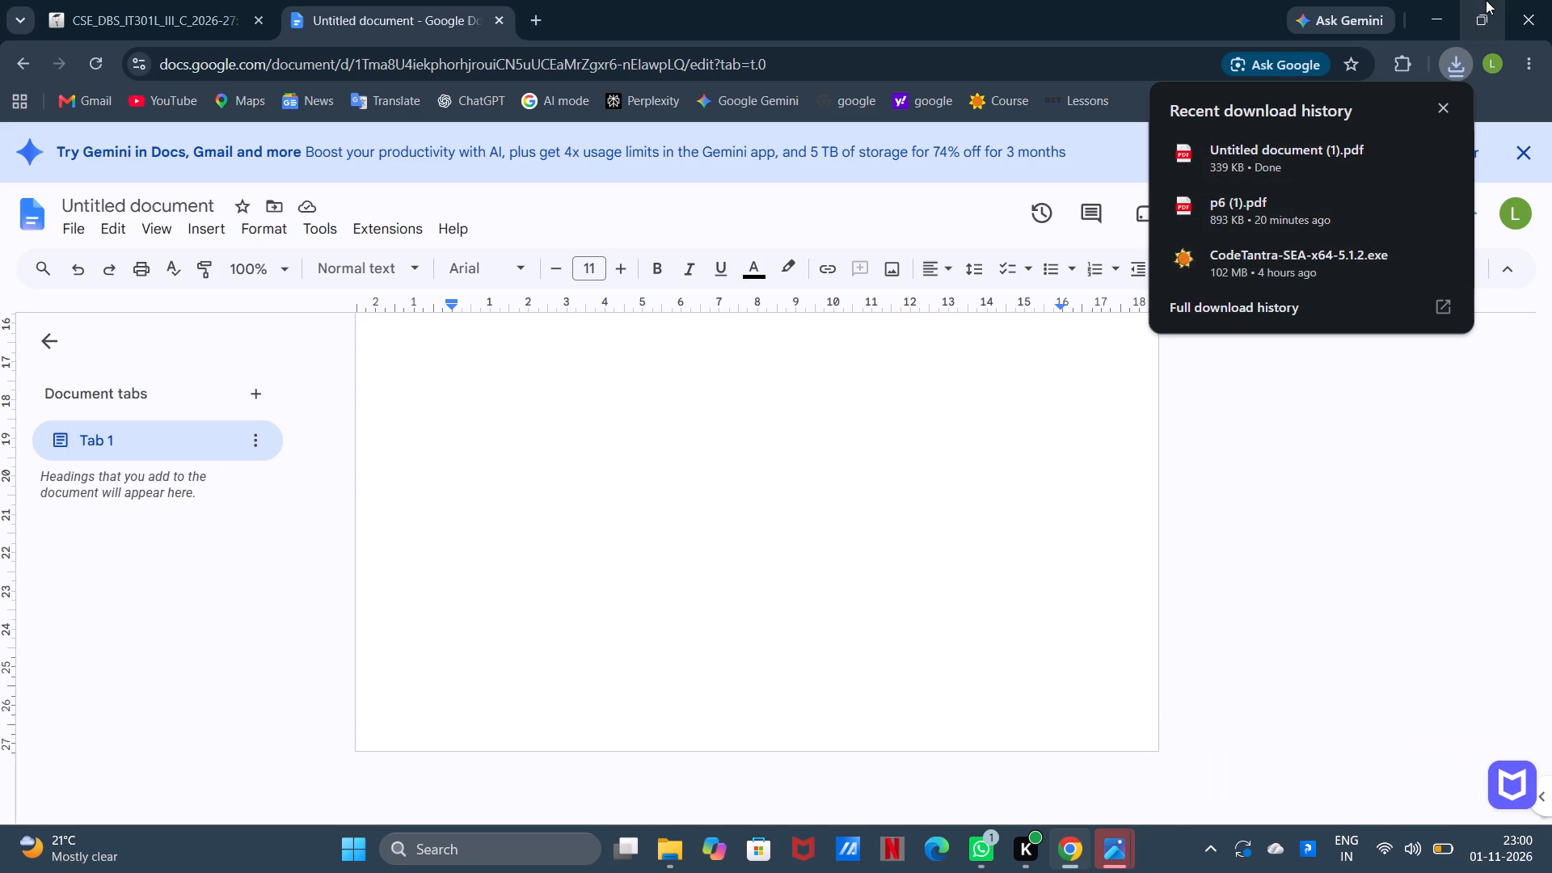
Minimise the browser and close the Photos windows showing screenshots 230341, 230257, 230251 and 230347, plus one showing 230003.
{"action": "left_click", "coordinate": [1409, 9]}
{"action": "left_click", "coordinate": [1418, 11]}
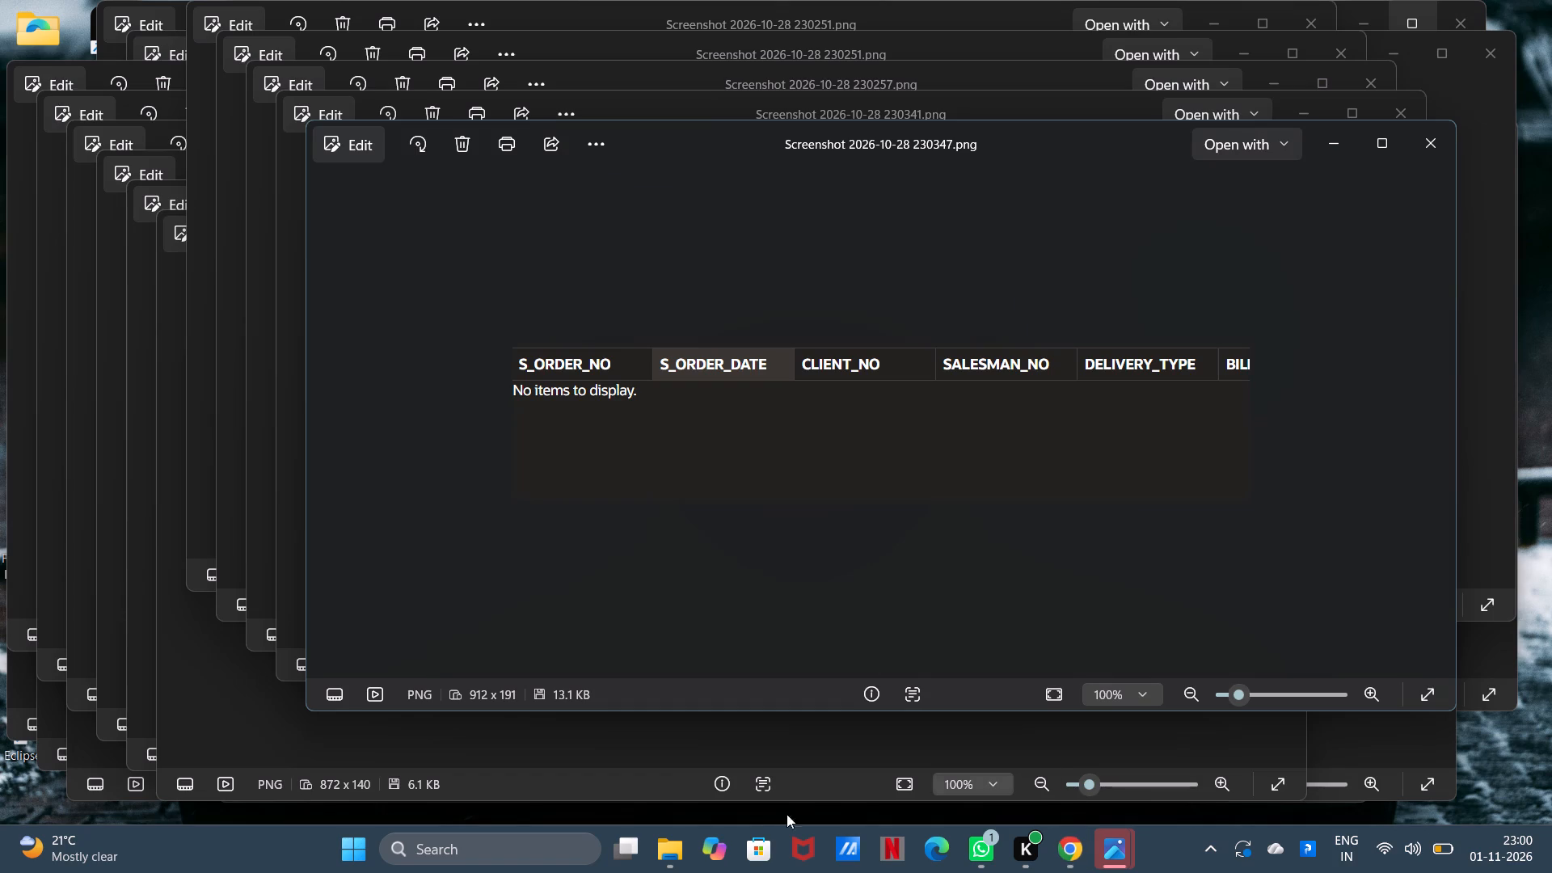
{"action": "left_click_drag", "start_coordinate": [1430, 144], "coordinate": [1403, 127]}
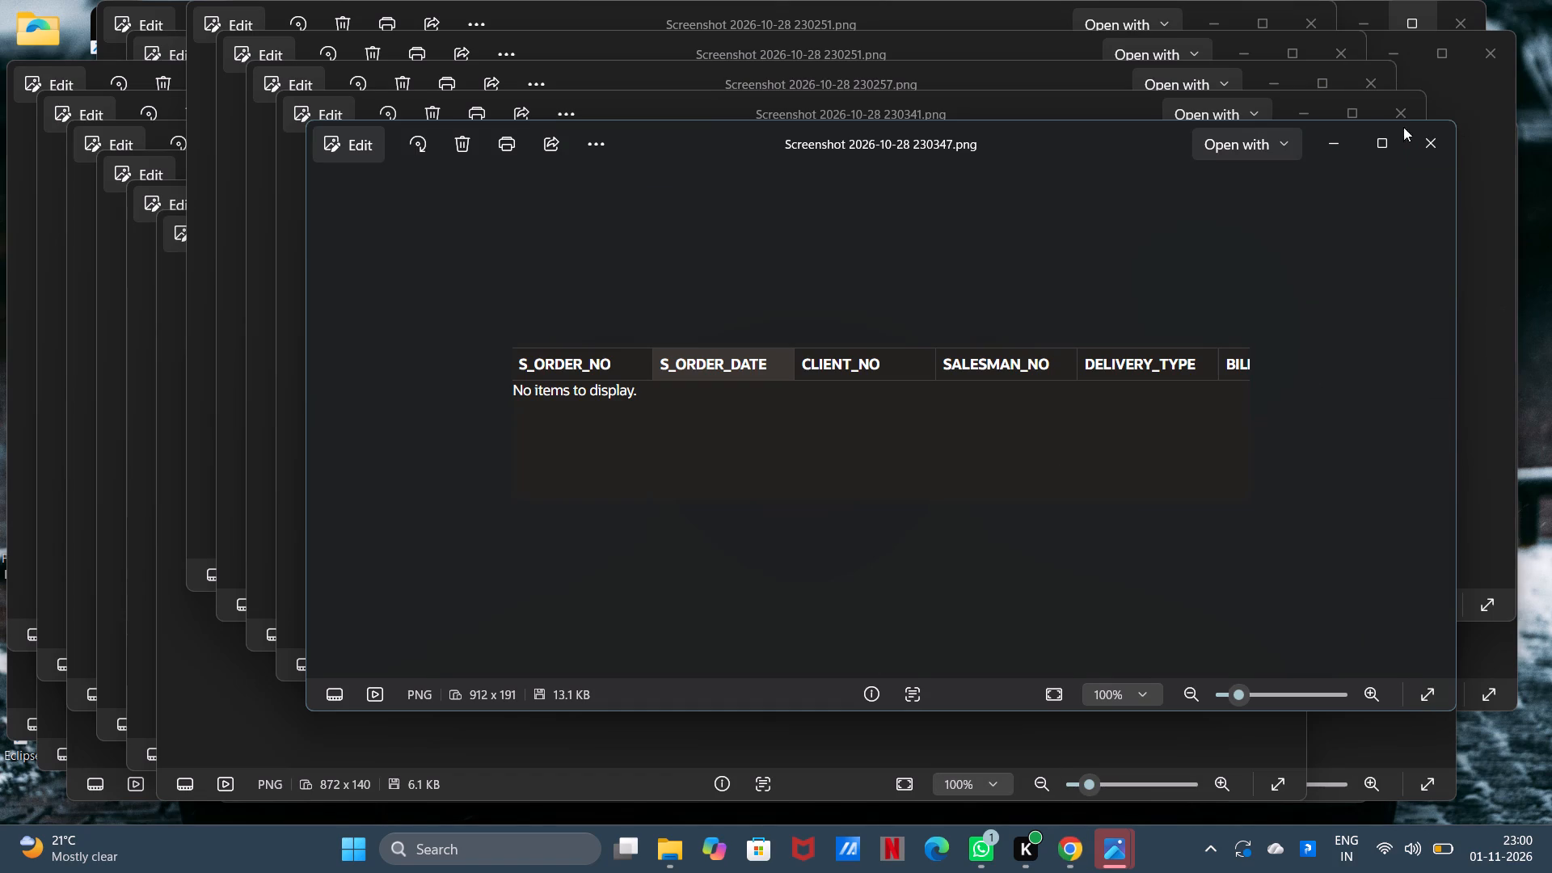
{"action": "left_click_drag", "start_coordinate": [1403, 127], "coordinate": [1389, 120]}
{"action": "left_click", "coordinate": [1389, 120]}
{"action": "left_click", "coordinate": [1397, 113]}
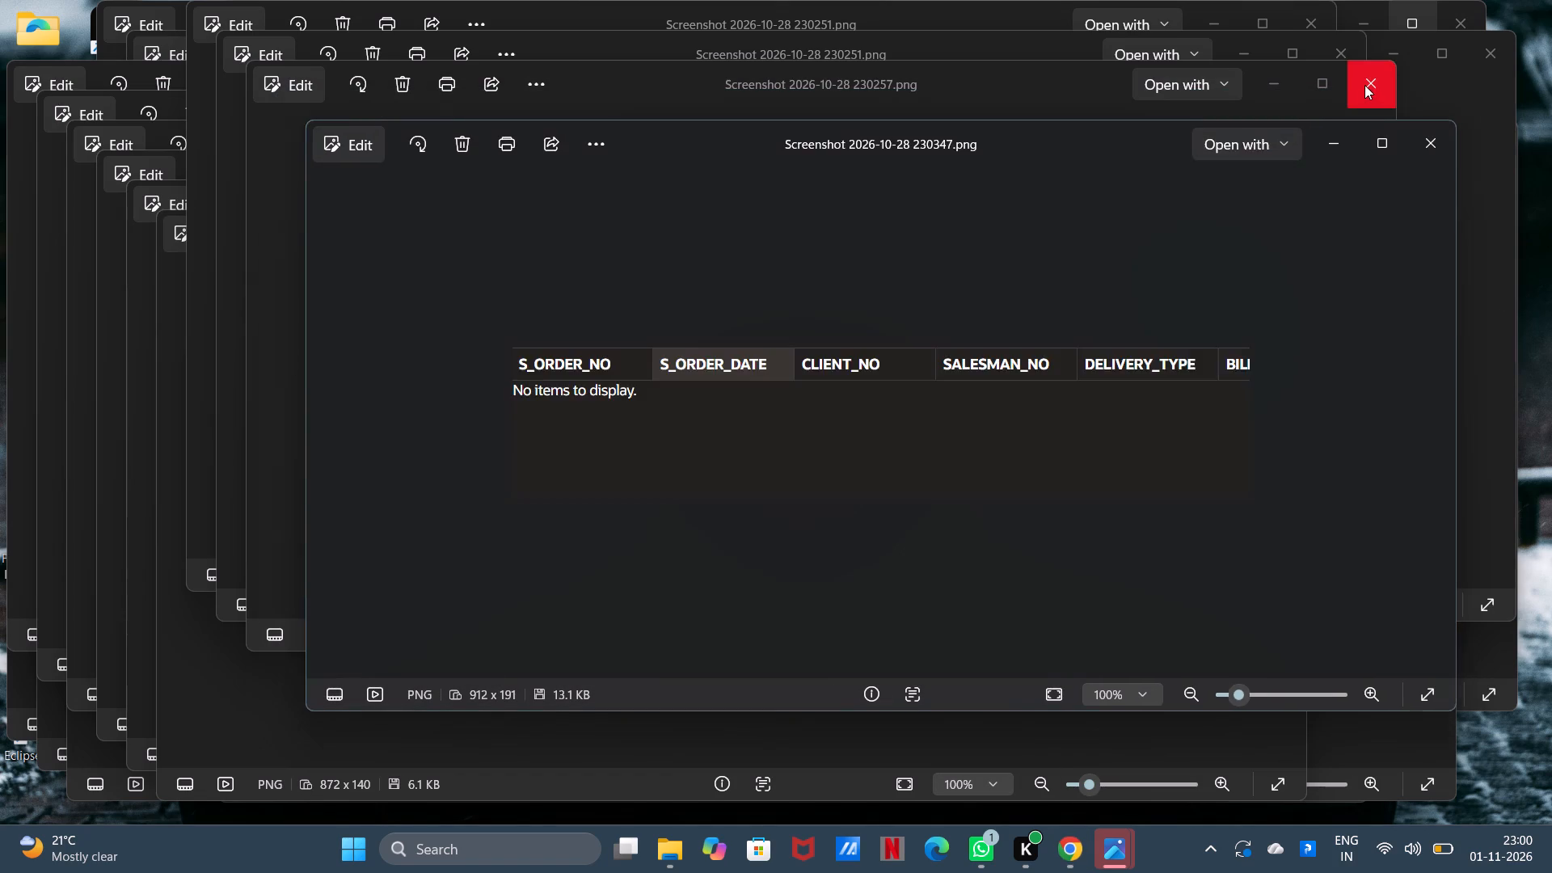
{"action": "triple_click", "coordinate": [1364, 85]}
{"action": "left_click", "coordinate": [1340, 53]}
{"action": "double_click", "coordinate": [1310, 32]}
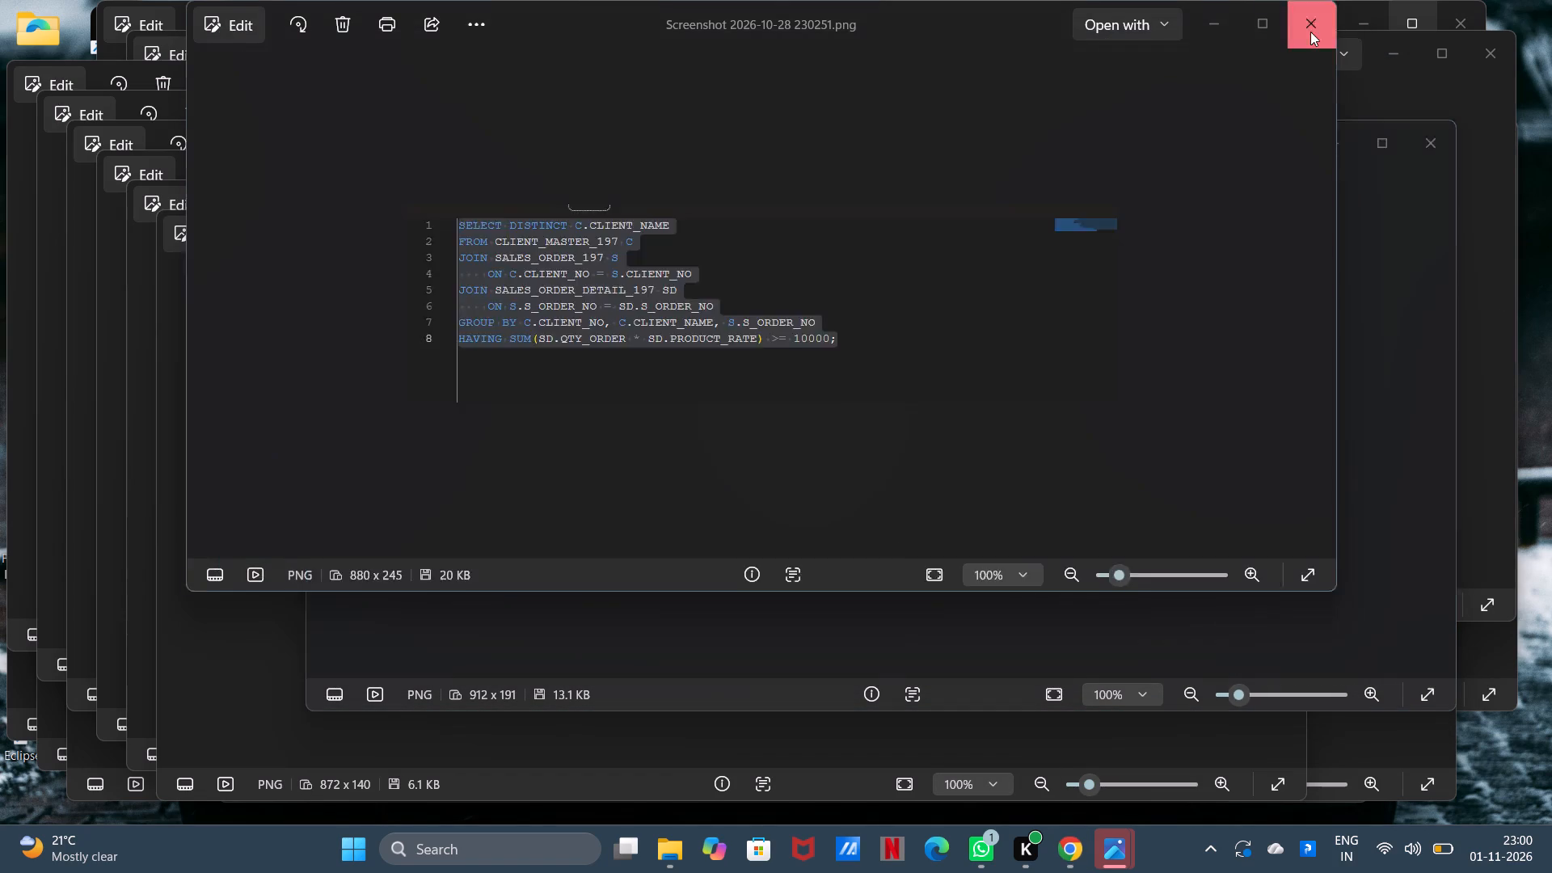
{"action": "left_click", "coordinate": [1477, 58]}
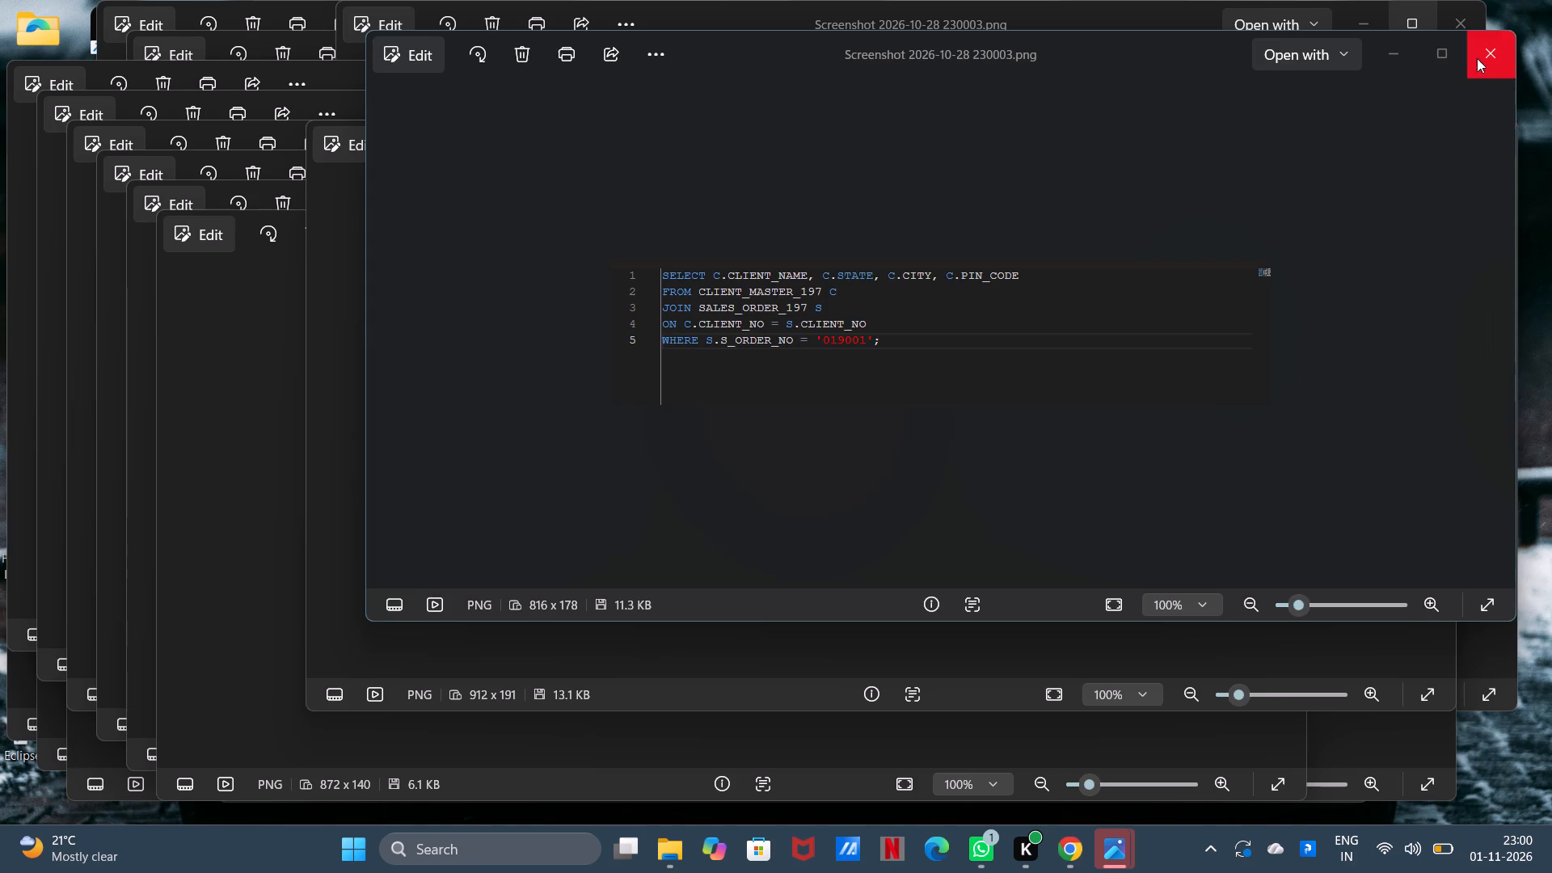
{"action": "left_click", "coordinate": [1451, 141]}
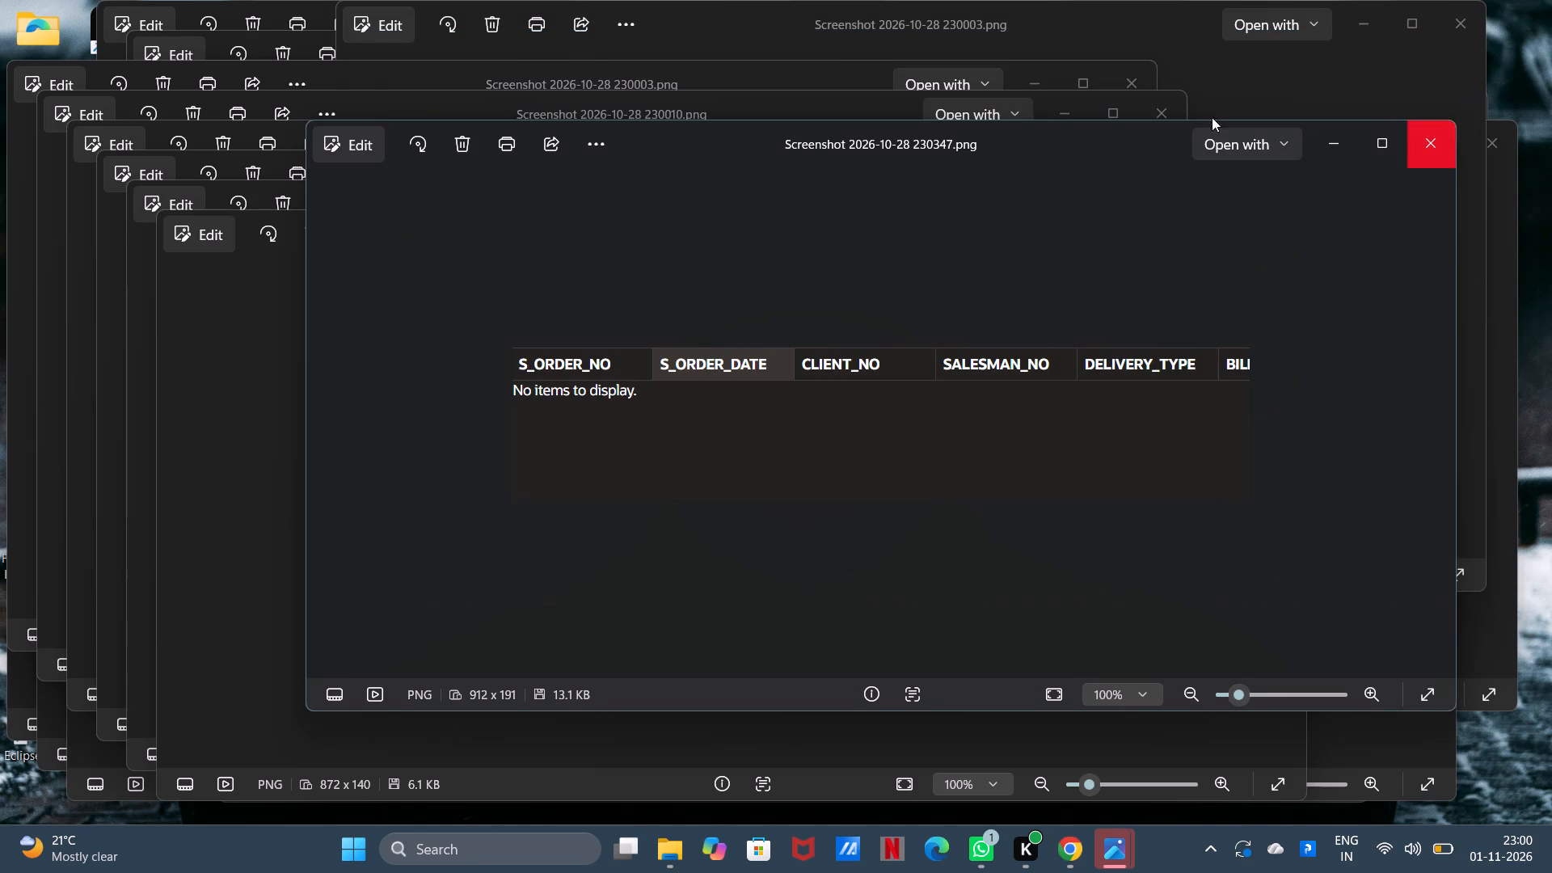
Close the Photos windows showing screenshots 230010, 230223, 230216, 230115 and 230107, plus both windows showing 230003.
{"action": "triple_click", "coordinate": [1164, 114]}
{"action": "double_click", "coordinate": [1164, 114]}
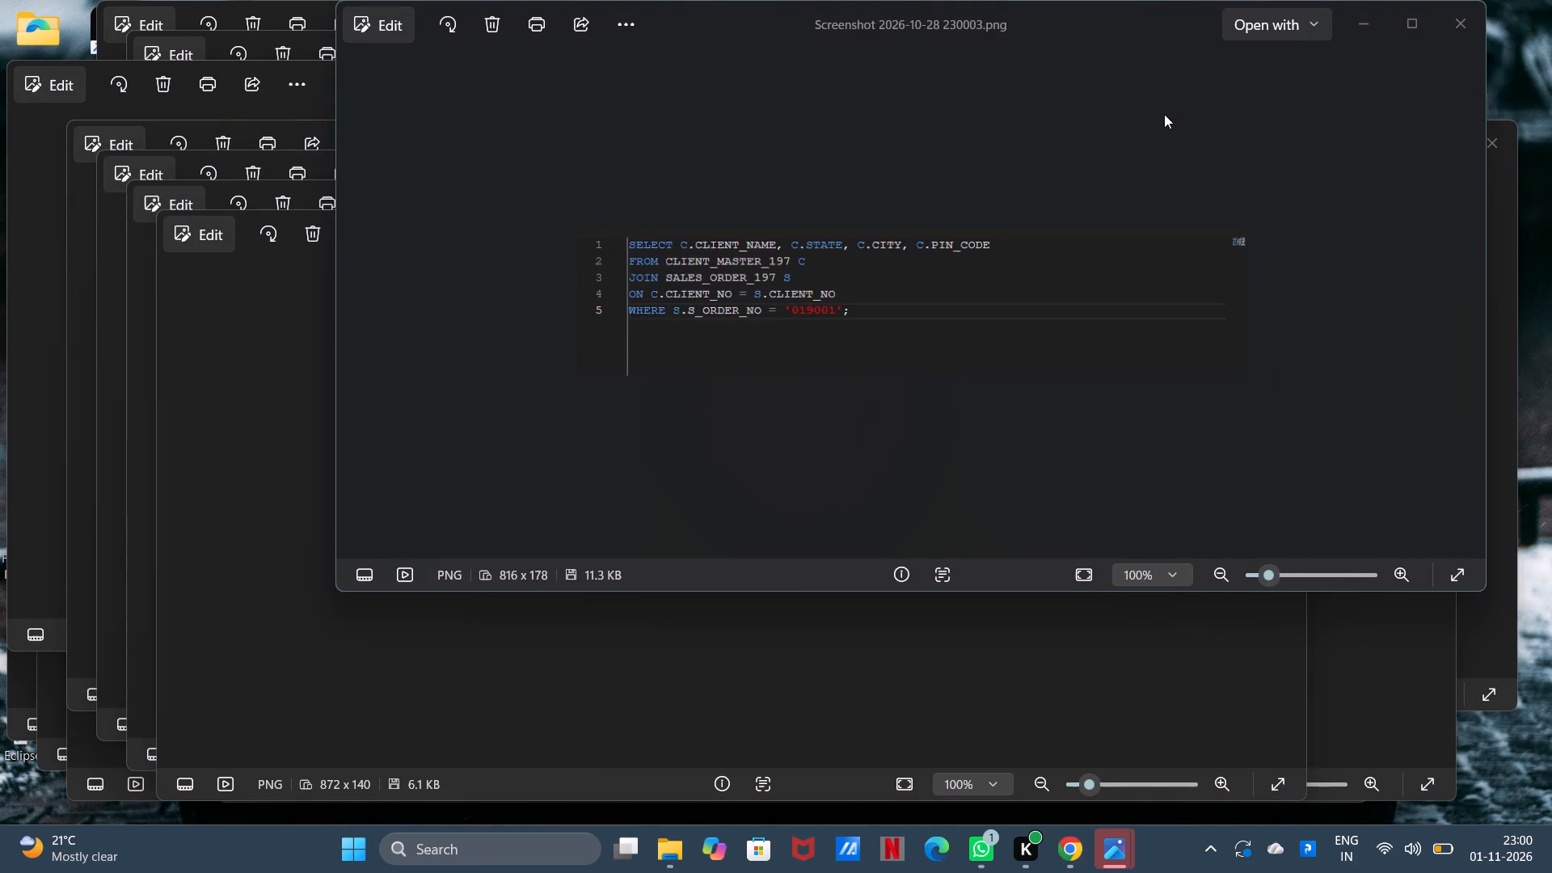
{"action": "left_click", "coordinate": [1436, 11]}
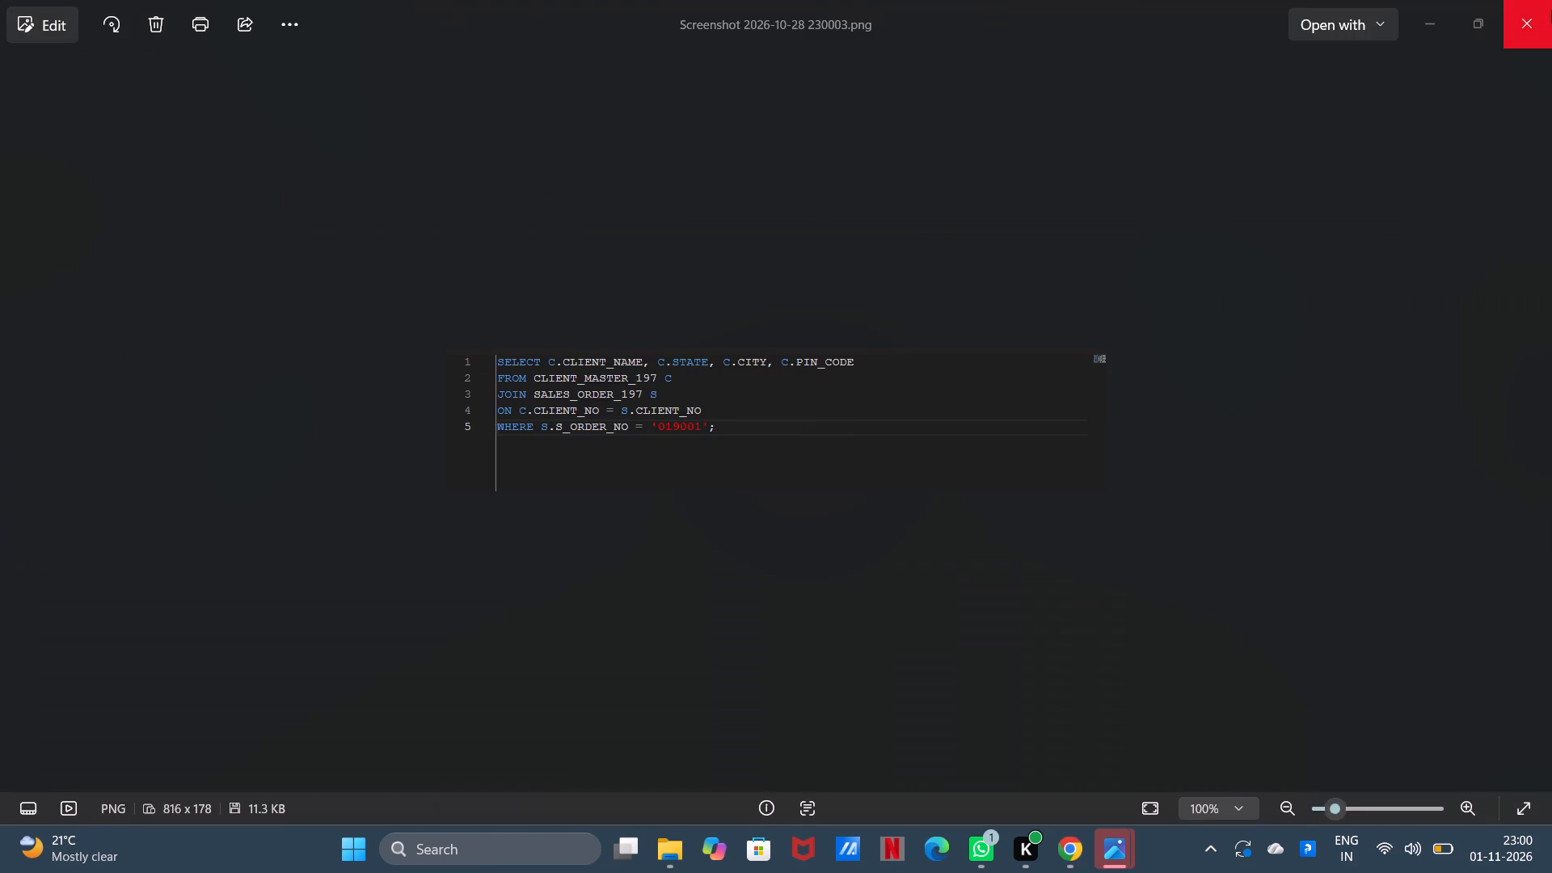
{"action": "left_click", "coordinate": [1551, 10]}
{"action": "key", "text": "3"}
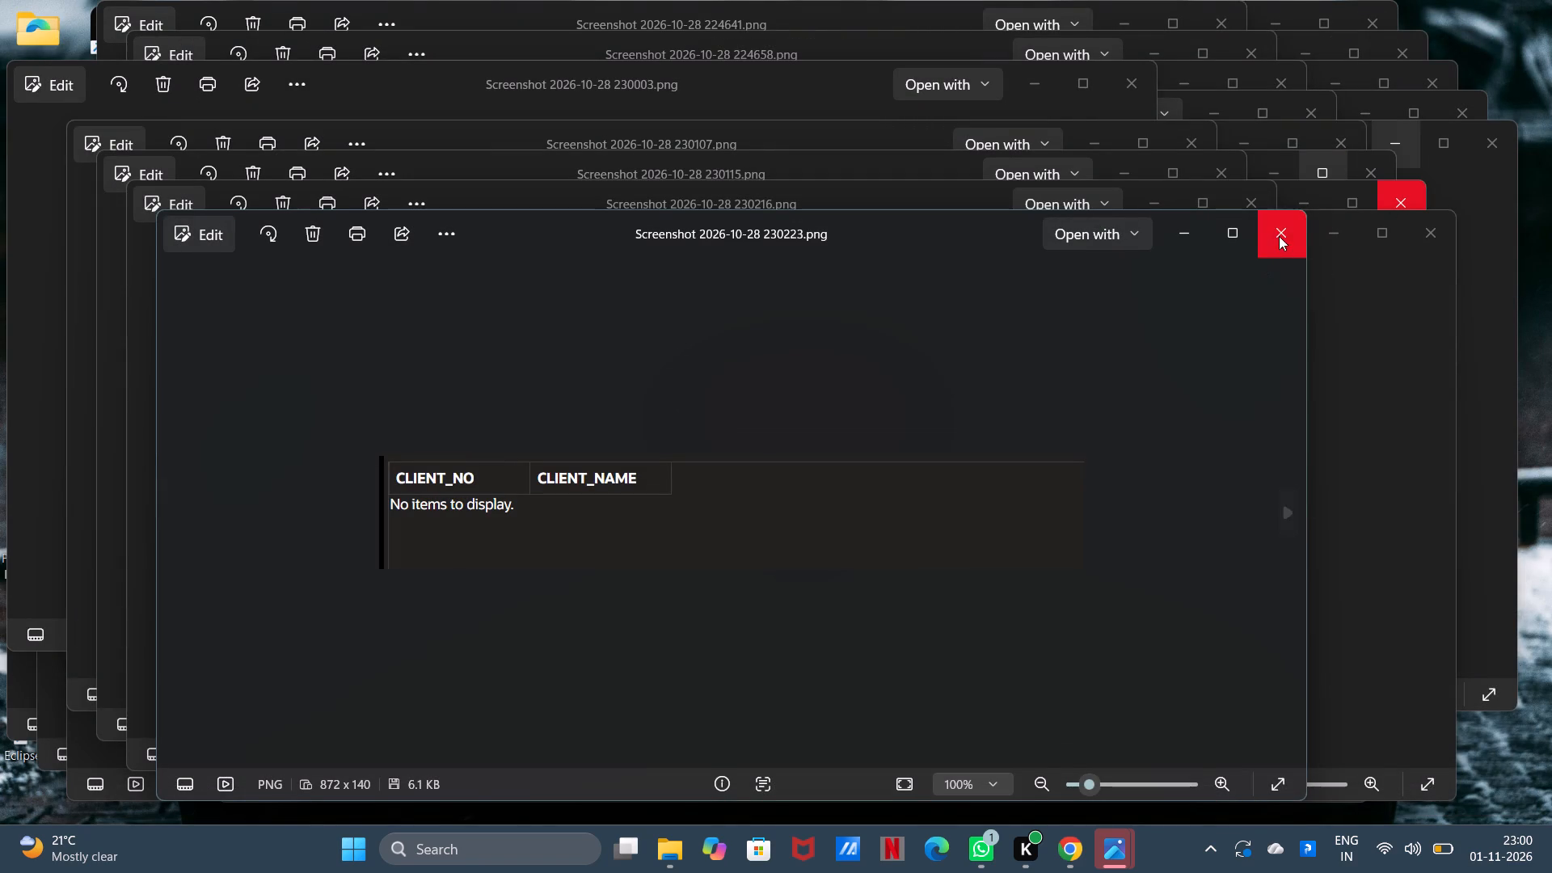
{"action": "left_click", "coordinate": [1279, 236]}
{"action": "left_click", "coordinate": [1253, 204]}
{"action": "left_click", "coordinate": [1223, 183]}
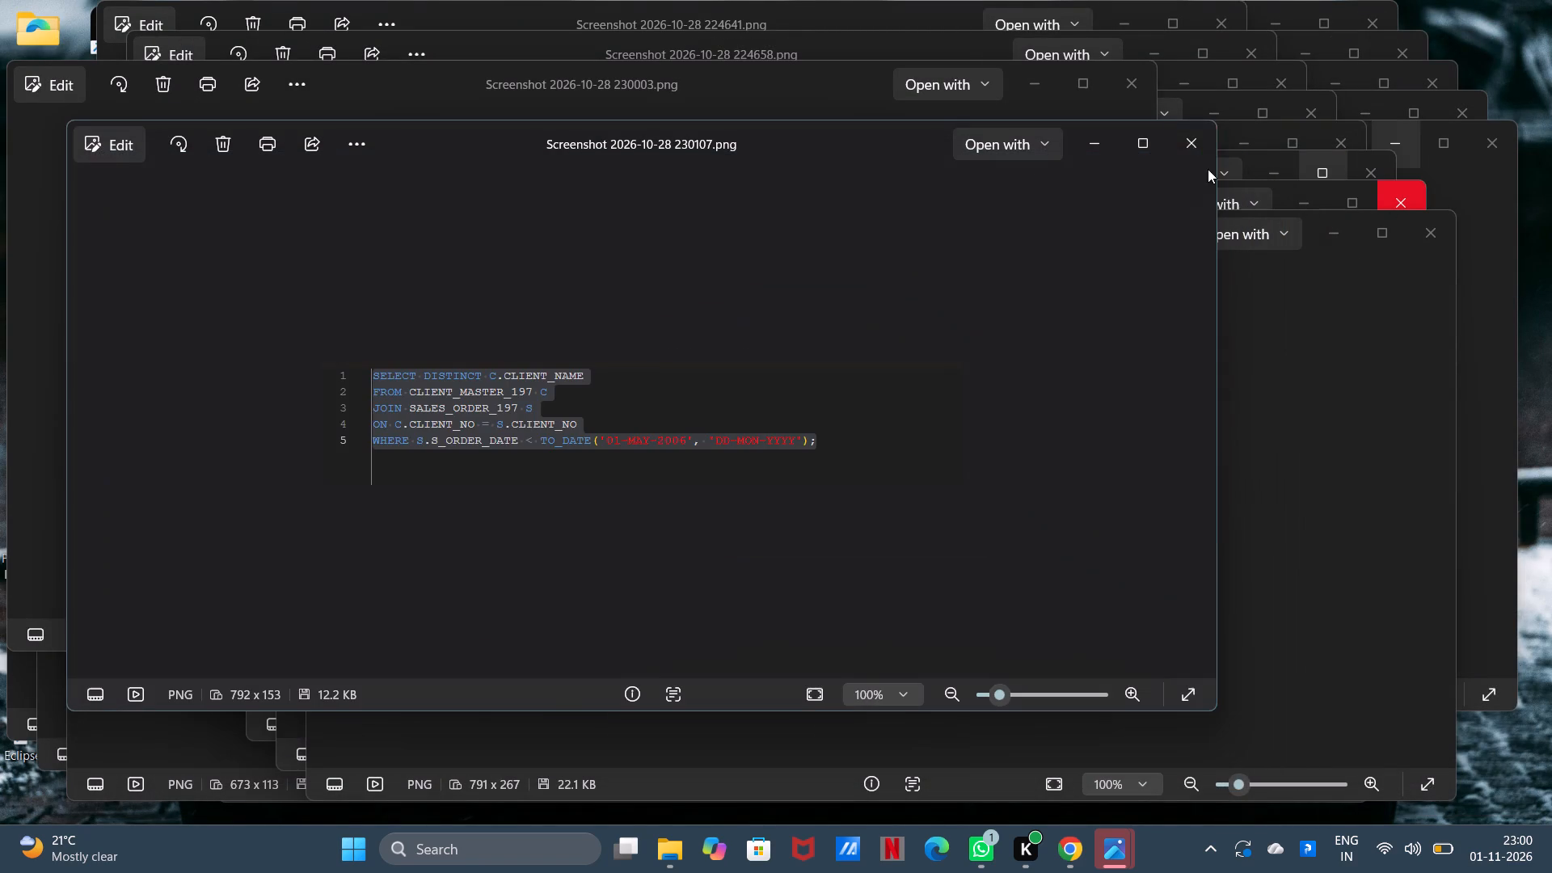
{"action": "left_click", "coordinate": [1187, 141]}
{"action": "left_click", "coordinate": [1127, 82]}
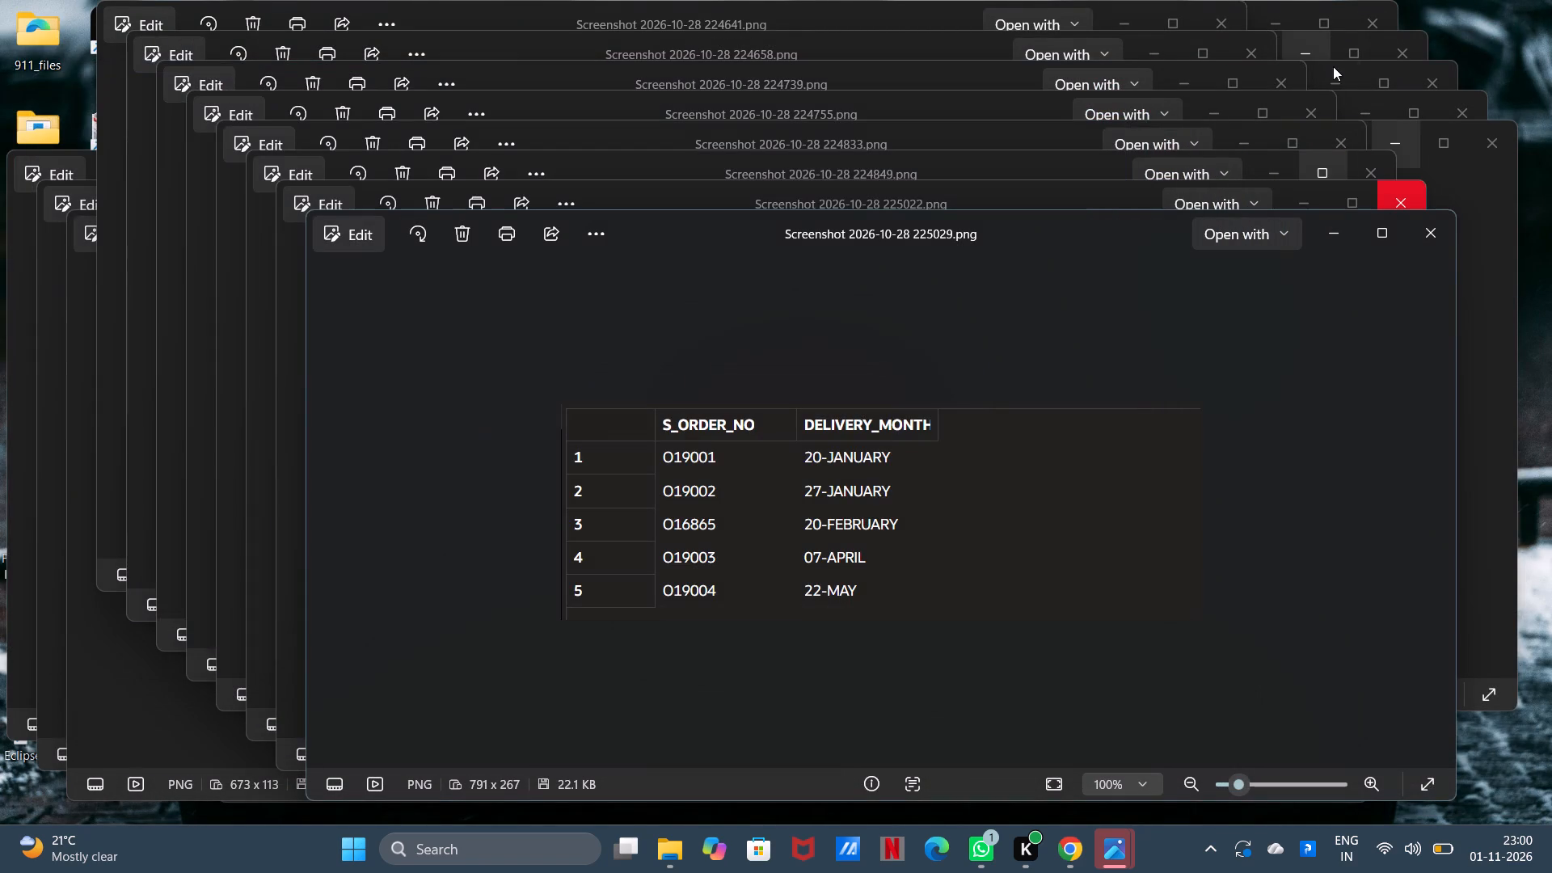
Close the Photos windows showing screenshots 225029, 224641, 224658, 224739, 224755, 224849, 224833, 225022, 224518 and 224506.
{"action": "left_click", "coordinate": [1436, 220]}
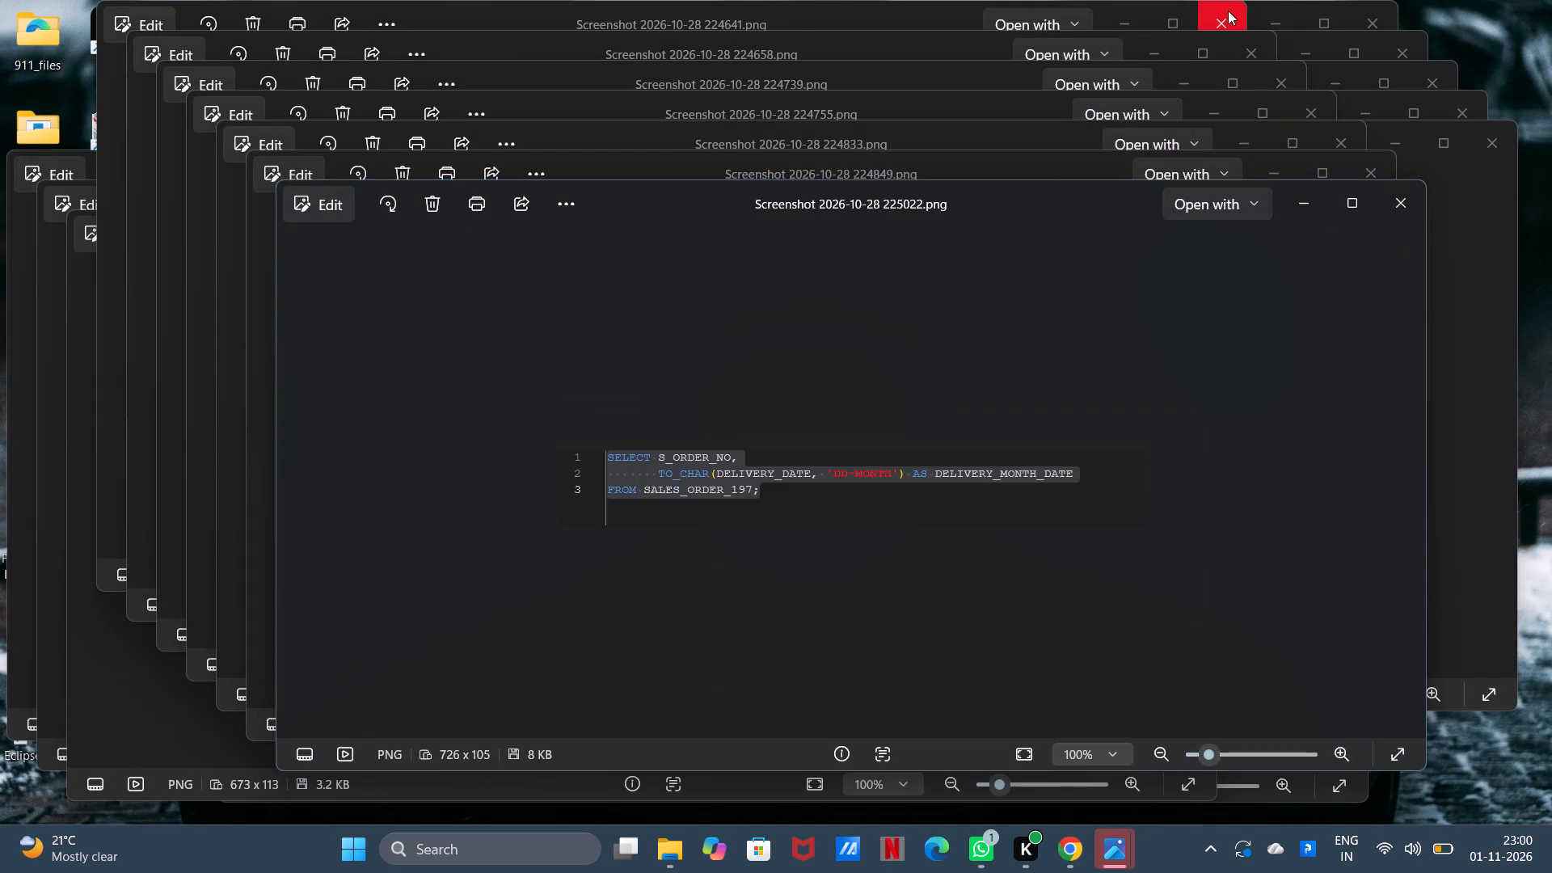
{"action": "left_click", "coordinate": [1228, 11]}
{"action": "left_click", "coordinate": [1246, 48]}
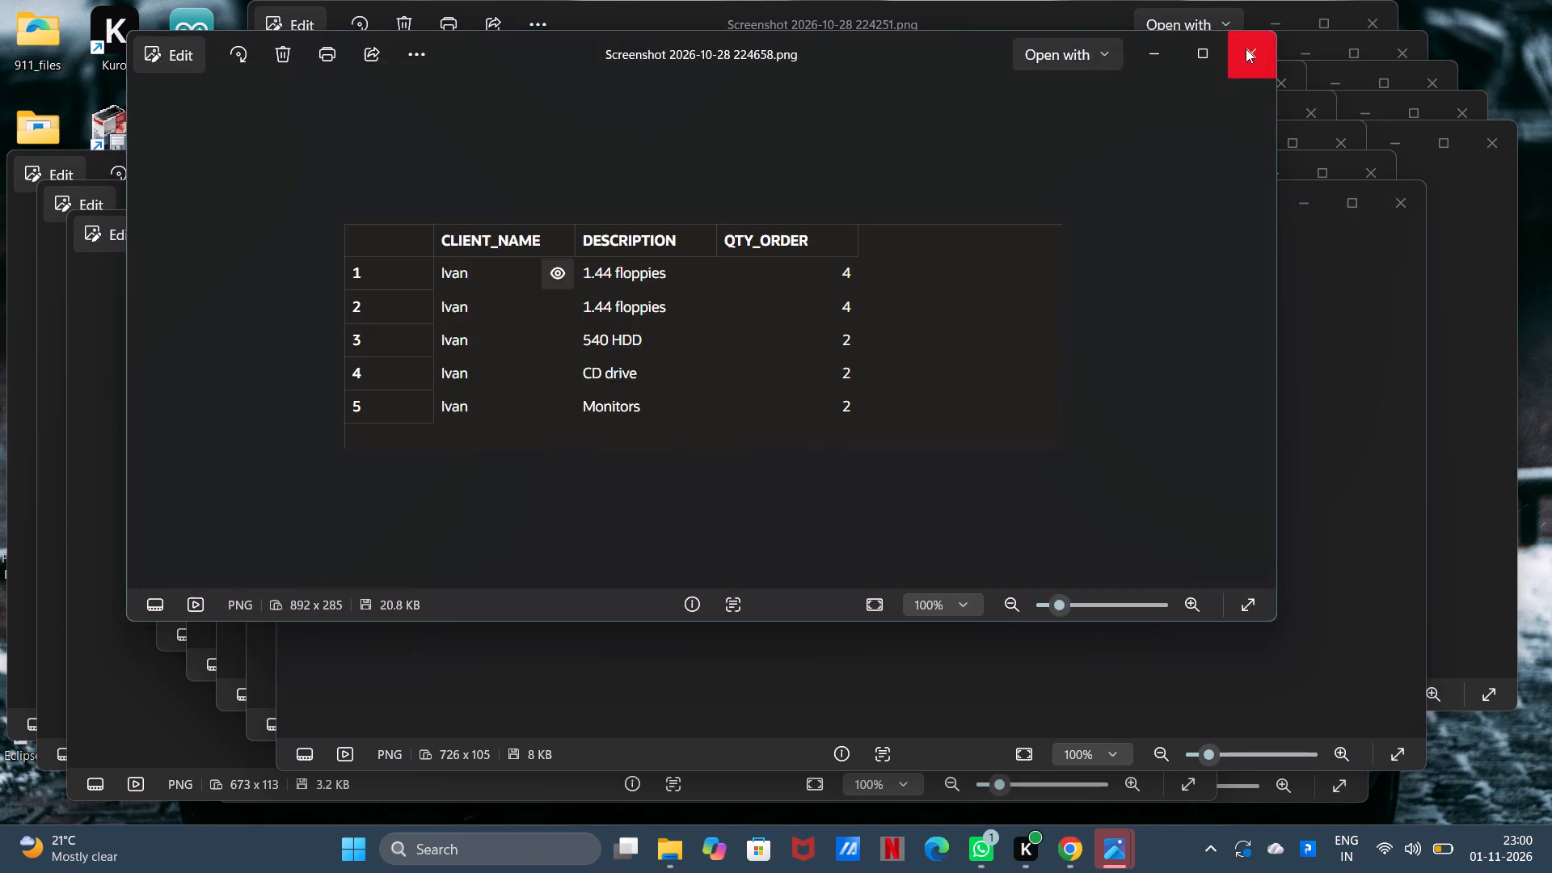
{"action": "left_click", "coordinate": [1272, 78]}
{"action": "left_click", "coordinate": [1302, 101]}
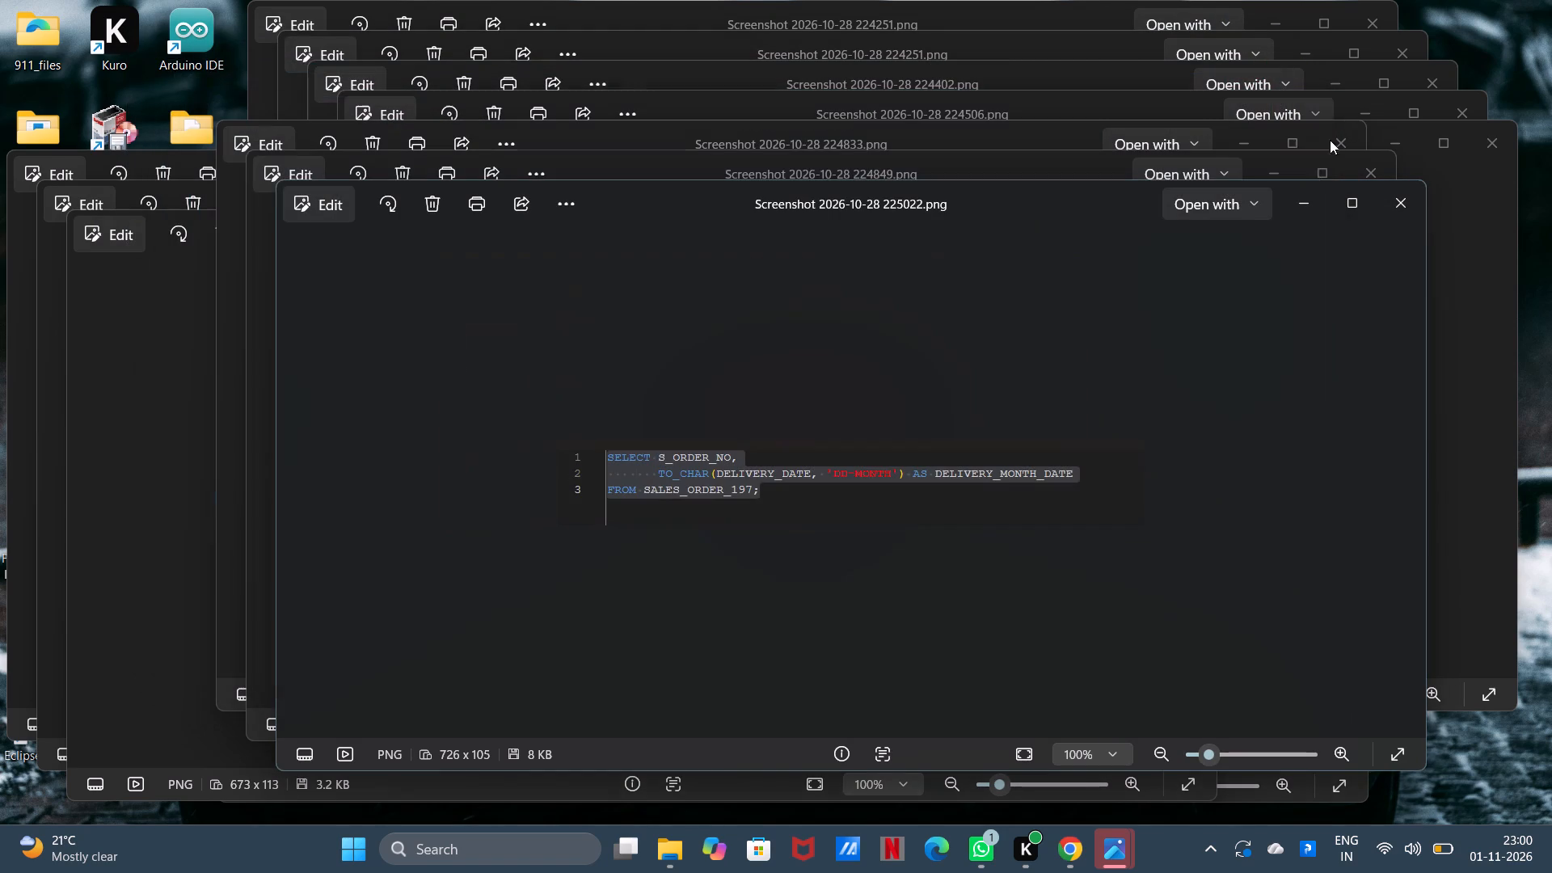
{"action": "left_click", "coordinate": [1348, 158]}
{"action": "left_click", "coordinate": [1343, 147]}
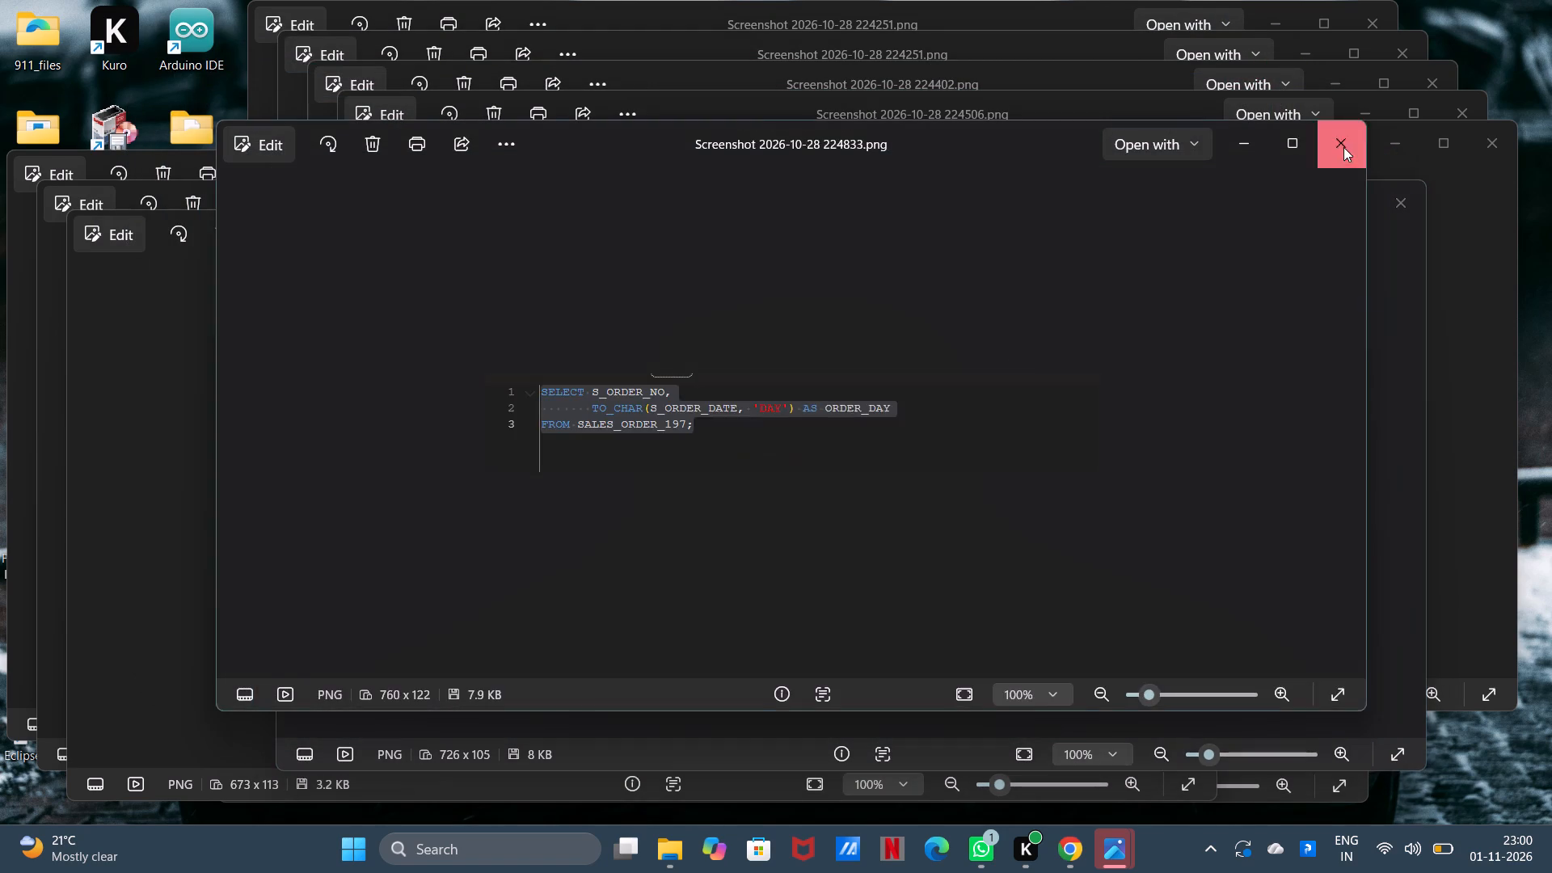
{"action": "left_click", "coordinate": [1391, 203]}
{"action": "left_click", "coordinate": [1497, 151]}
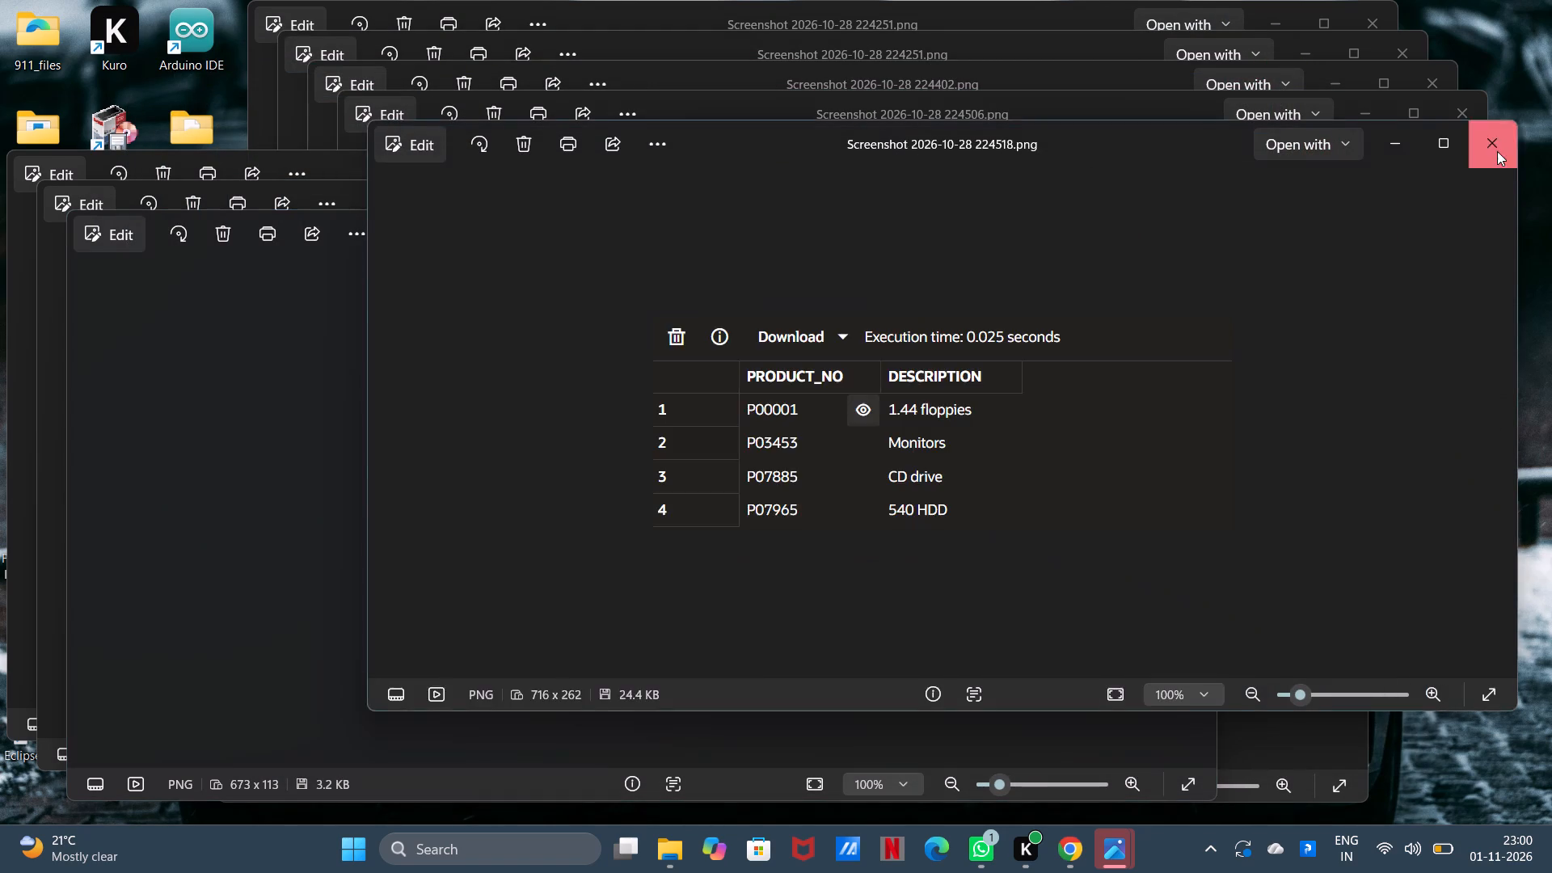
{"action": "left_click", "coordinate": [1461, 110]}
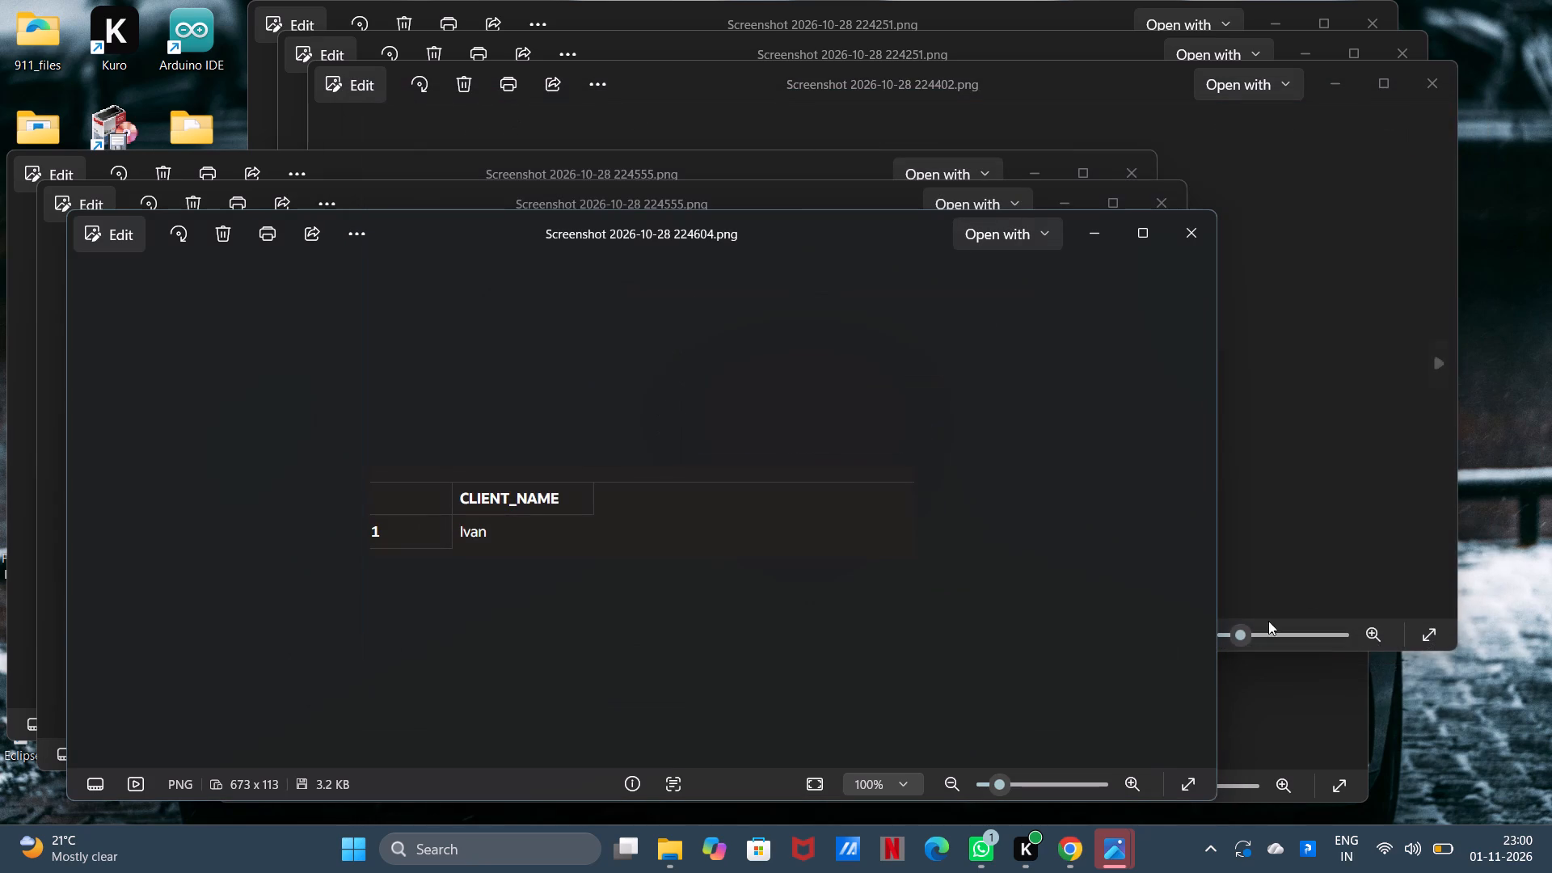
Close all remaining Photos windows at once.
{"action": "left_click", "coordinate": [1123, 836]}
{"action": "right_click", "coordinate": [1123, 836]}
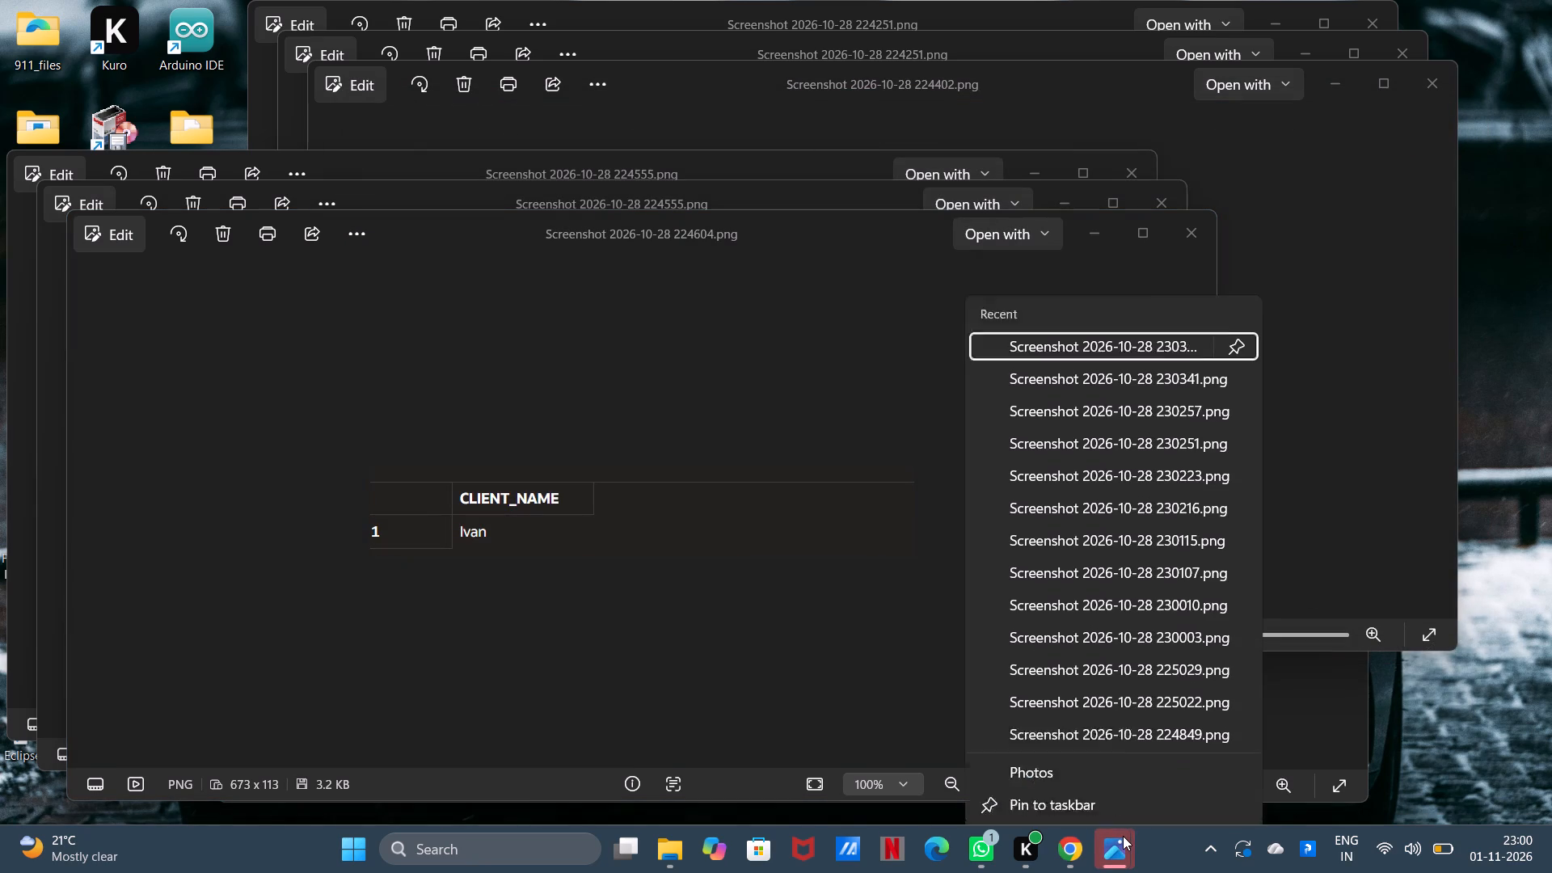
{"action": "left_click", "coordinate": [1097, 802]}
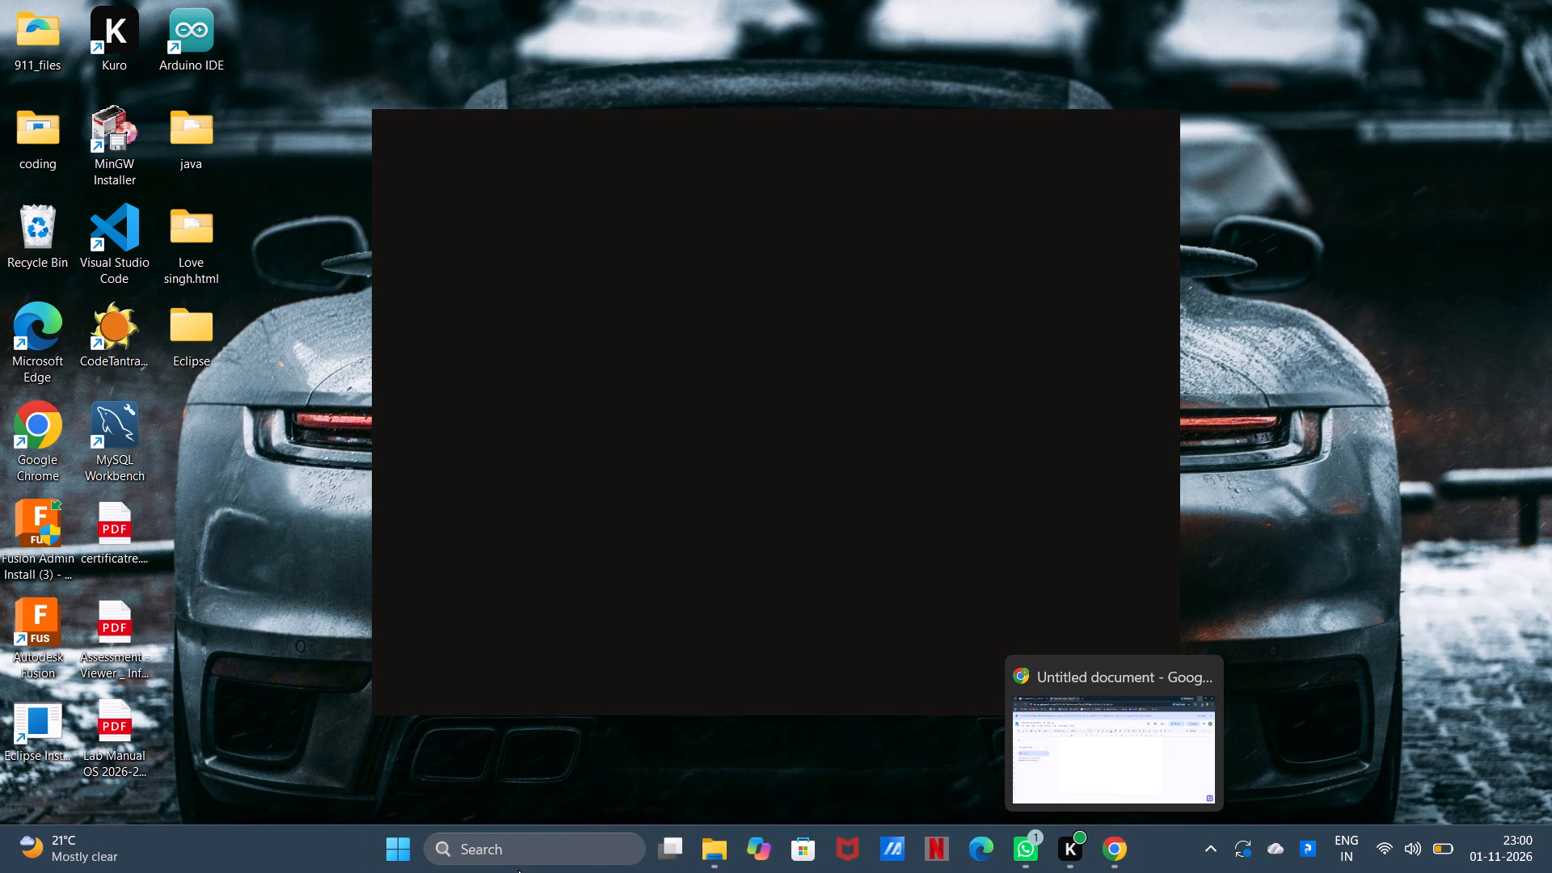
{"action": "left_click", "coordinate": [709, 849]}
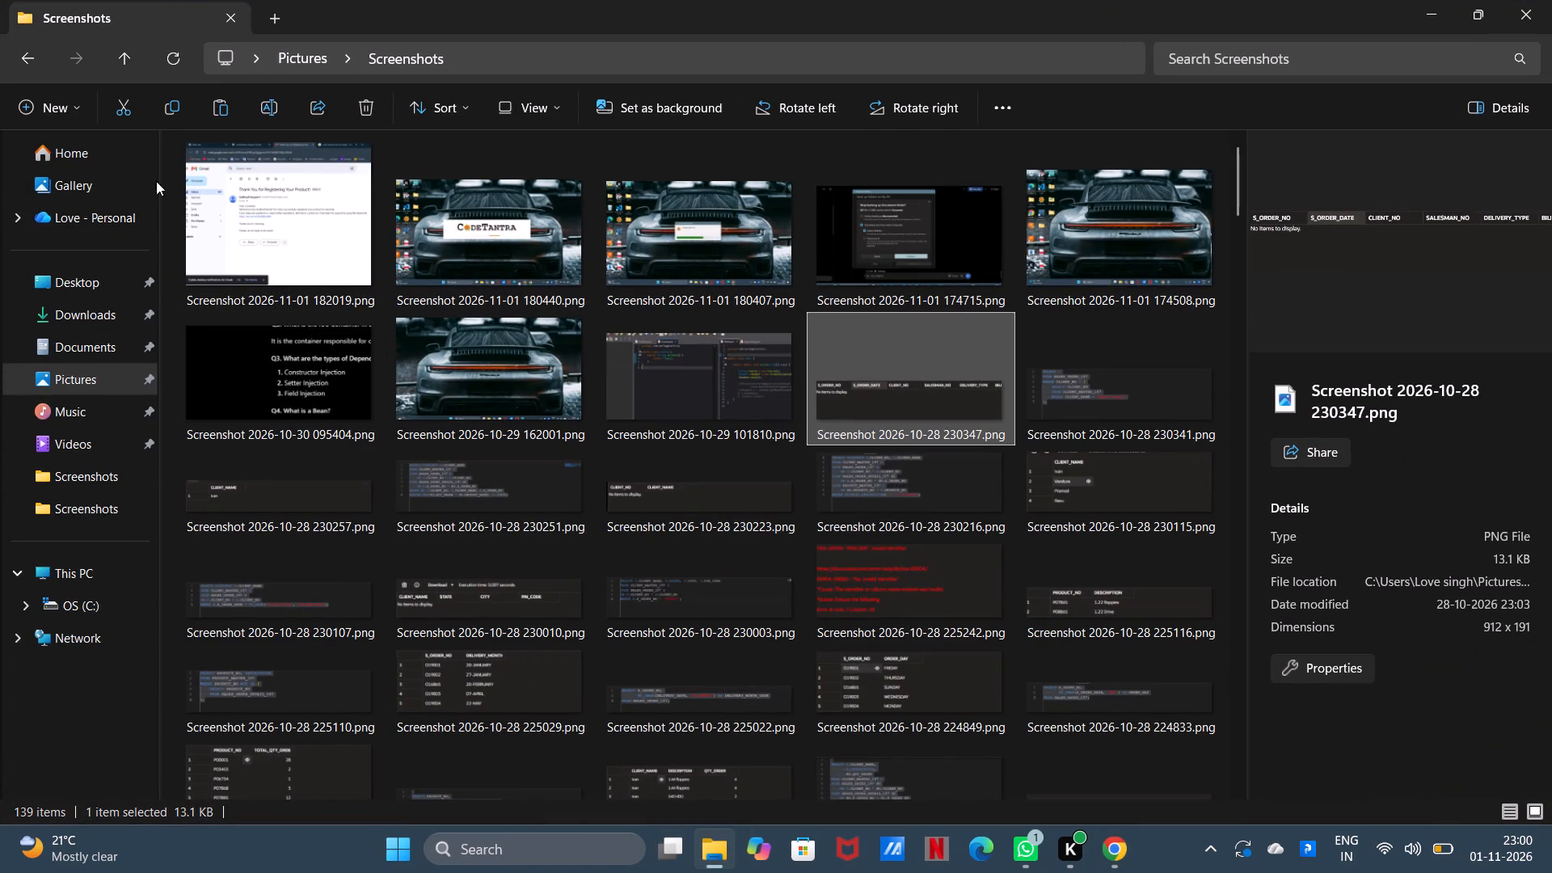
Open the Downloads folder and select the file Untitled document (1).pdf.
{"action": "left_click", "coordinate": [80, 313]}
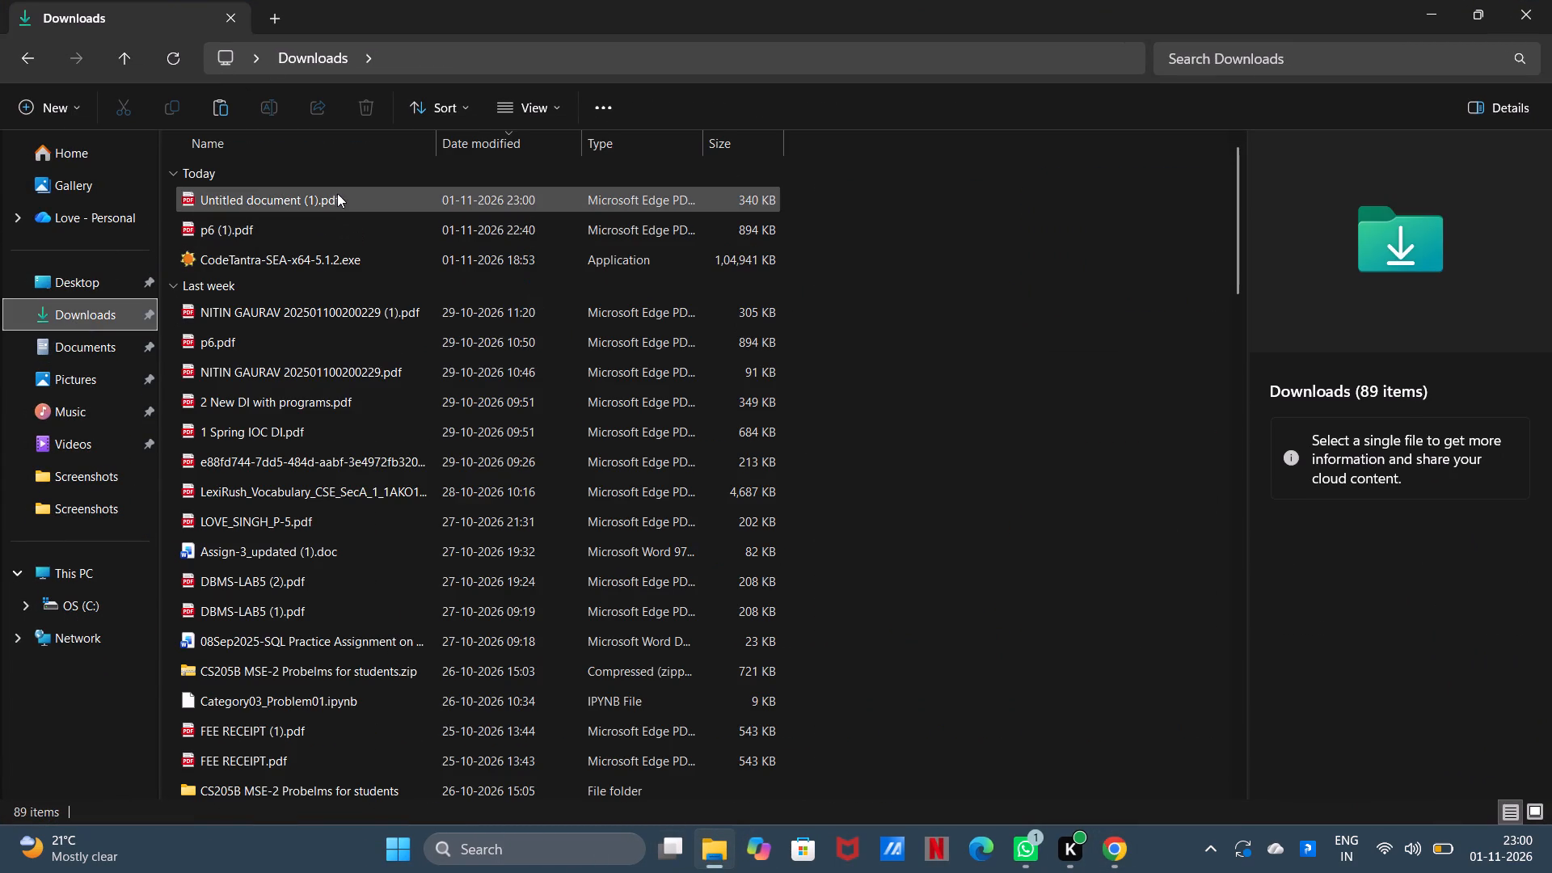
{"action": "left_click", "coordinate": [337, 193]}
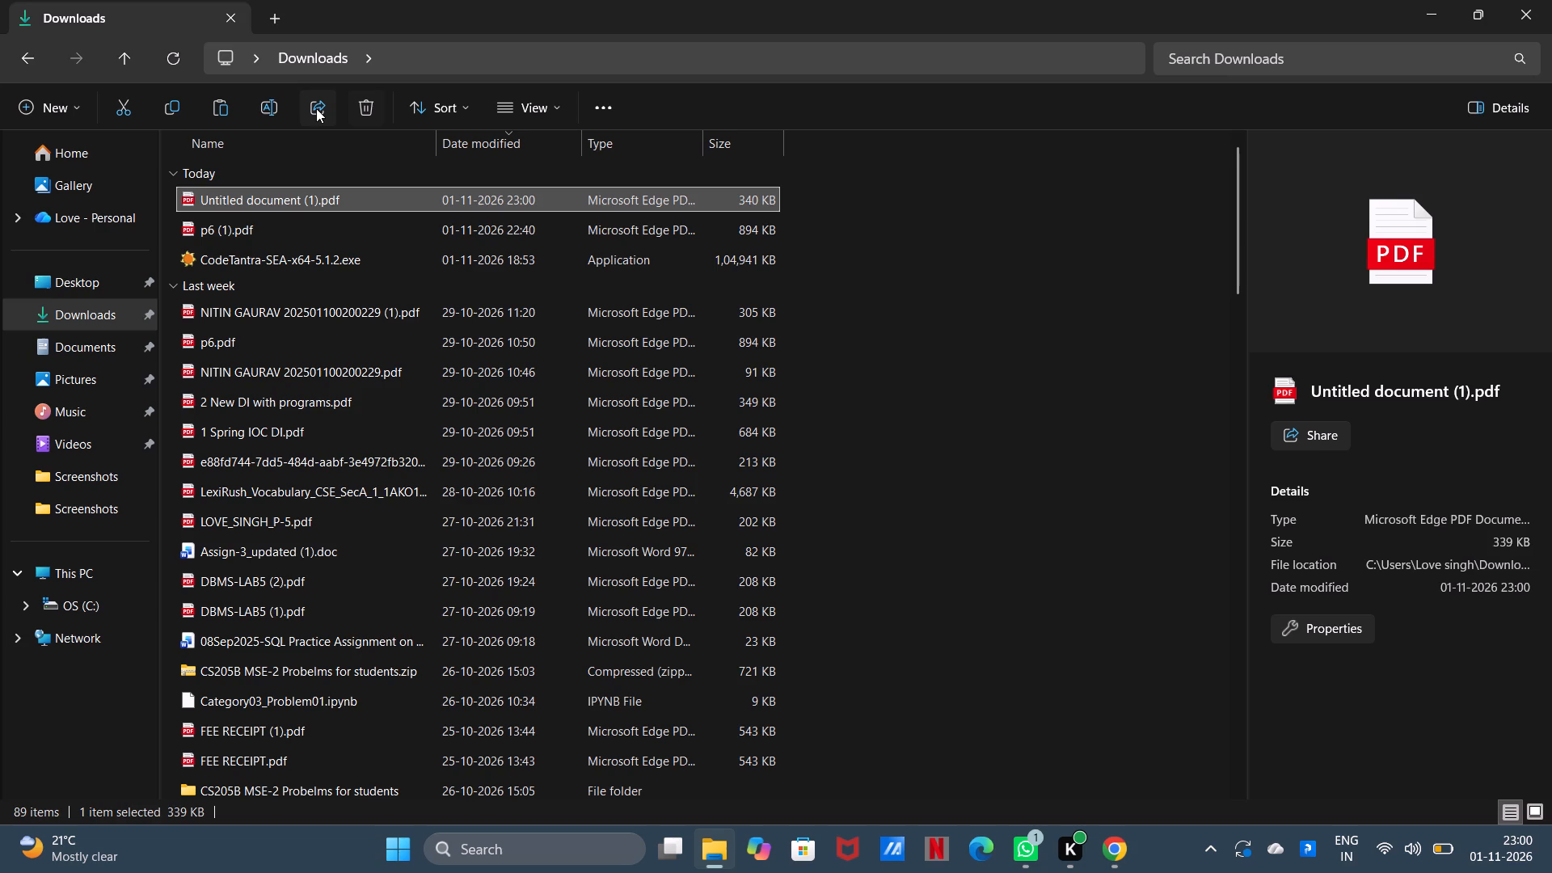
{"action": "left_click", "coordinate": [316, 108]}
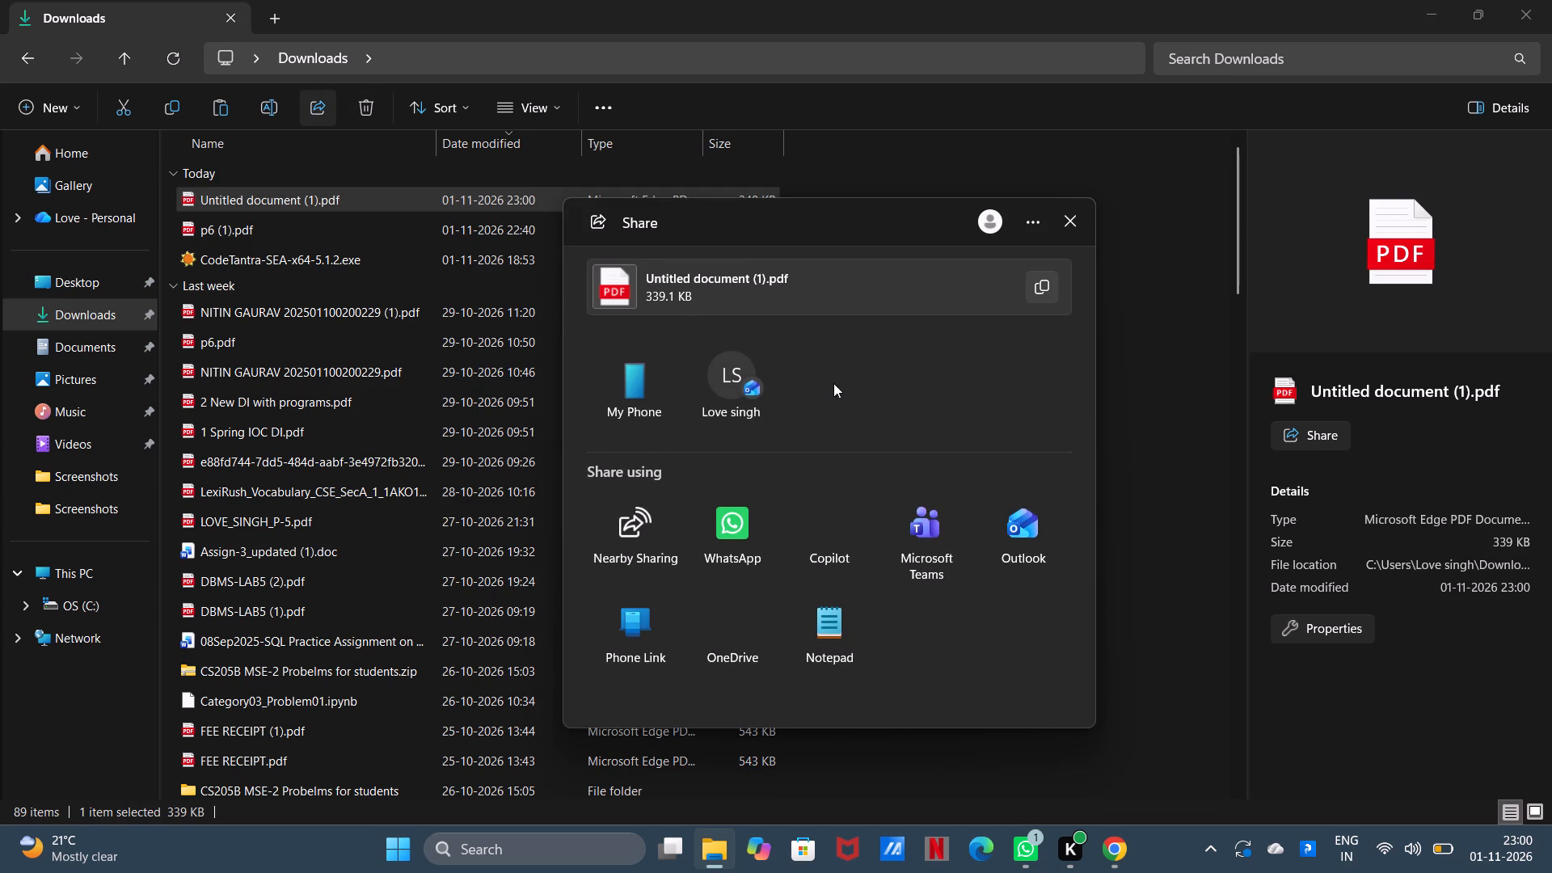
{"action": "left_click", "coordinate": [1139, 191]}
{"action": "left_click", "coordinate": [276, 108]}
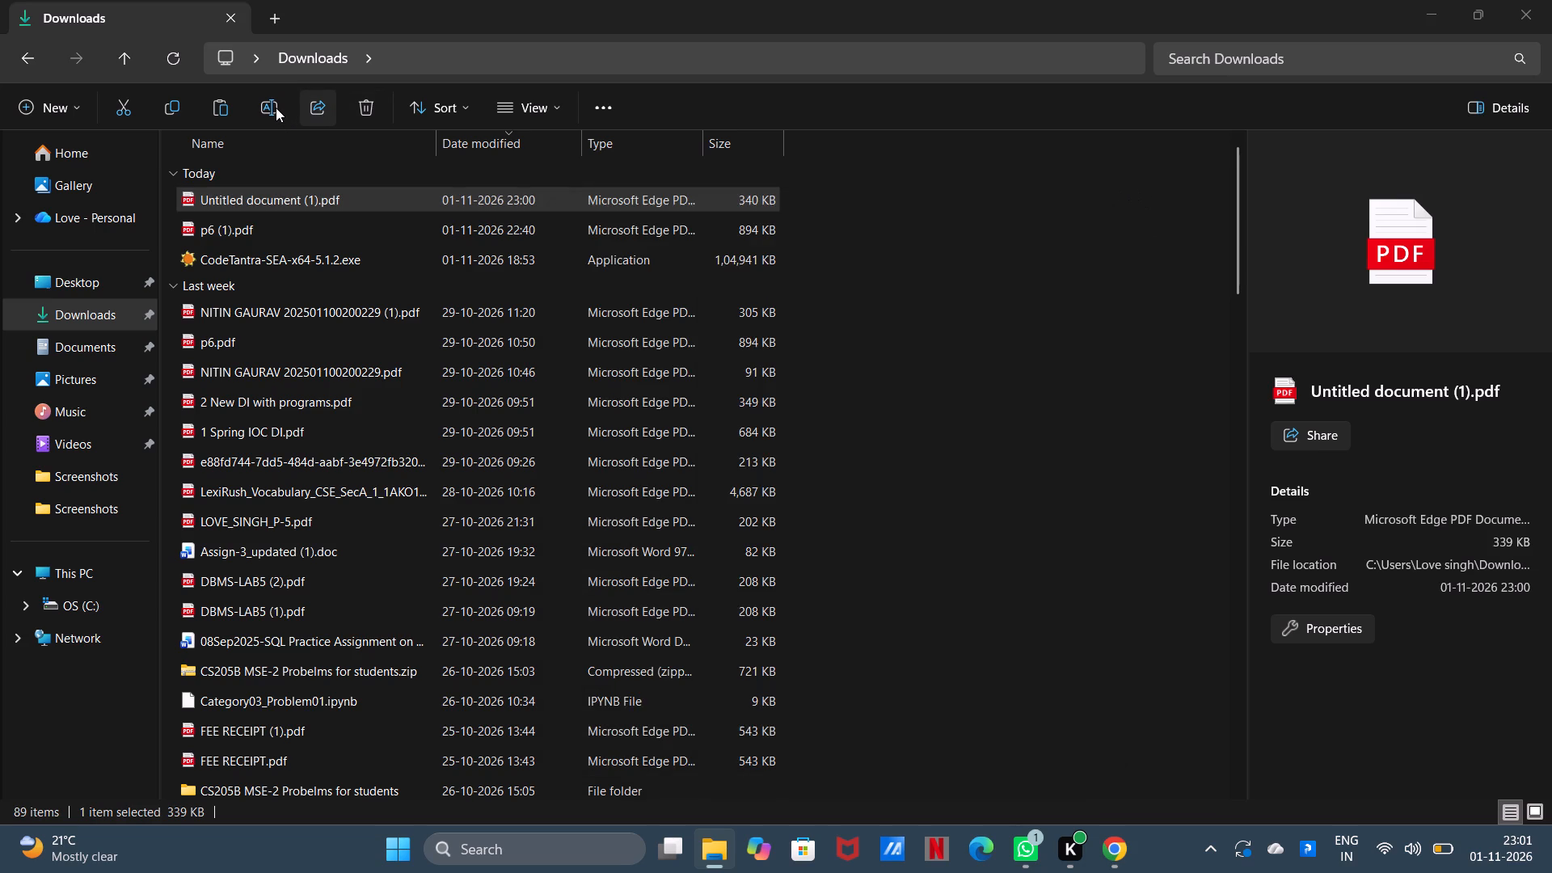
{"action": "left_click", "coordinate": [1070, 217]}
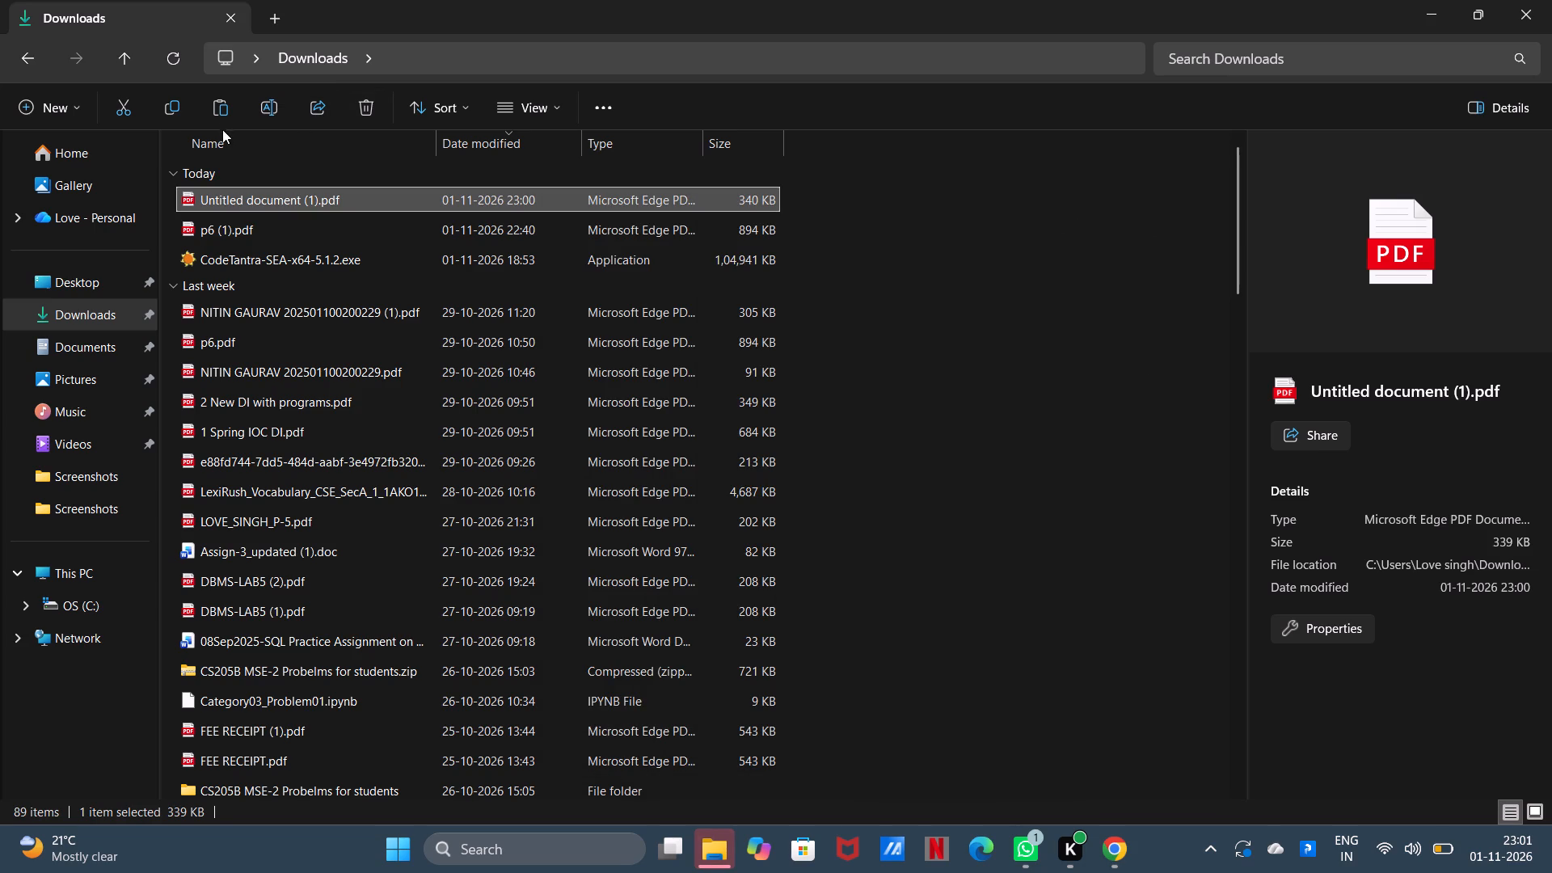
Rename Untitled document (1).pdf in the Downloads folder as P_6.pdf.
{"action": "left_click", "coordinate": [268, 107]}
{"action": "key", "text": "BackSpace"}
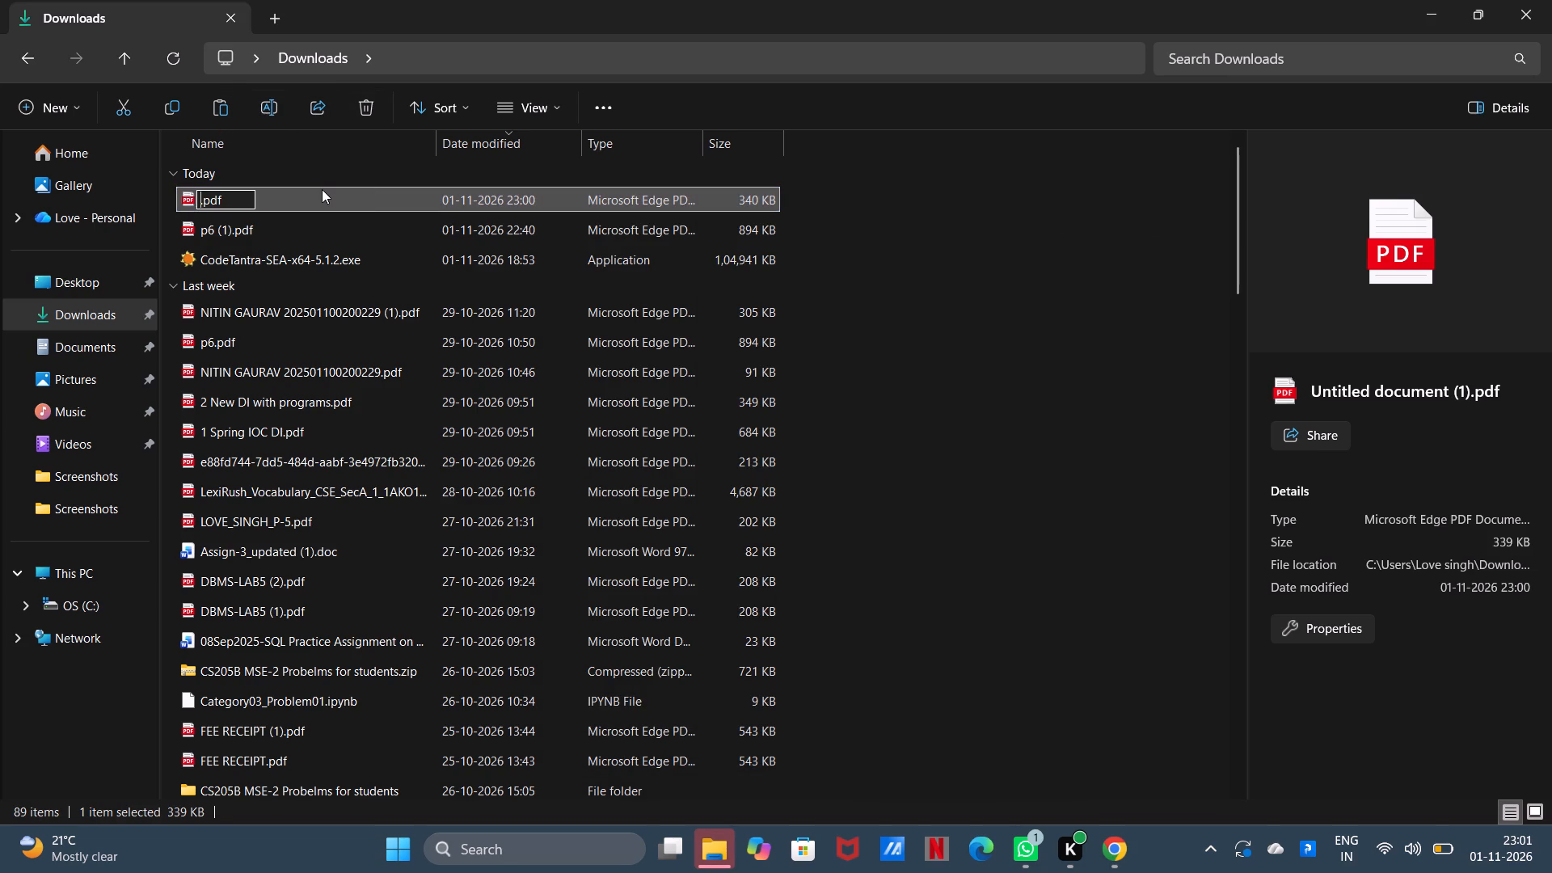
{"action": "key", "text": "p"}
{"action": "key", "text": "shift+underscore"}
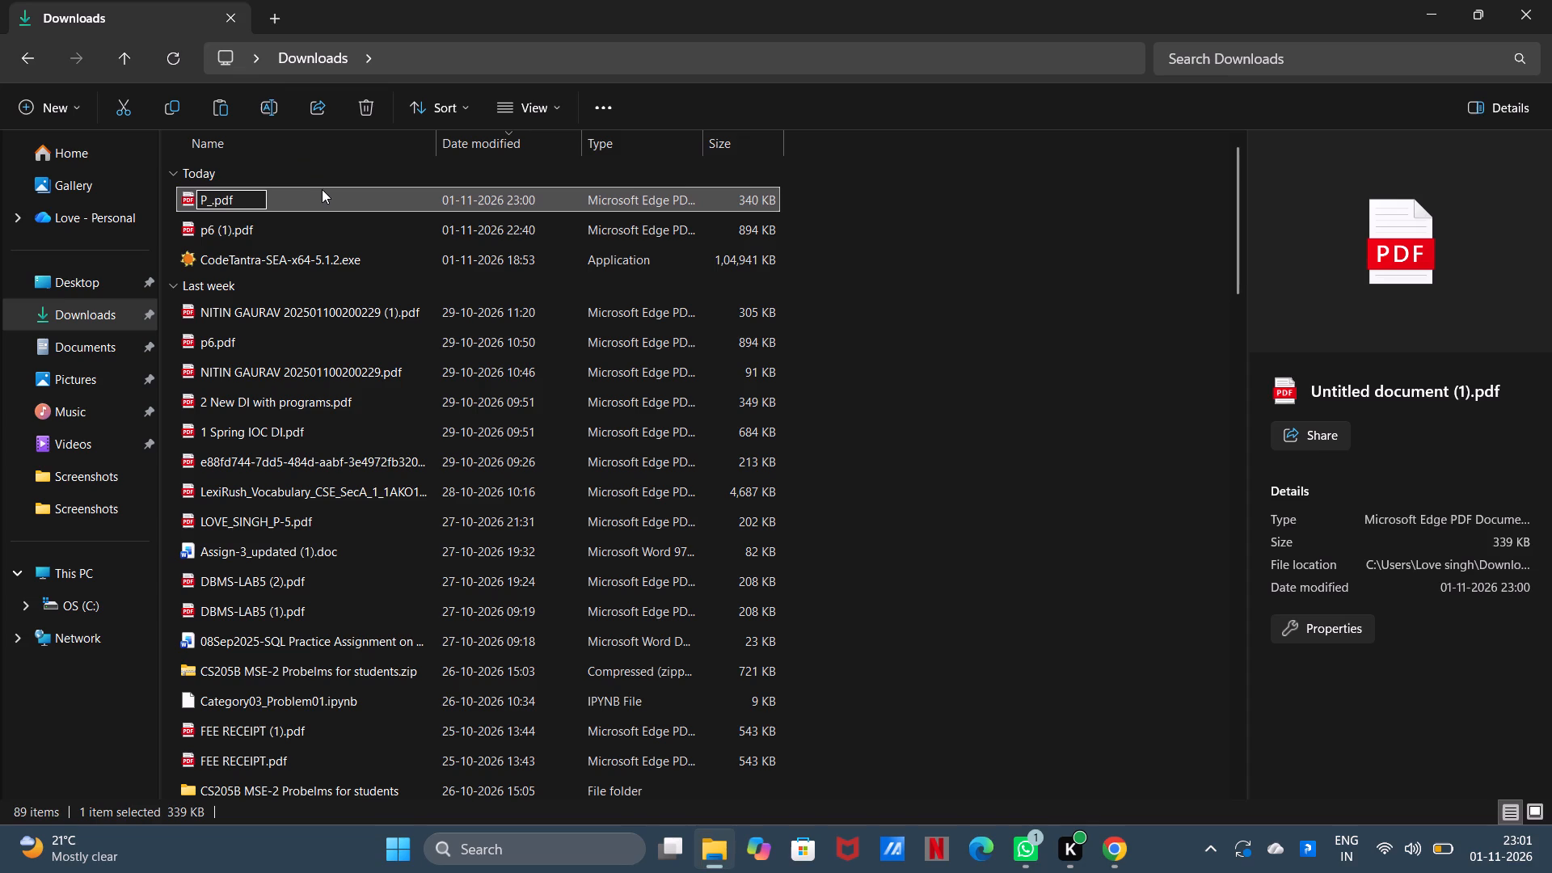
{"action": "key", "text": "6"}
{"action": "key", "text": "backslash"}
{"action": "key", "text": "Return"}
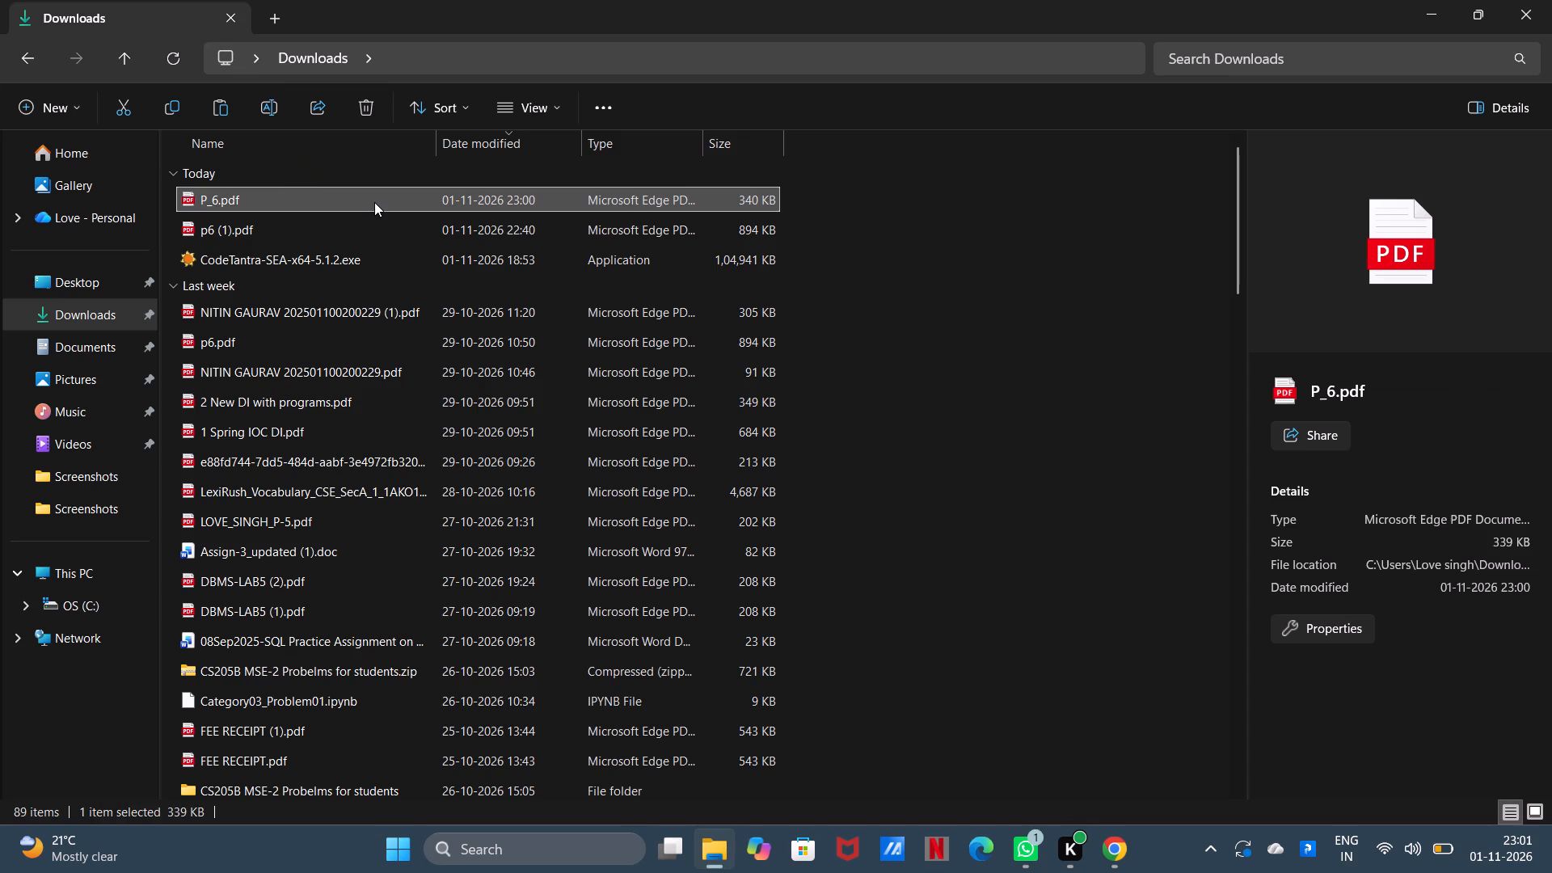
Switch to Chrome, where the untitled Google Docs document is open.
{"action": "left_click", "coordinate": [1132, 850]}
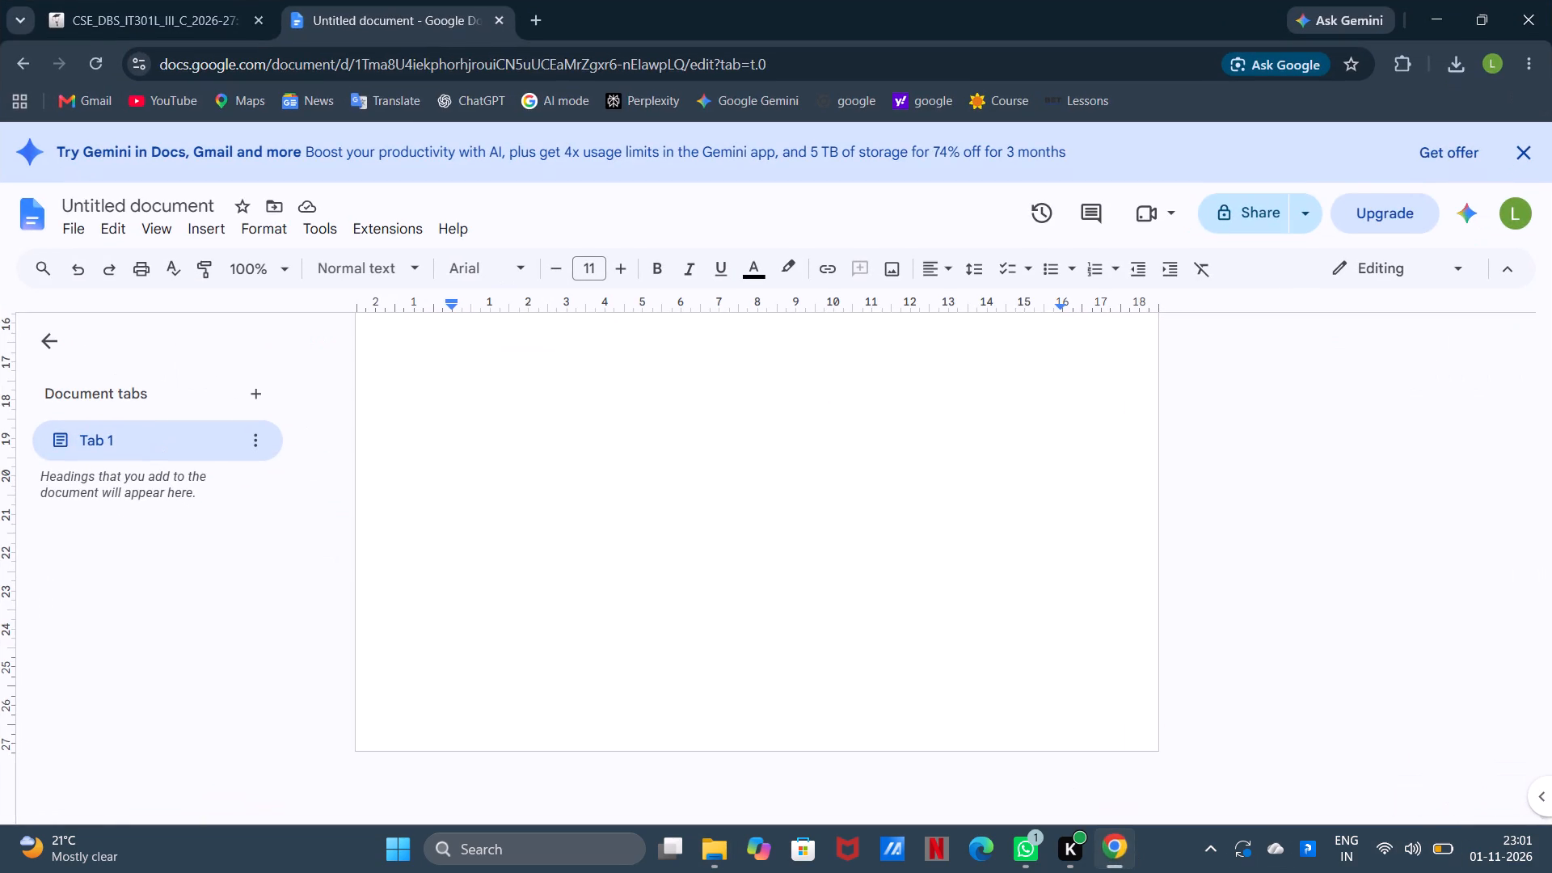
Return to the Lab 6 assignment page in the KIET Moodle site and start adding a submission.
{"action": "left_click", "coordinate": [240, 0]}
{"action": "scroll", "coordinate": [450, 347], "scroll_direction": "down", "scroll_amount": 1}
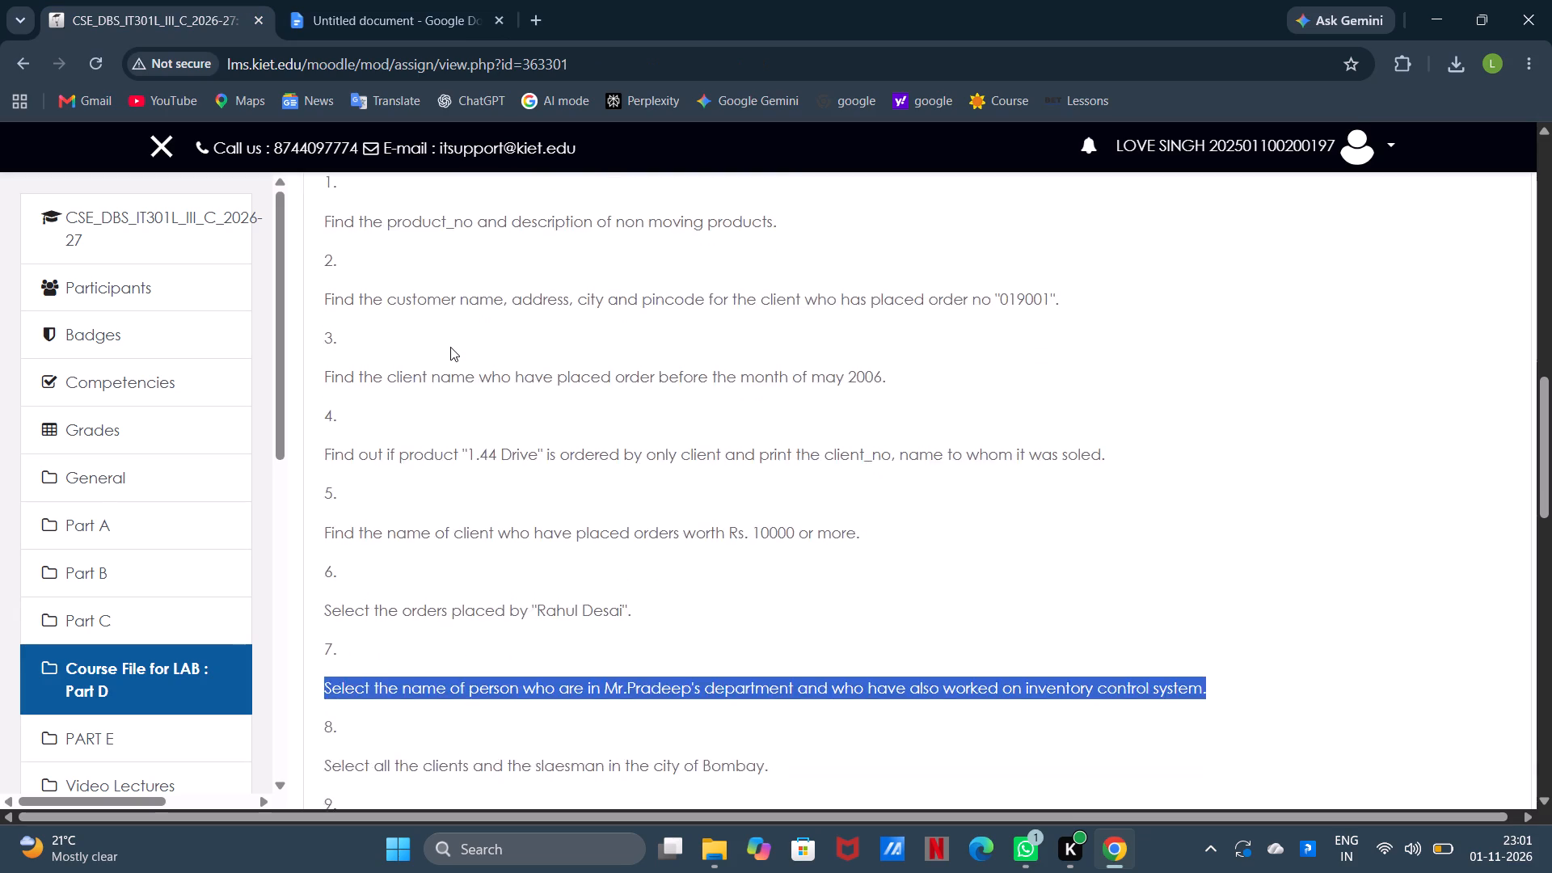
{"action": "scroll", "coordinate": [450, 347], "scroll_direction": "up", "scroll_amount": 3}
{"action": "scroll", "coordinate": [450, 347], "scroll_direction": "down", "scroll_amount": 12}
{"action": "scroll", "coordinate": [450, 347], "scroll_direction": "up", "scroll_amount": 2}
{"action": "left_click", "coordinate": [882, 292]}
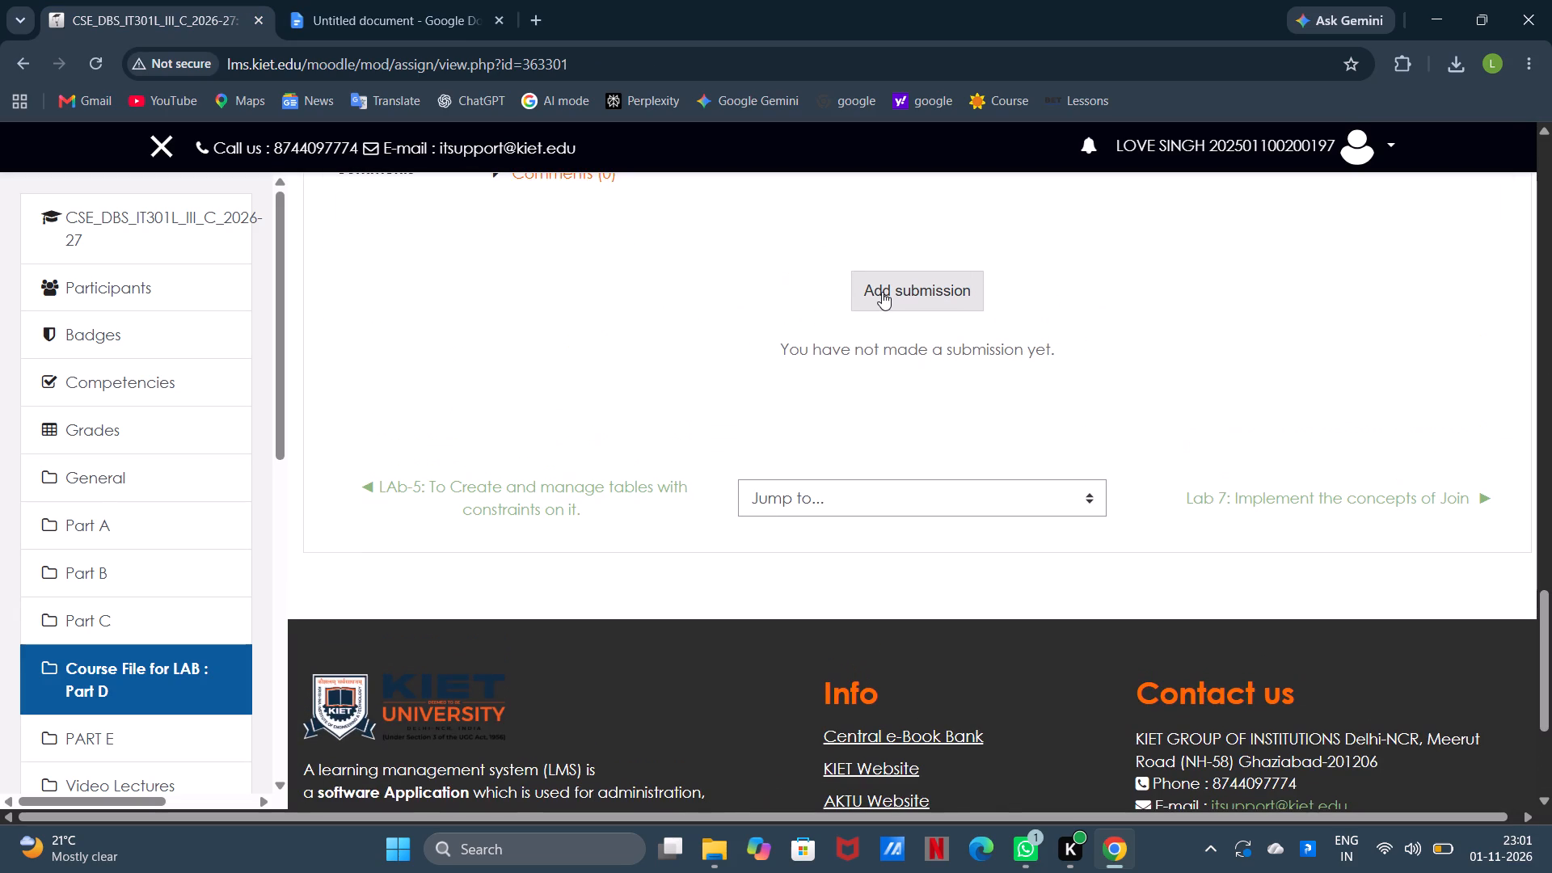
{"action": "left_click", "coordinate": [861, 294]}
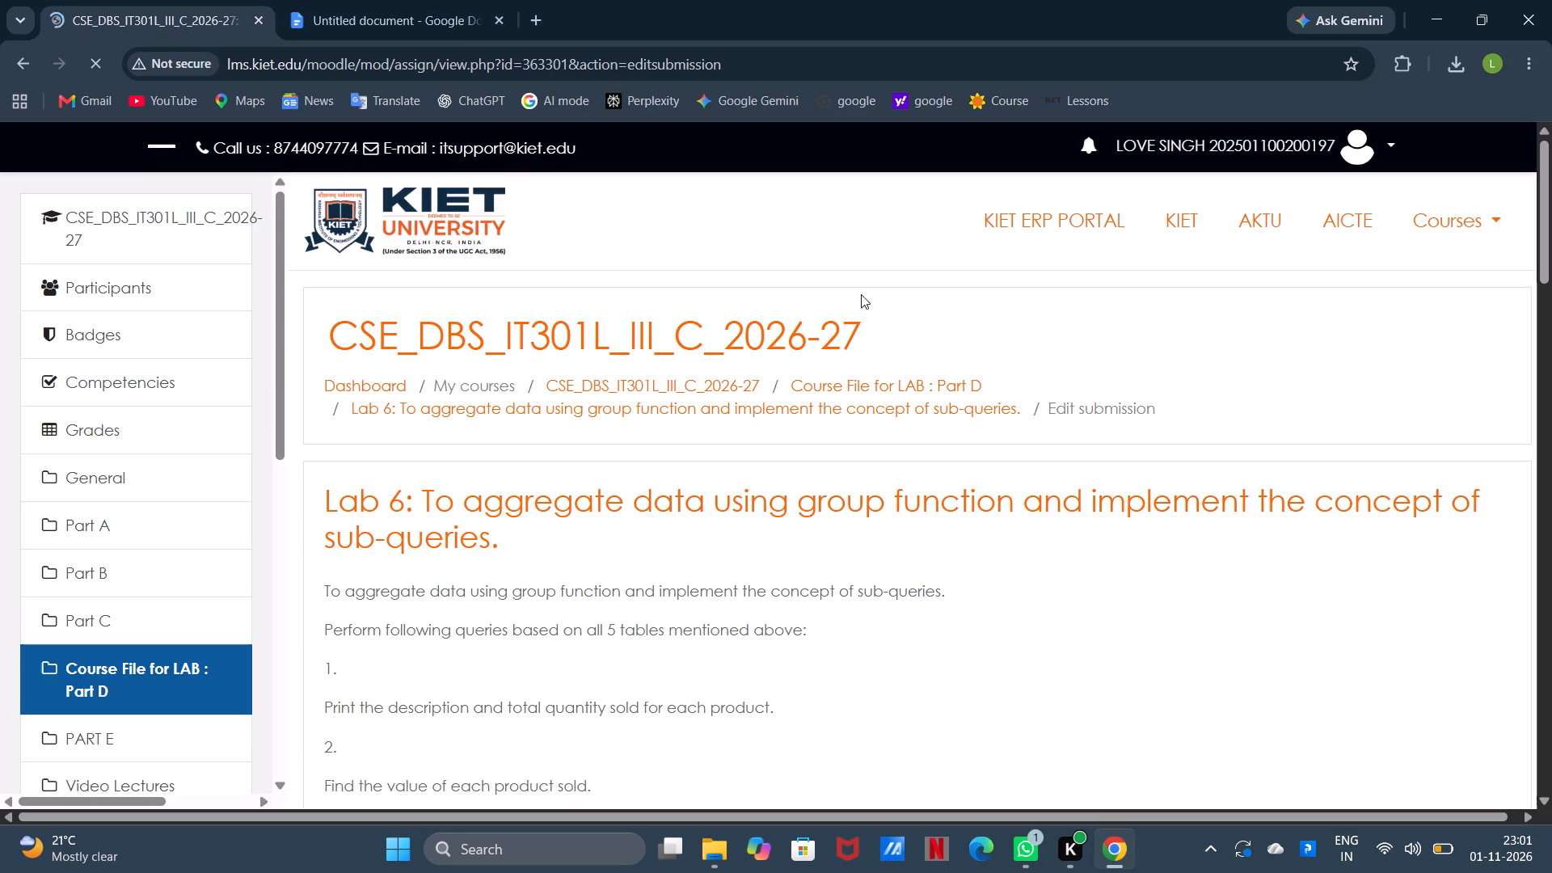
Upload P_6.pdf from the Downloads folder to the assignment's file submissions.
{"action": "scroll", "coordinate": [316, 717], "scroll_direction": "down", "scroll_amount": 2}
{"action": "scroll", "coordinate": [615, 711], "scroll_direction": "down", "scroll_amount": 7}
{"action": "scroll", "coordinate": [615, 711], "scroll_direction": "up", "scroll_amount": 3}
{"action": "scroll", "coordinate": [615, 711], "scroll_direction": "down", "scroll_amount": 1}
{"action": "left_click", "coordinate": [666, 308]}
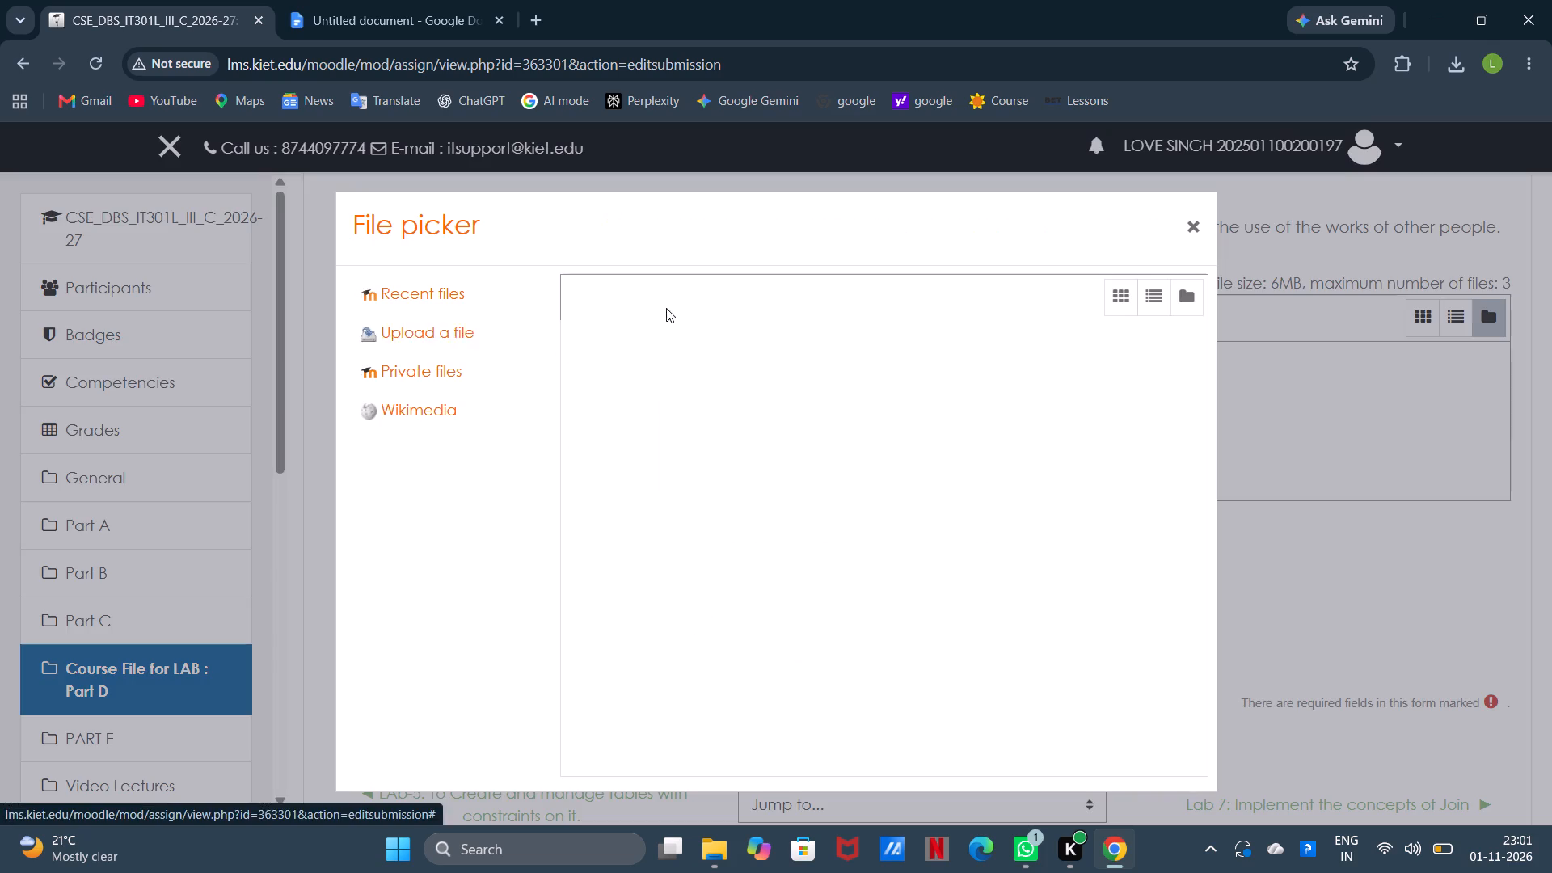
{"action": "left_click", "coordinate": [631, 396]}
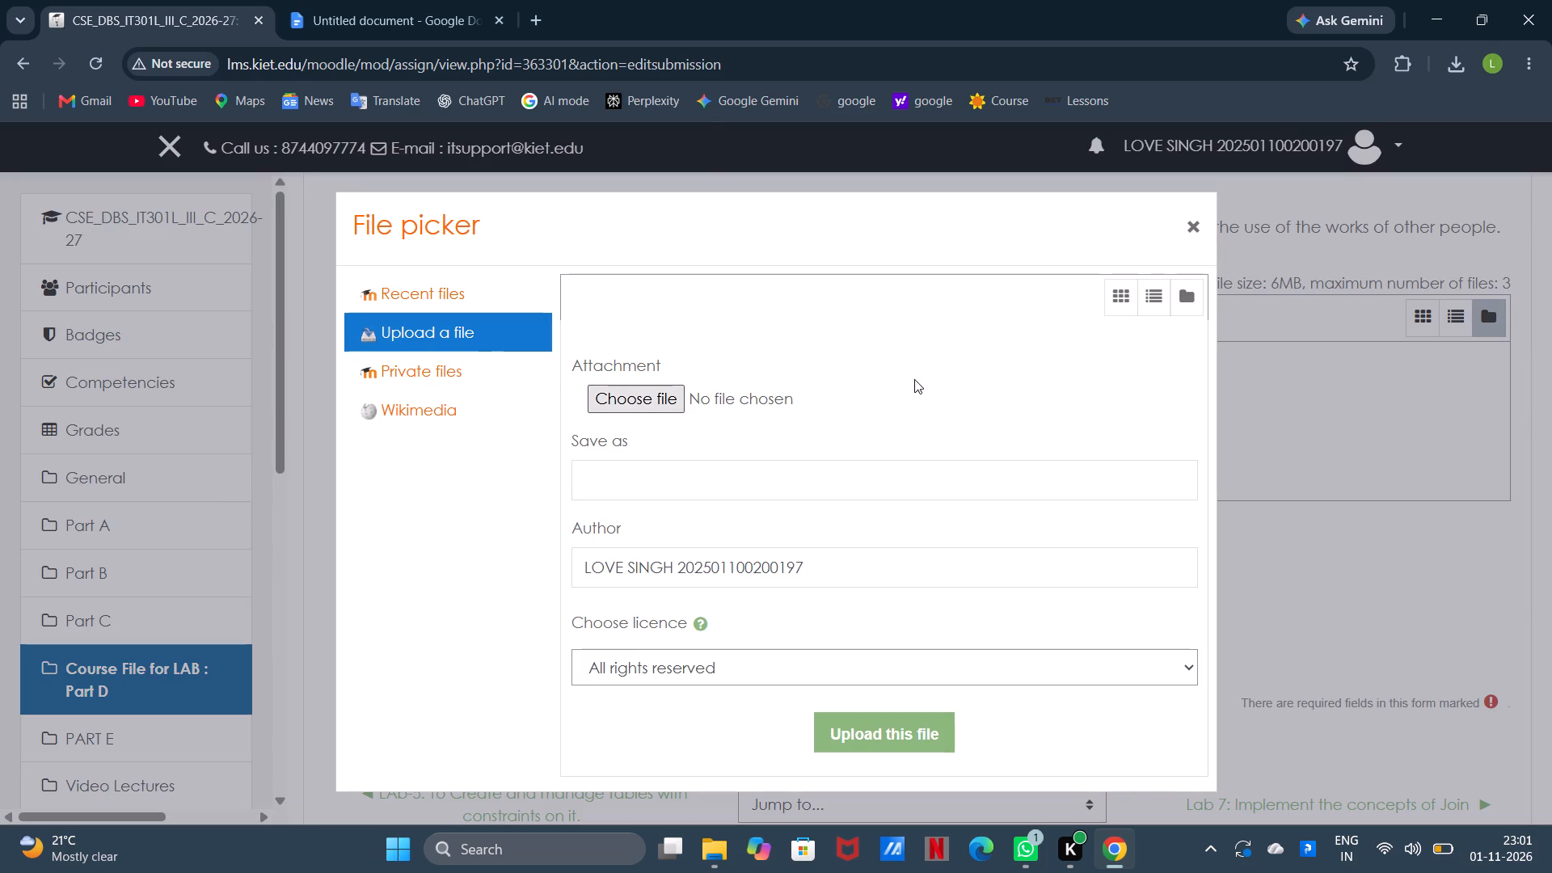
{"action": "left_click", "coordinate": [52, 235]}
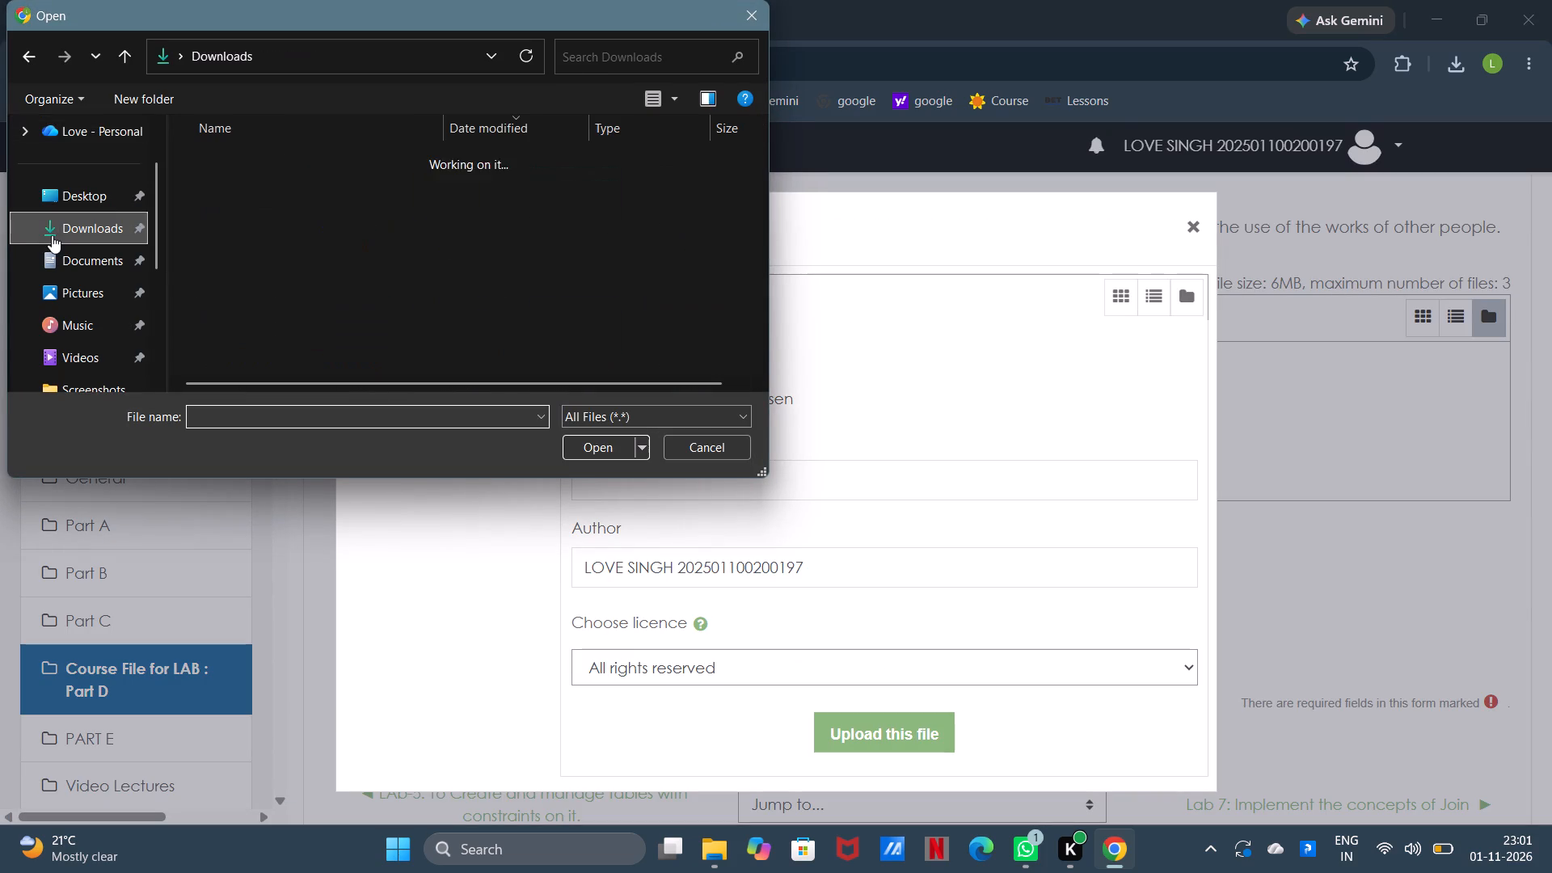
{"action": "left_click", "coordinate": [268, 187]}
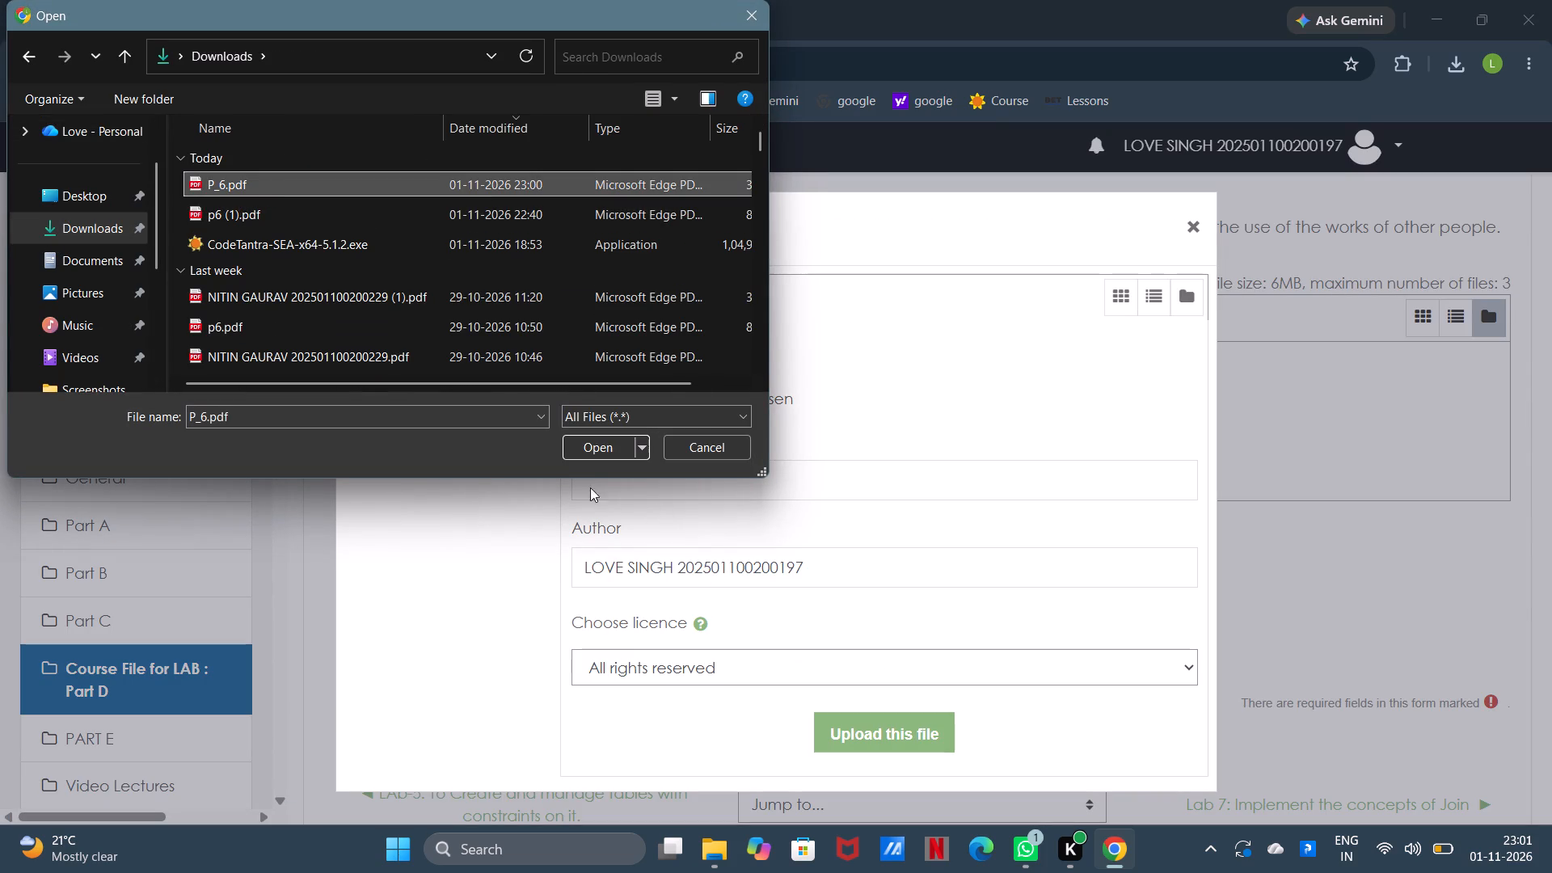
{"action": "left_click", "coordinate": [596, 448]}
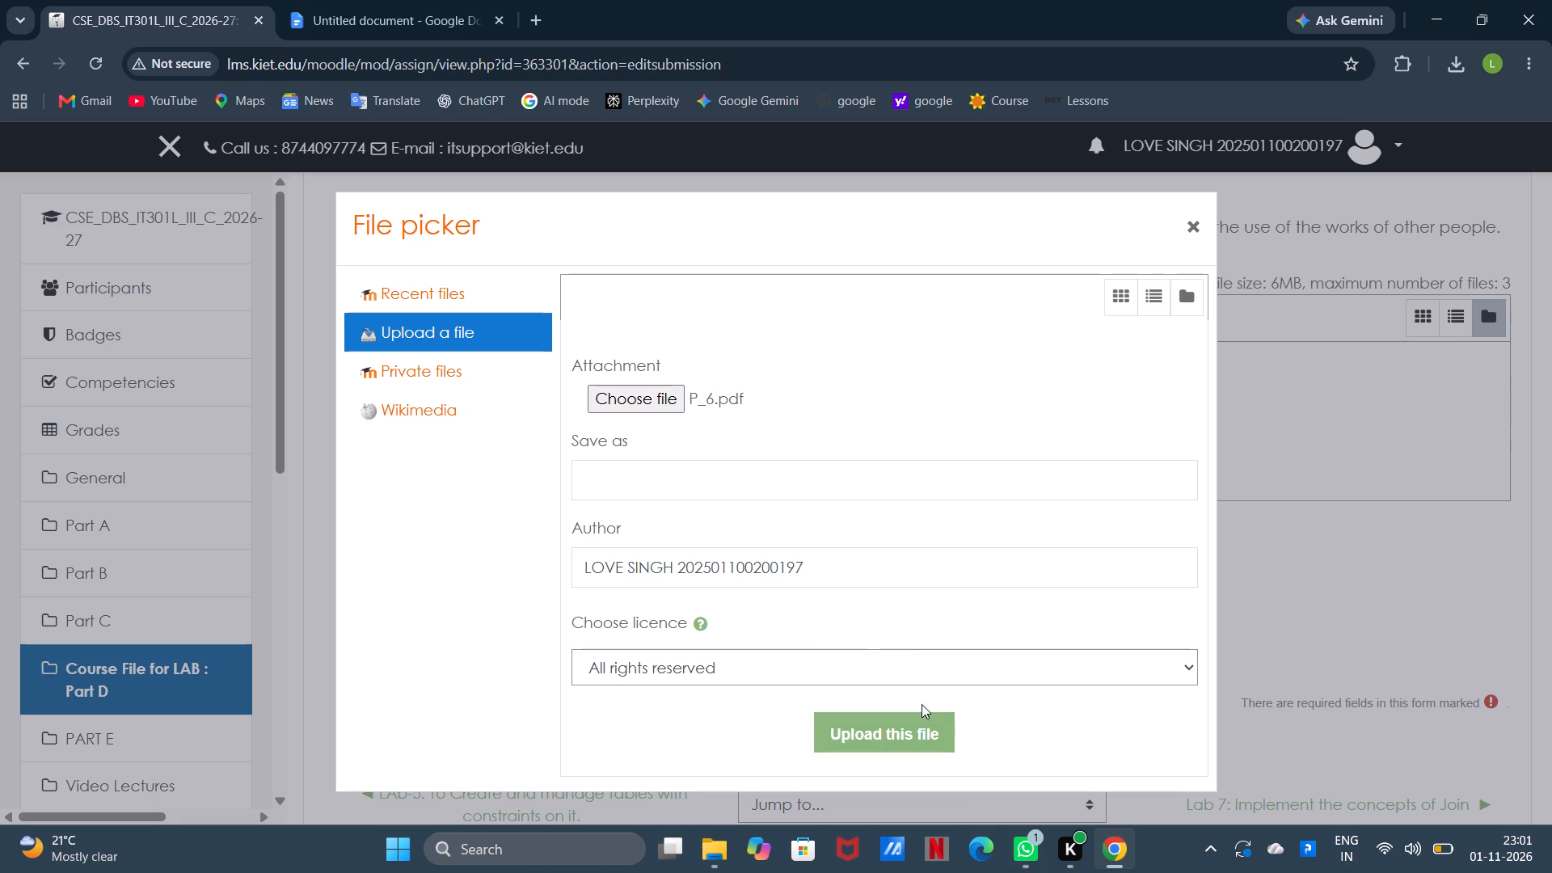
{"action": "left_click", "coordinate": [910, 731]}
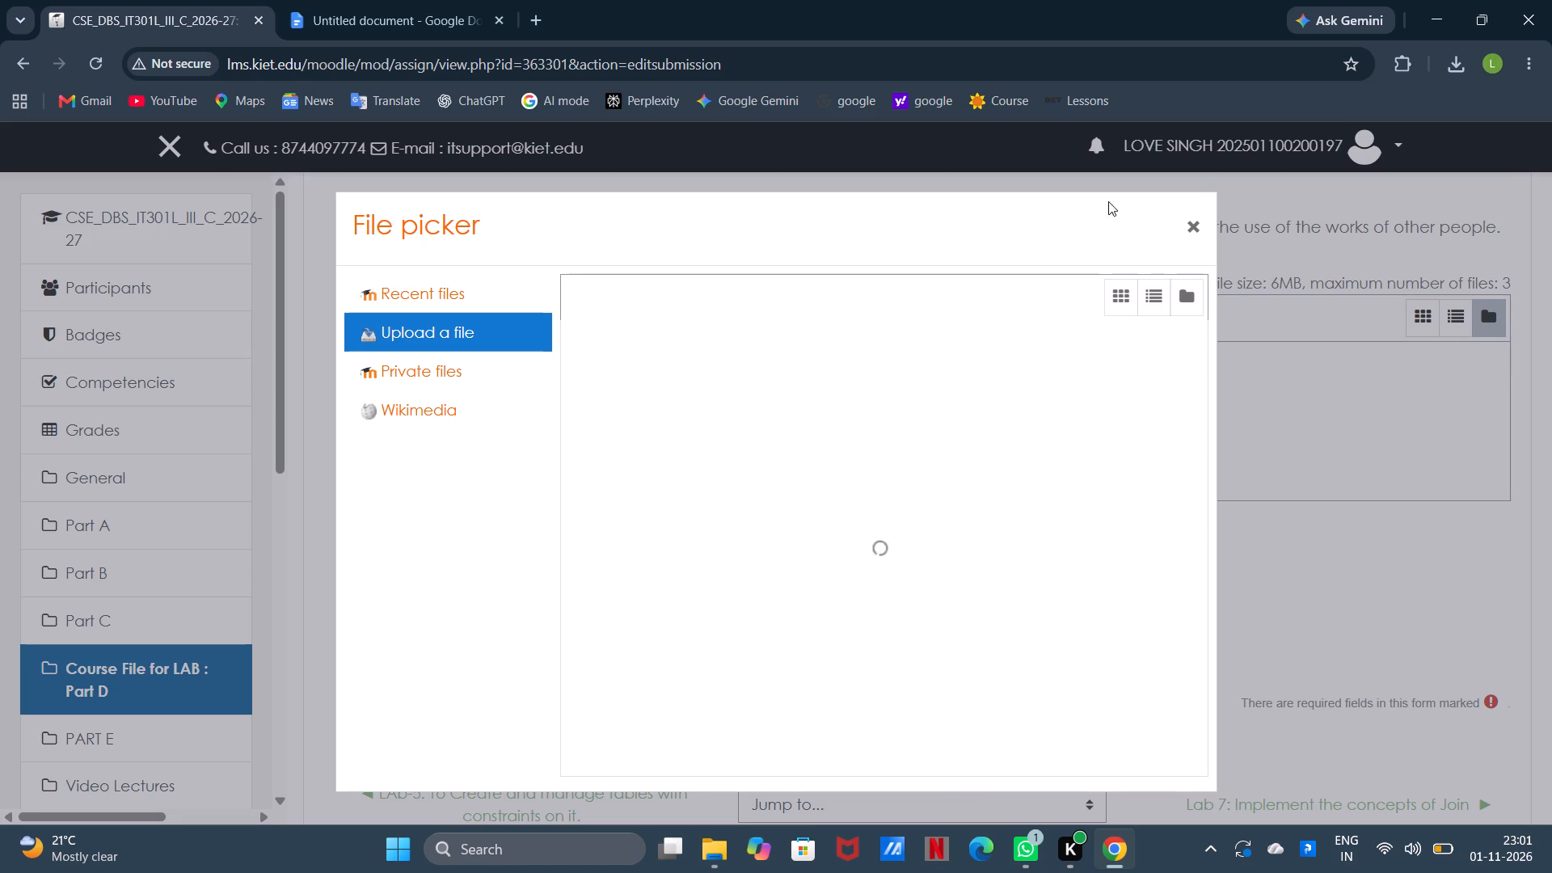
Declare that the submission is your own work and save the Lab 6 submission.
{"action": "left_click", "coordinate": [656, 234]}
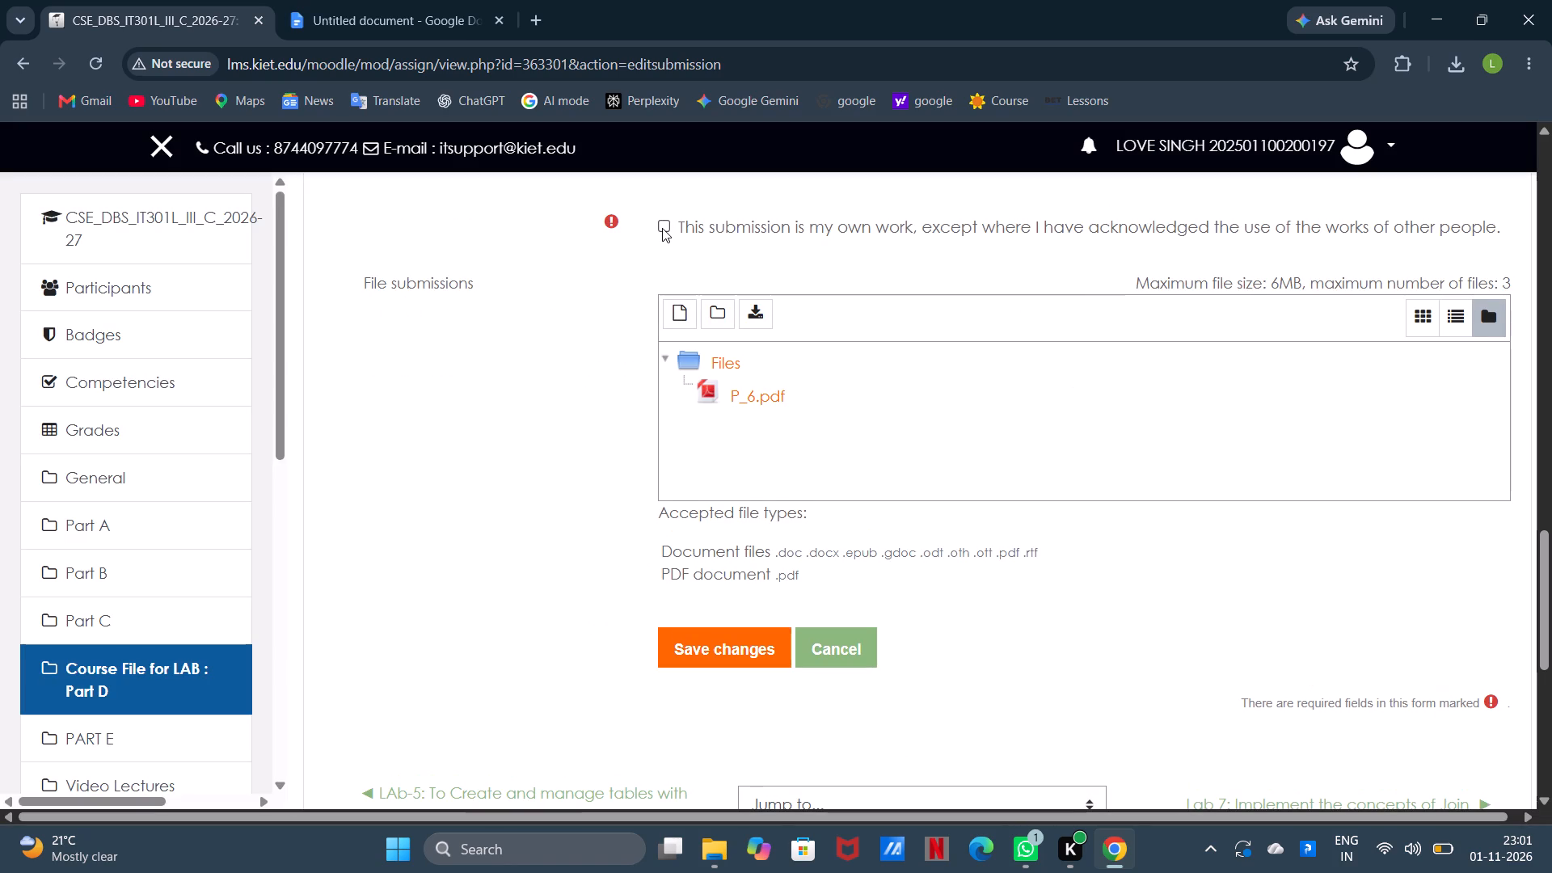
{"action": "left_click", "coordinate": [662, 228]}
{"action": "scroll", "coordinate": [778, 474], "scroll_direction": "down", "scroll_amount": 2}
{"action": "left_click", "coordinate": [750, 279]}
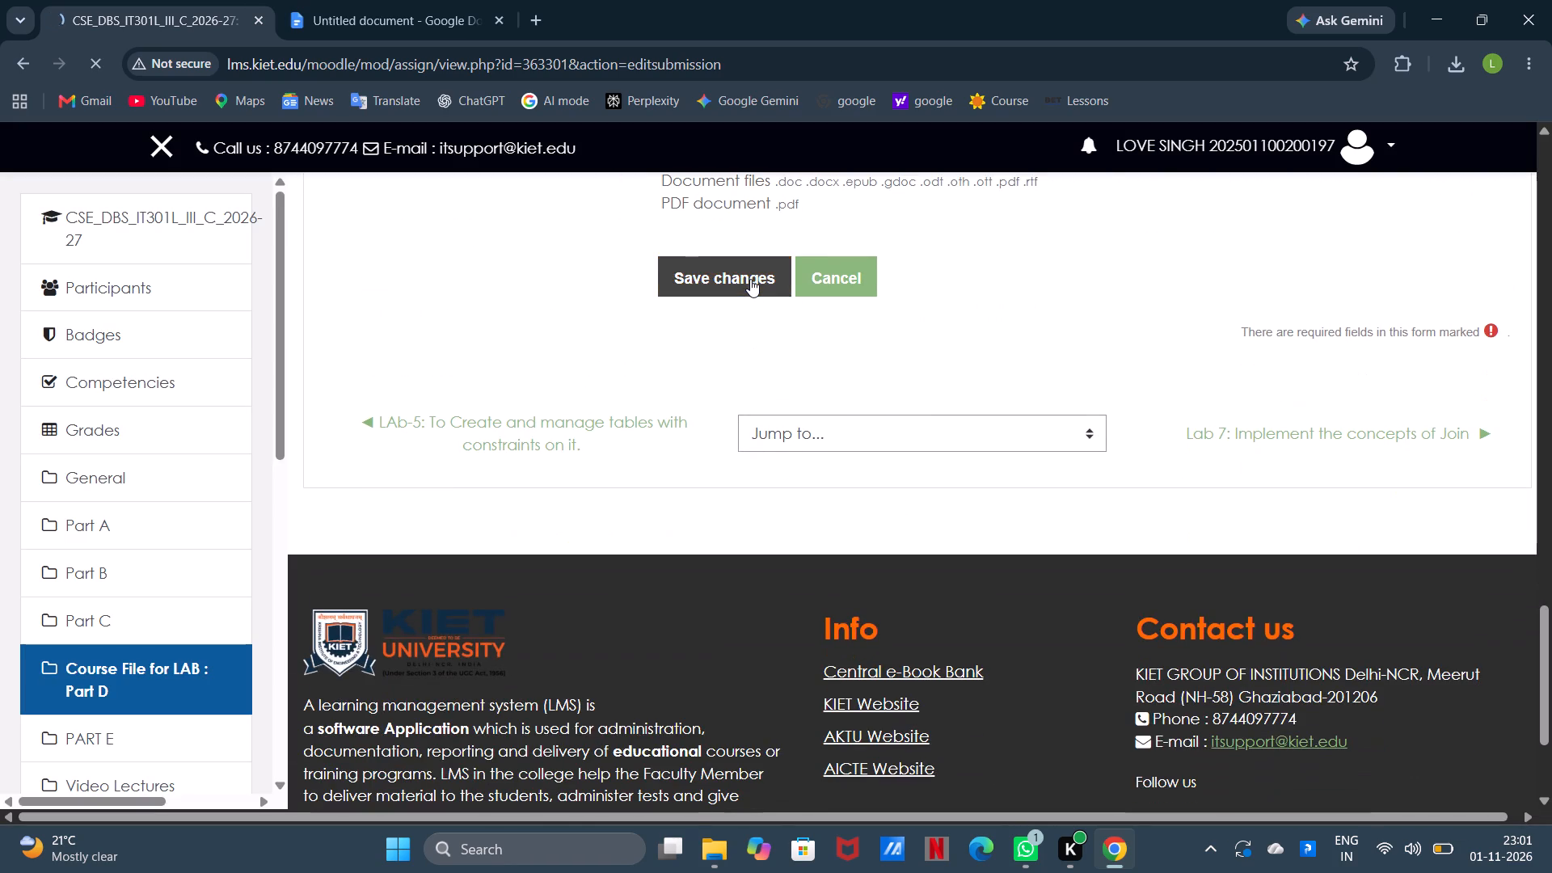
{"action": "scroll", "coordinate": [750, 279], "scroll_direction": "up", "scroll_amount": 3}
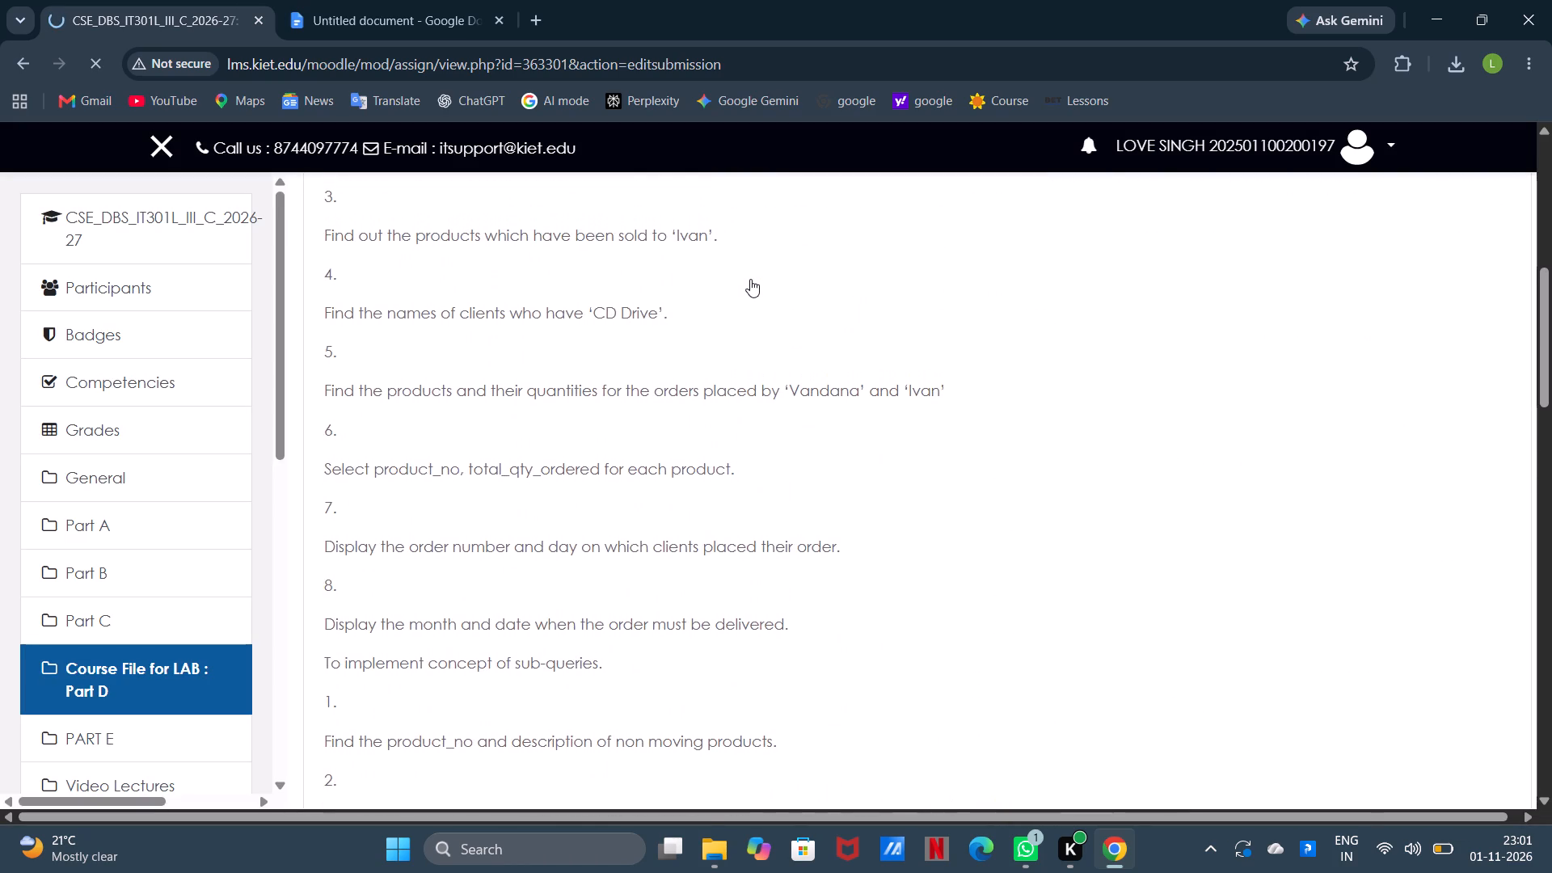
{"action": "scroll", "coordinate": [750, 279], "scroll_direction": "down", "scroll_amount": 9}
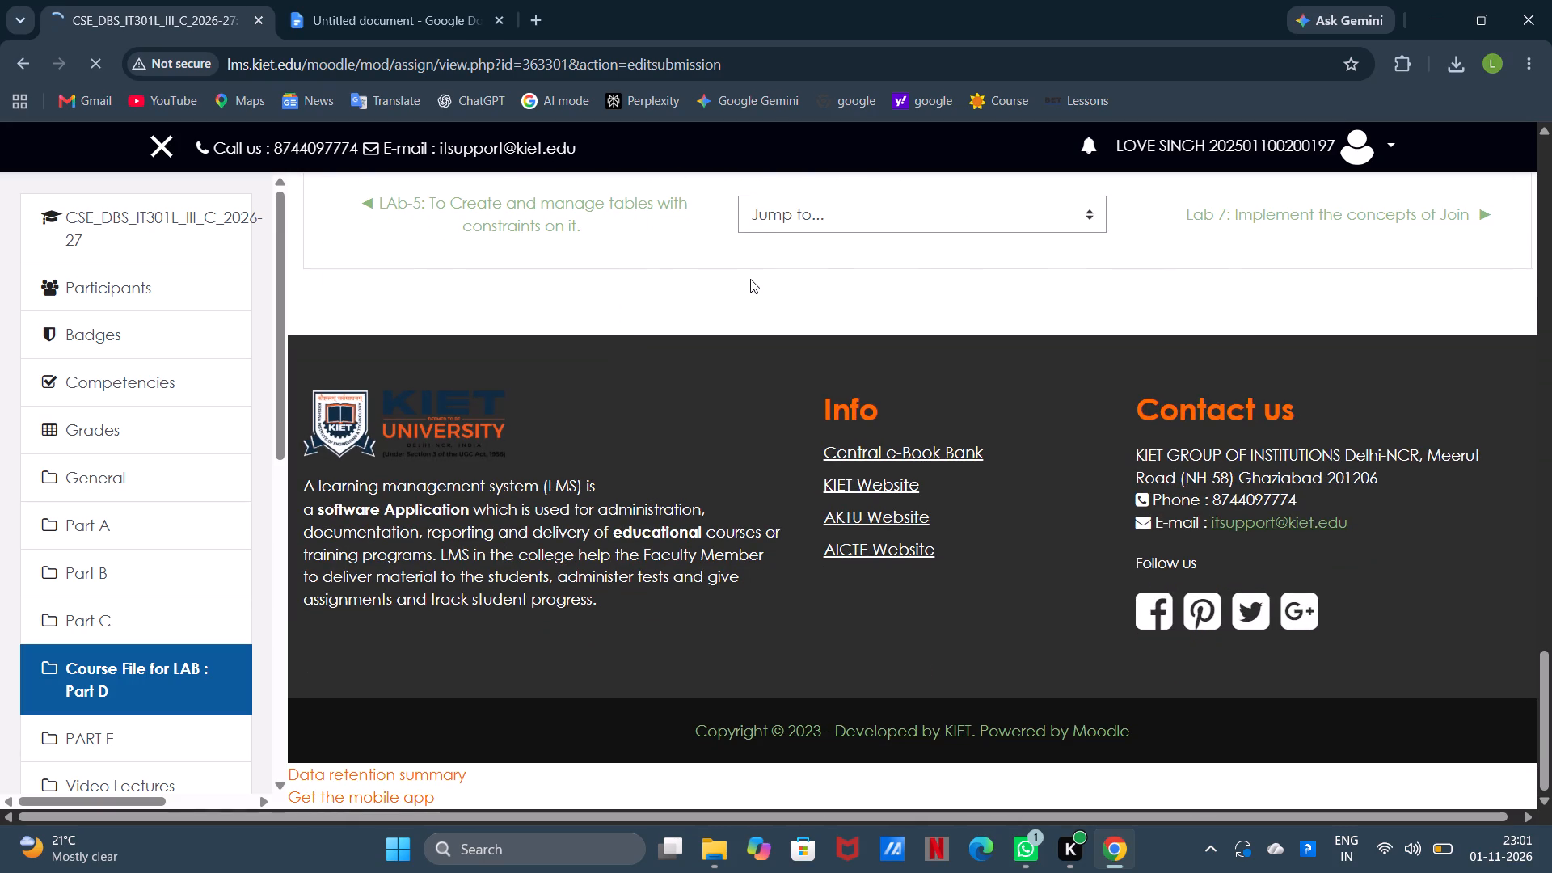